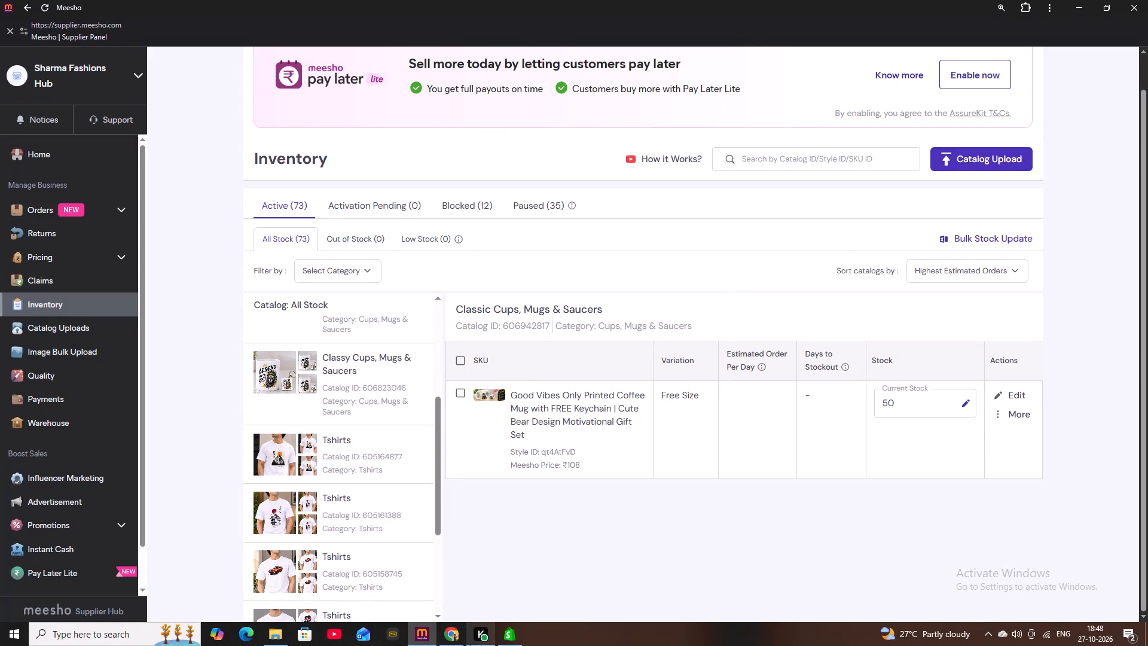
# Compare the shirt images in the MOCK UPS folder with the T-shirt catalogs in the active Meesho inventory.
pyautogui.click(277, 633)
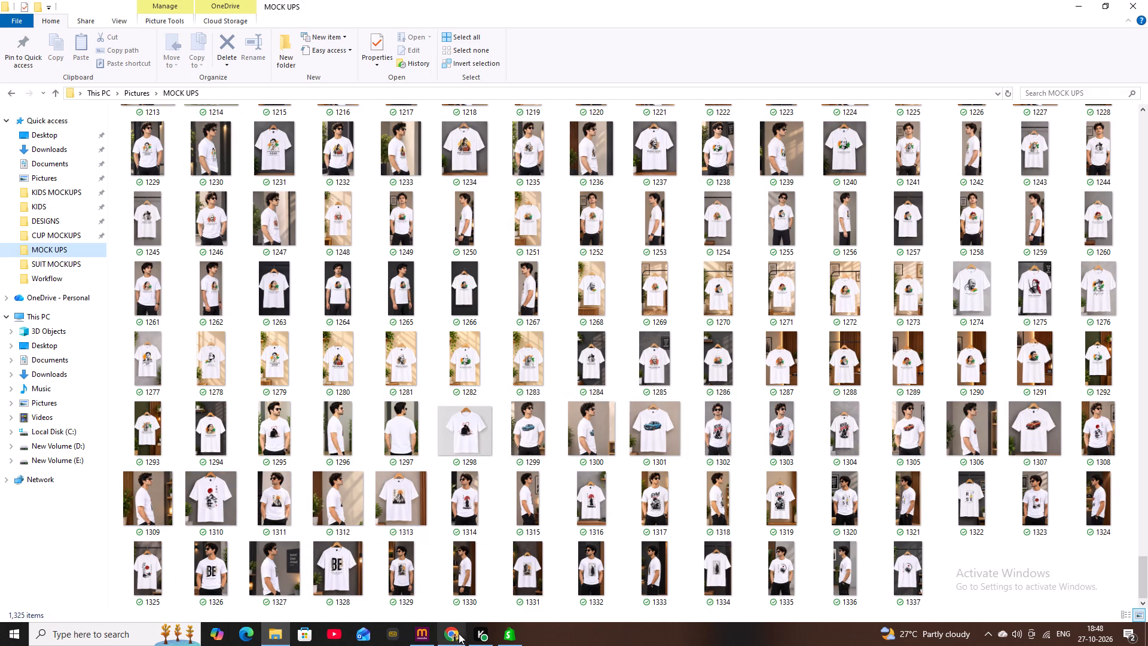
pyautogui.click(423, 635)
pyautogui.scroll(-1, 419, 485)
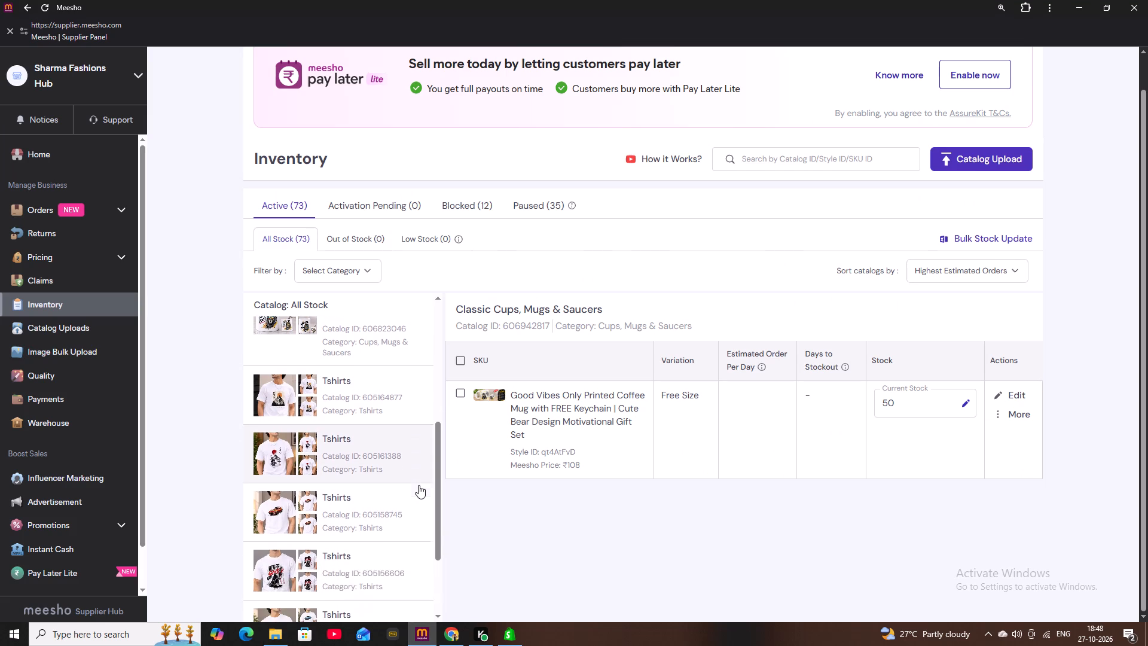
pyautogui.scroll(1, 419, 485)
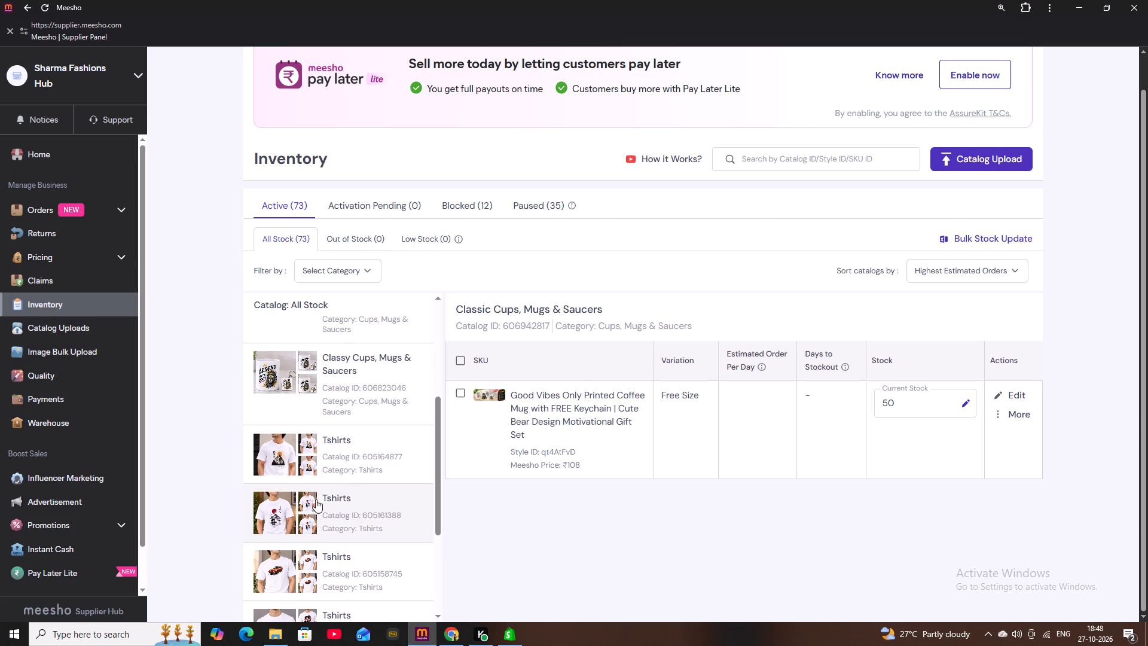
# Open the list of single catalog uploads and look through the recent entries and their QC status.
pyautogui.click(89, 331)
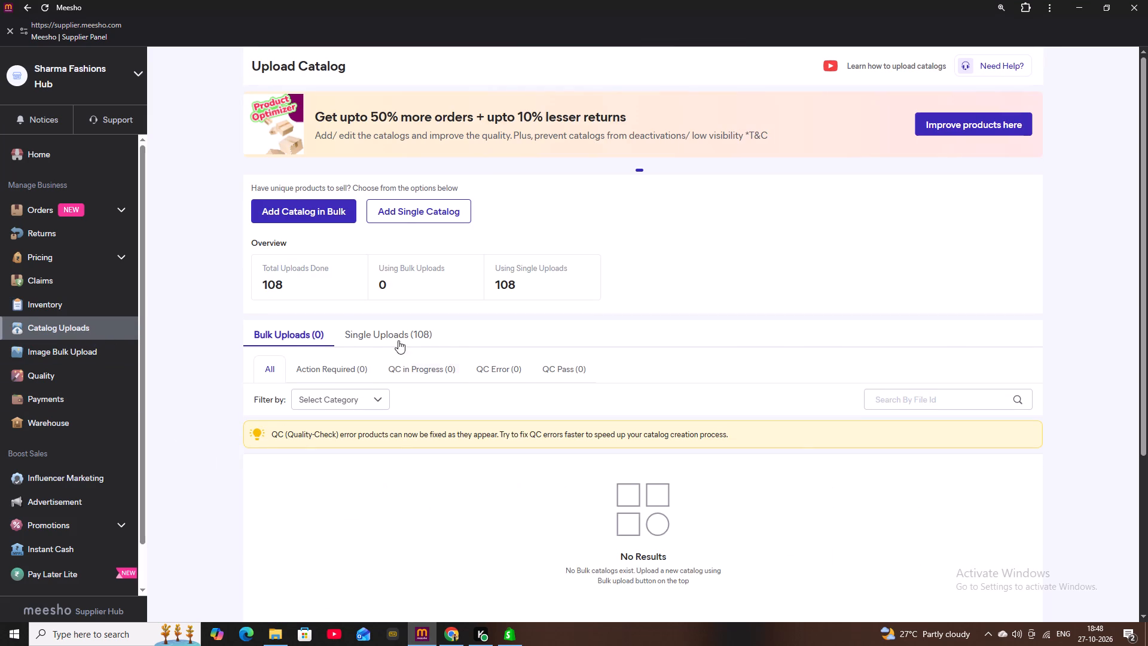
pyautogui.click(398, 334)
pyautogui.scroll(-2, 657, 362)
pyautogui.scroll(-1, 583, 387)
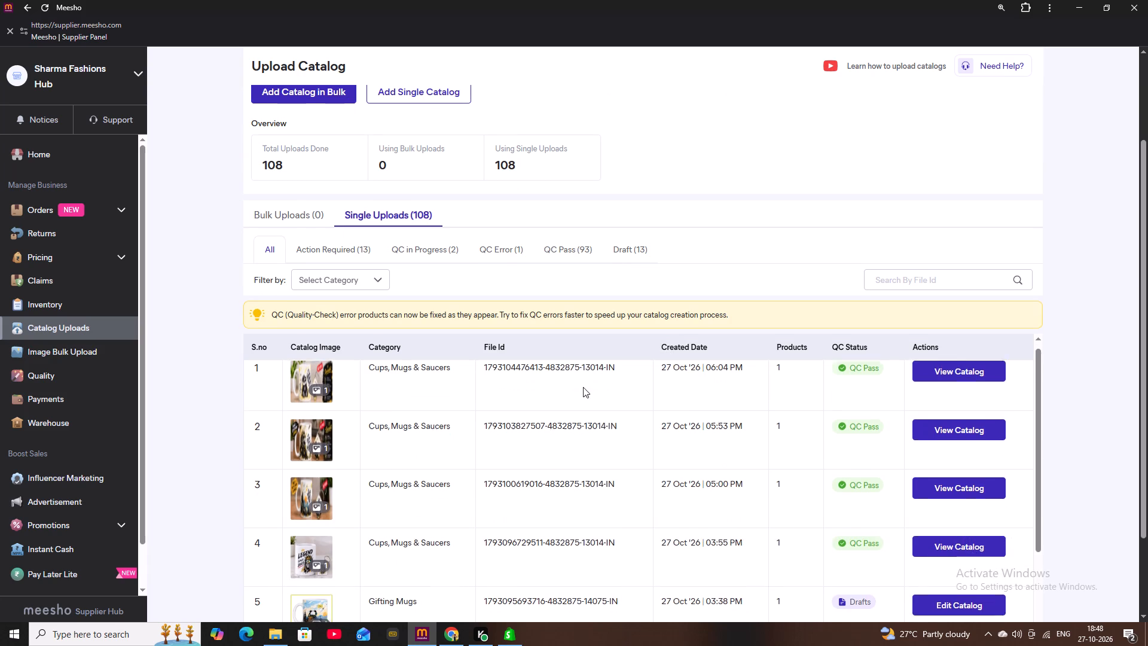
pyautogui.scroll(-3, 535, 404)
pyautogui.scroll(4, 535, 404)
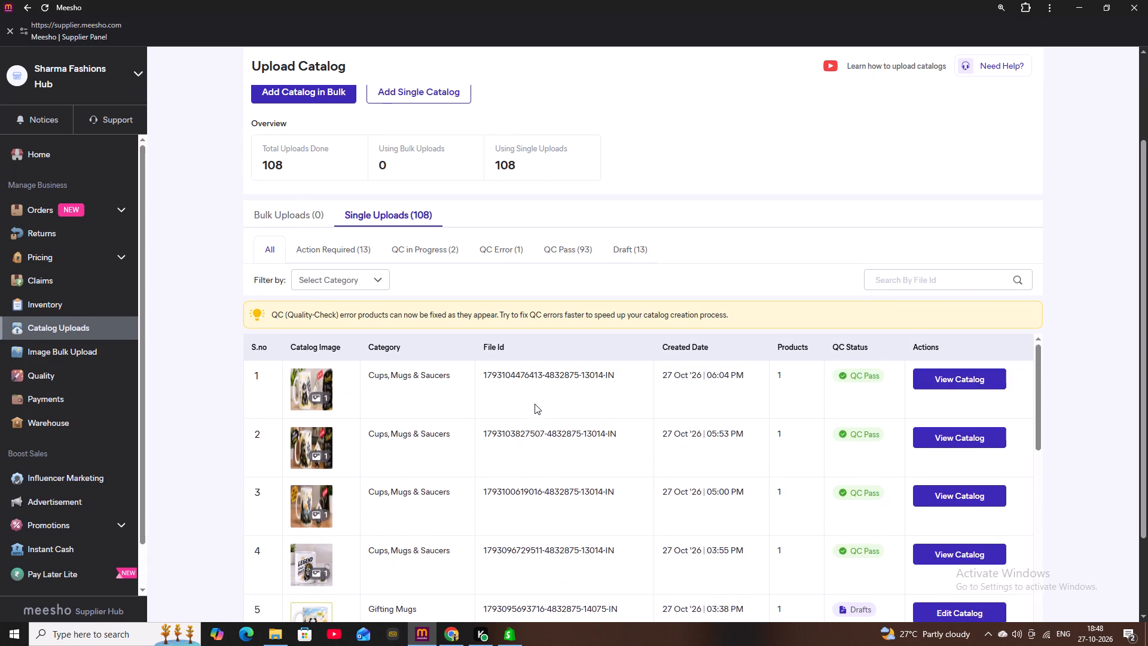
pyautogui.scroll(-1, 535, 404)
pyautogui.moveTo(1147, 343); pyautogui.dragTo(1143, 542)
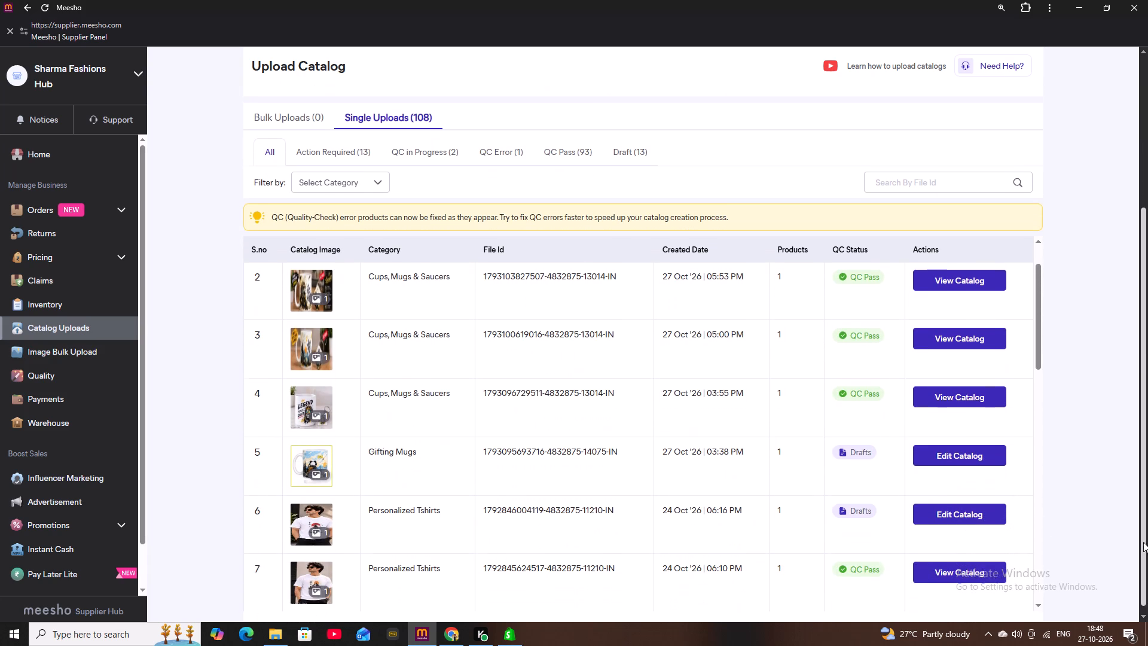
pyautogui.moveTo(1143, 542); pyautogui.dragTo(1142, 542)
pyautogui.scroll(-3, 454, 398)
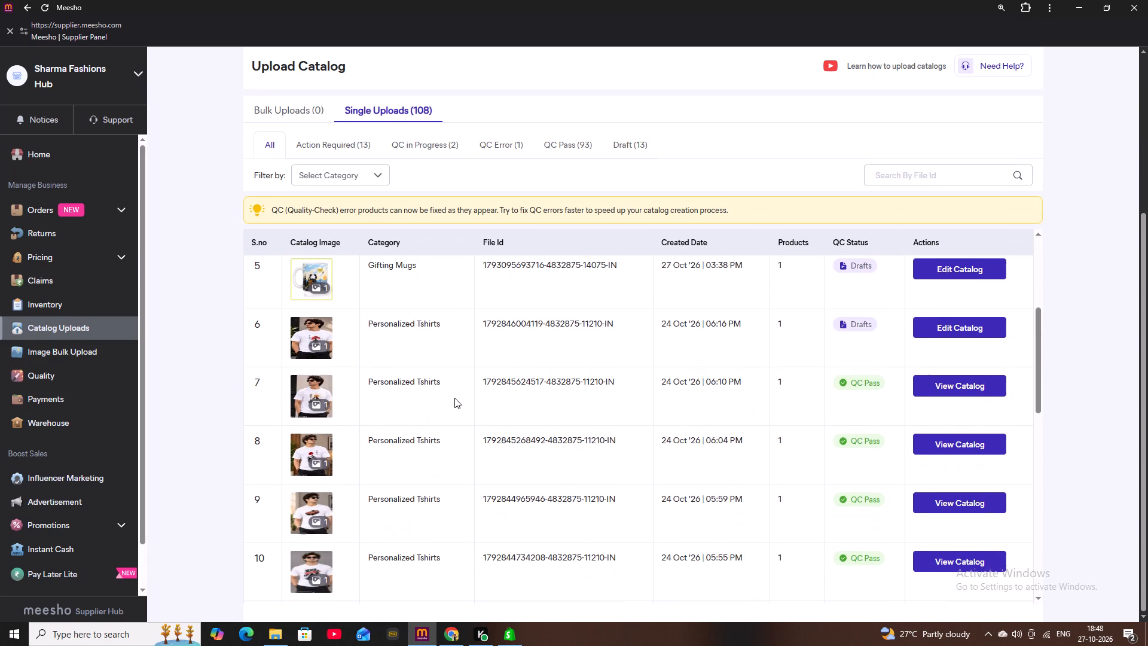
pyautogui.scroll(-2, 454, 398)
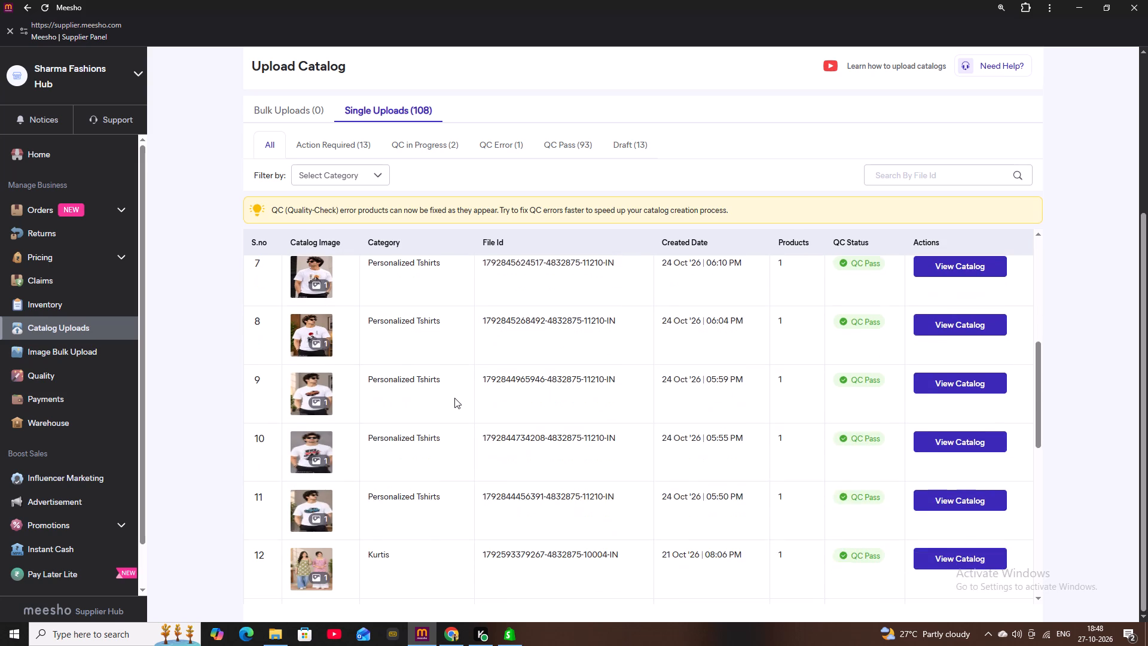
pyautogui.scroll(1, 454, 398)
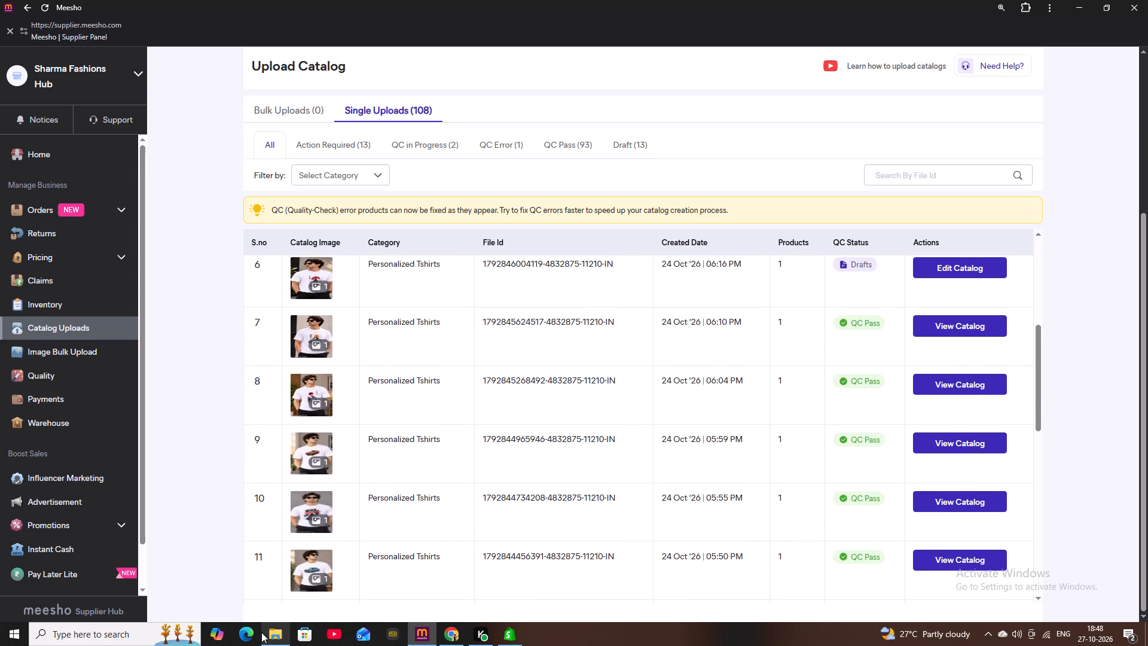
# Compare the shirt images in the MOCK UPS folder with the Personalized Tshirts entries in the single uploads list.
pyautogui.click(262, 632)
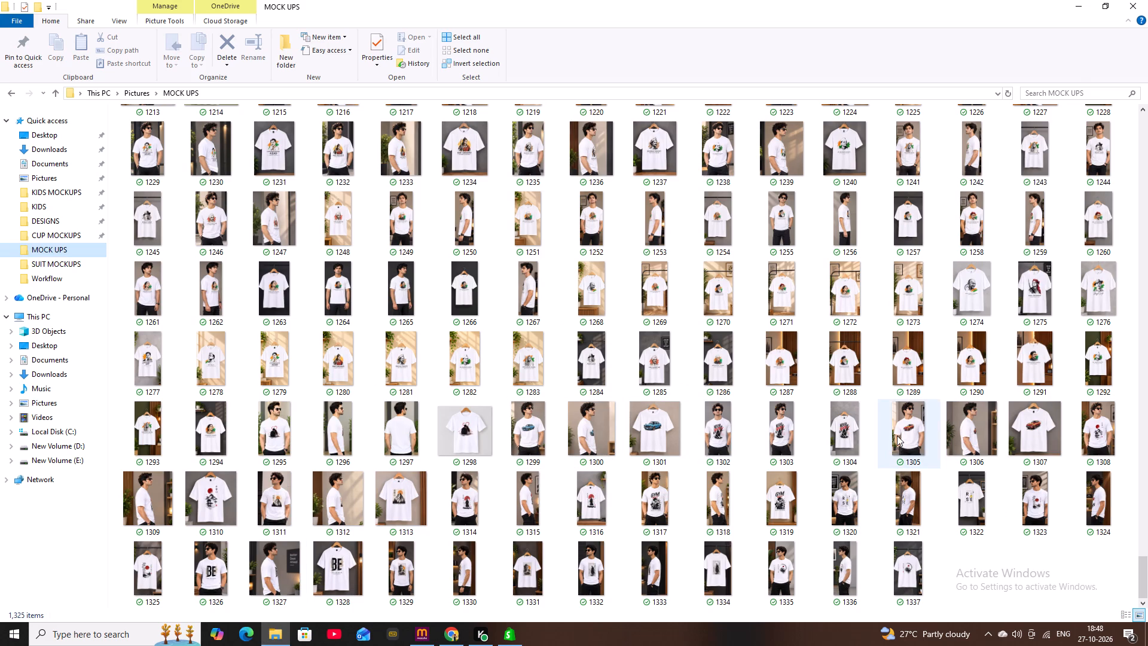
pyautogui.click(414, 634)
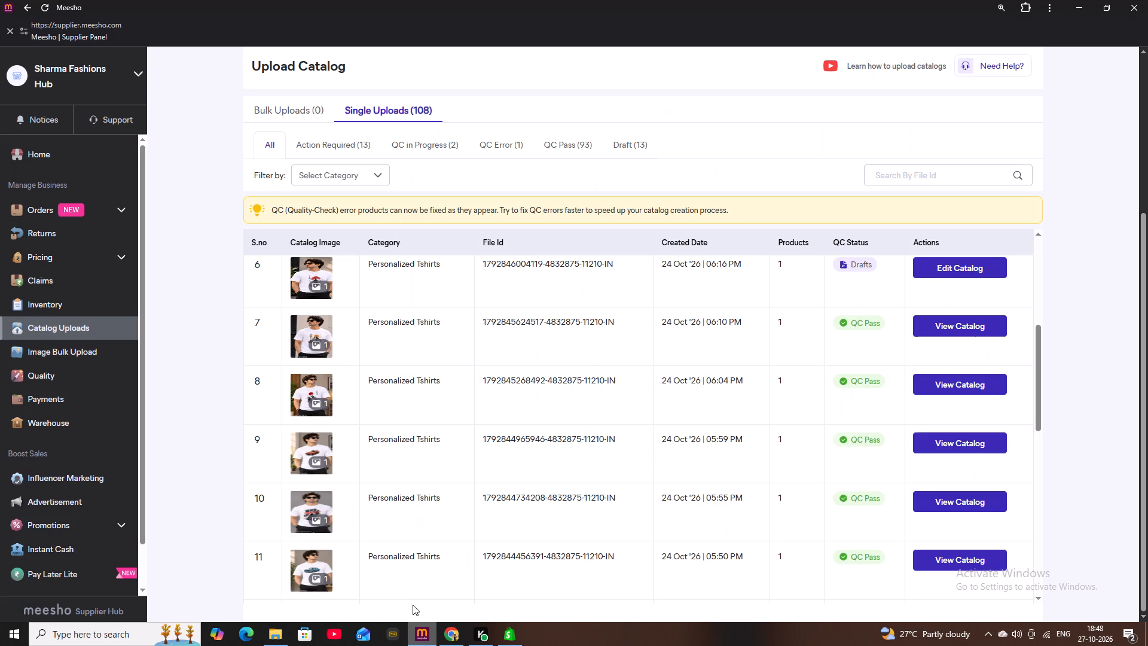
pyautogui.click(279, 638)
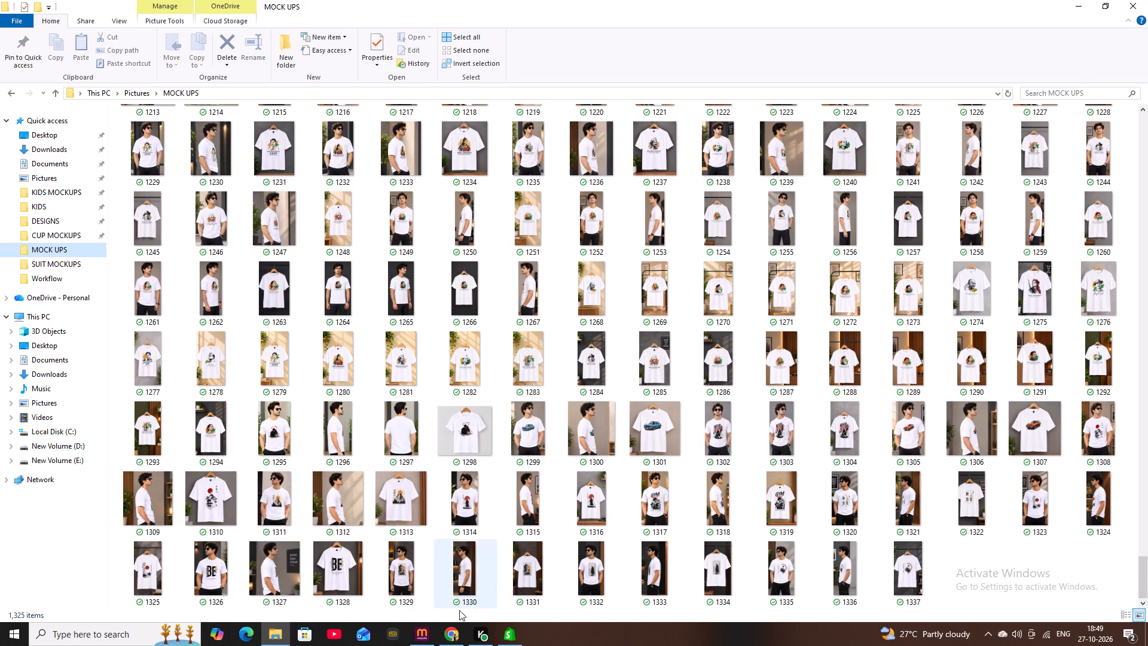
pyautogui.click(418, 630)
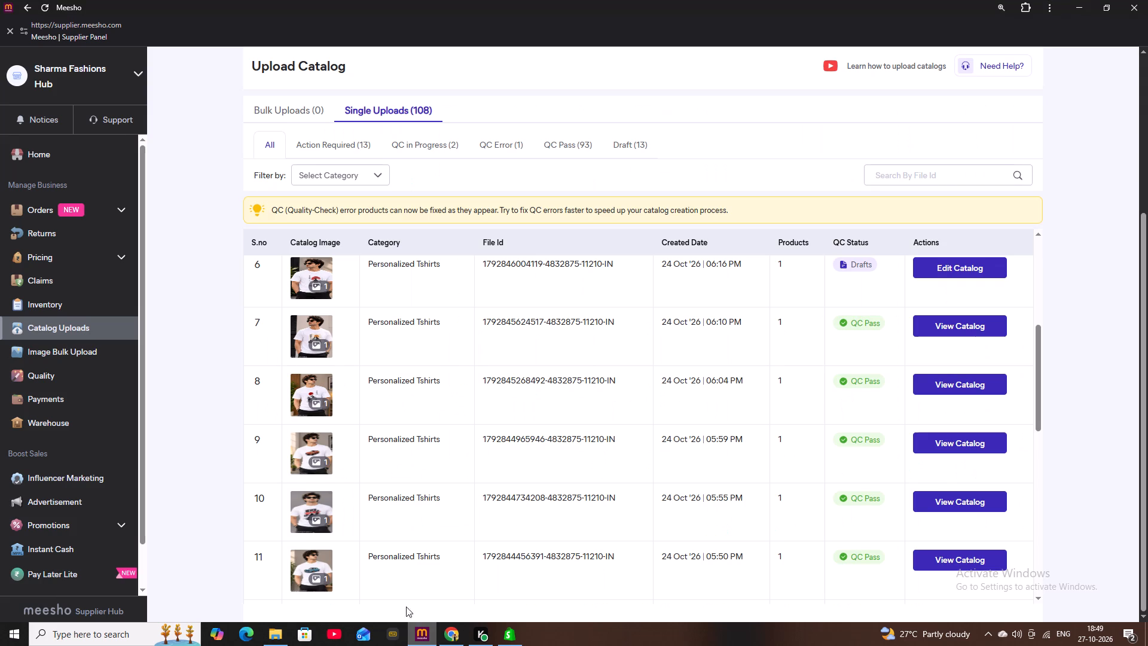
pyautogui.scroll(2, 353, 528)
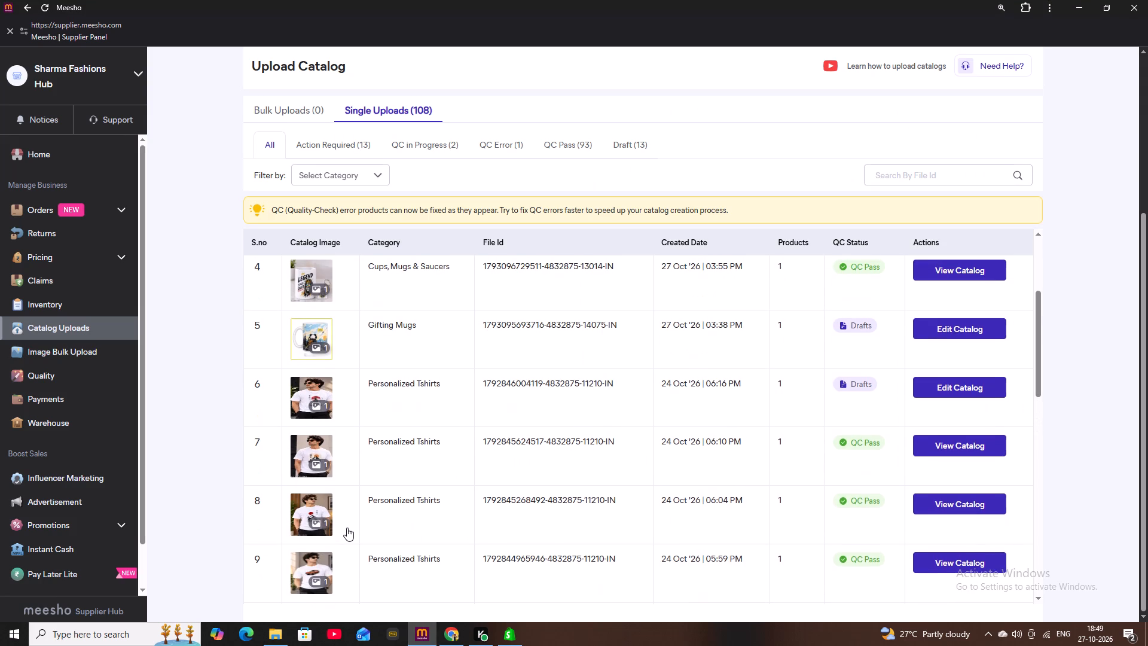
pyautogui.click(265, 637)
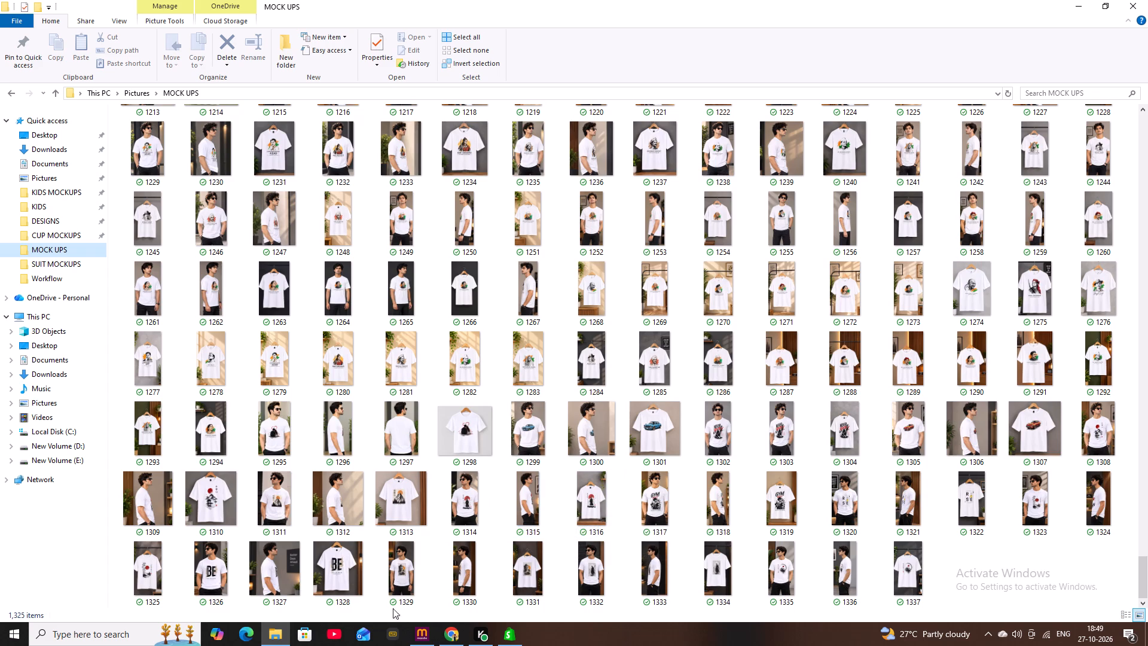
pyautogui.click(415, 636)
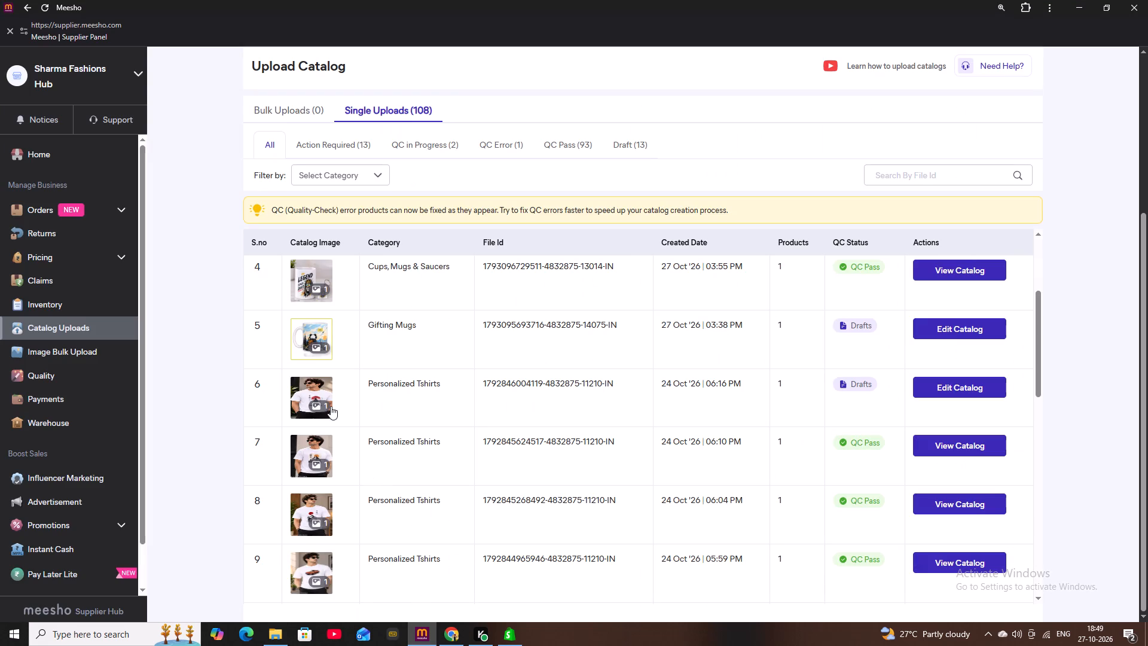
pyautogui.click(275, 632)
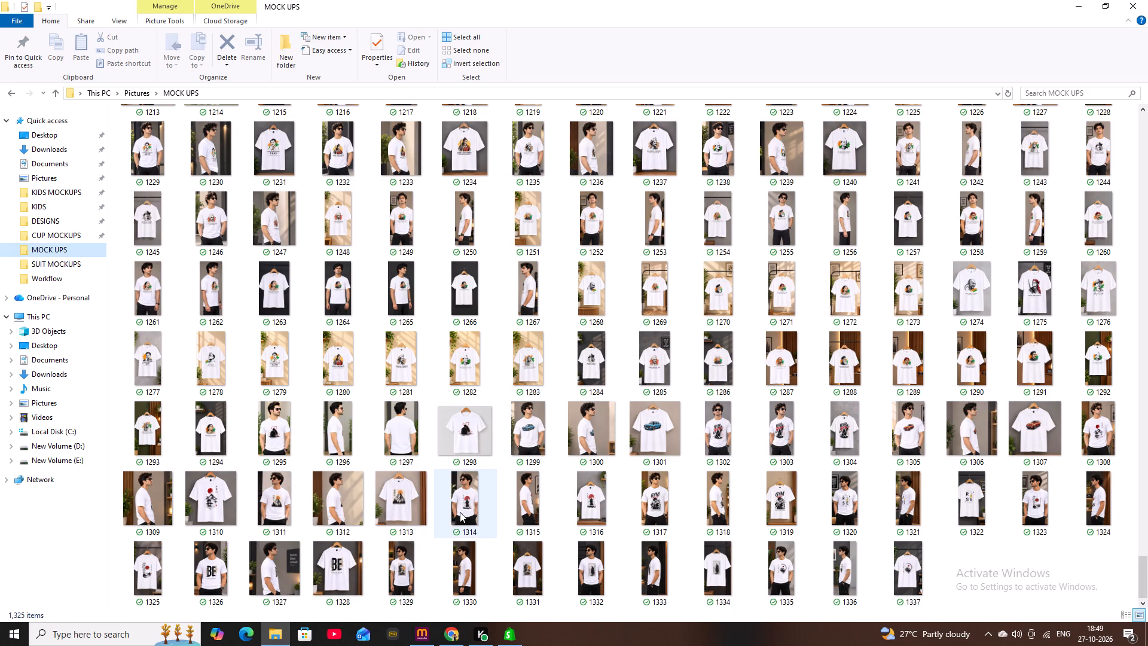
pyautogui.click(426, 632)
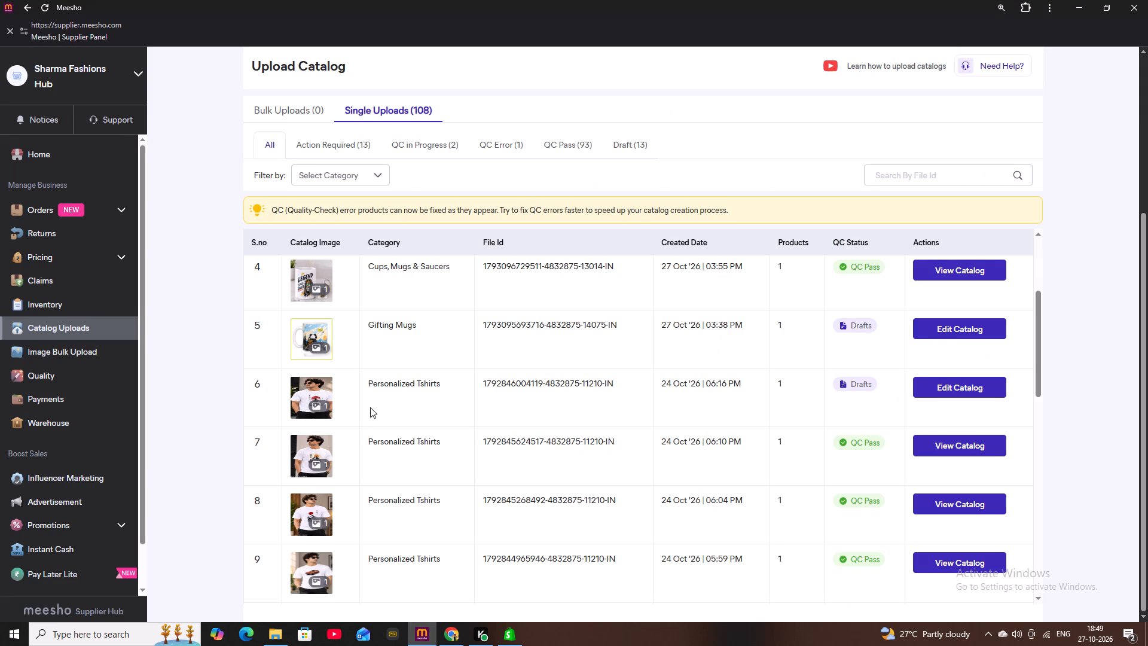
# Open the Personalized Tshirts draft catalog created on 24 Oct '26 at 06:16 PM for editing.
pyautogui.click(916, 390)
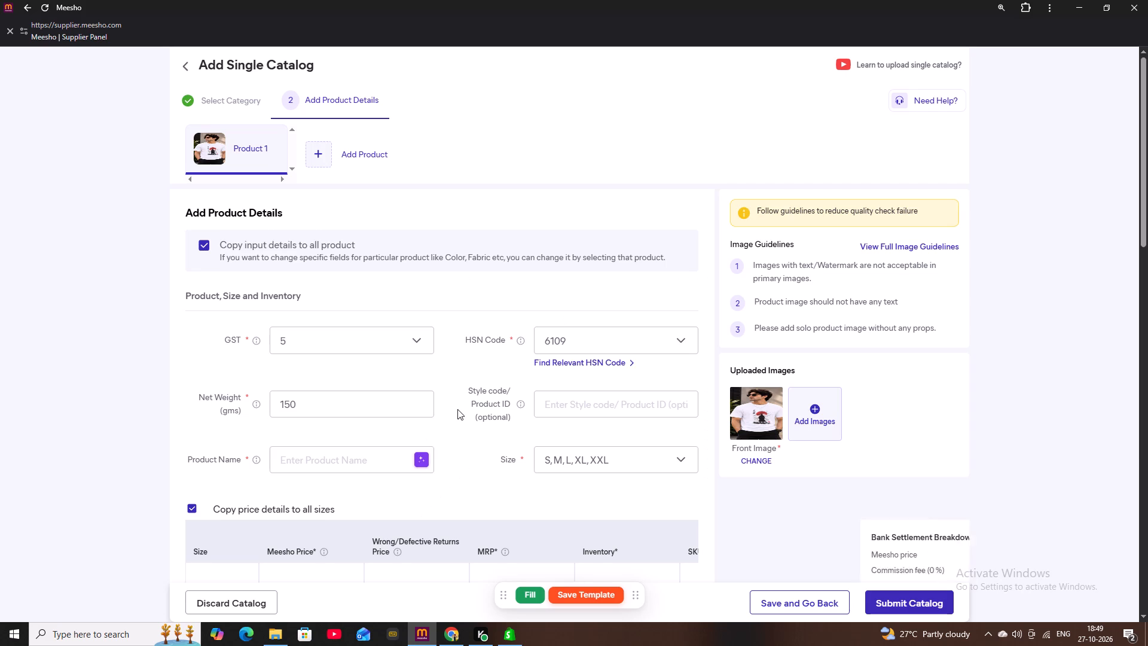
# Set the product's color to White in the product details.
pyautogui.scroll(-5, 457, 409)
pyautogui.scroll(-7, 486, 343)
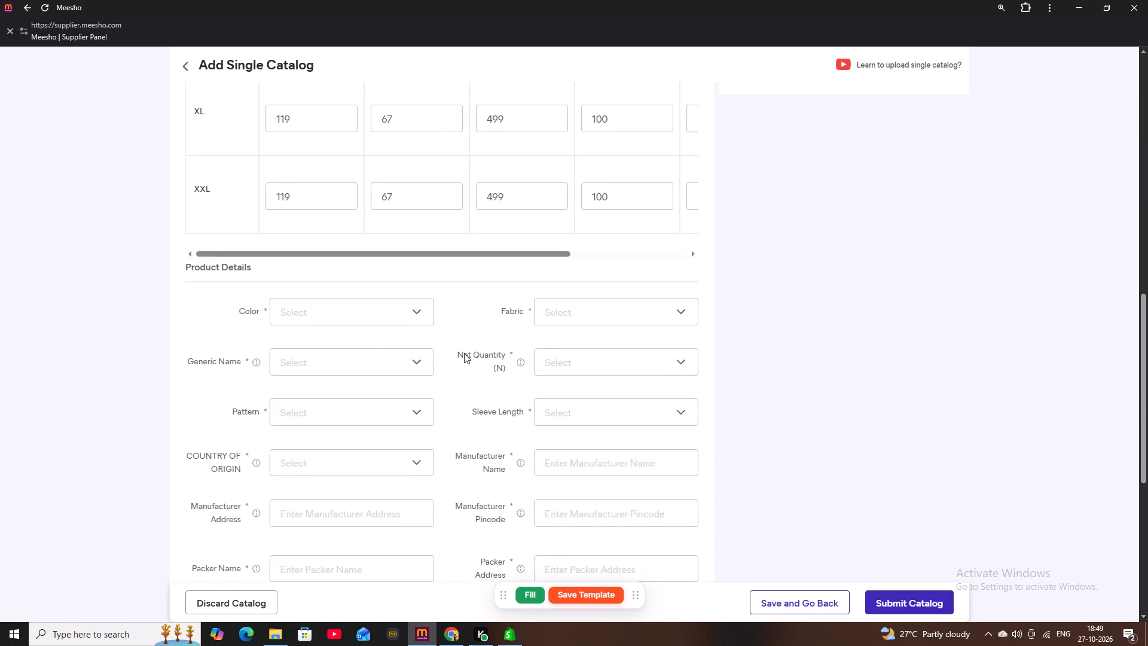
pyautogui.scroll(4, 464, 353)
pyautogui.scroll(-4, 464, 353)
pyautogui.click(367, 311)
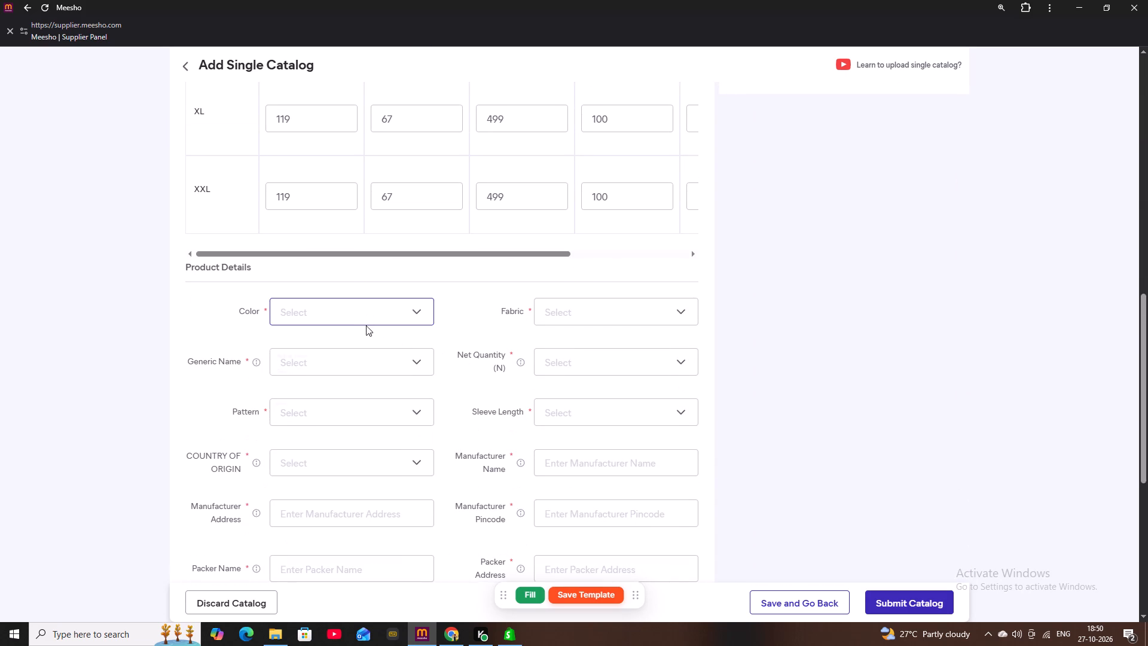
pyautogui.scroll(-15, 365, 364)
pyautogui.click(343, 393)
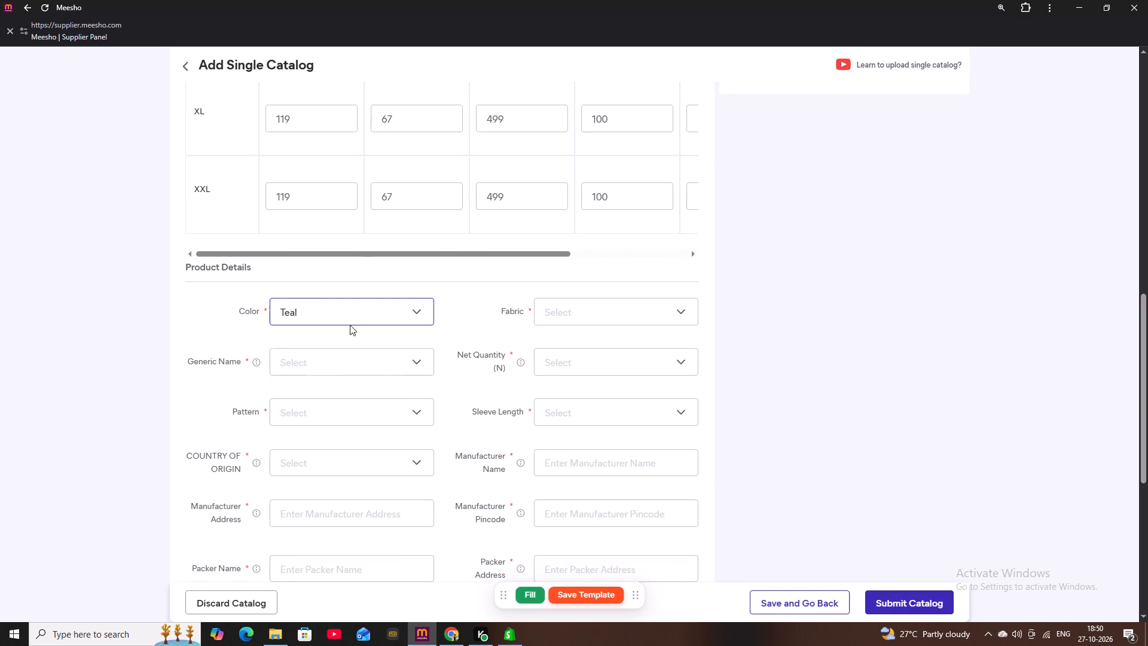
pyautogui.click(351, 316)
pyautogui.scroll(-12, 358, 389)
pyautogui.click(354, 414)
# Set the product's fabric to Polyester.
pyautogui.click(603, 319)
pyautogui.scroll(-3, 593, 378)
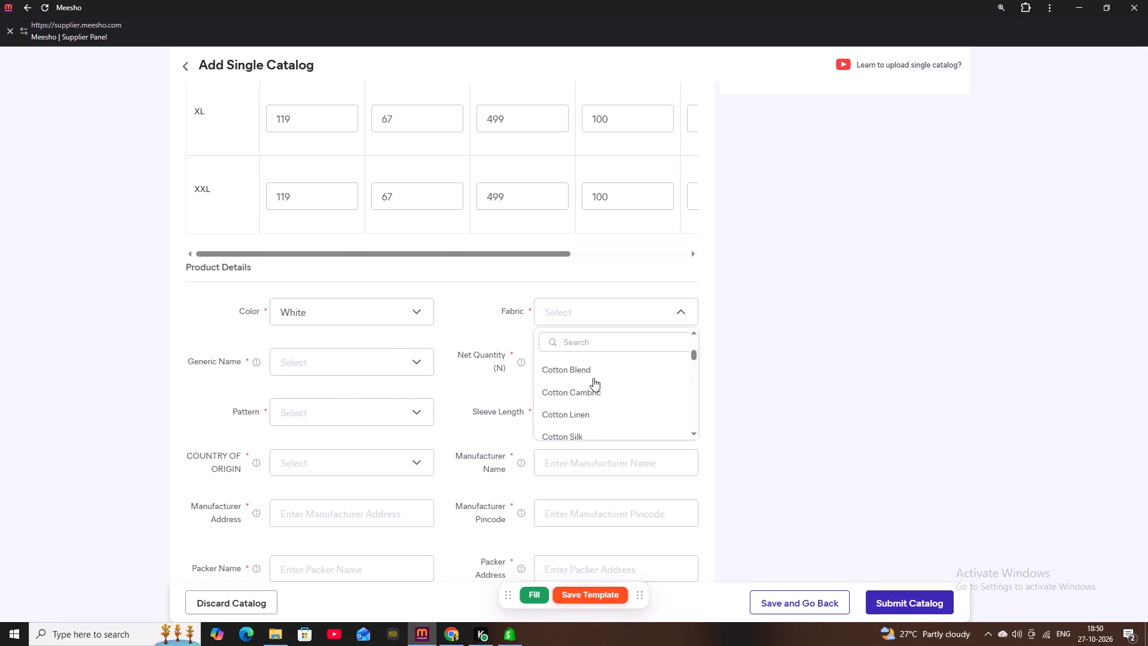
pyautogui.scroll(-10, 593, 378)
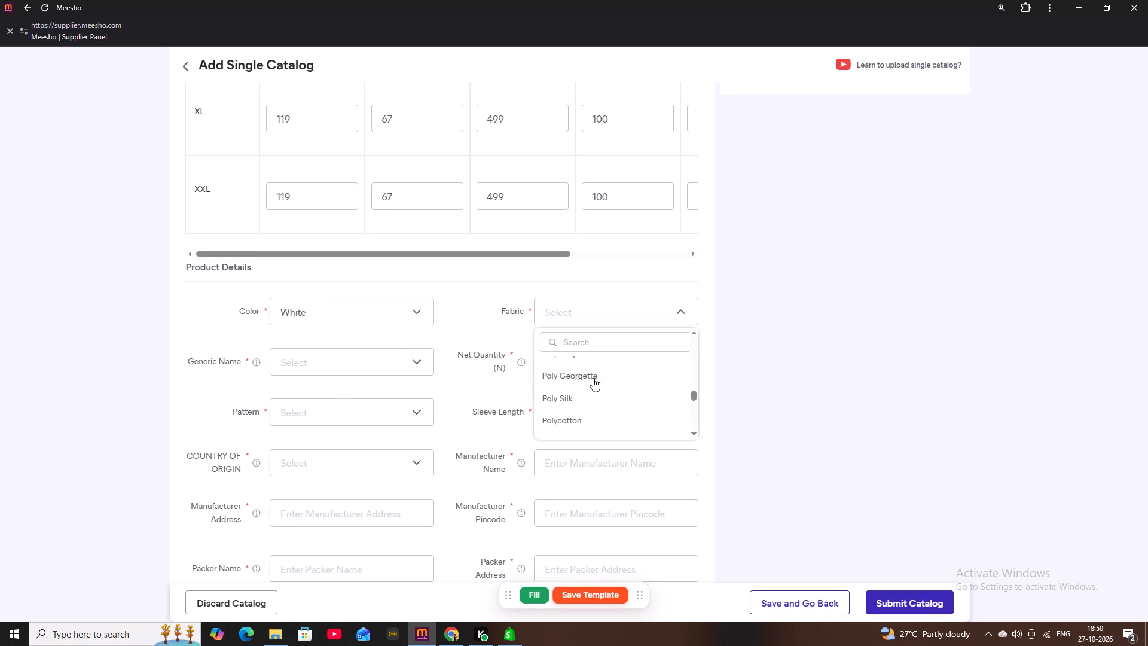
pyautogui.scroll(-1, 593, 378)
pyautogui.click(593, 378)
# Set the generic name to Personalized Tshirts and the net quantity to 1.
pyautogui.click(364, 358)
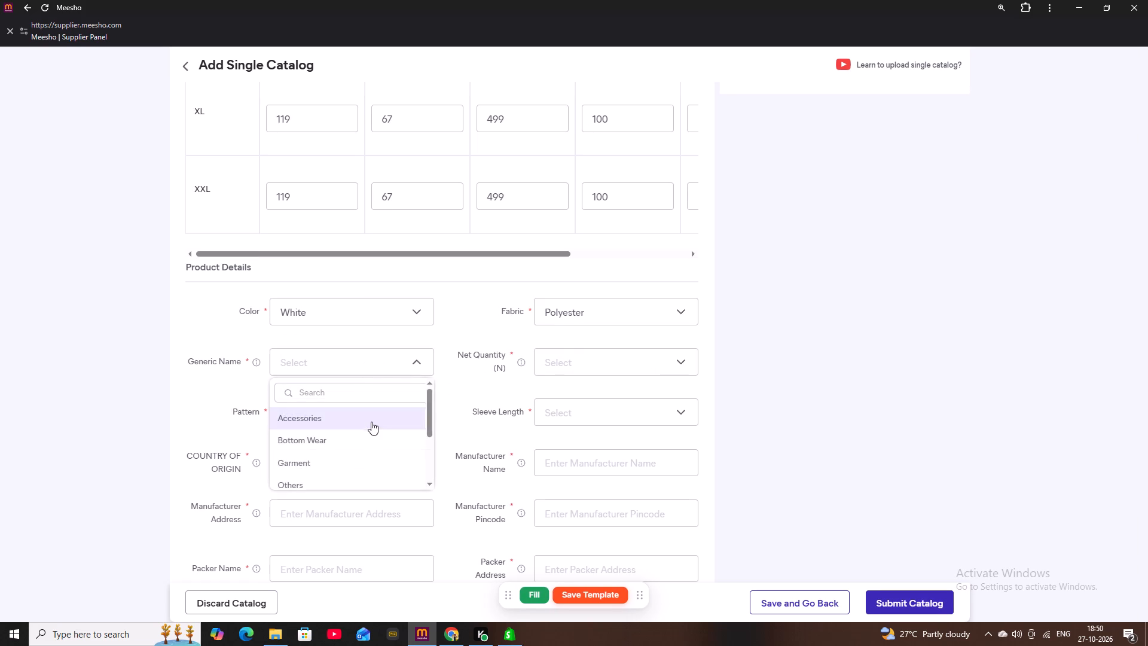
pyautogui.scroll(-1, 371, 425)
pyautogui.click(337, 444)
pyautogui.click(570, 358)
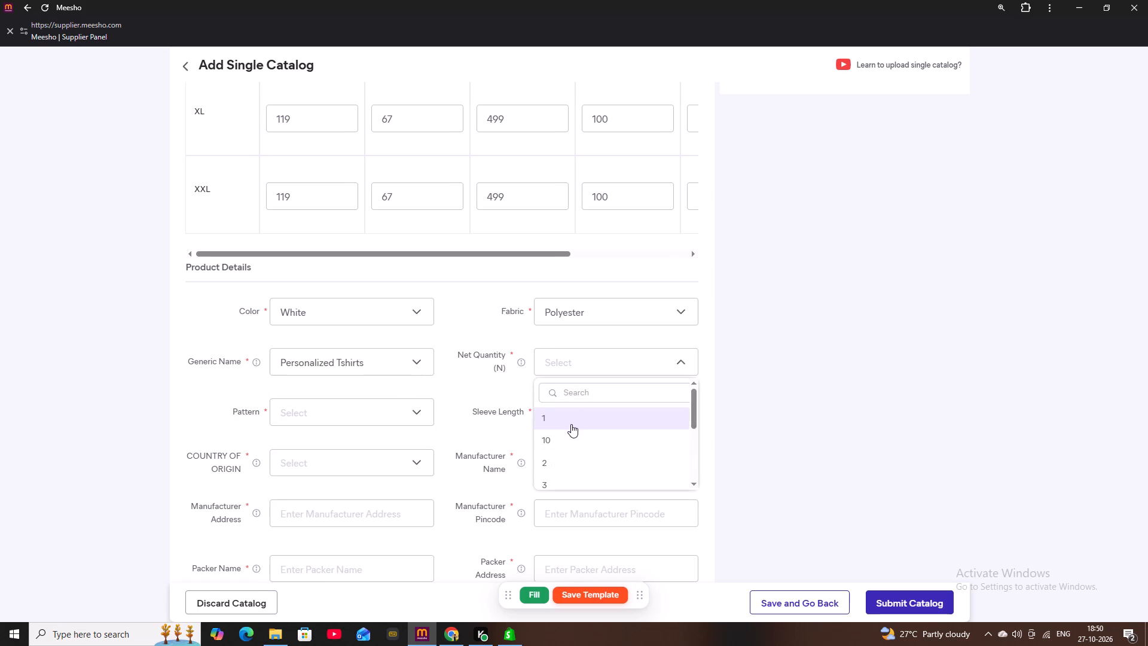
pyautogui.click(571, 425)
# Set the pattern to Printed and the sleeve length to Short Sleeves.
pyautogui.click(337, 392)
pyautogui.click(343, 401)
pyautogui.scroll(-1, 334, 477)
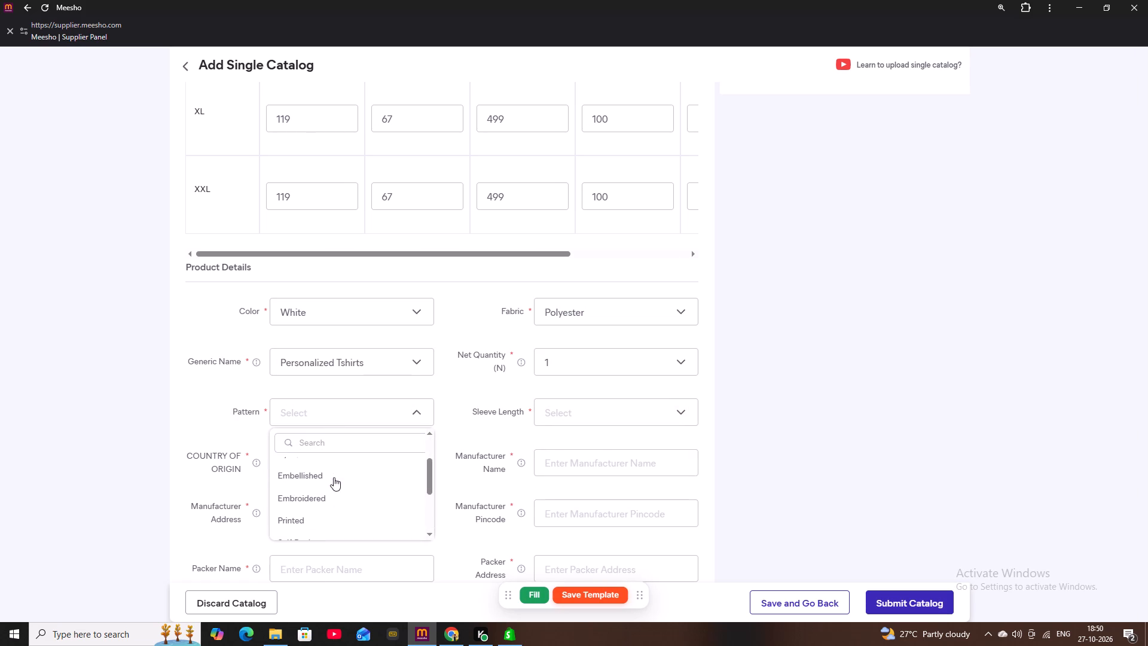
pyautogui.click(316, 514)
pyautogui.click(546, 420)
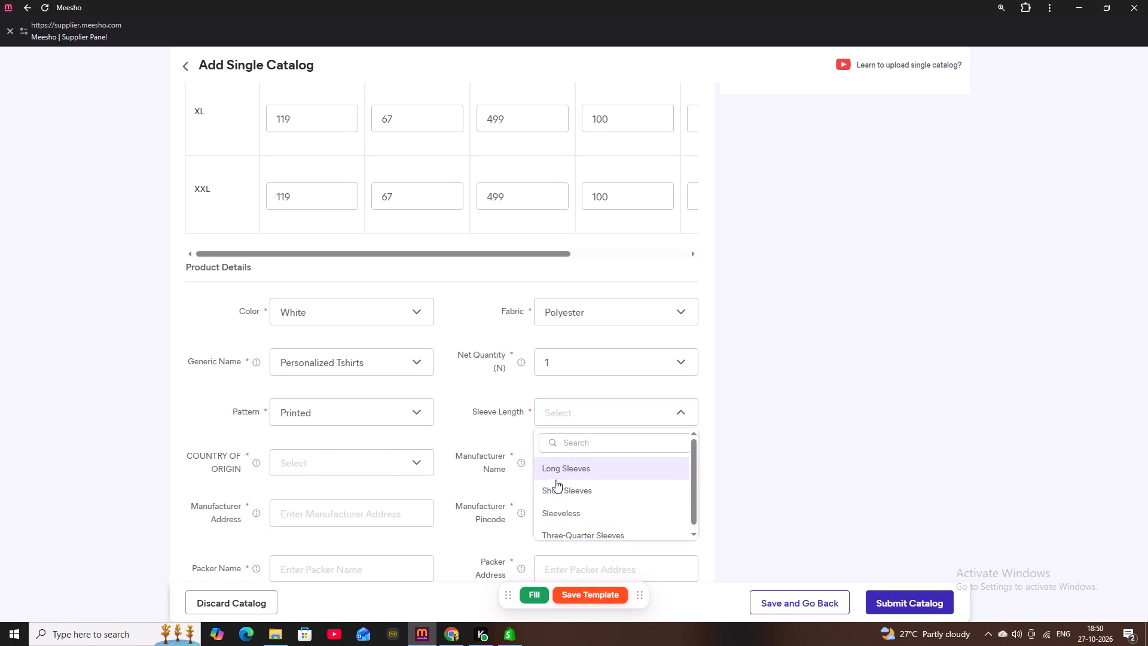
pyautogui.click(555, 485)
# Set the country of origin to India.
pyautogui.click(331, 444)
pyautogui.click(330, 462)
pyautogui.click(331, 514)
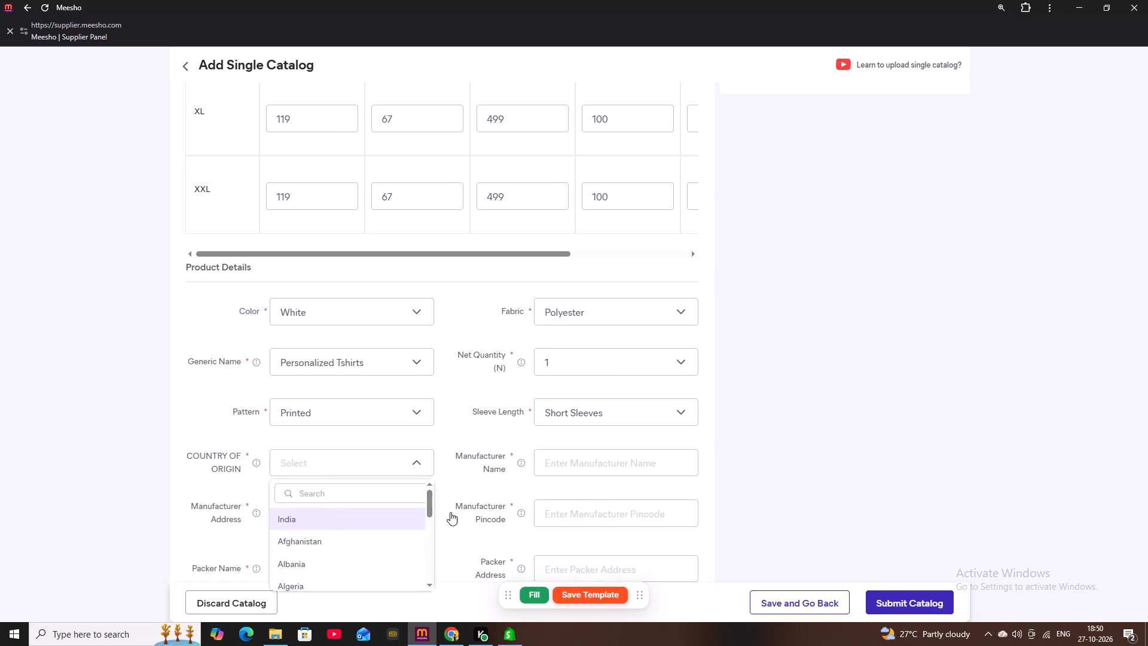
# Fill in the manufacturer details with the name Sharma Fashions Hub, its saved address and its pincode.
pyautogui.click(591, 461)
pyautogui.click(621, 552)
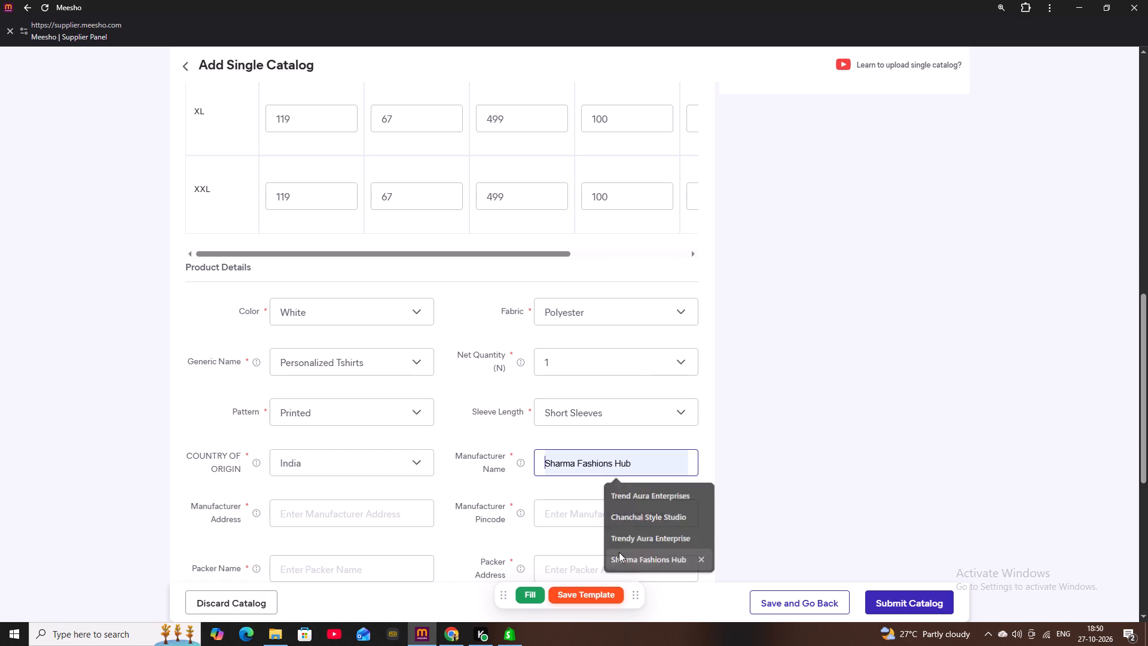
pyautogui.click(489, 431)
pyautogui.scroll(-3, 489, 431)
pyautogui.click(377, 322)
pyautogui.click(395, 367)
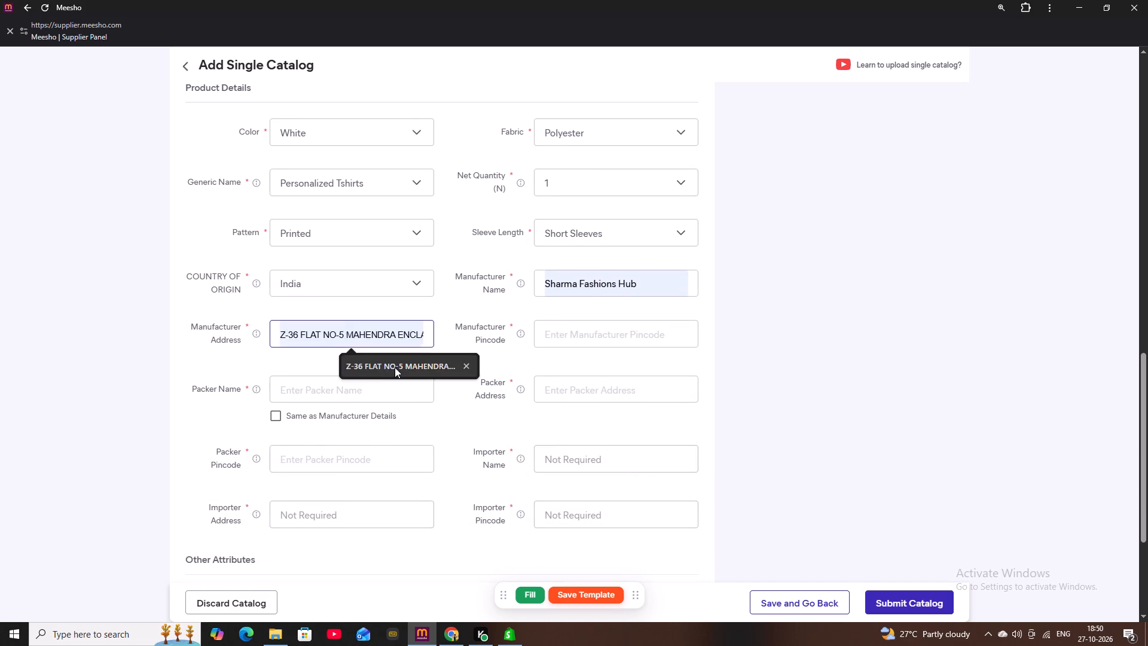
pyautogui.click(593, 328)
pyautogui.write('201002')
# Make the packer details the same as the manufacturer details.
pyautogui.click(282, 417)
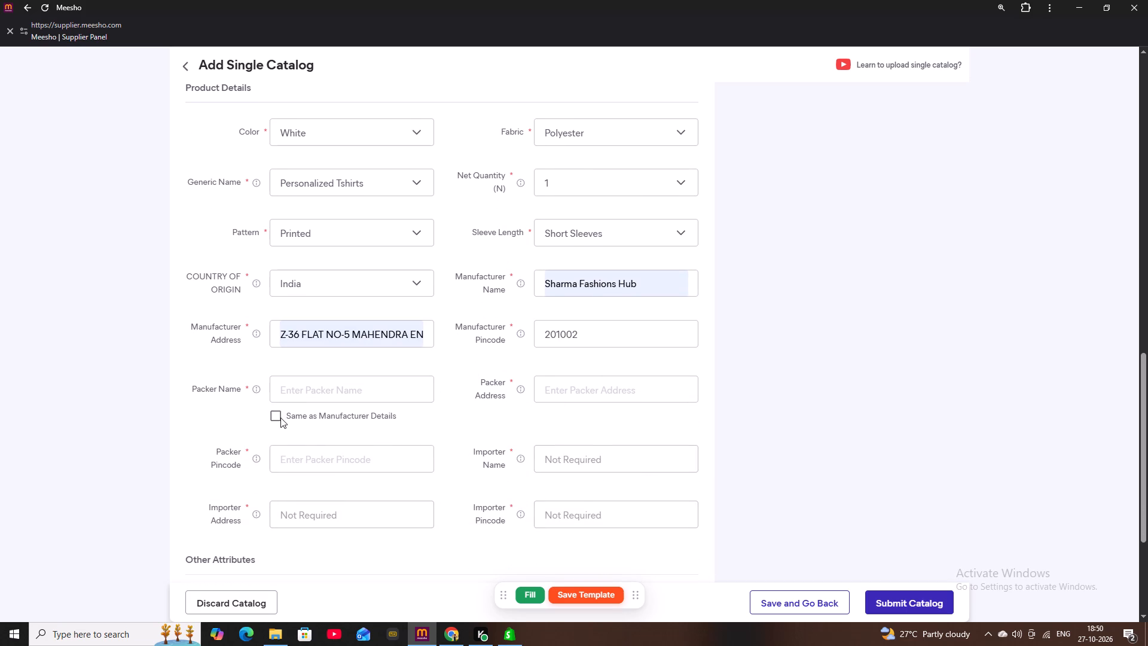
pyautogui.click(280, 418)
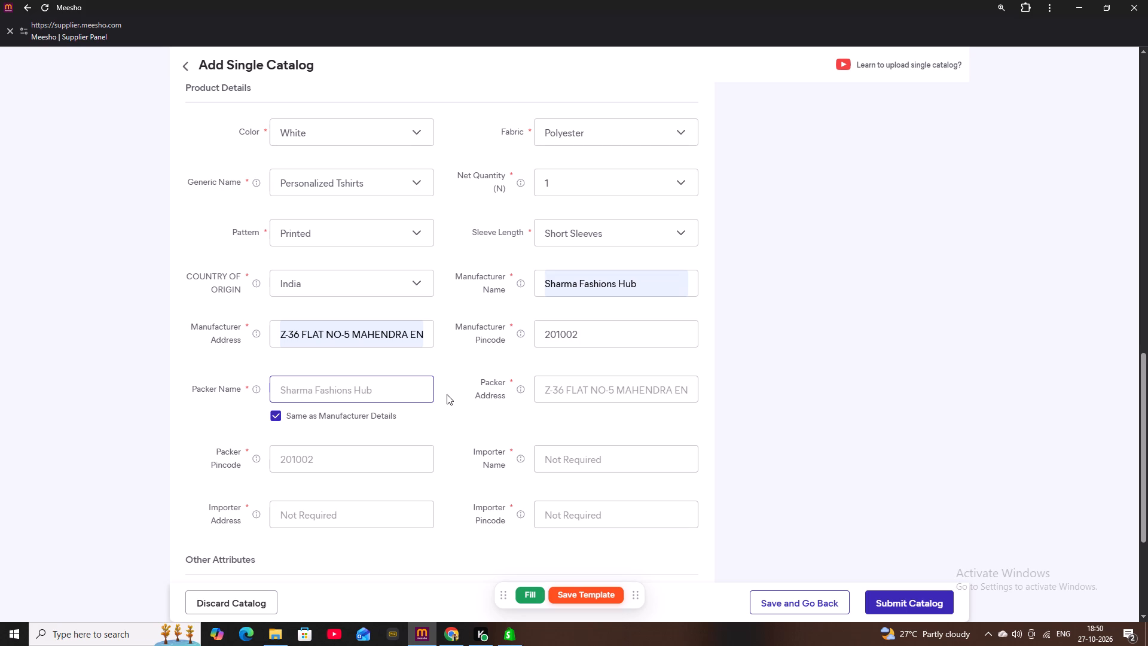
# Add file 1315 from the MOCK UPS folder as the catalog's second product image.
pyautogui.scroll(-1, 453, 389)
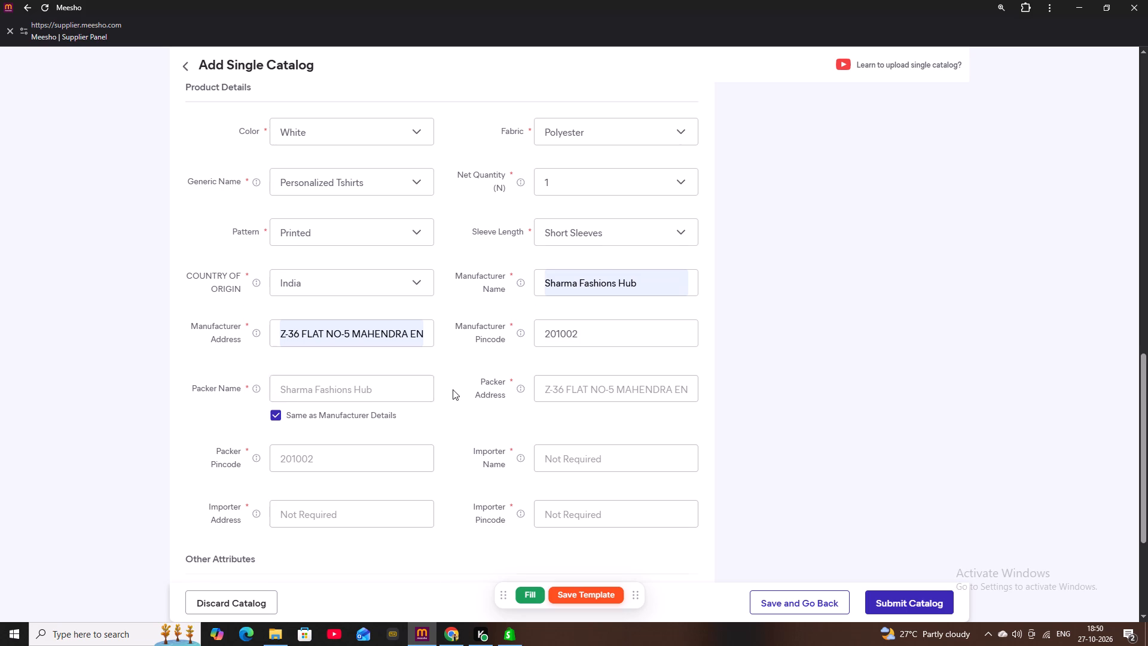
pyautogui.scroll(-3, 453, 389)
pyautogui.scroll(10, 453, 389)
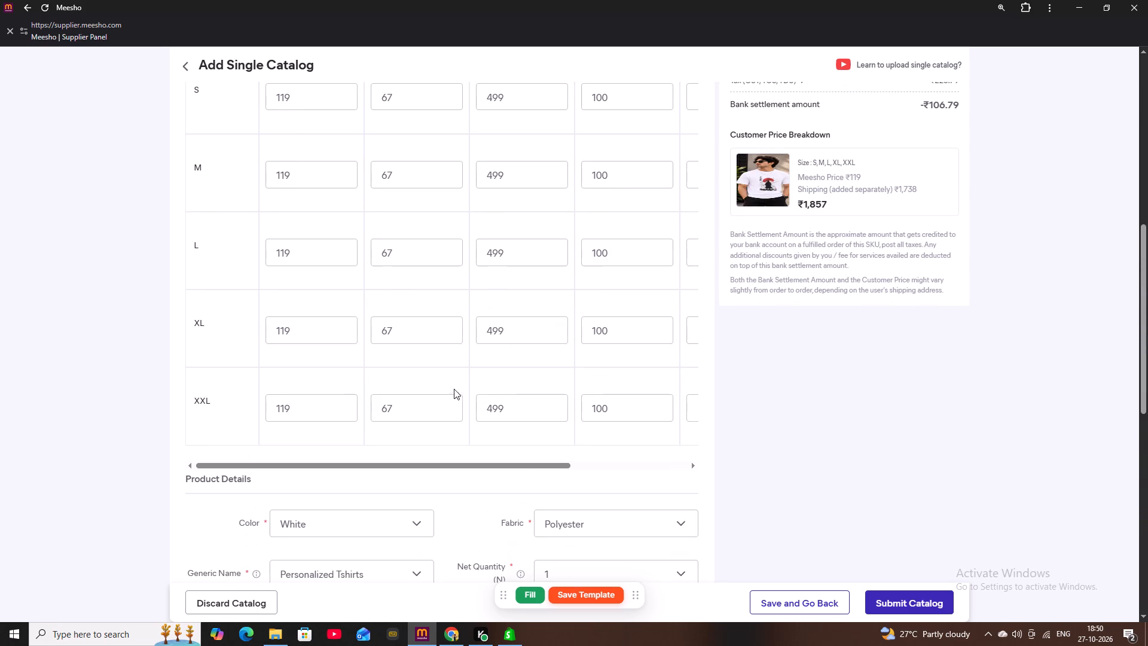
pyautogui.scroll(5, 466, 382)
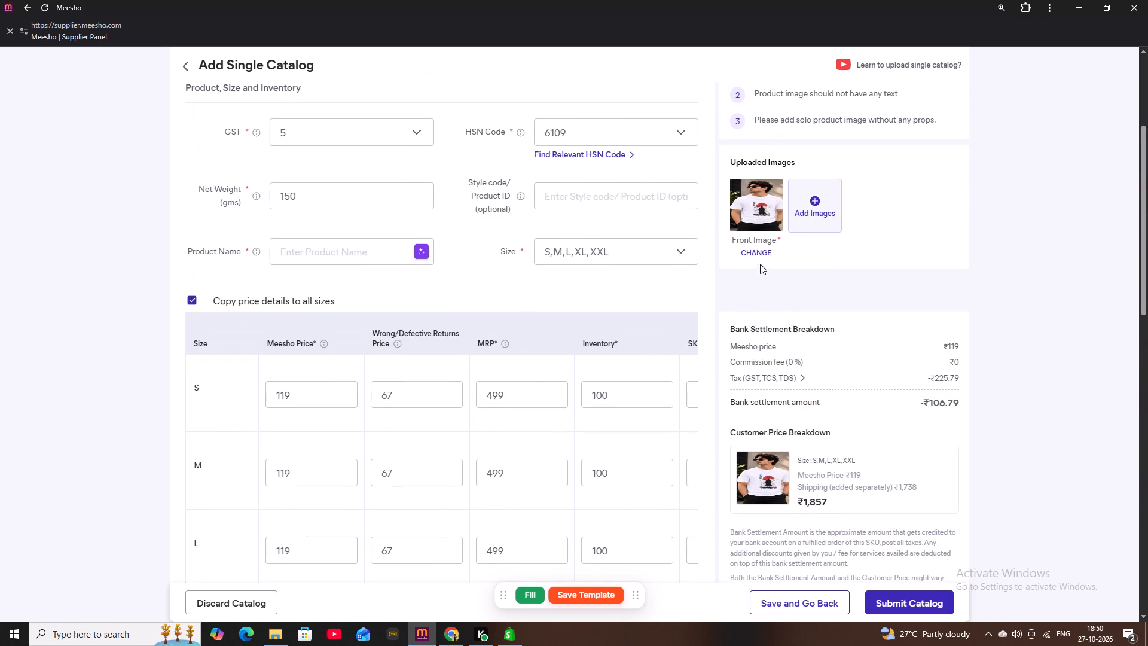
pyautogui.click(820, 218)
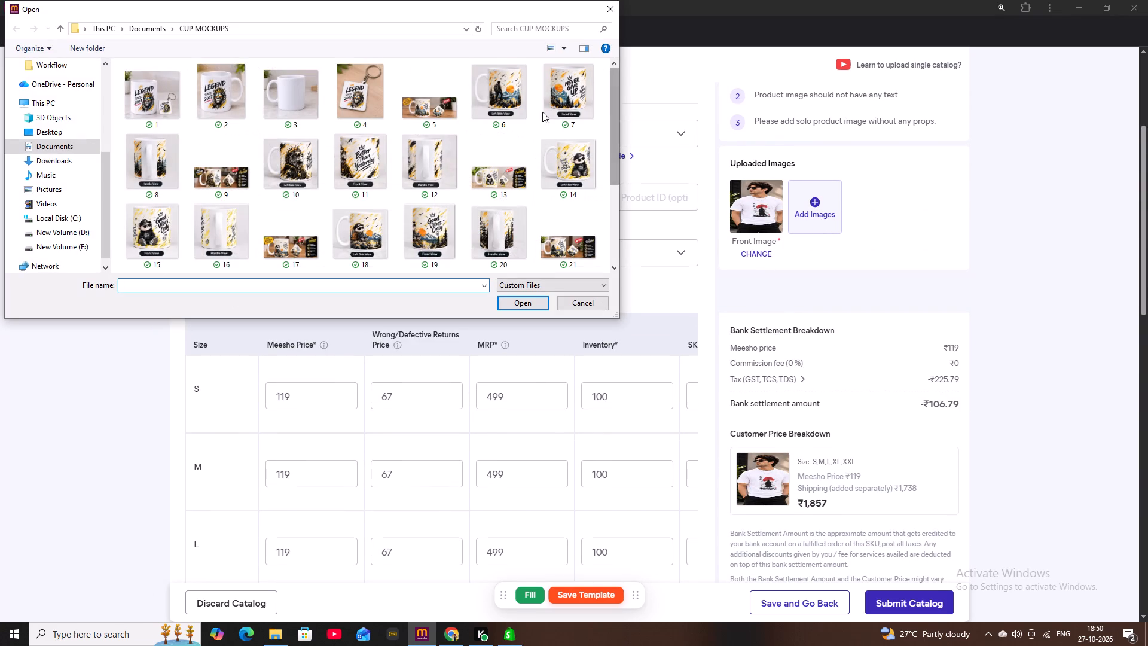
pyautogui.moveTo(105, 160); pyautogui.dragTo(105, 89)
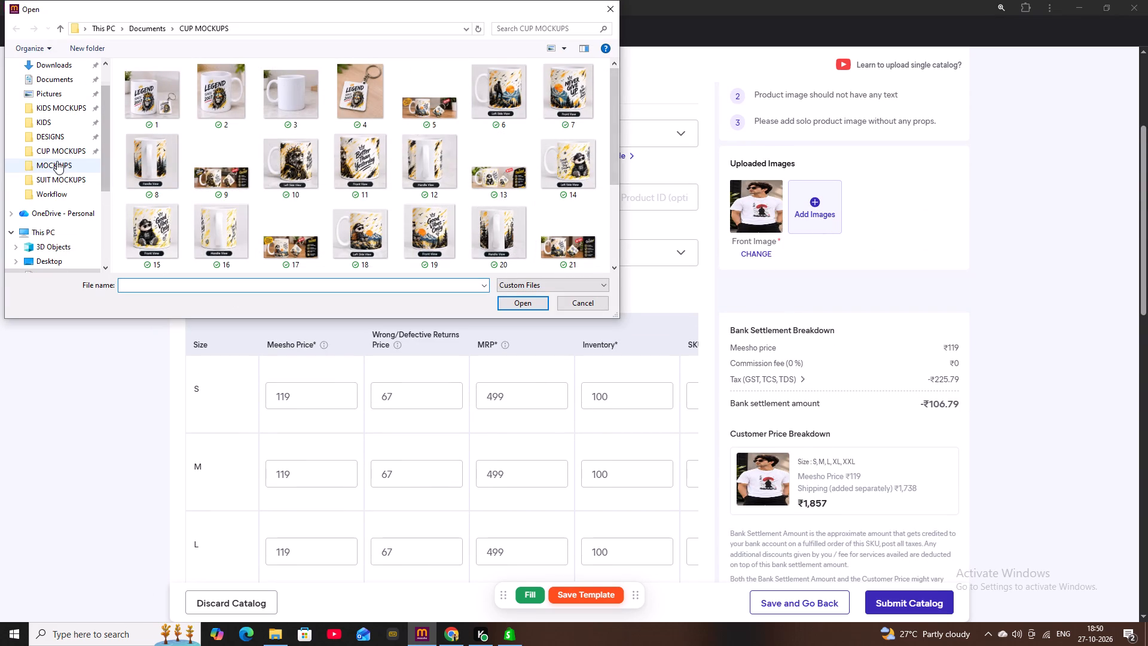
pyautogui.click(57, 161)
pyautogui.moveTo(613, 71); pyautogui.dragTo(599, 280)
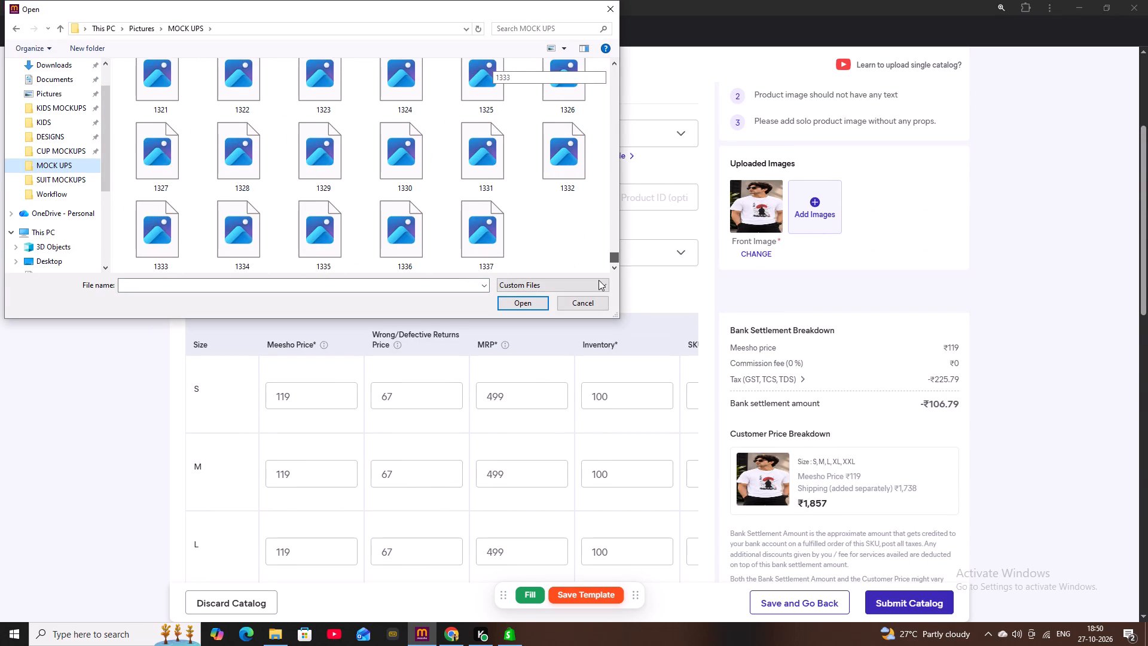
pyautogui.moveTo(599, 280); pyautogui.dragTo(599, 281)
pyautogui.scroll(1, 542, 228)
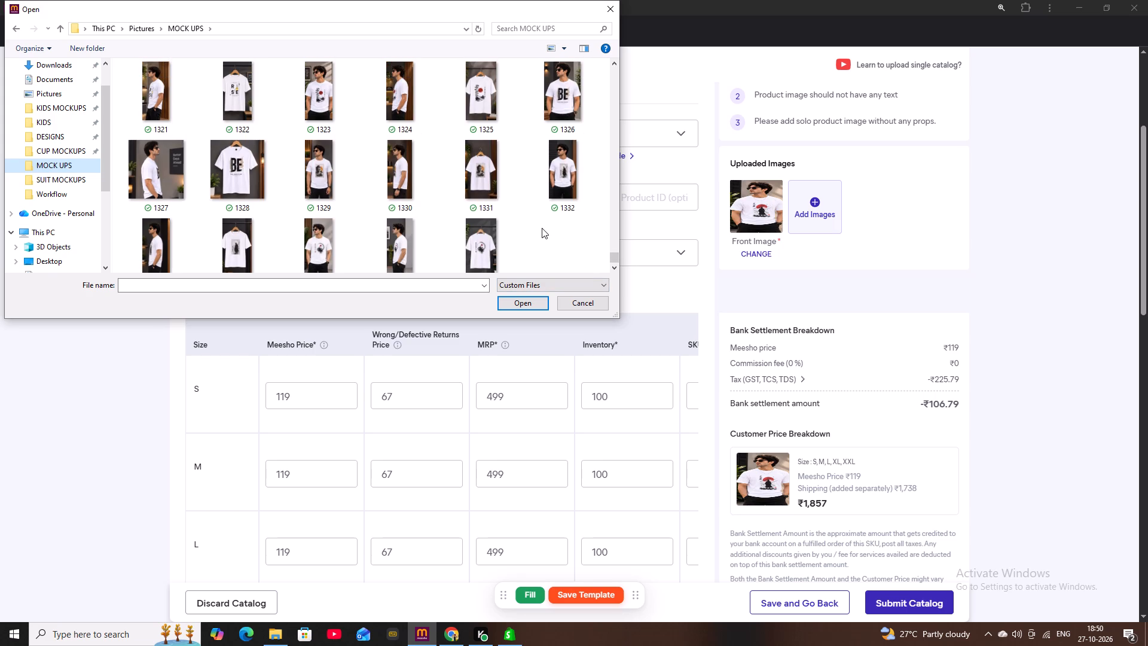
pyautogui.scroll(2, 269, 140)
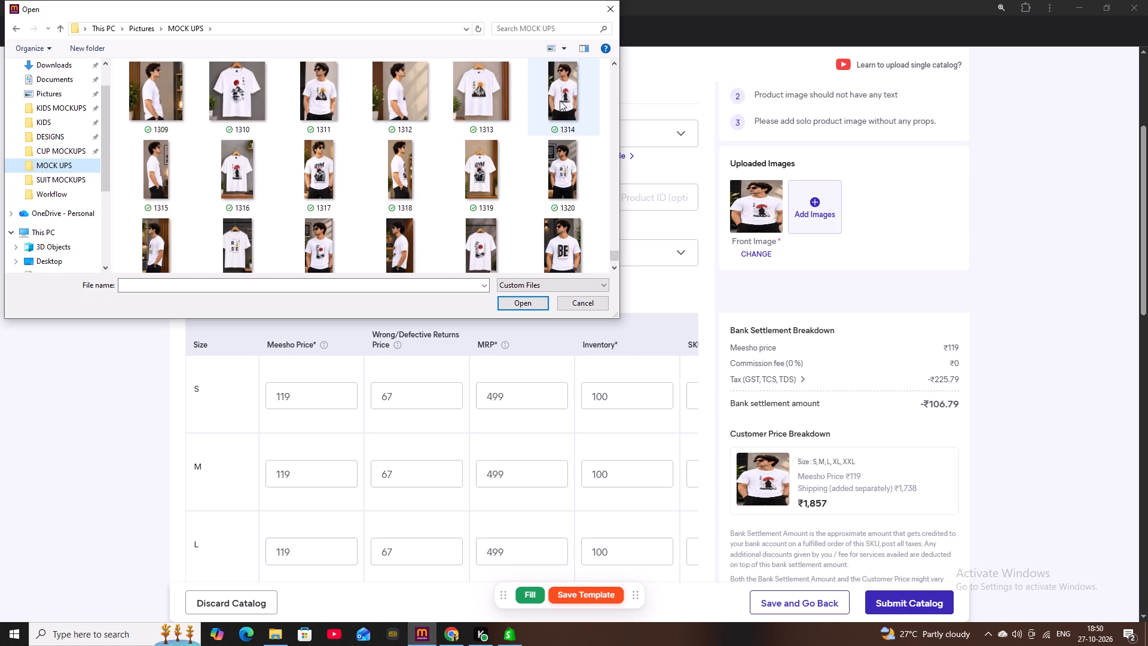
pyautogui.doubleClick(161, 161)
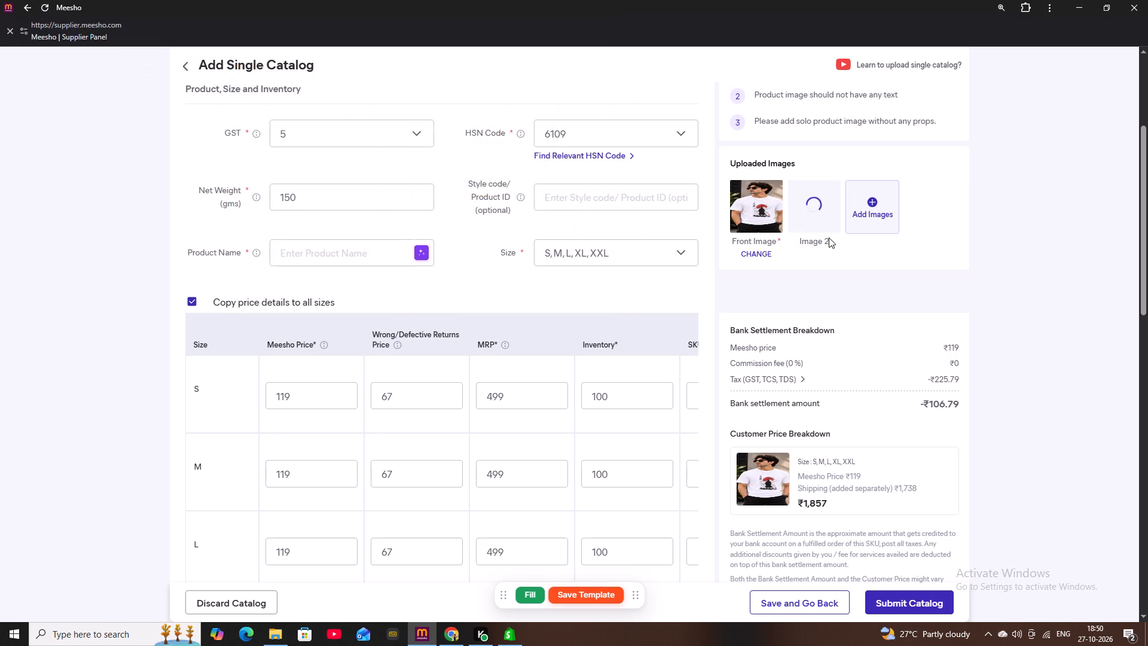
# Add file 1316 from the MOCK UPS folder as the catalog's third product image.
pyautogui.click(865, 197)
pyautogui.moveTo(616, 71); pyautogui.dragTo(616, 218)
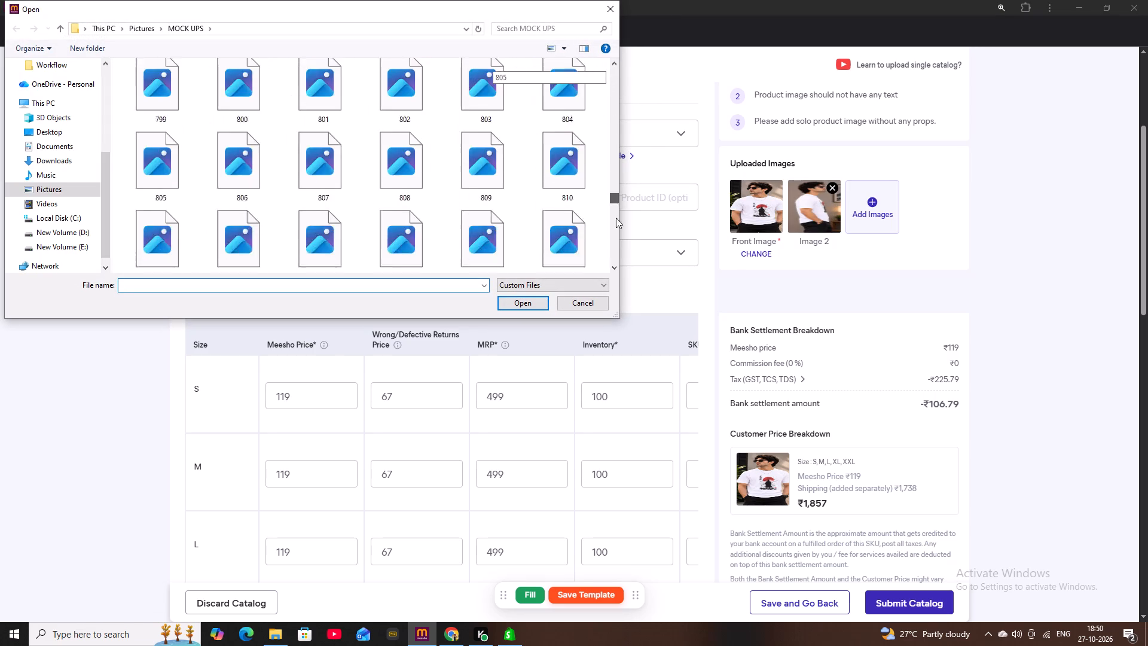
pyautogui.moveTo(616, 218); pyautogui.dragTo(616, 269)
pyautogui.scroll(2, 511, 224)
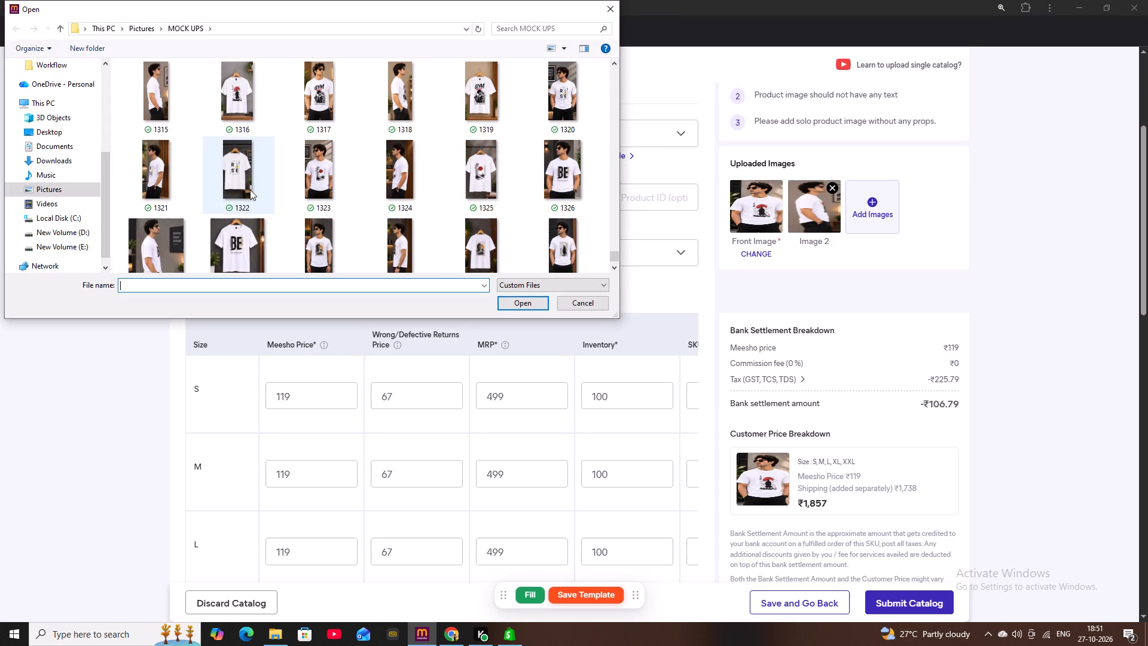
pyautogui.scroll(1, 207, 190)
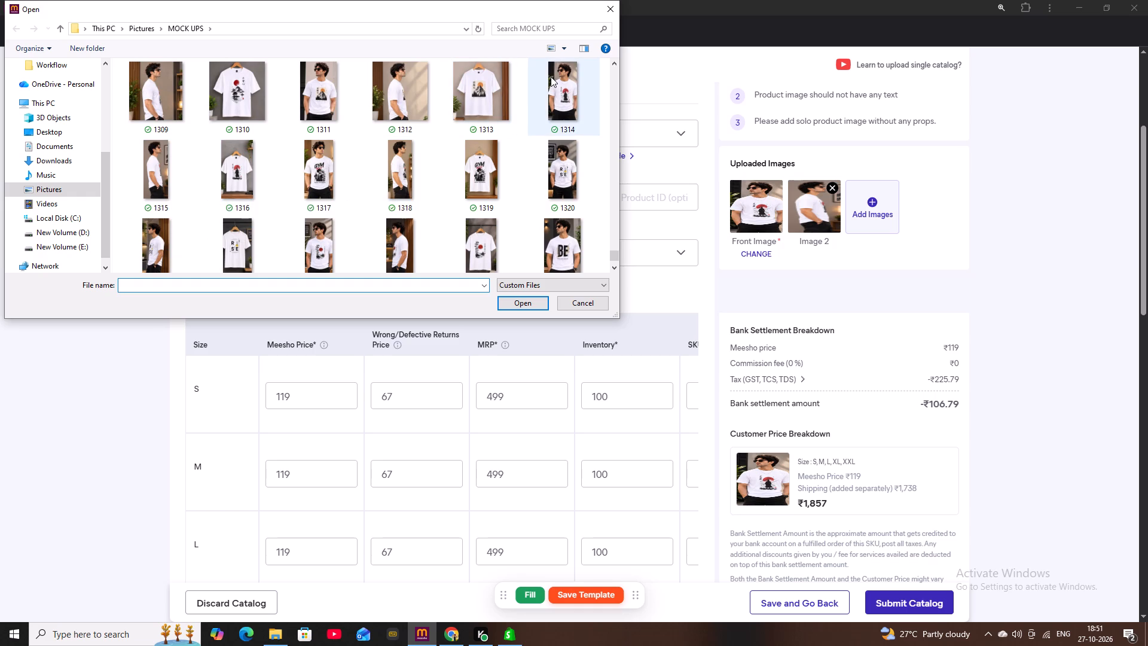
pyautogui.doubleClick(246, 167)
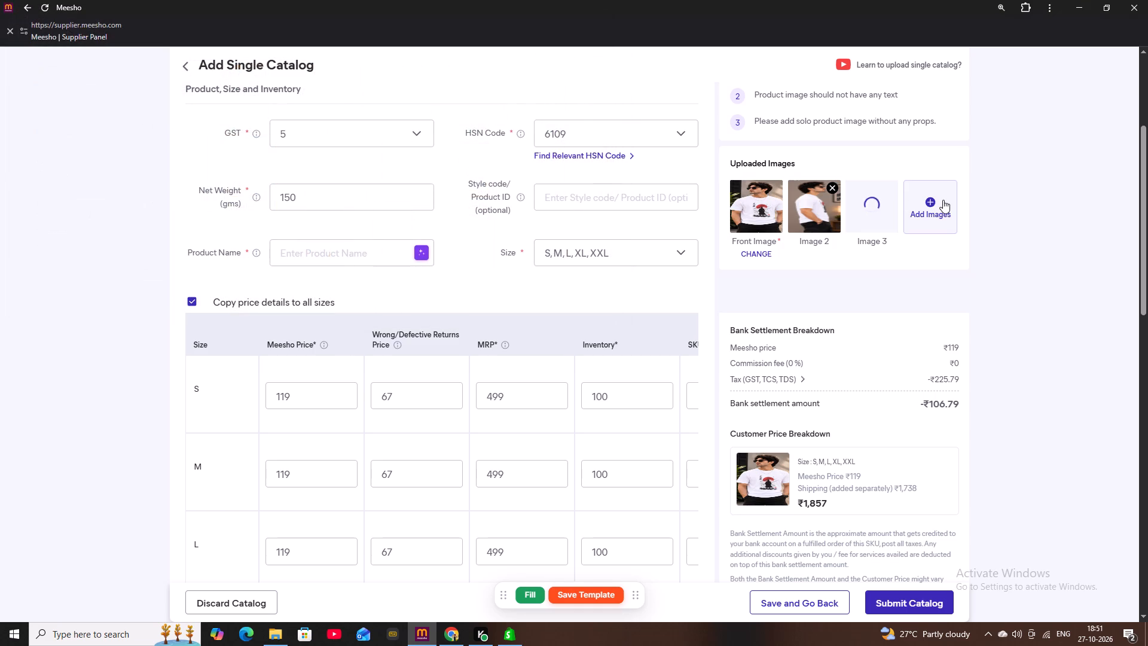
# Add file 1198, the back view of the plain white T-shirt, as the catalog's fourth product image.
pyautogui.click(917, 200)
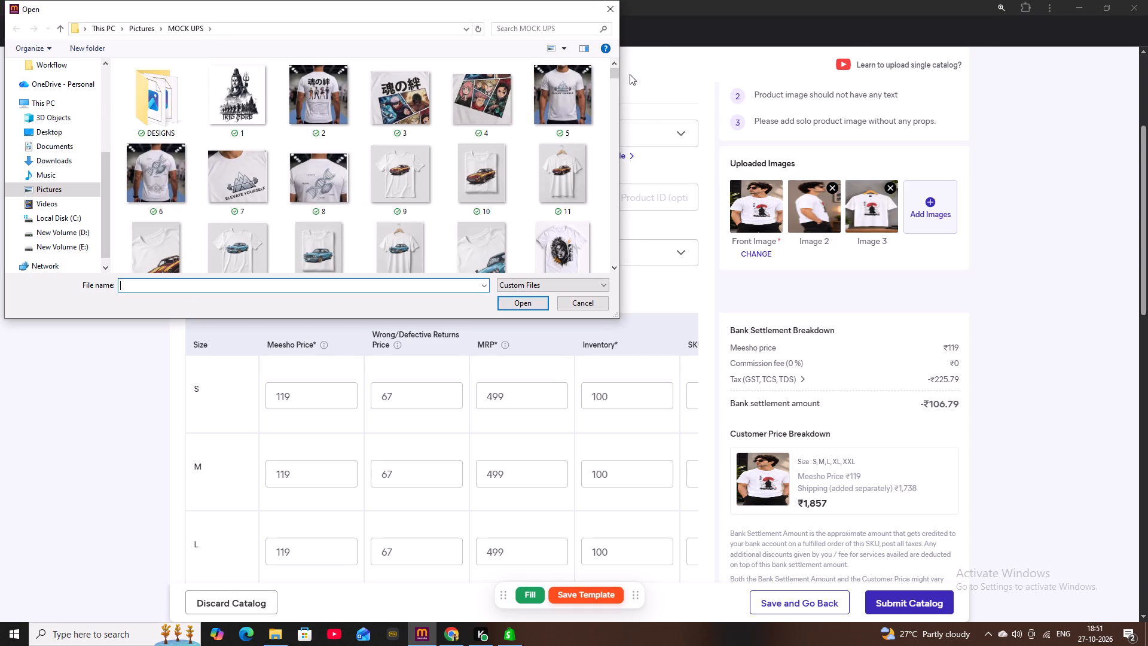
pyautogui.moveTo(618, 74); pyautogui.dragTo(616, 229)
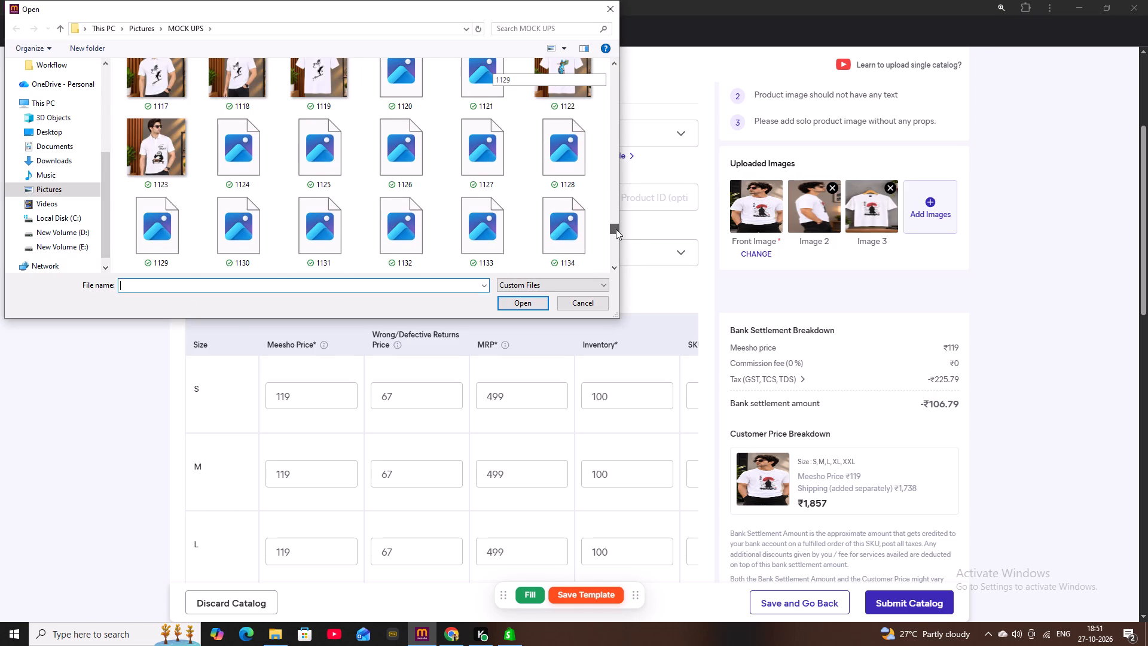
pyautogui.moveTo(616, 229); pyautogui.dragTo(616, 224)
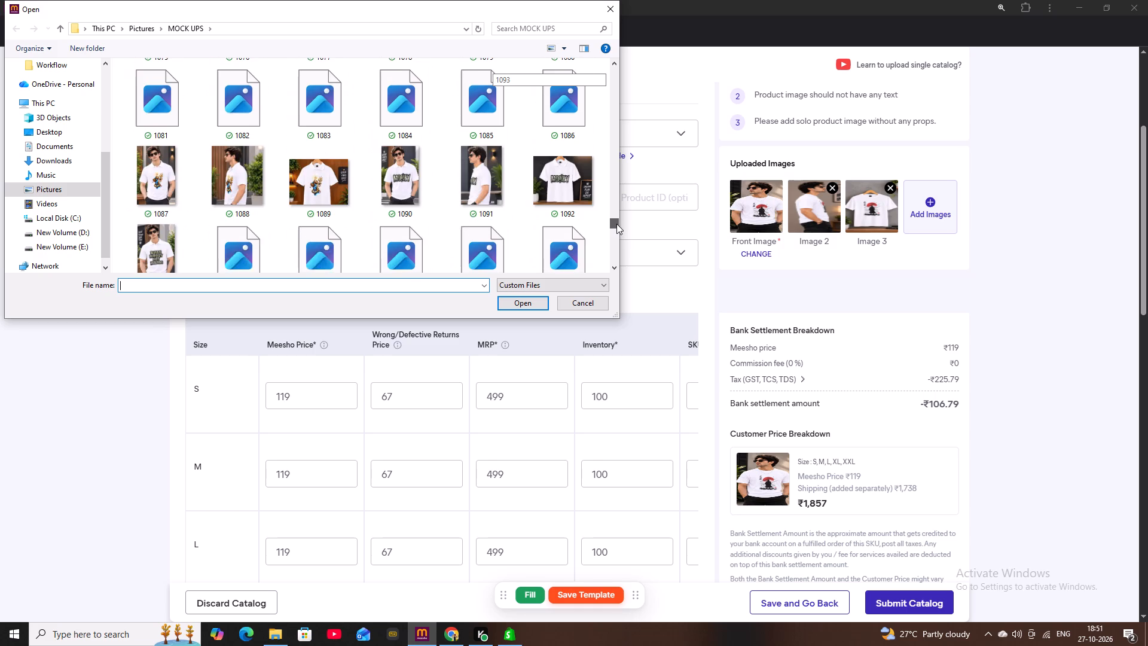
pyautogui.moveTo(616, 224); pyautogui.dragTo(616, 242)
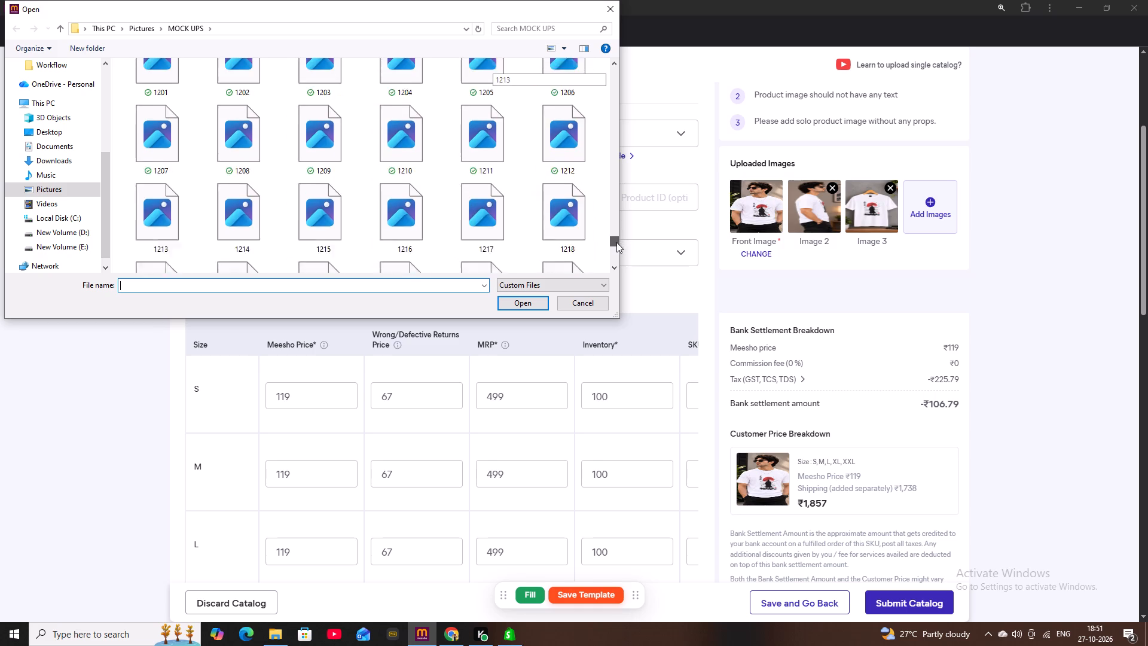
pyautogui.moveTo(616, 242); pyautogui.dragTo(609, 263)
pyautogui.scroll(7, 502, 237)
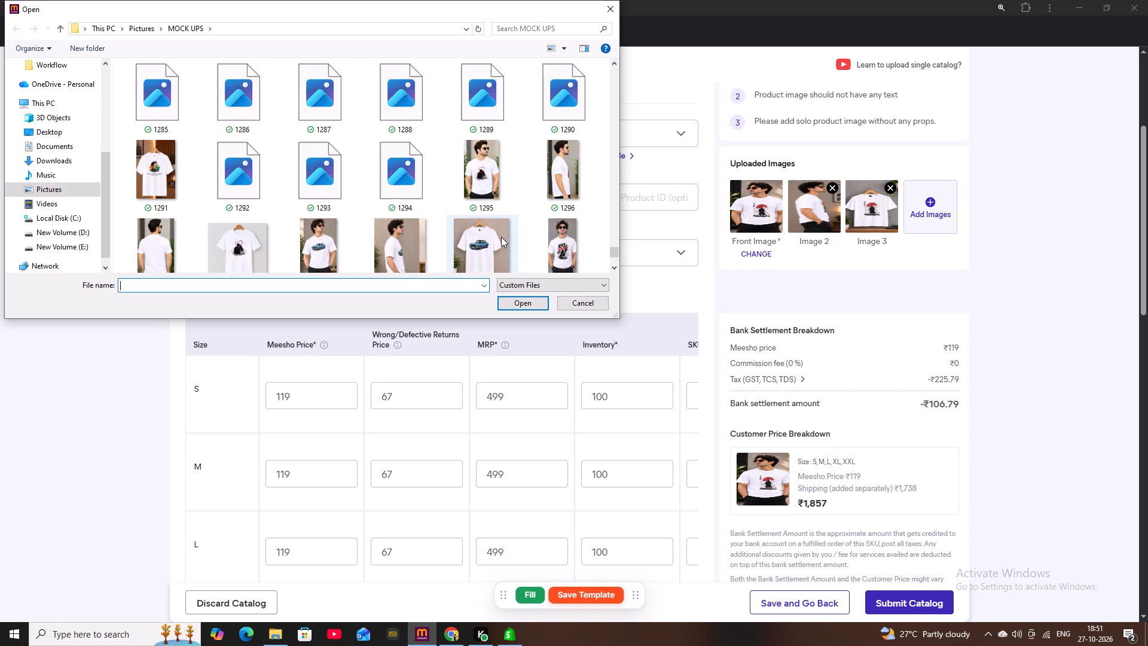
pyautogui.scroll(2, 501, 236)
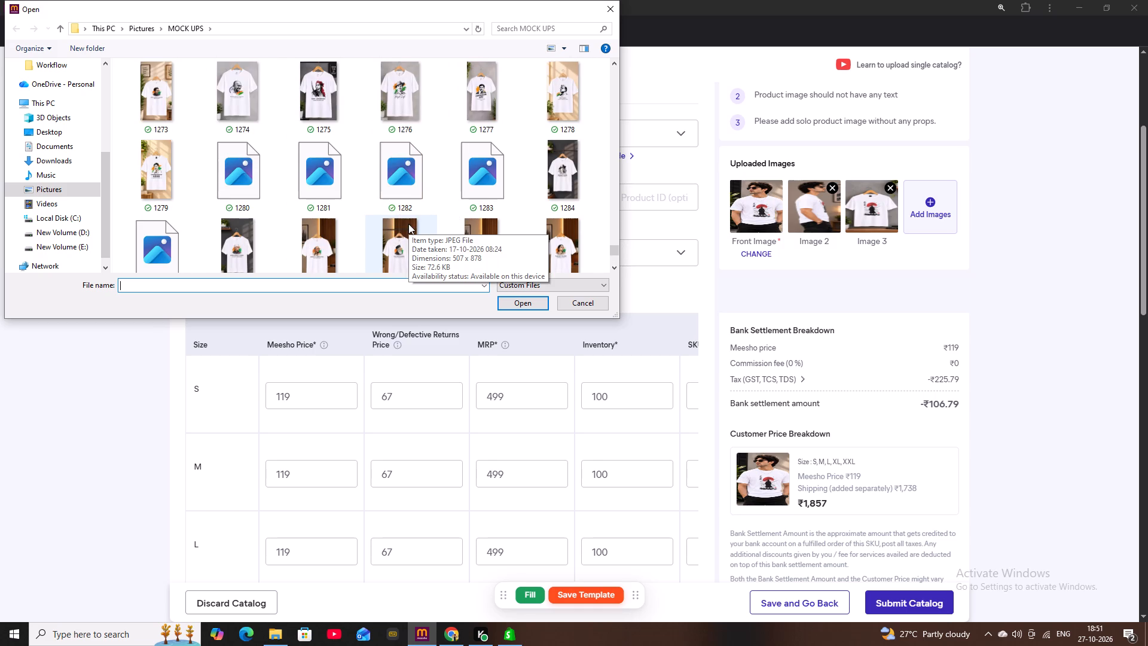
pyautogui.scroll(2, 404, 196)
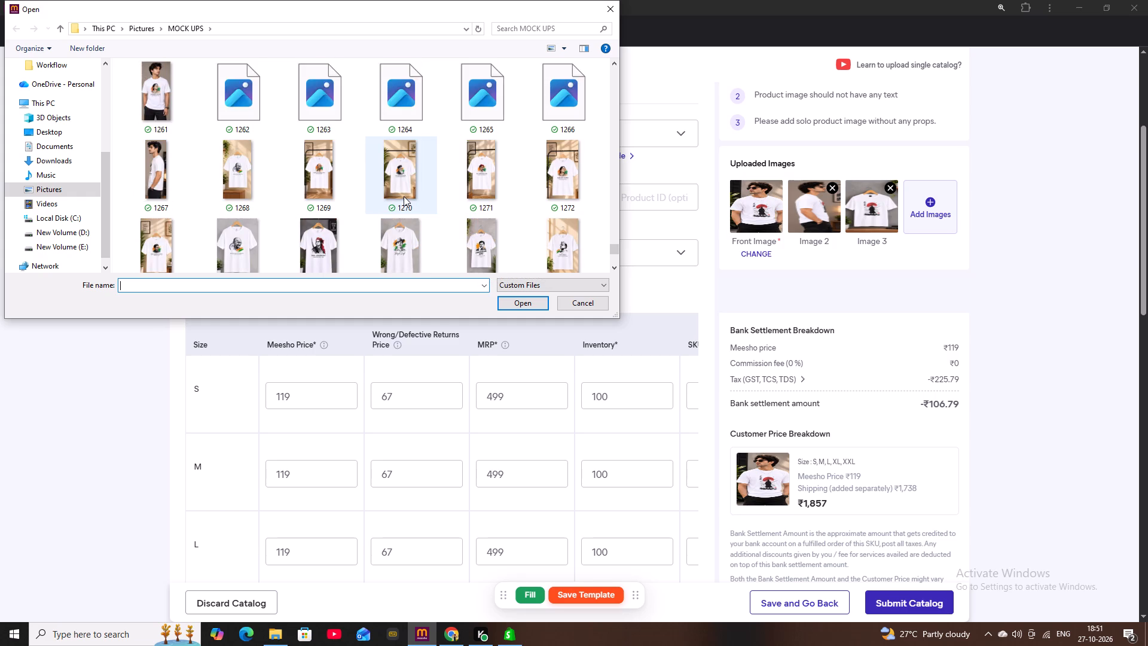
pyautogui.scroll(4, 375, 193)
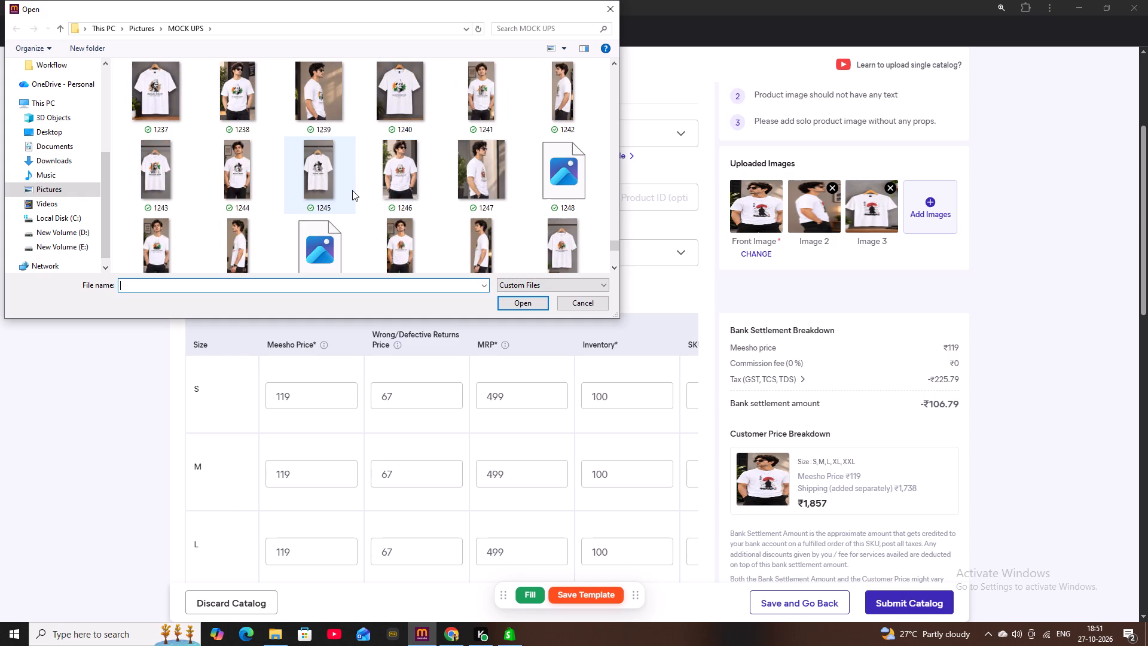
pyautogui.scroll(7, 352, 190)
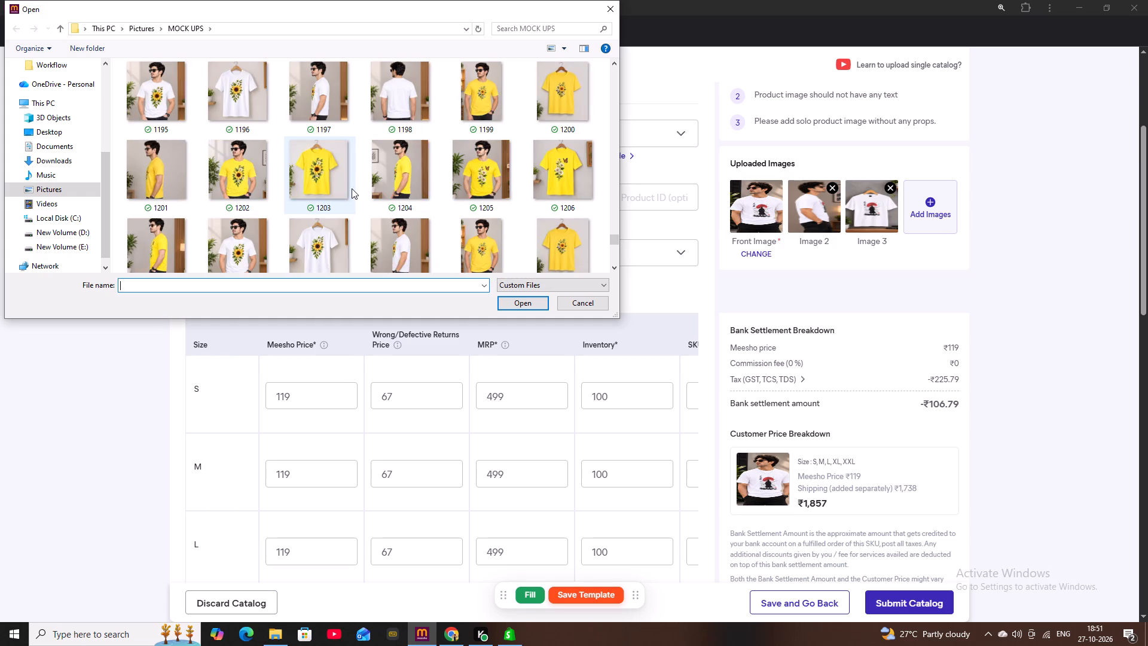
pyautogui.doubleClick(397, 108)
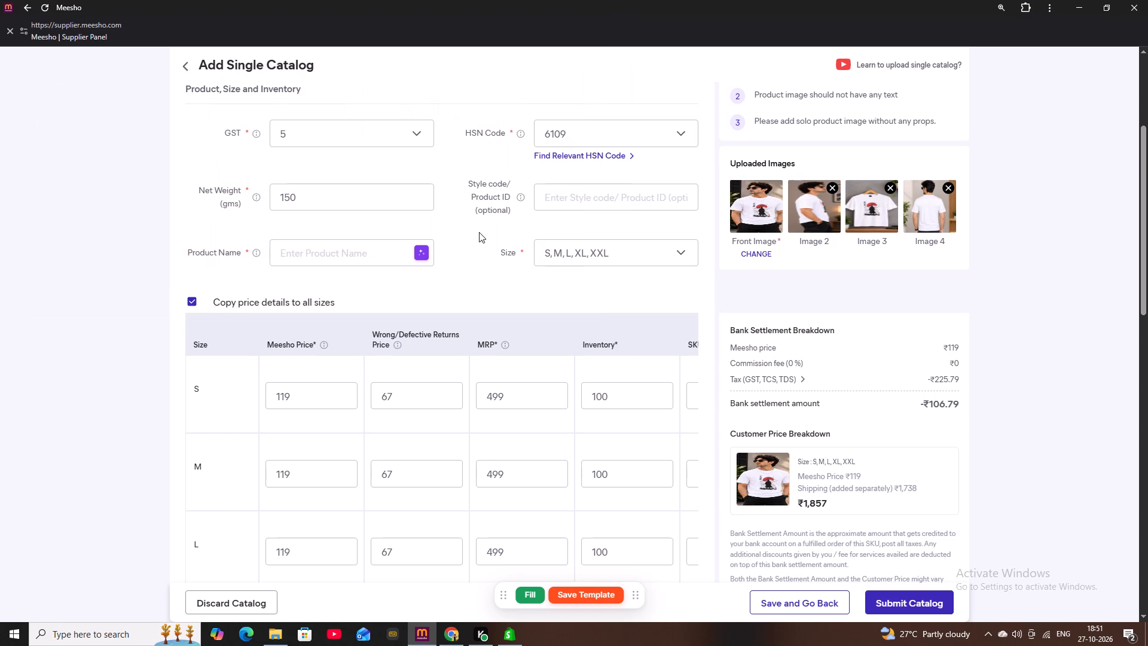
# Change the front image to the MOCK UPS picture of a man wearing a white T-shirt with wide lettering across the chest.
pyautogui.scroll(-2, 479, 232)
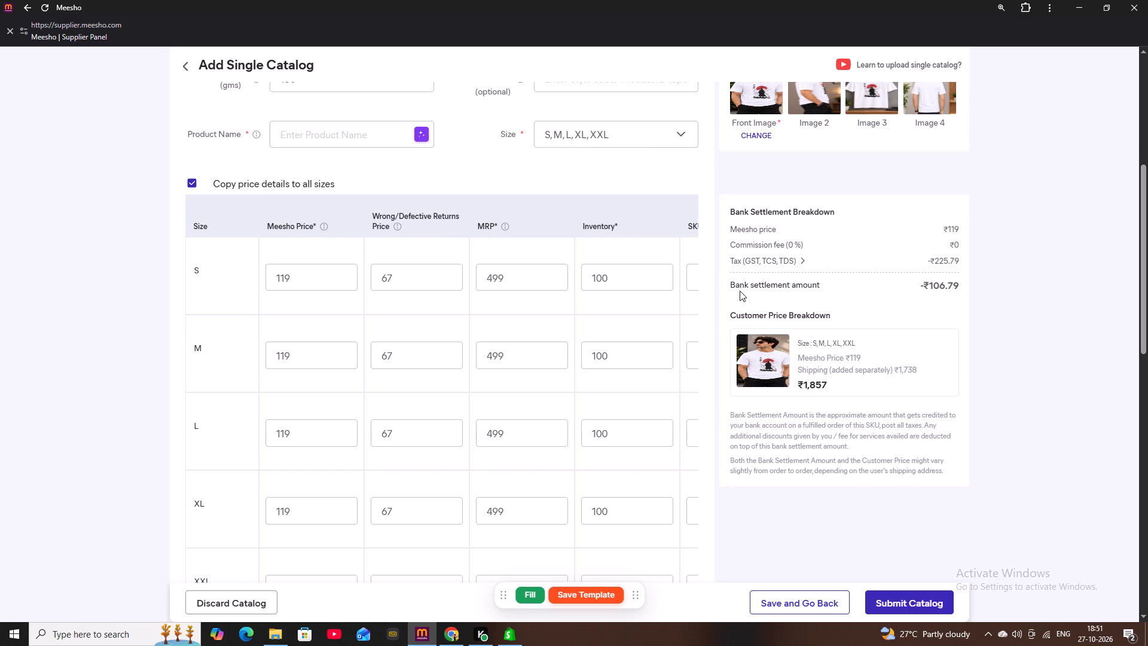
pyautogui.scroll(2, 743, 288)
pyautogui.click(753, 257)
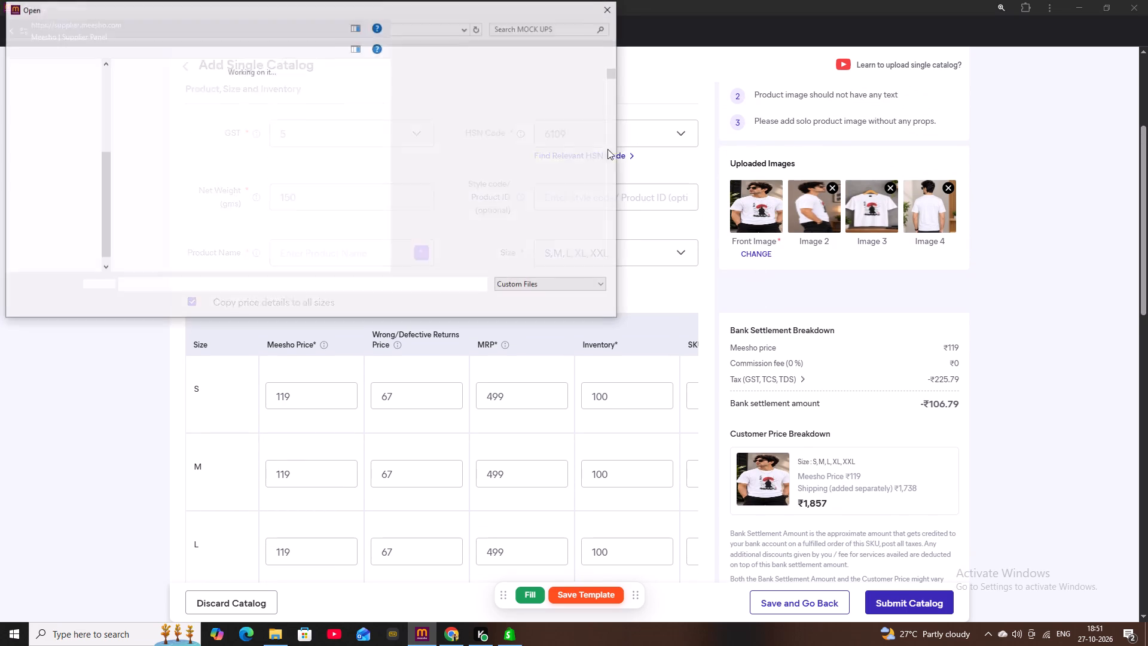
pyautogui.moveTo(611, 73); pyautogui.dragTo(619, 176)
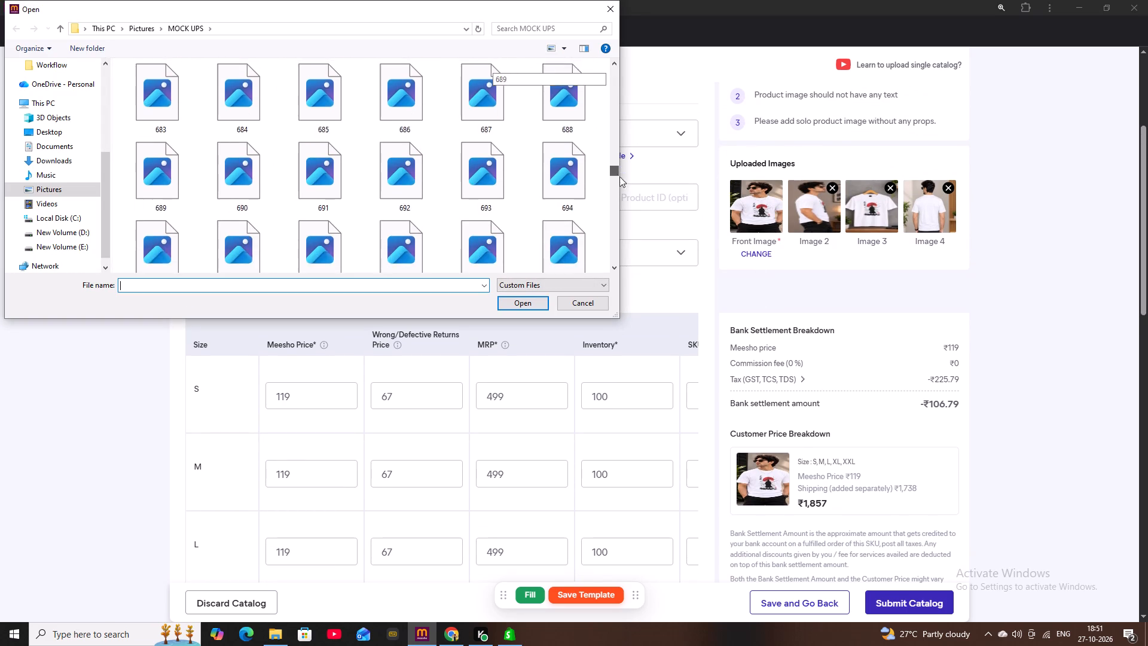
pyautogui.moveTo(619, 176); pyautogui.dragTo(621, 224)
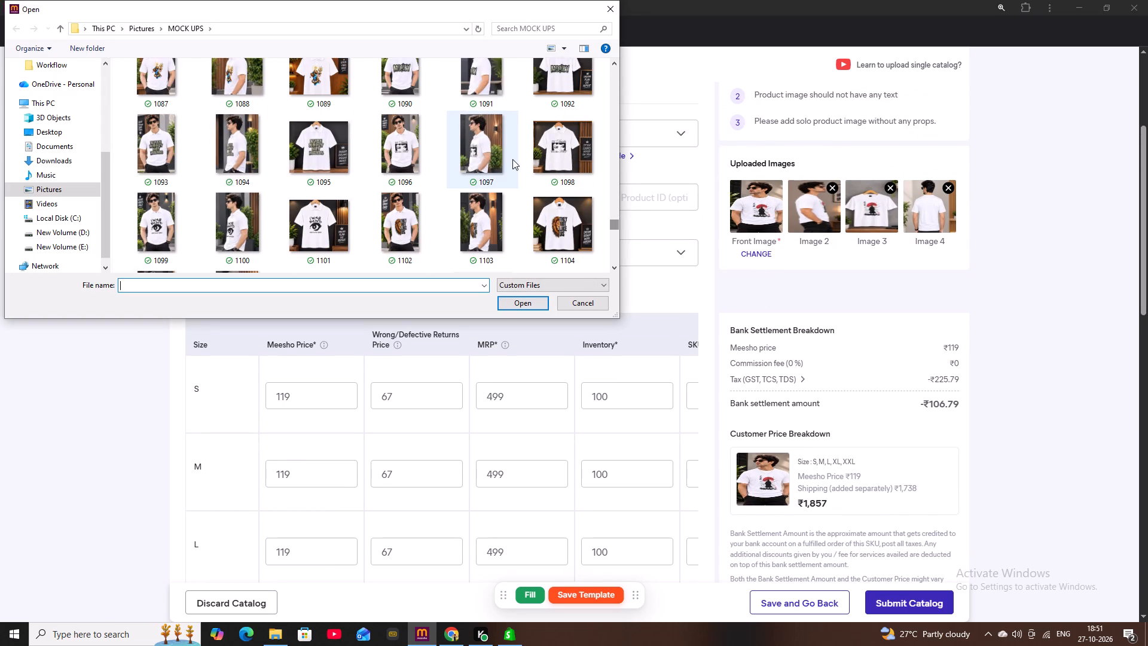
pyautogui.scroll(1, 512, 159)
pyautogui.doubleClick(408, 99)
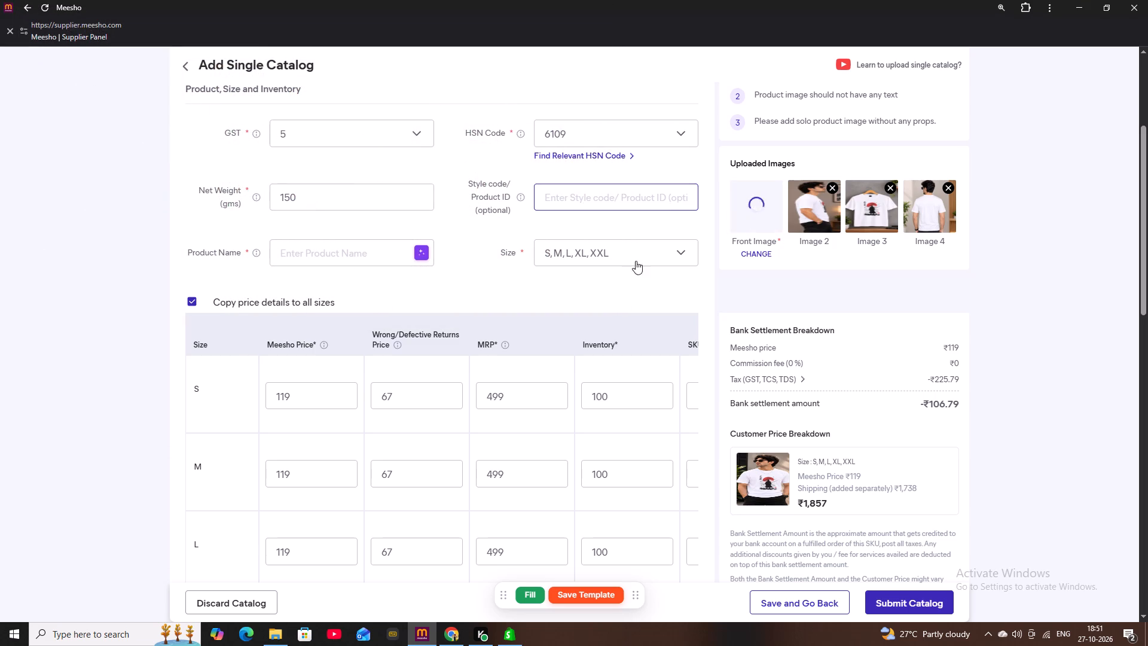
# Re-enter the Meesho price as 119 and set the wrong/defective returns price to 115 for all sizes.
pyautogui.moveTo(290, 397); pyautogui.dragTo(267, 401)
pyautogui.press('BackSpace')
pyautogui.write('119')
pyautogui.moveTo(393, 396); pyautogui.dragTo(379, 397)
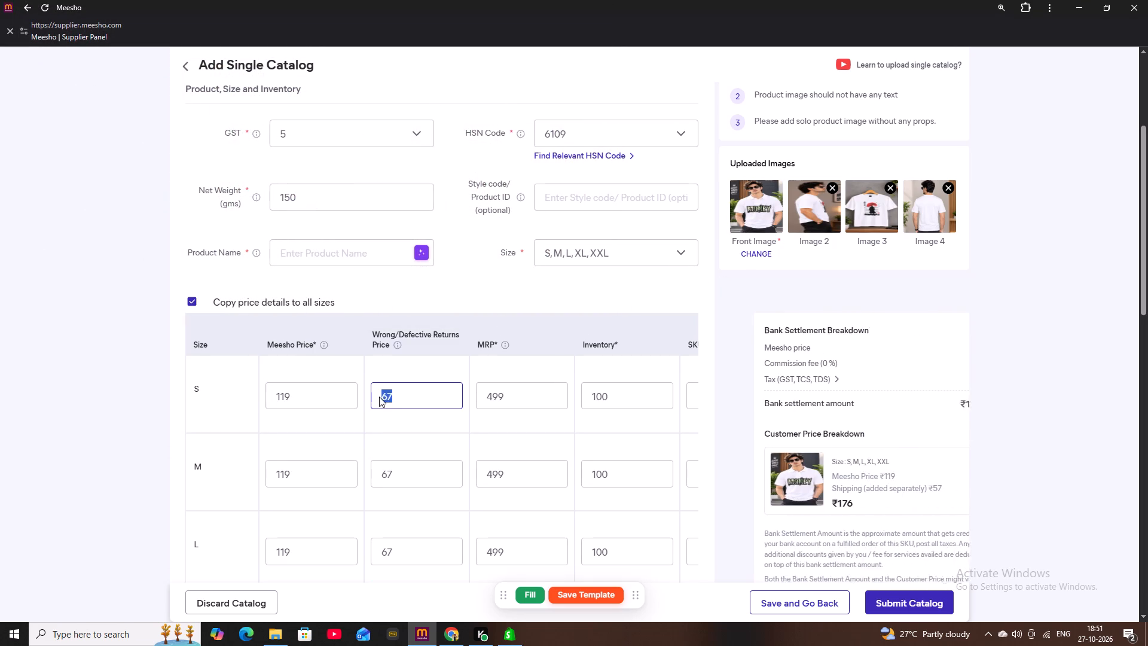
pyautogui.moveTo(379, 397); pyautogui.dragTo(378, 397)
pyautogui.press('BackSpace')
pyautogui.write('115')
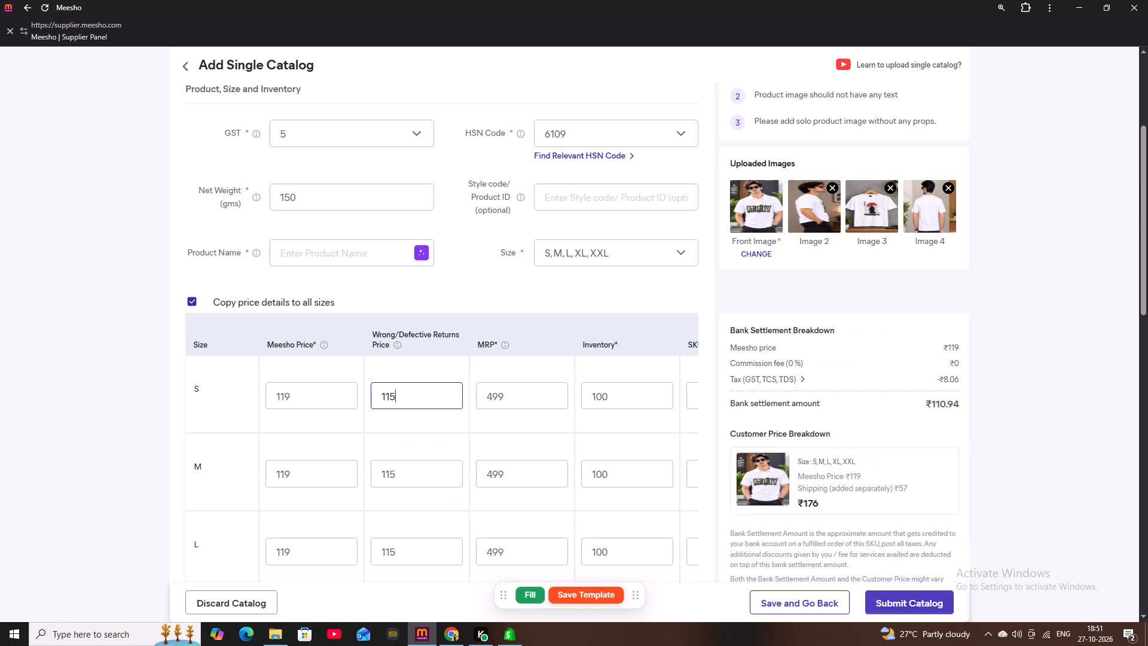
pyautogui.click(436, 340)
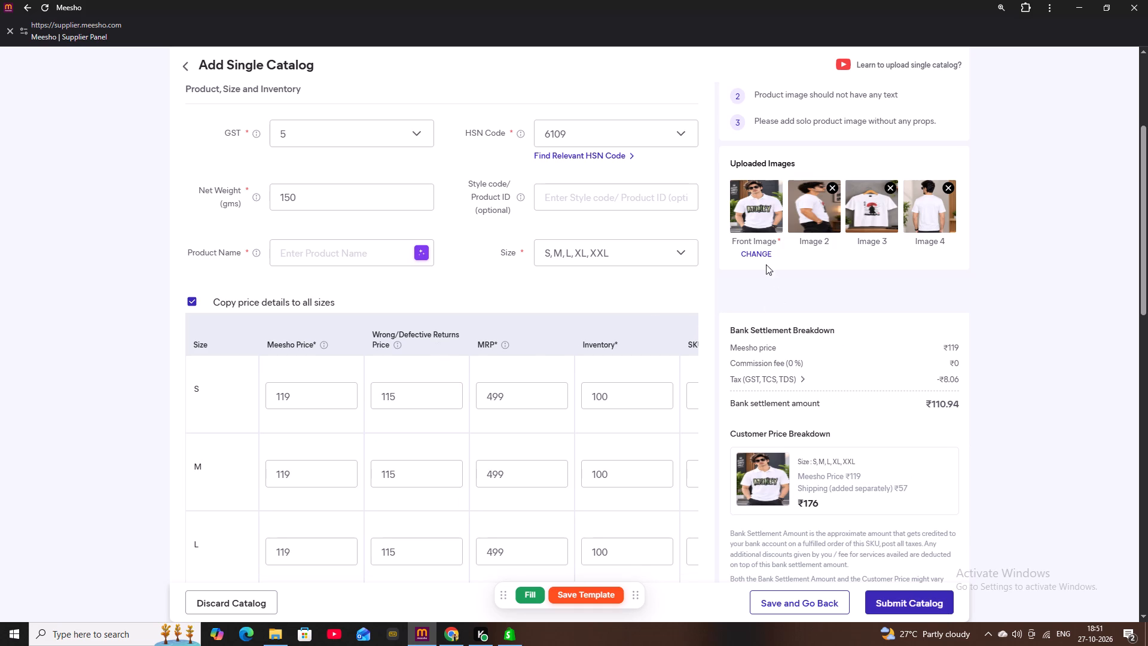
# Change the front image to file 1314 from the MOCK UPS folder.
pyautogui.click(761, 251)
pyautogui.moveTo(613, 75); pyautogui.dragTo(601, 208)
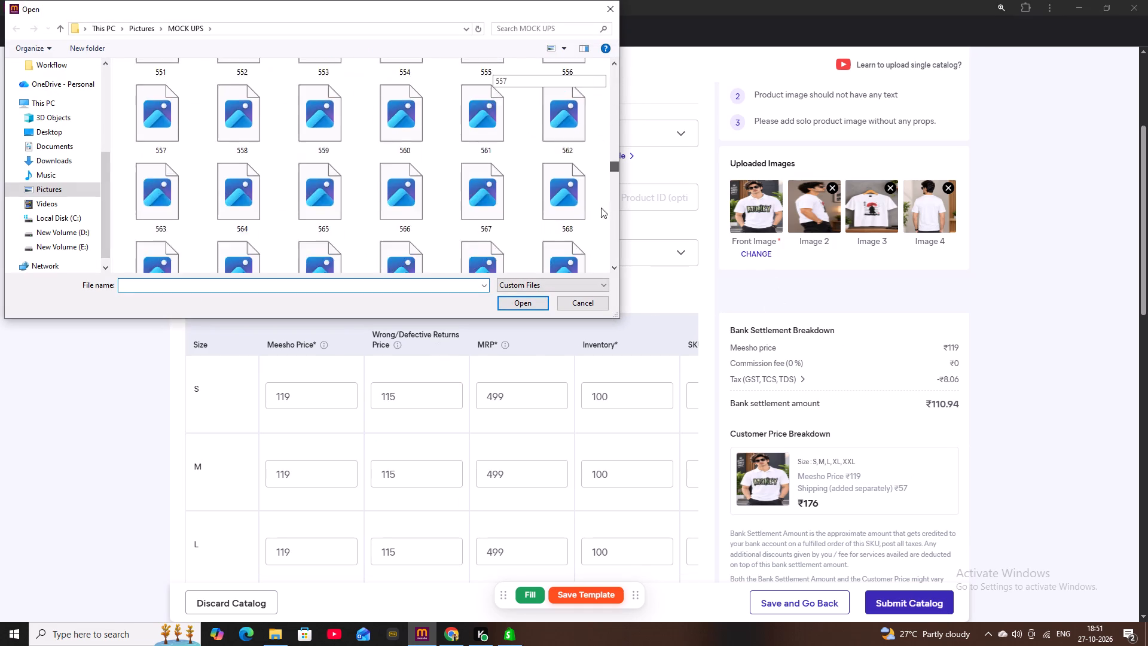
pyautogui.moveTo(601, 208); pyautogui.dragTo(599, 272)
pyautogui.scroll(2, 529, 251)
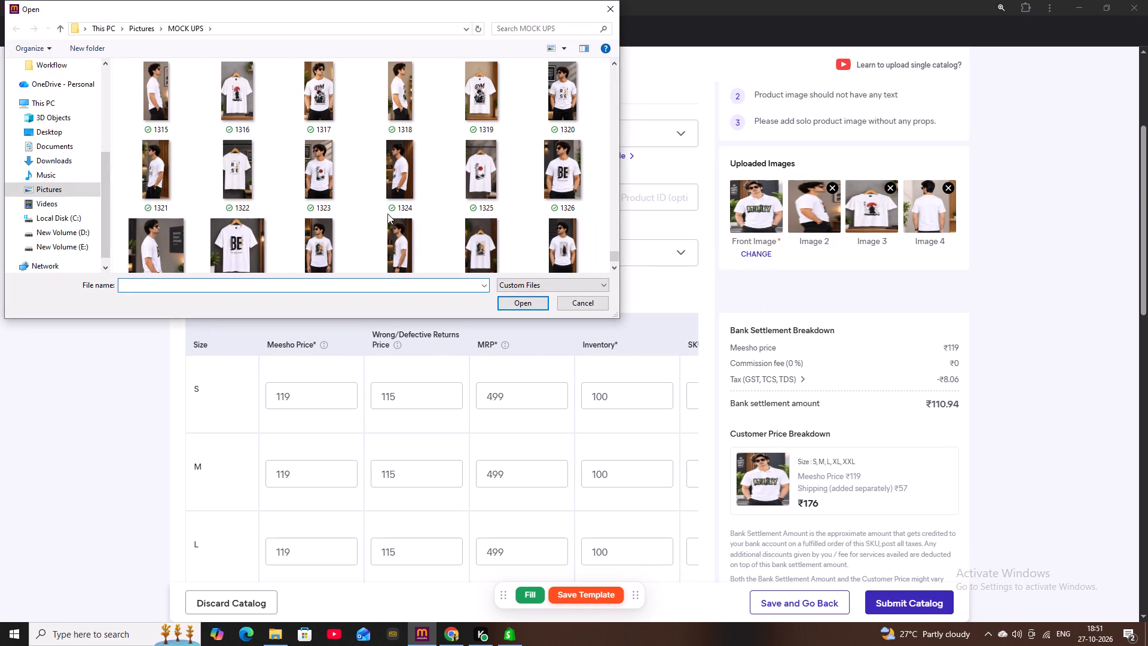
pyautogui.scroll(1, 387, 214)
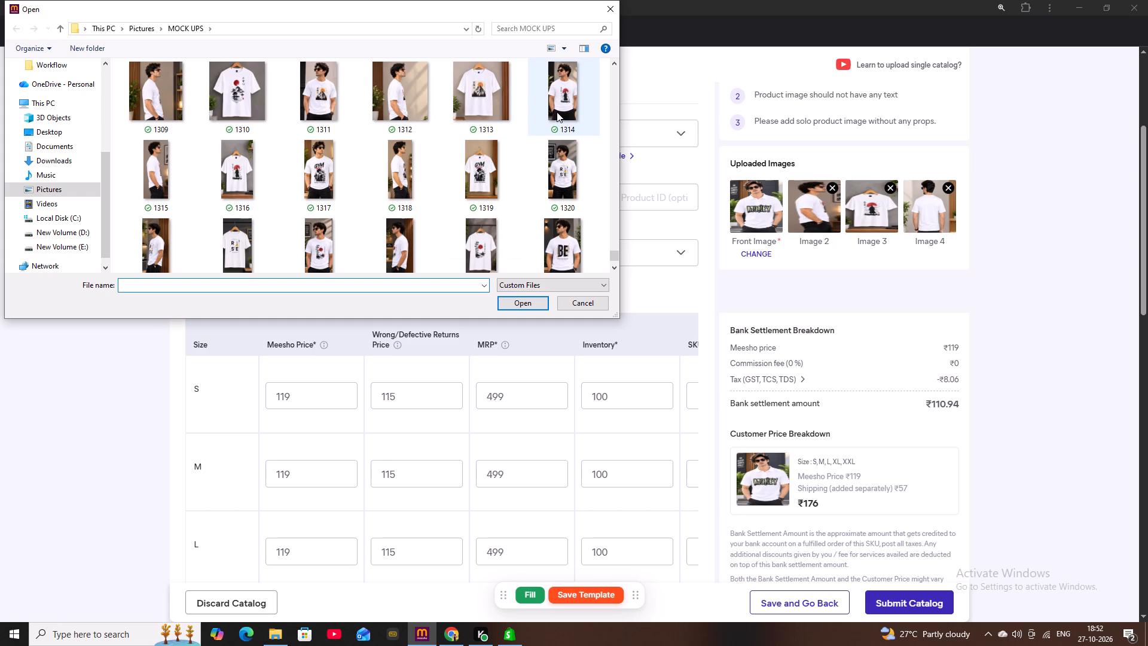
pyautogui.doubleClick(561, 111)
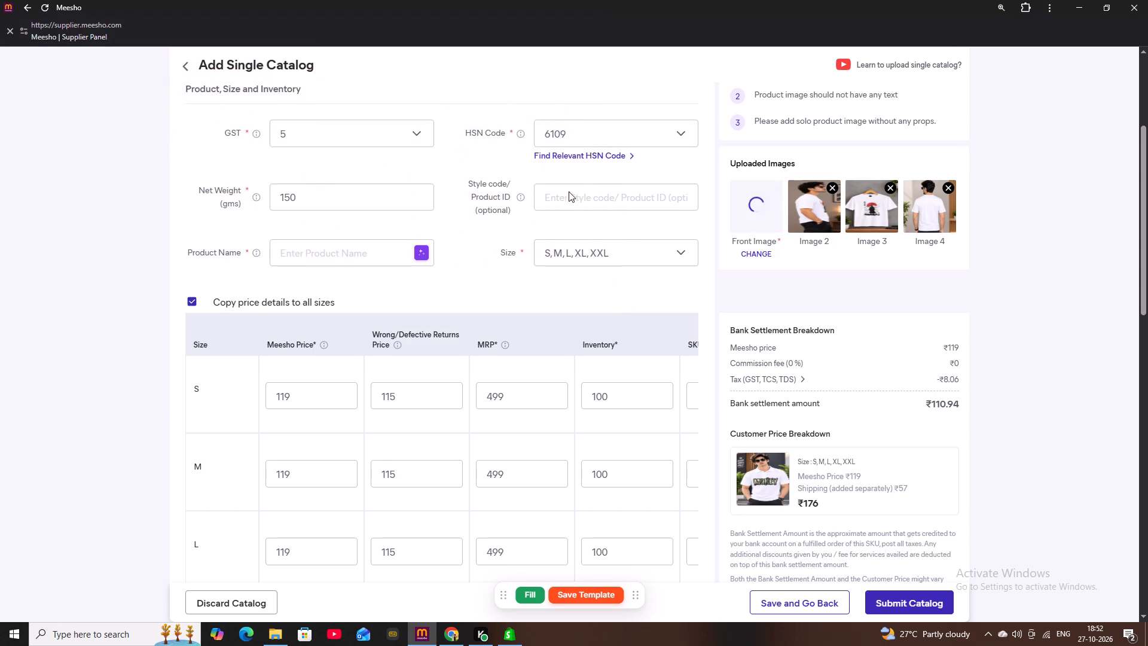
# Review the catalog form from the size and price table through product details, manufacturer details and other attributes.
pyautogui.scroll(-4, 457, 209)
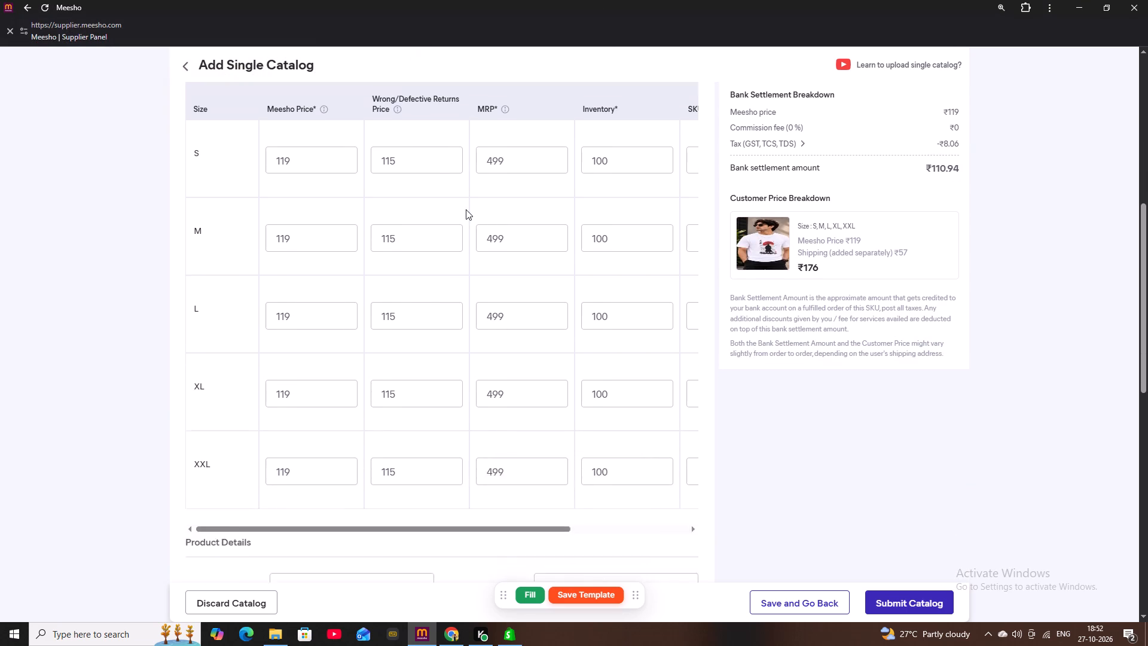
pyautogui.scroll(-4, 466, 209)
pyautogui.moveTo(452, 283); pyautogui.dragTo(584, 294)
pyautogui.moveTo(584, 294); pyautogui.dragTo(415, 292)
pyautogui.scroll(3, 467, 318)
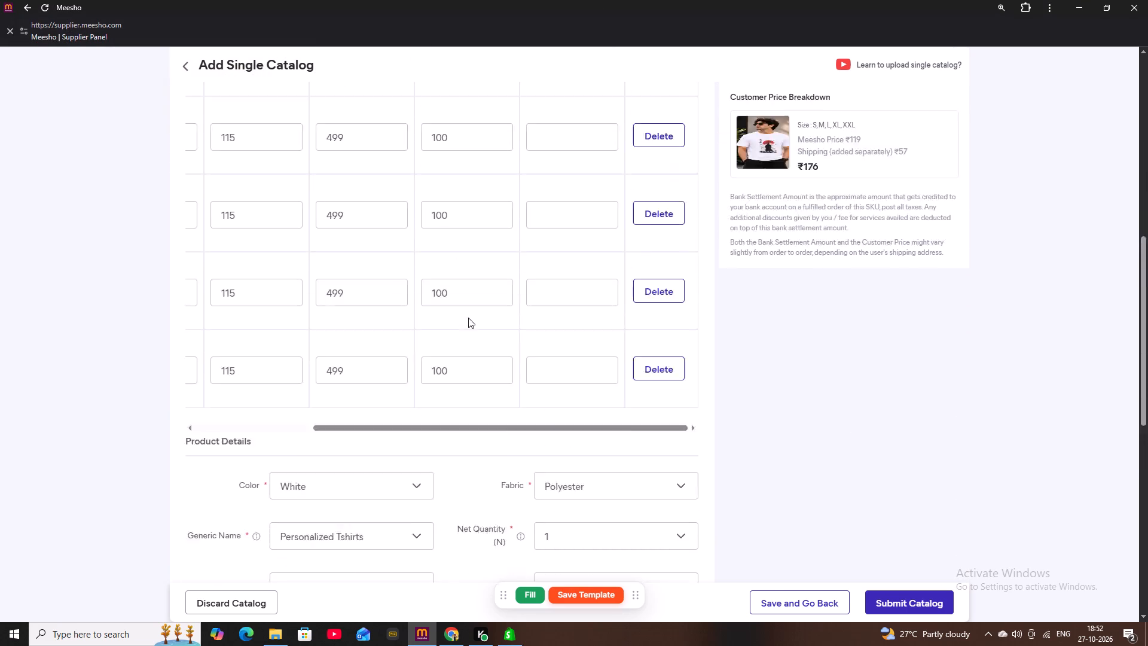
pyautogui.scroll(2, 469, 318)
pyautogui.scroll(-1, 469, 318)
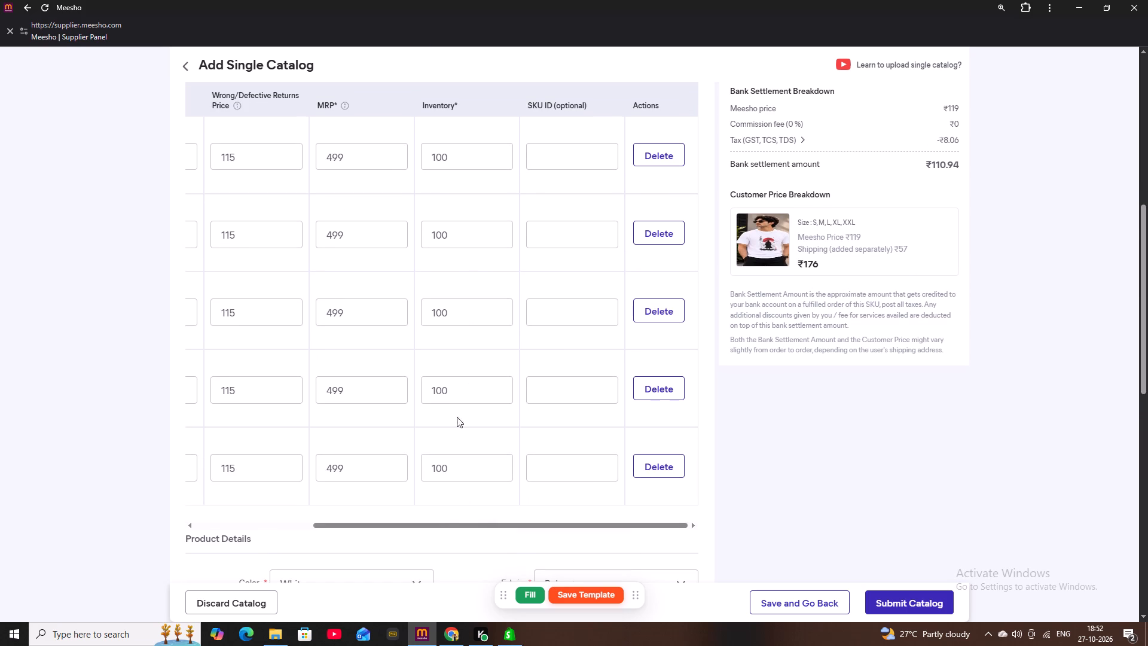
pyautogui.moveTo(442, 525); pyautogui.dragTo(279, 532)
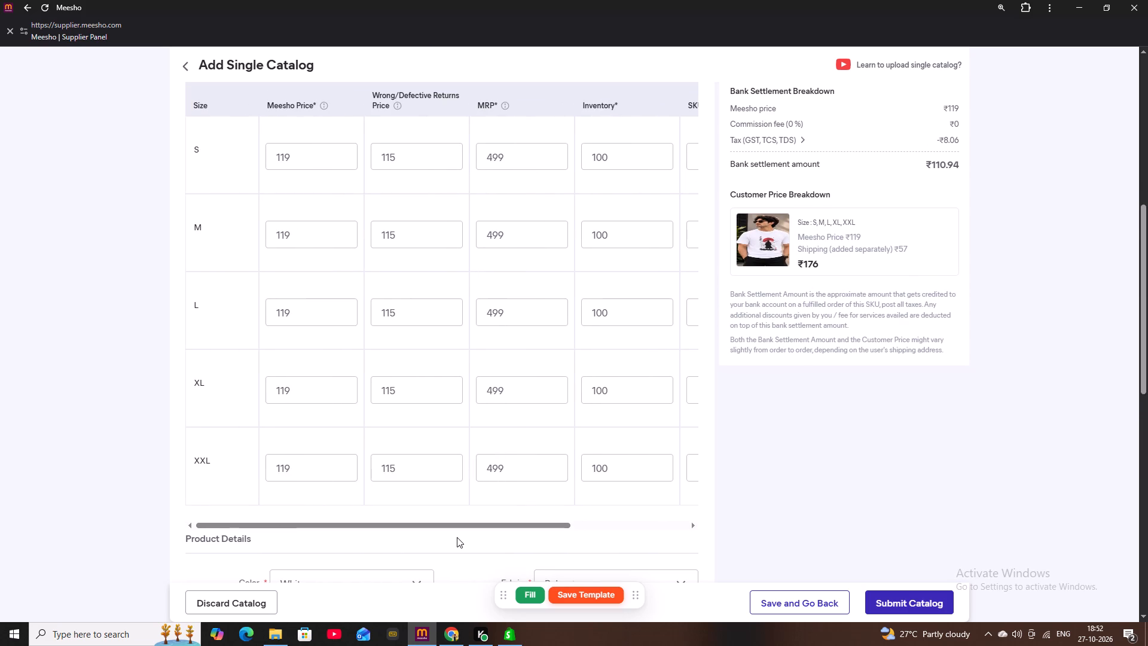
pyautogui.click(457, 537)
pyautogui.scroll(2, 471, 534)
pyautogui.scroll(-4, 471, 534)
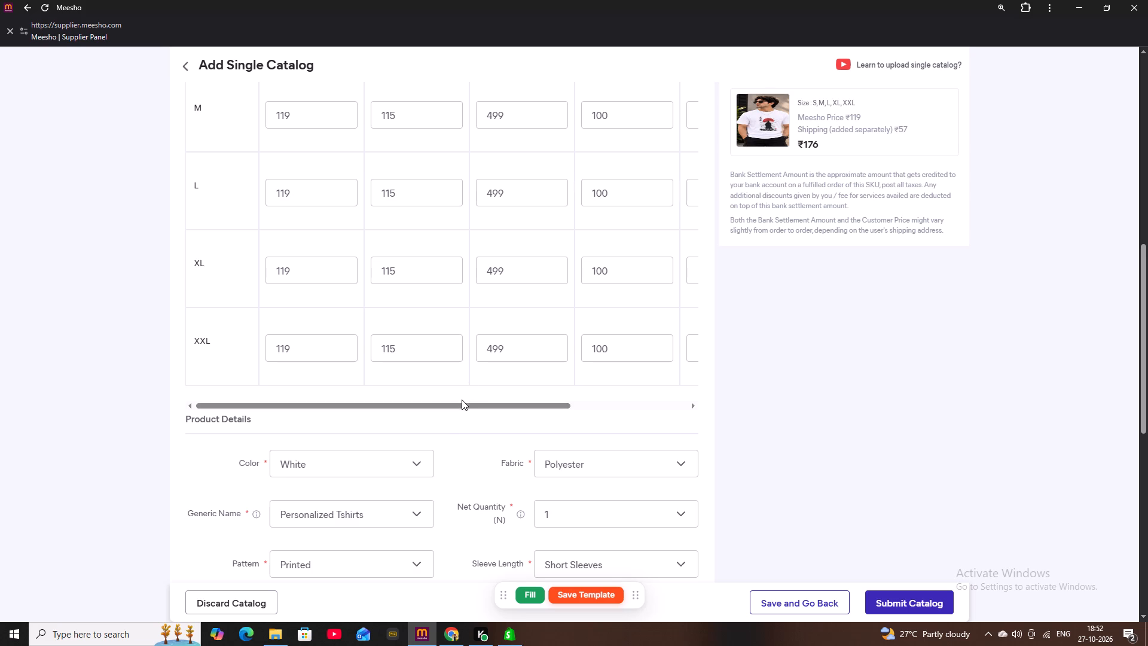
pyautogui.moveTo(459, 408); pyautogui.dragTo(408, 412)
pyautogui.scroll(-2, 465, 455)
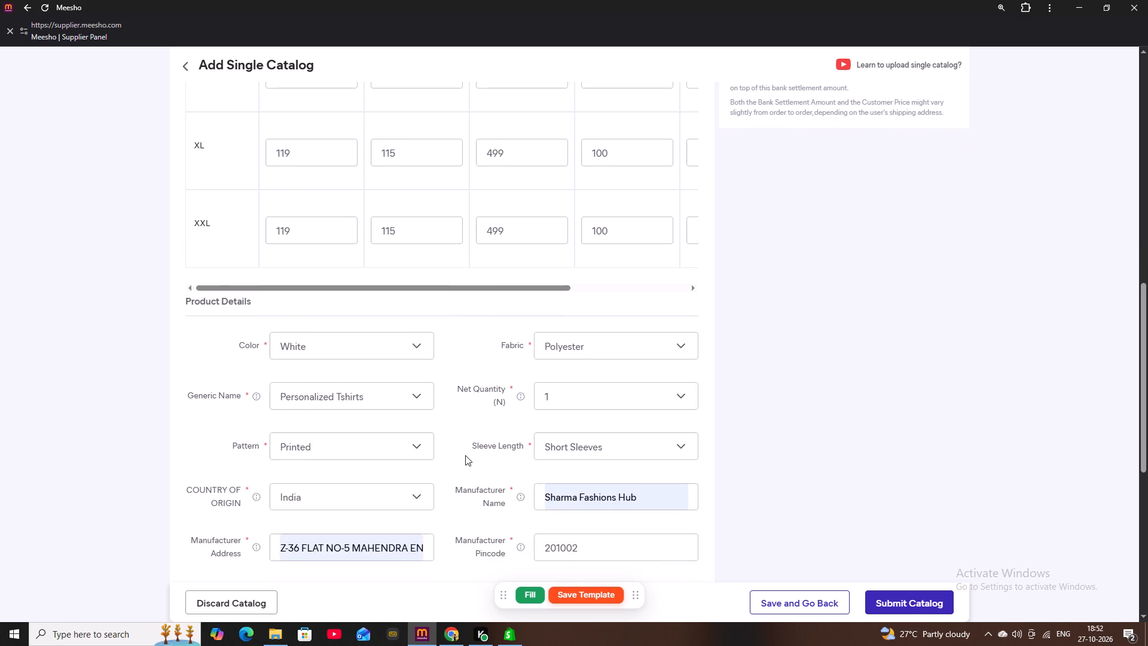
pyautogui.scroll(-1, 465, 455)
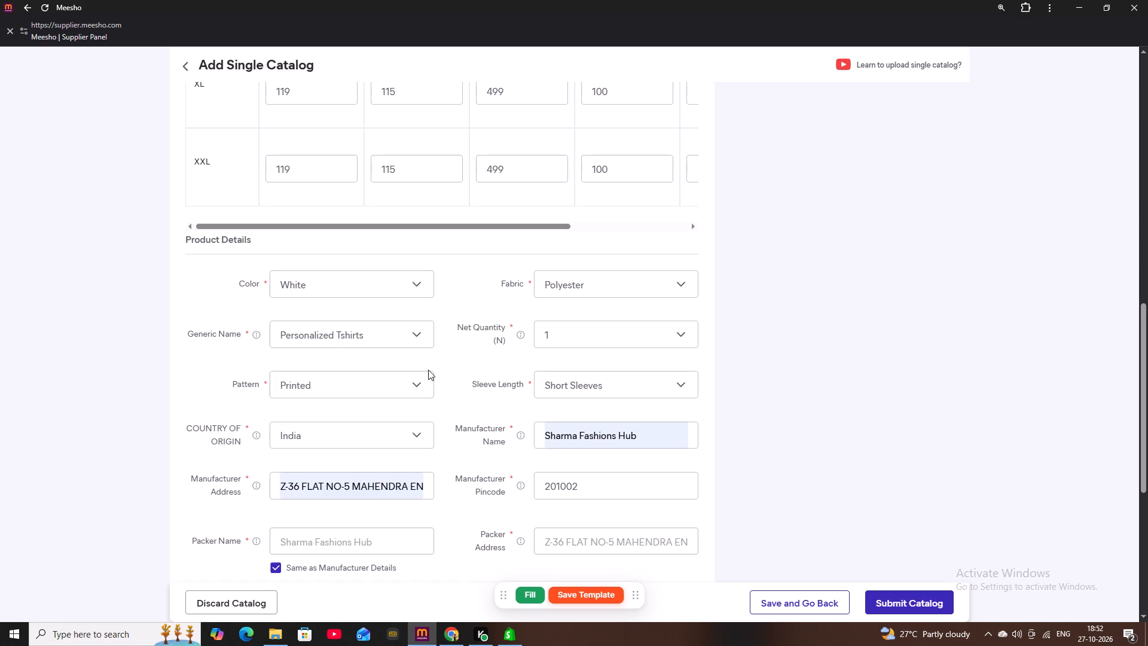
pyautogui.scroll(-2, 439, 371)
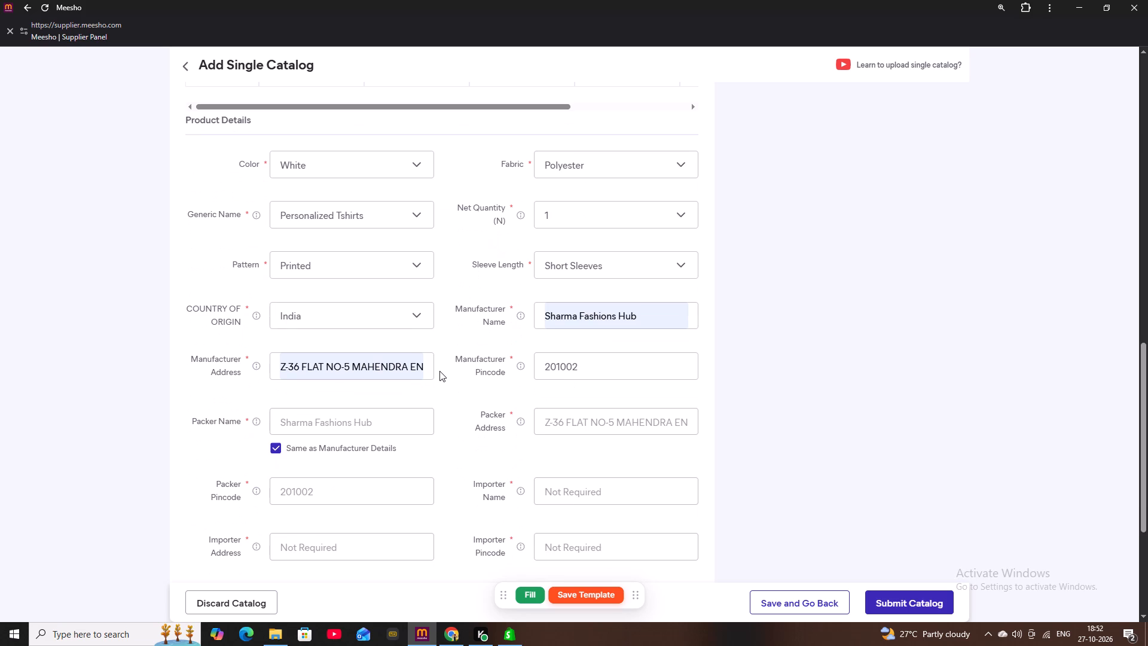
pyautogui.scroll(-4, 439, 371)
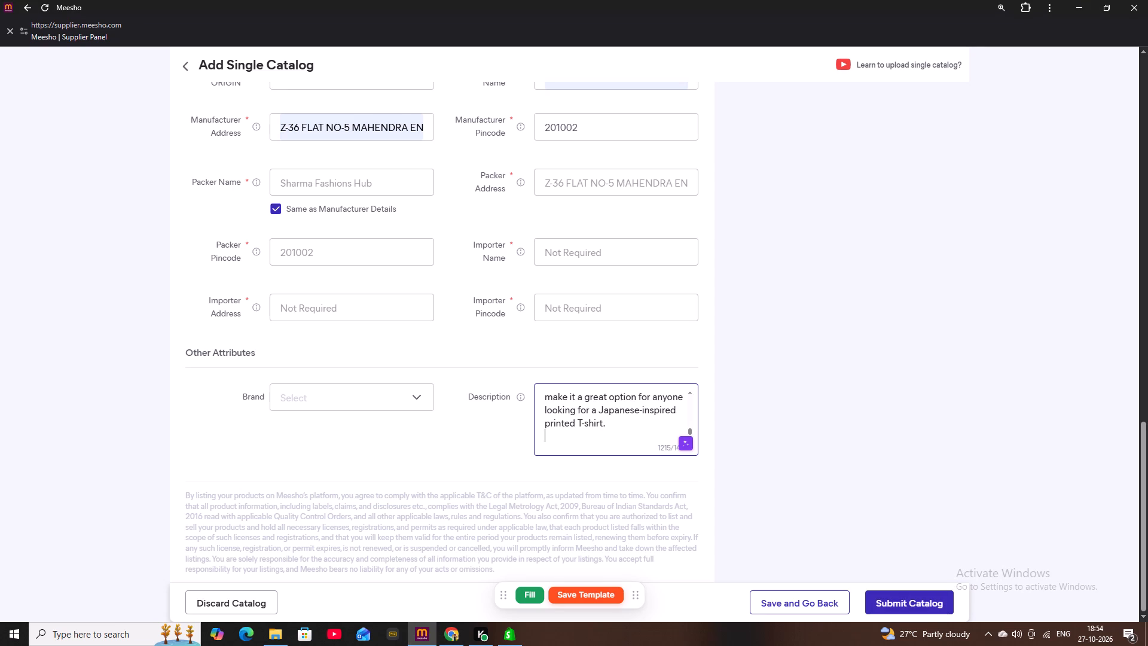
# Delete the description's closing sentence beginning "Its artistic print and versatile style", ending the text at "samurai graphic polyester T-shirt.".
pyautogui.scroll(1, 620, 438)
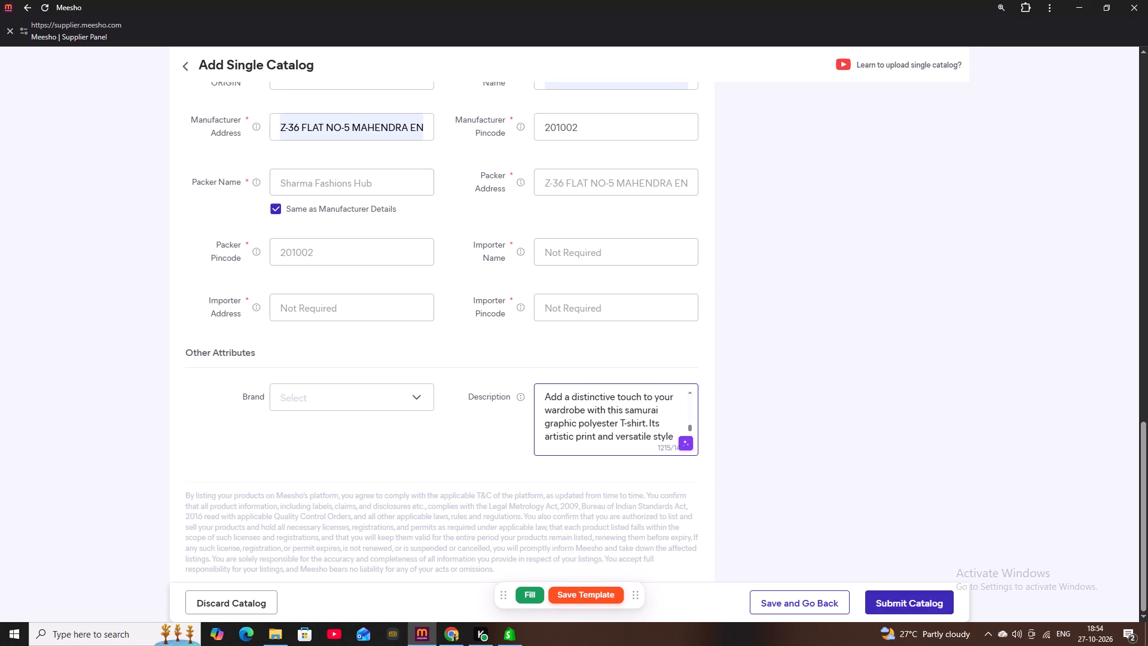
pyautogui.moveTo(647, 421); pyautogui.dragTo(648, 429)
pyautogui.moveTo(648, 429); pyautogui.dragTo(648, 448)
pyautogui.press('BackSpace')
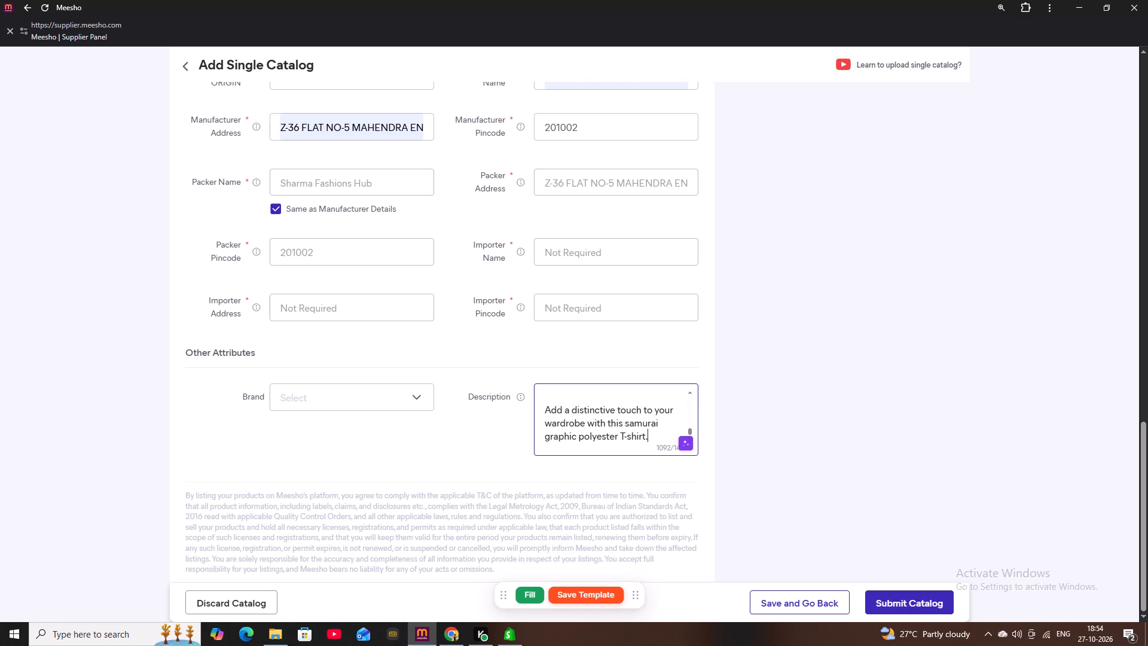
# Add the copied searchable keywords on a new line at the end of the catalog's Description.
pyautogui.press('Return')
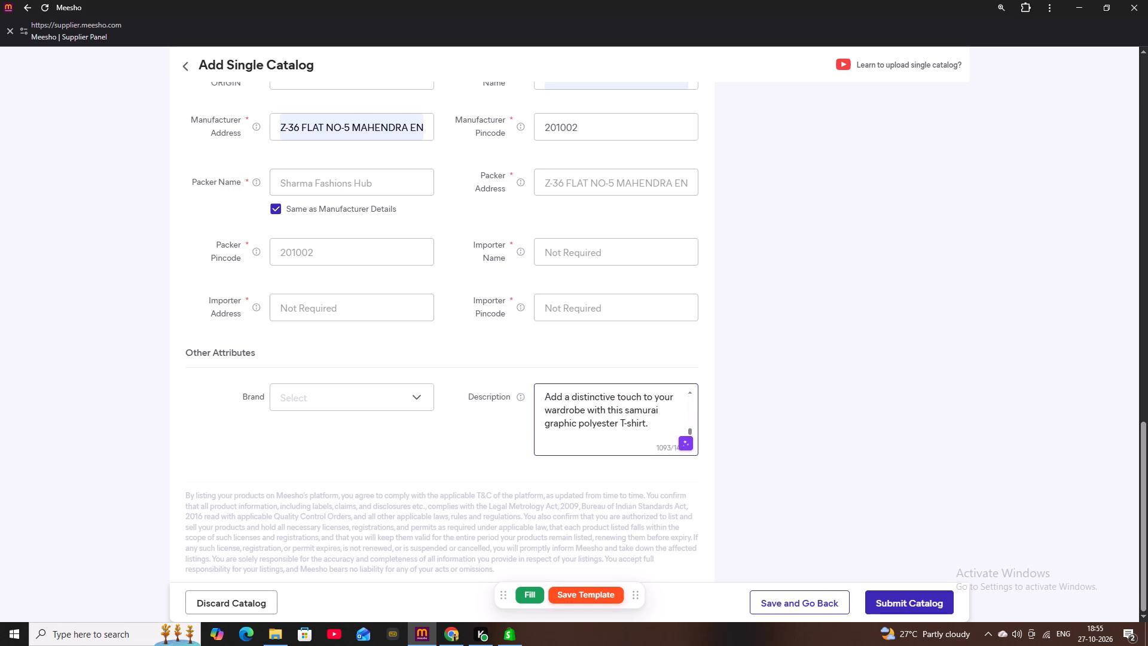
pyautogui.rightClick(565, 437)
pyautogui.click(599, 320)
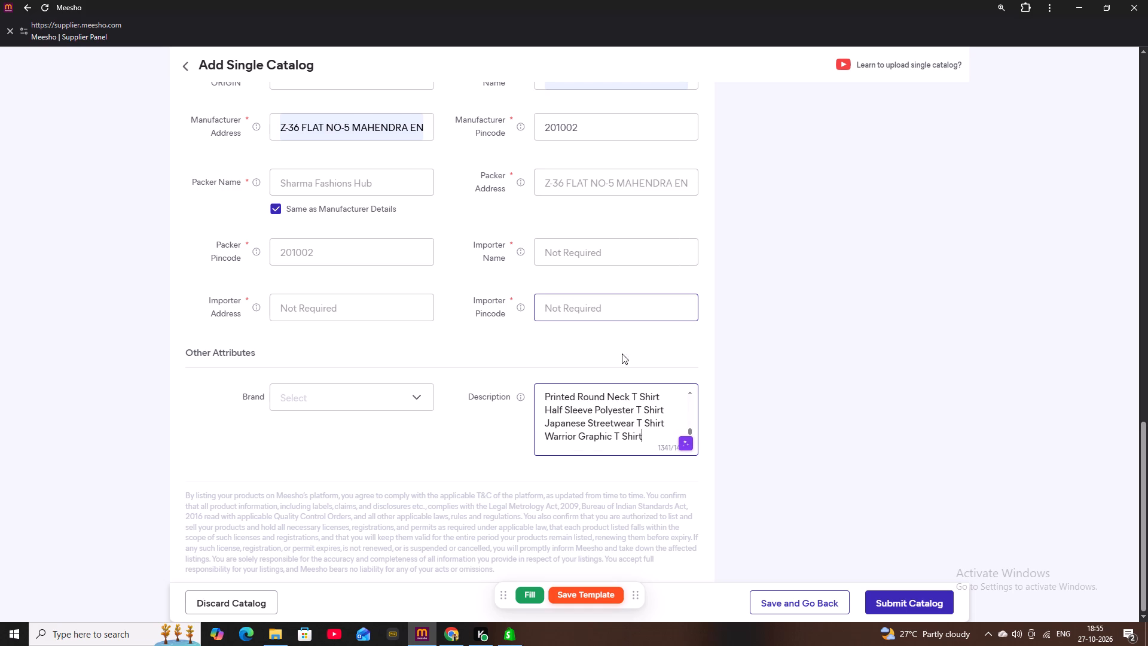
pyautogui.click(757, 437)
# Look back over the filled-in product details above the catalog's Description.
pyautogui.scroll(1, 730, 429)
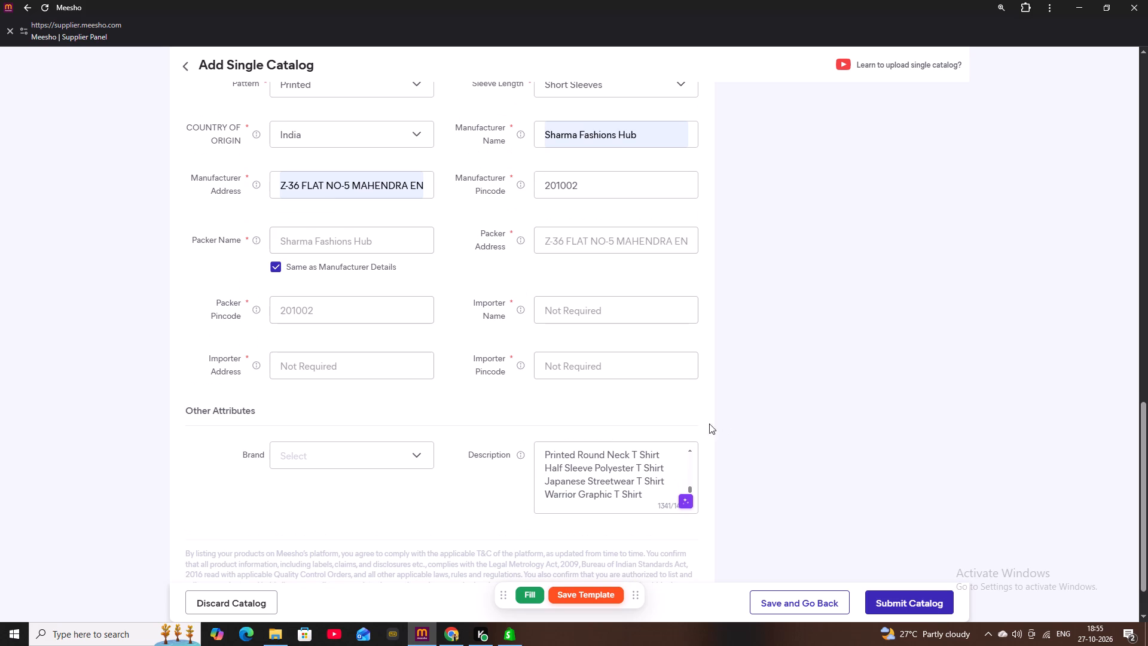
pyautogui.scroll(2, 725, 410)
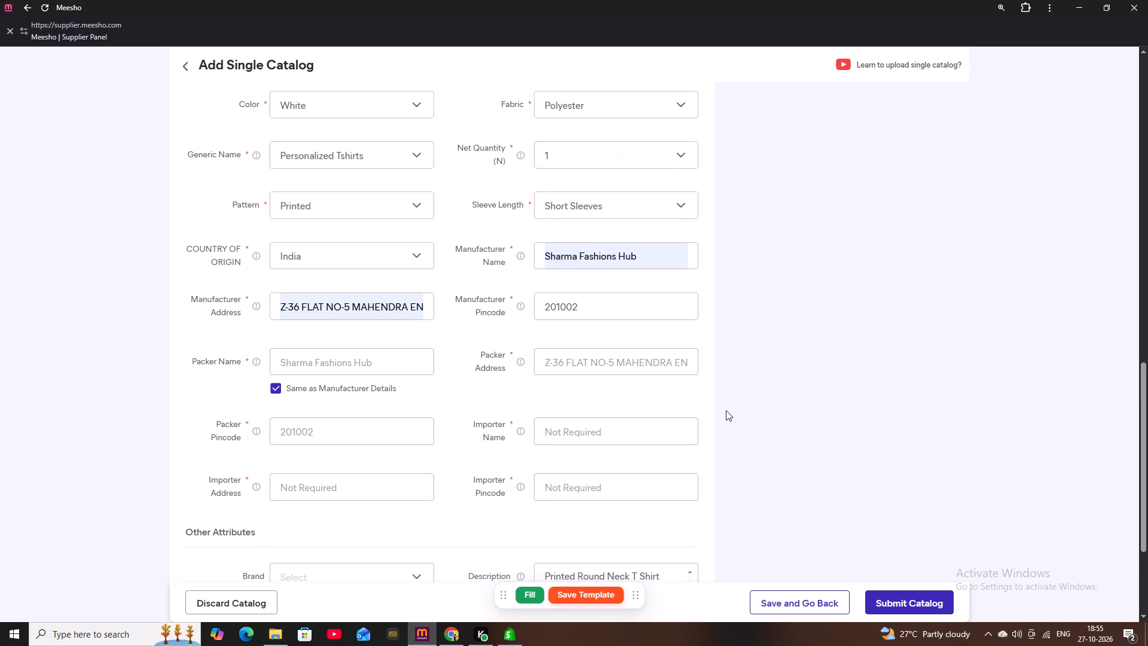
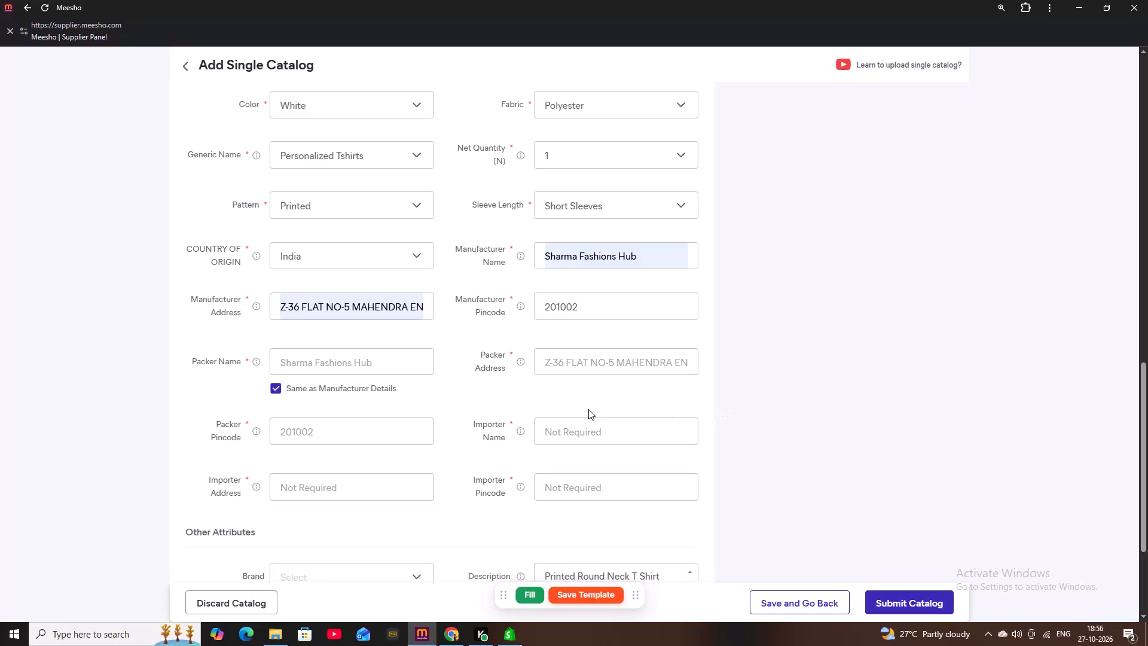
# Review the catalog's product details, size and price table and uploaded images before submitting.
pyautogui.scroll(2, 460, 363)
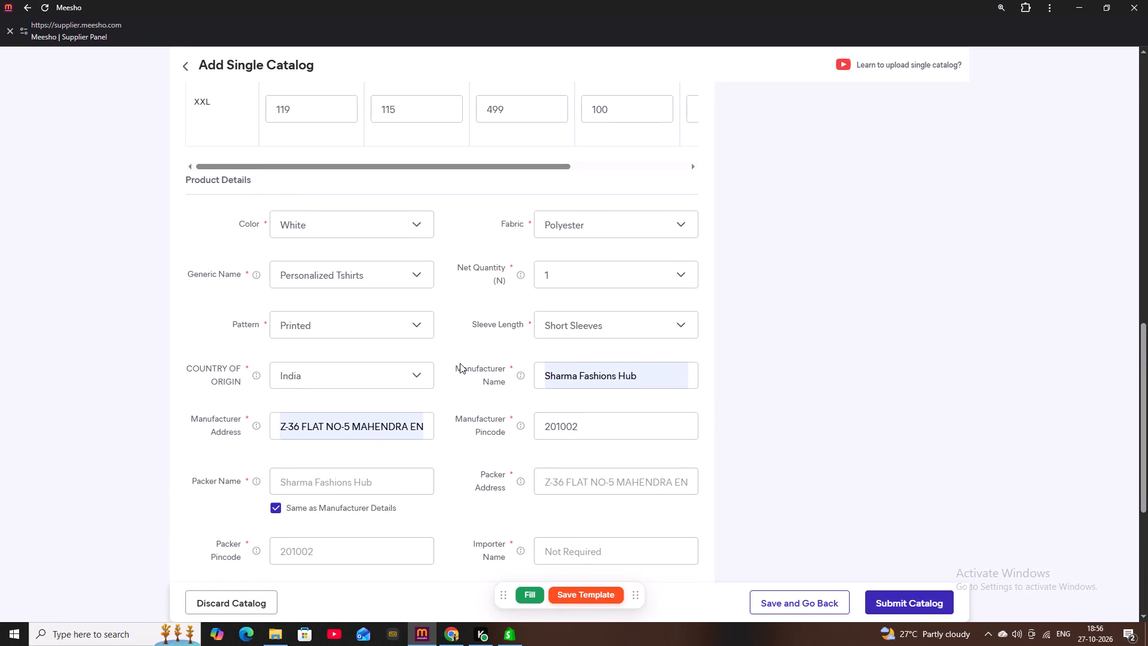
pyautogui.scroll(4, 460, 363)
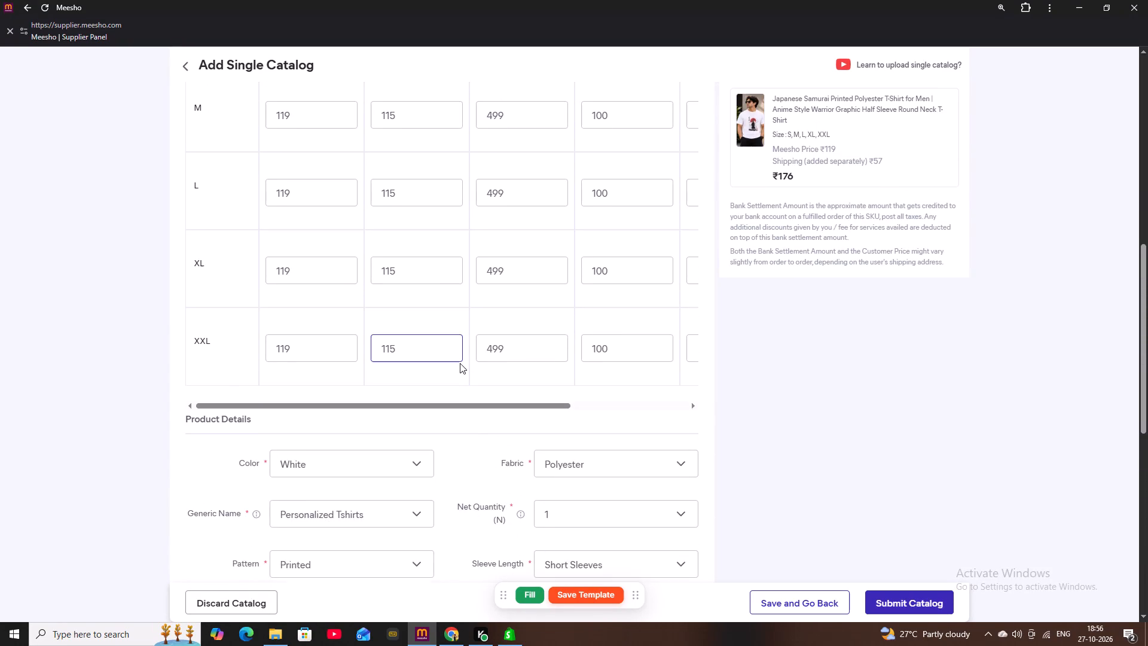
pyautogui.scroll(8, 460, 363)
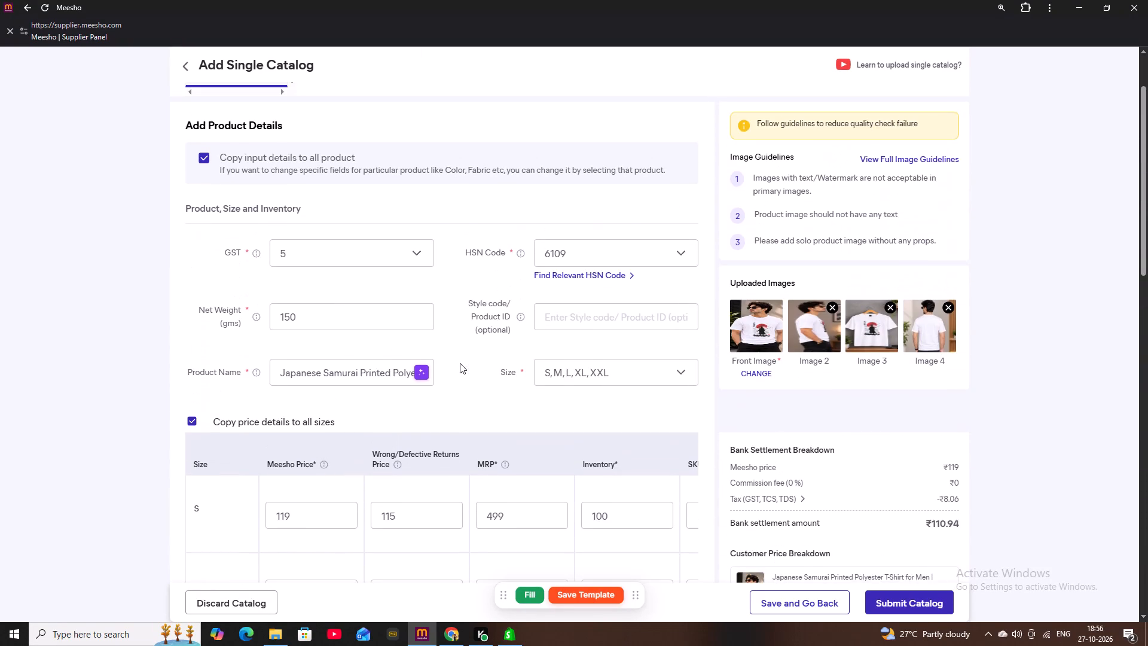
pyautogui.scroll(-8, 460, 363)
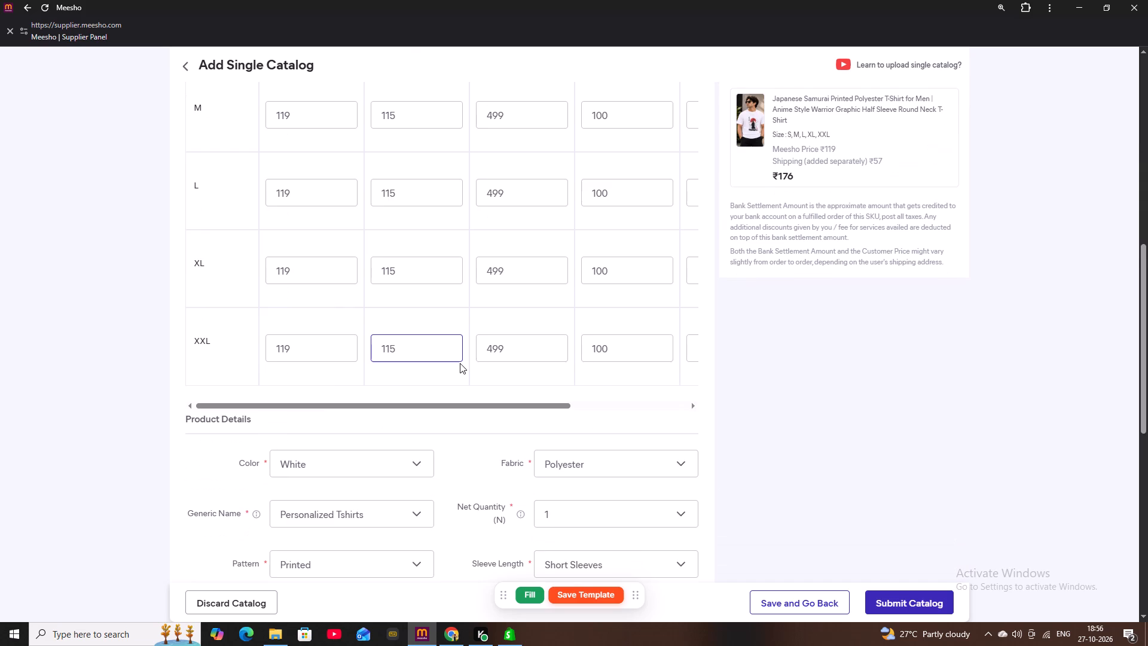
pyautogui.scroll(-3, 460, 363)
pyautogui.scroll(9, 464, 363)
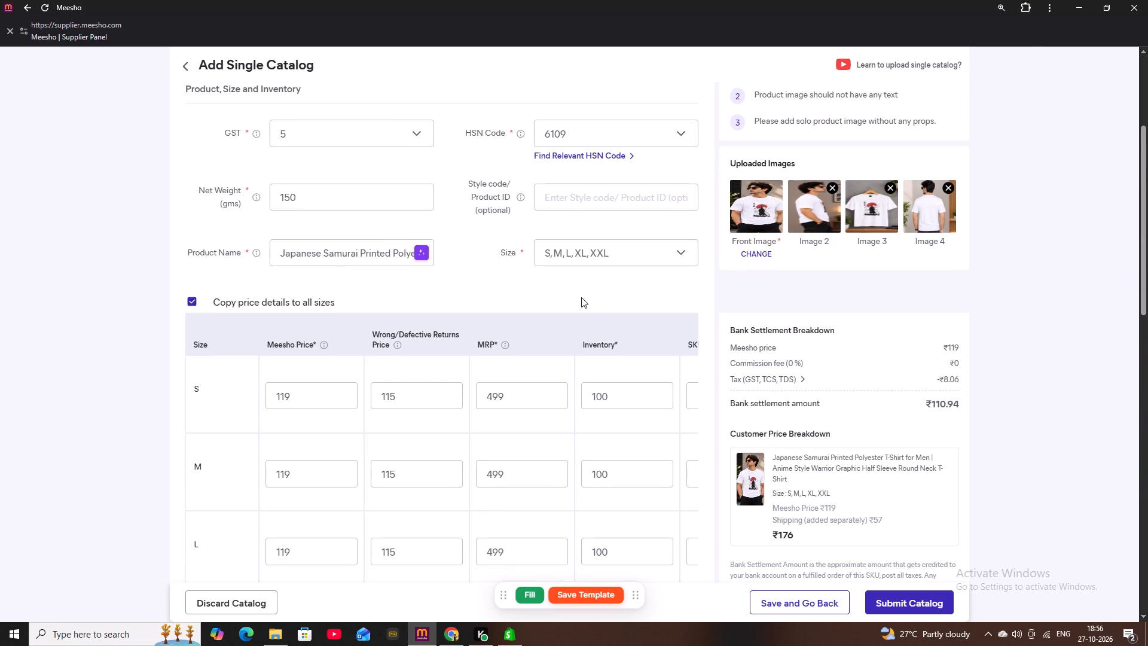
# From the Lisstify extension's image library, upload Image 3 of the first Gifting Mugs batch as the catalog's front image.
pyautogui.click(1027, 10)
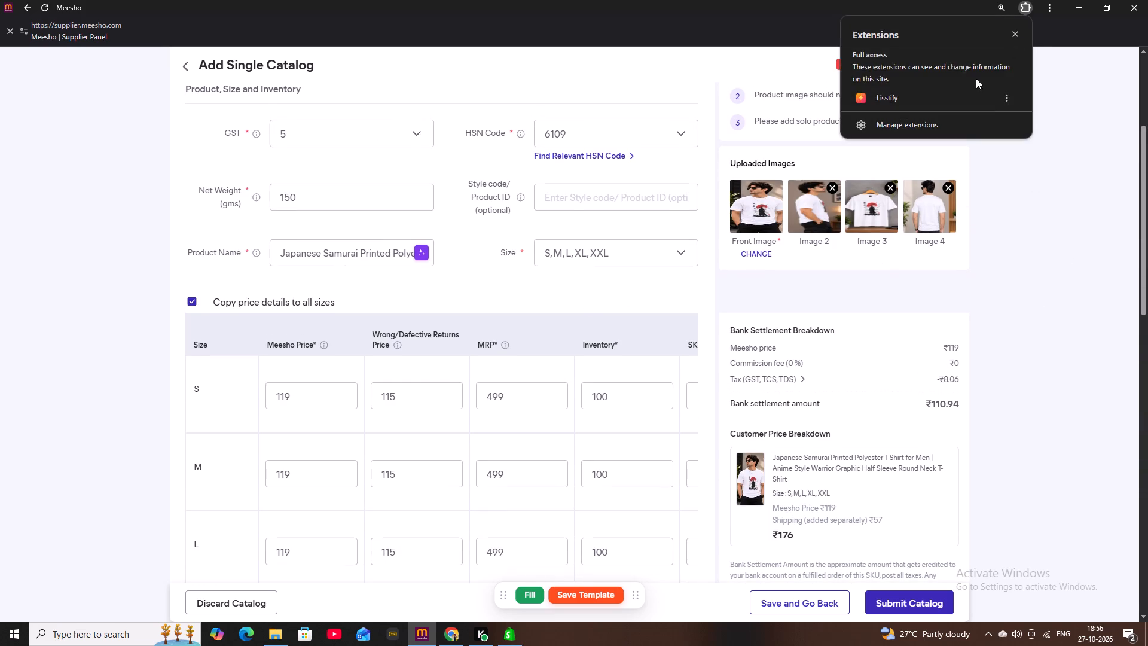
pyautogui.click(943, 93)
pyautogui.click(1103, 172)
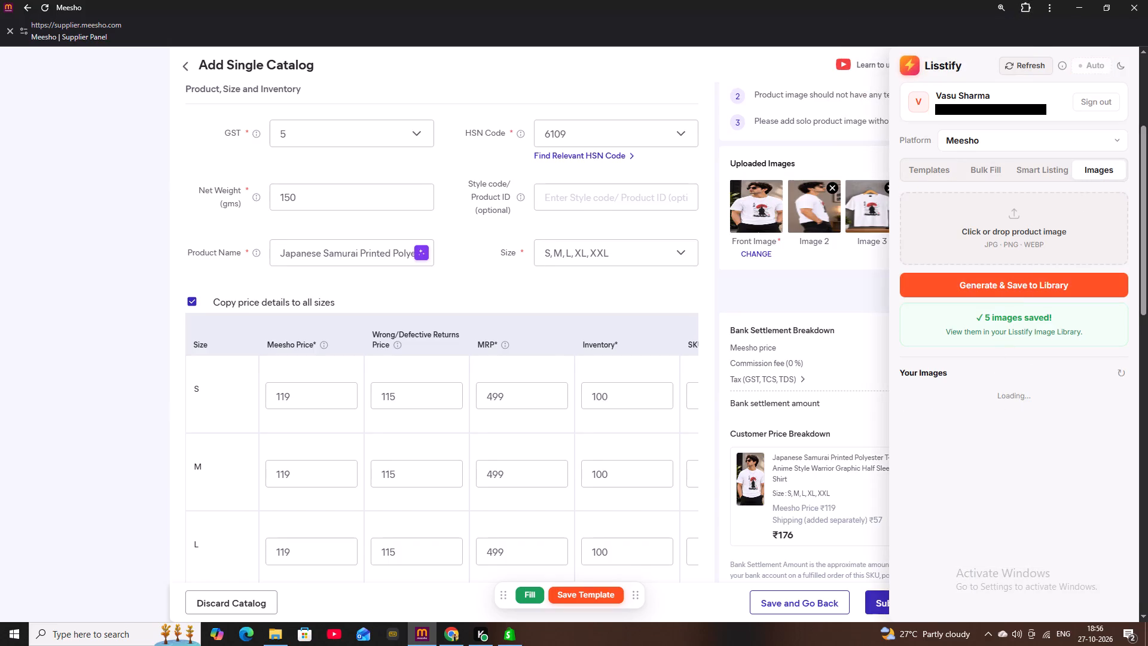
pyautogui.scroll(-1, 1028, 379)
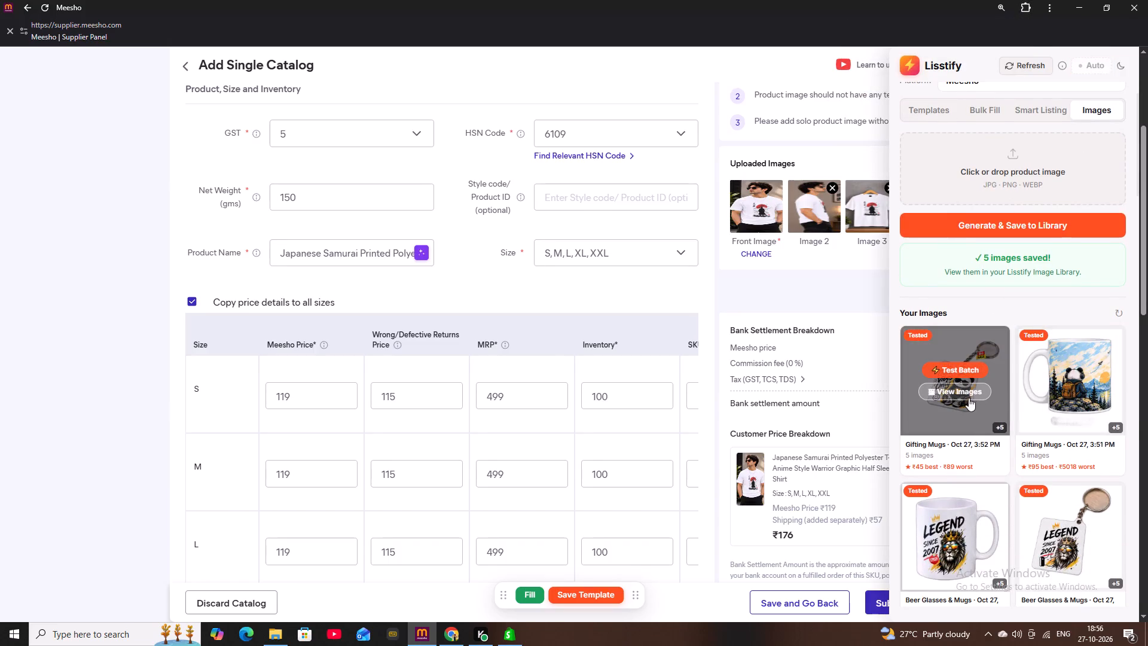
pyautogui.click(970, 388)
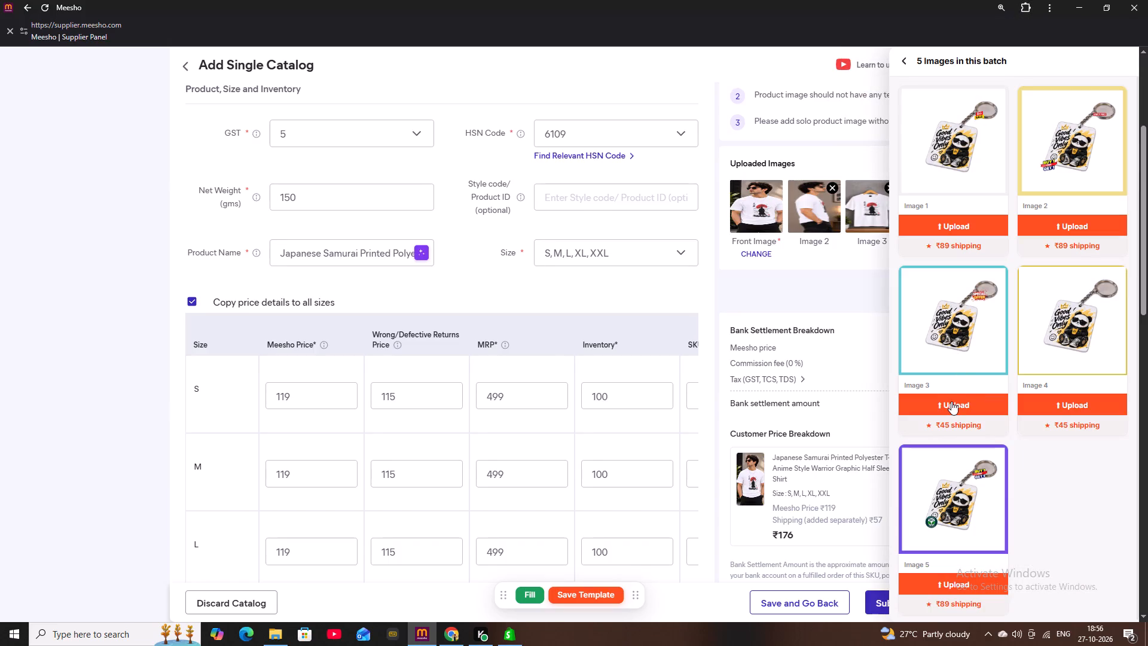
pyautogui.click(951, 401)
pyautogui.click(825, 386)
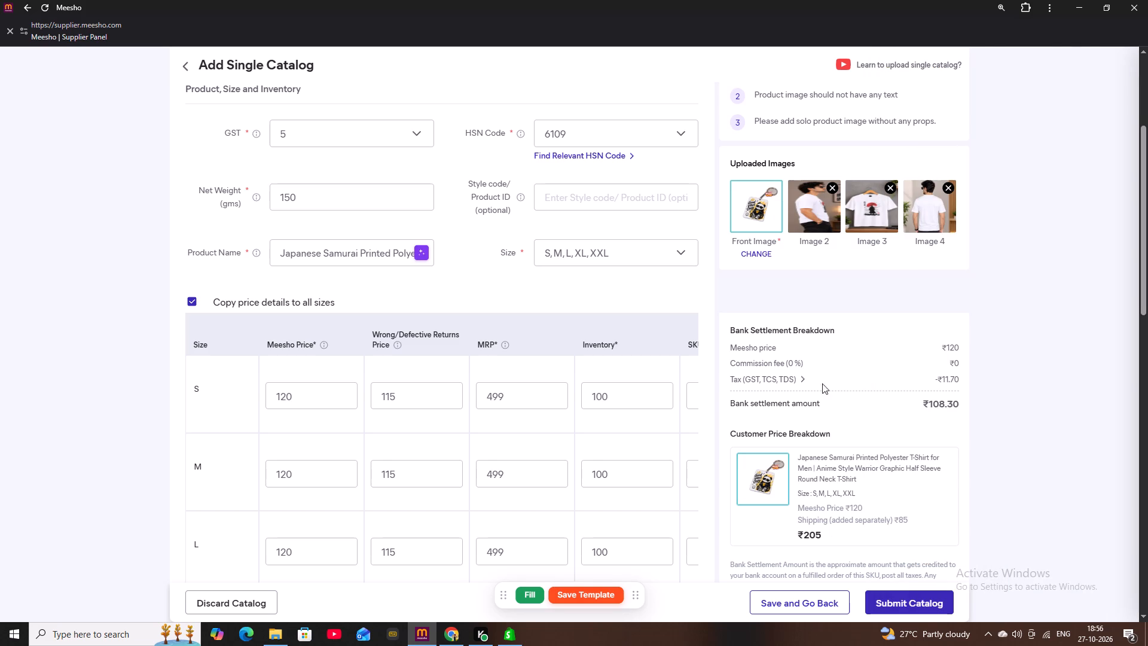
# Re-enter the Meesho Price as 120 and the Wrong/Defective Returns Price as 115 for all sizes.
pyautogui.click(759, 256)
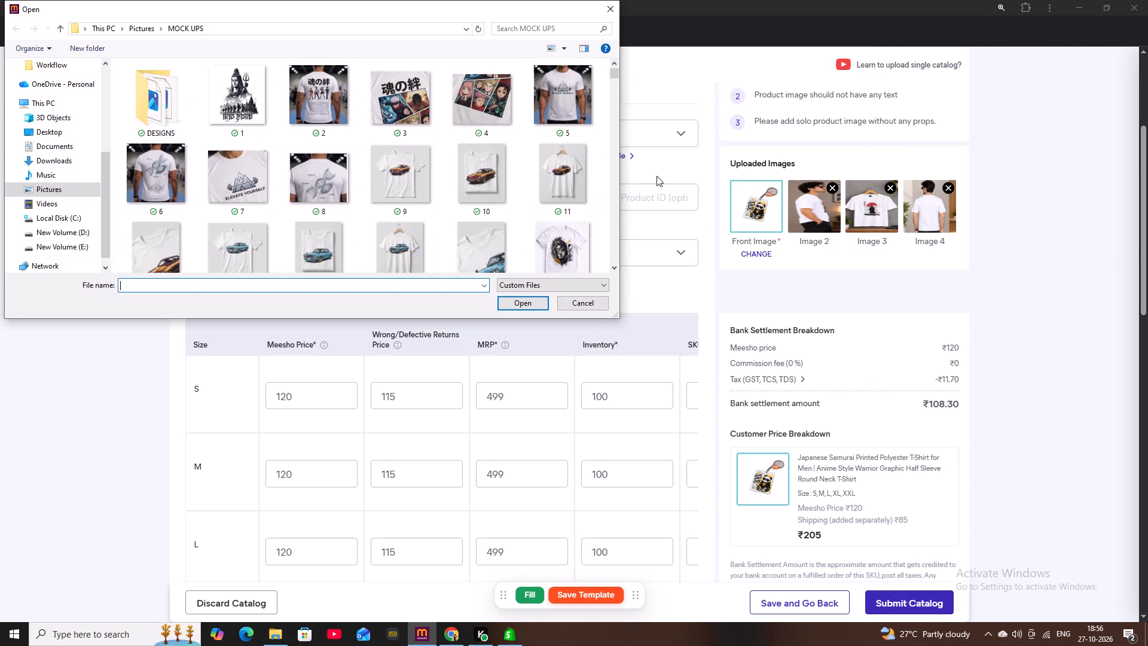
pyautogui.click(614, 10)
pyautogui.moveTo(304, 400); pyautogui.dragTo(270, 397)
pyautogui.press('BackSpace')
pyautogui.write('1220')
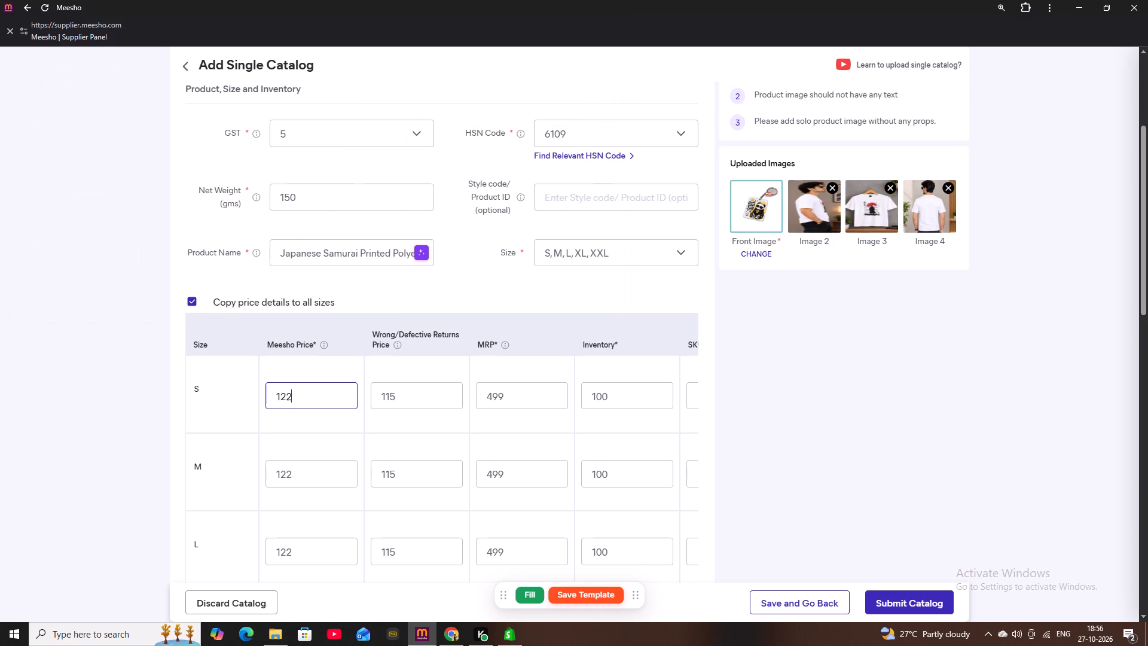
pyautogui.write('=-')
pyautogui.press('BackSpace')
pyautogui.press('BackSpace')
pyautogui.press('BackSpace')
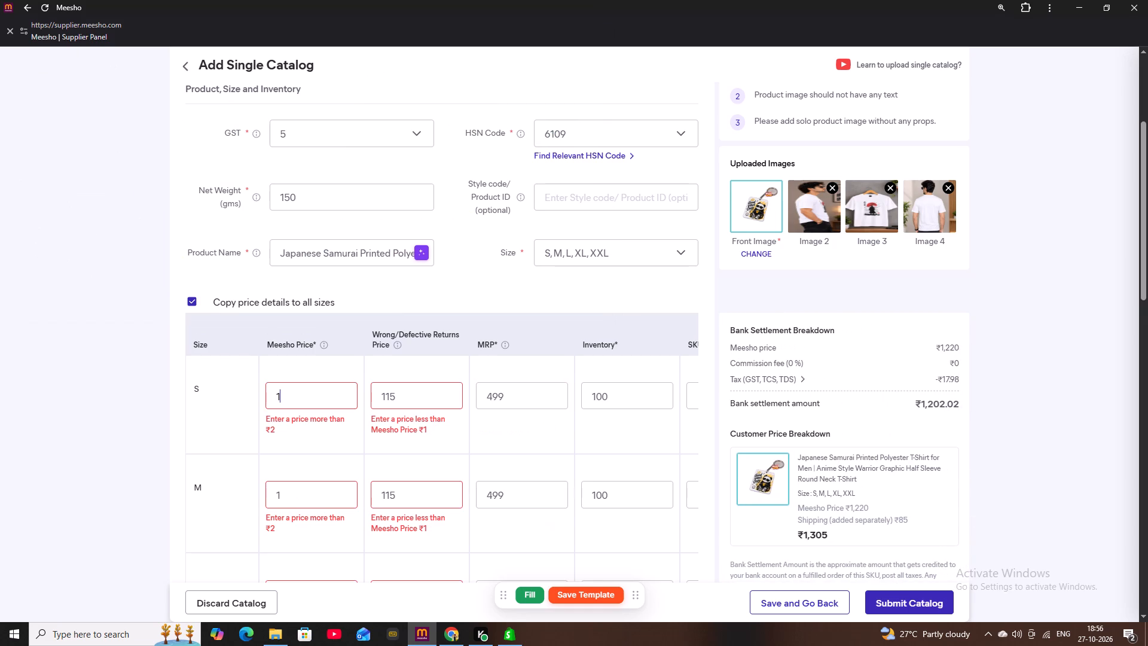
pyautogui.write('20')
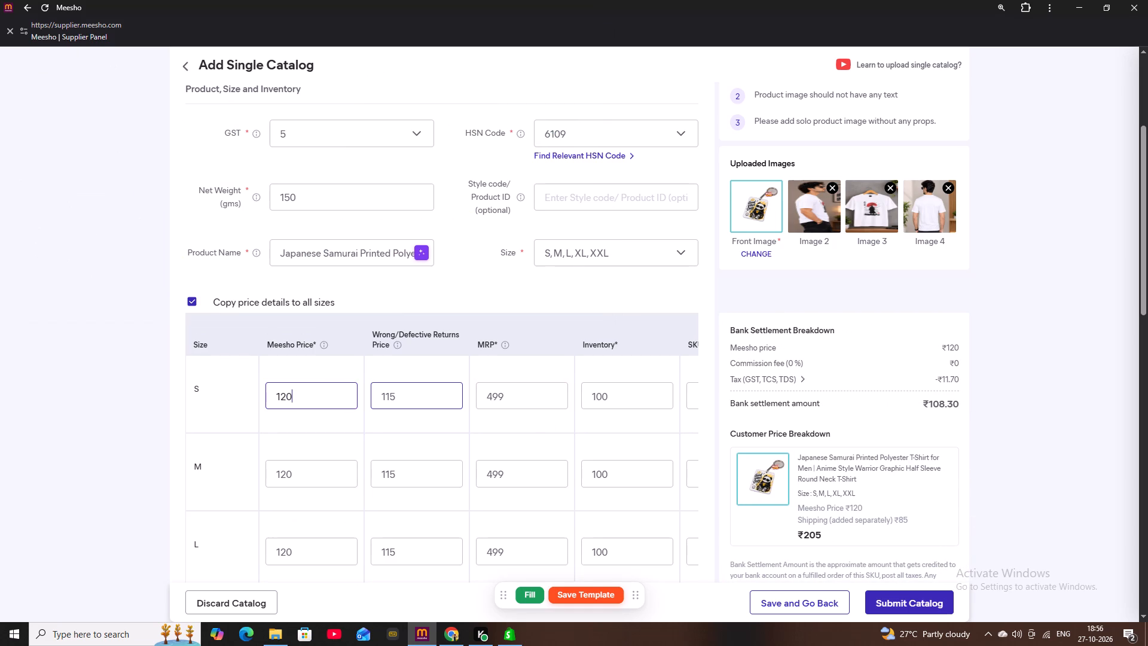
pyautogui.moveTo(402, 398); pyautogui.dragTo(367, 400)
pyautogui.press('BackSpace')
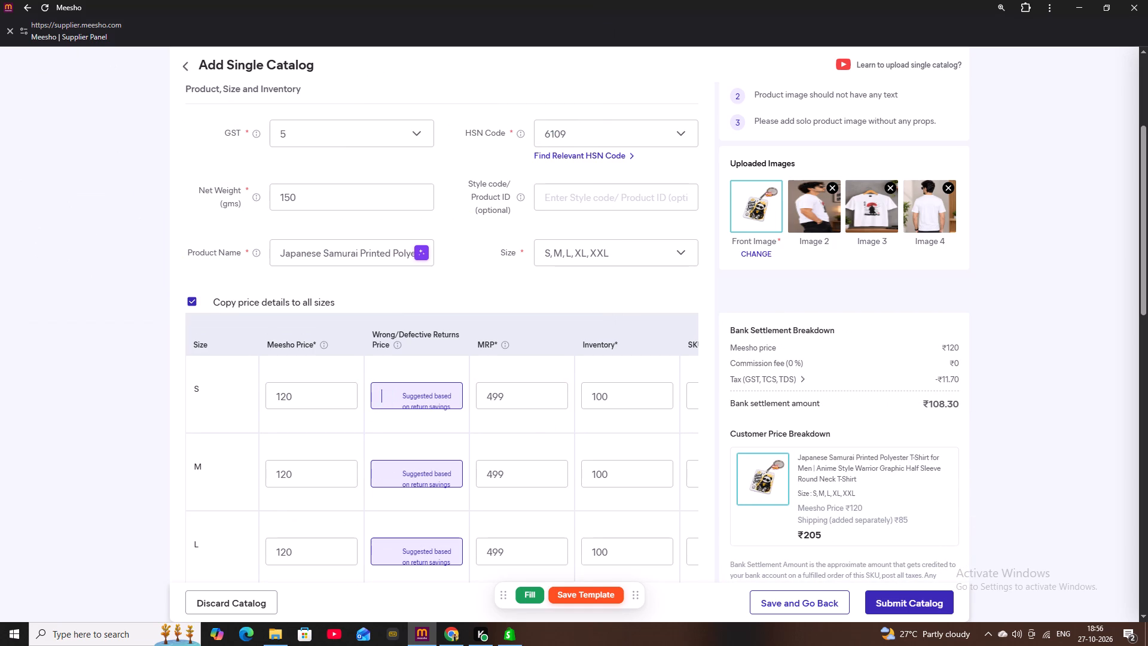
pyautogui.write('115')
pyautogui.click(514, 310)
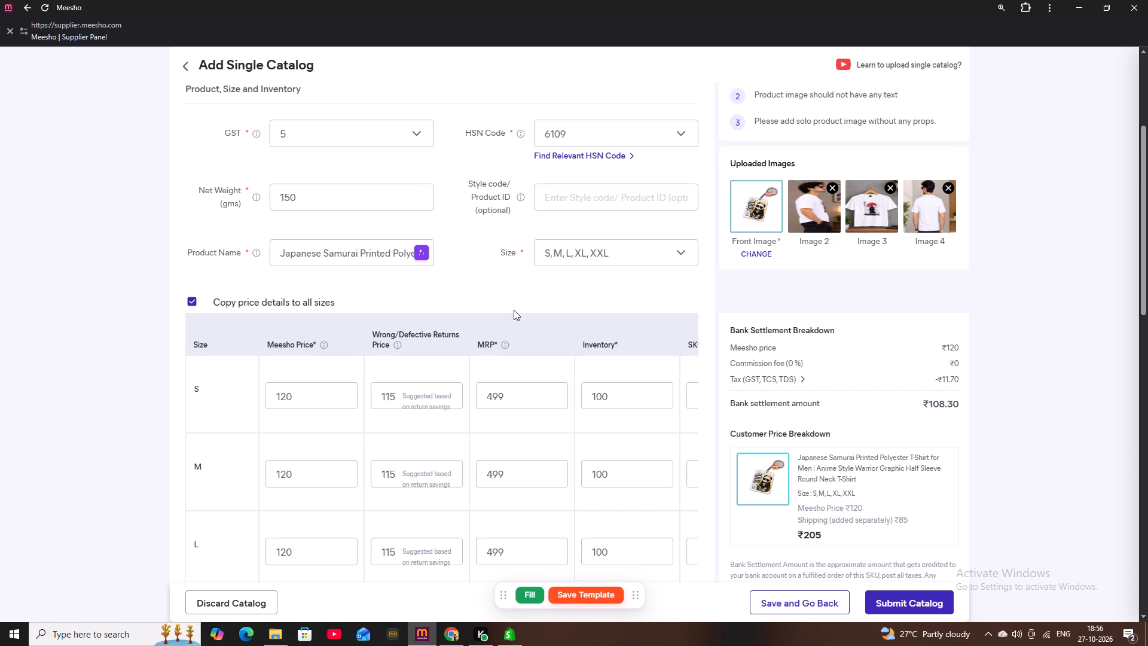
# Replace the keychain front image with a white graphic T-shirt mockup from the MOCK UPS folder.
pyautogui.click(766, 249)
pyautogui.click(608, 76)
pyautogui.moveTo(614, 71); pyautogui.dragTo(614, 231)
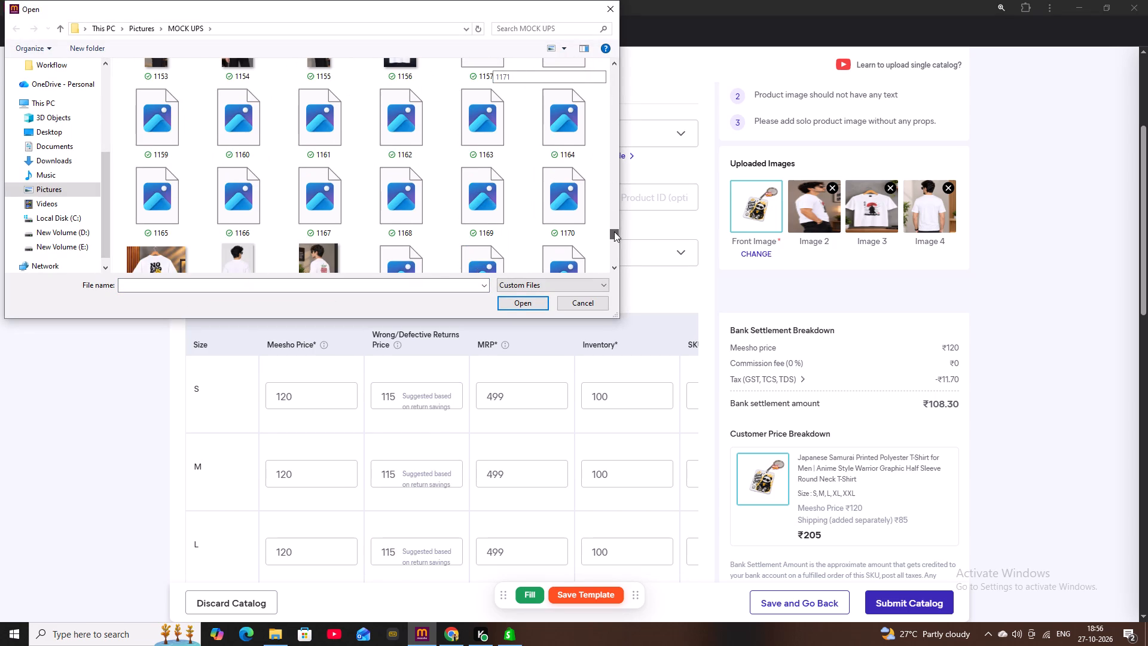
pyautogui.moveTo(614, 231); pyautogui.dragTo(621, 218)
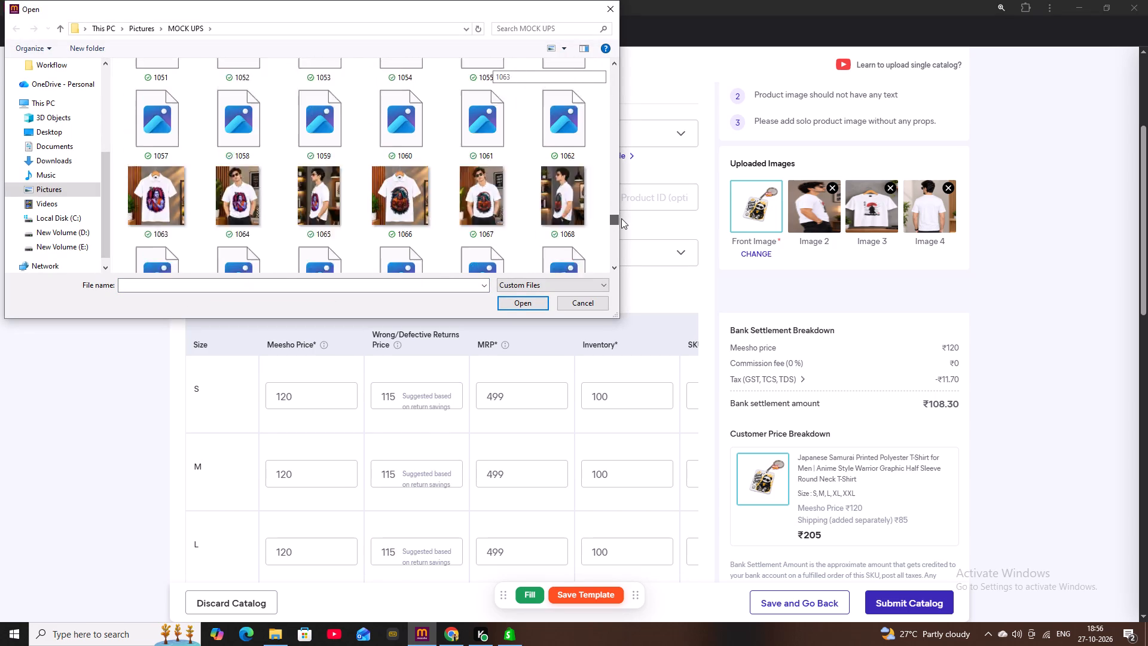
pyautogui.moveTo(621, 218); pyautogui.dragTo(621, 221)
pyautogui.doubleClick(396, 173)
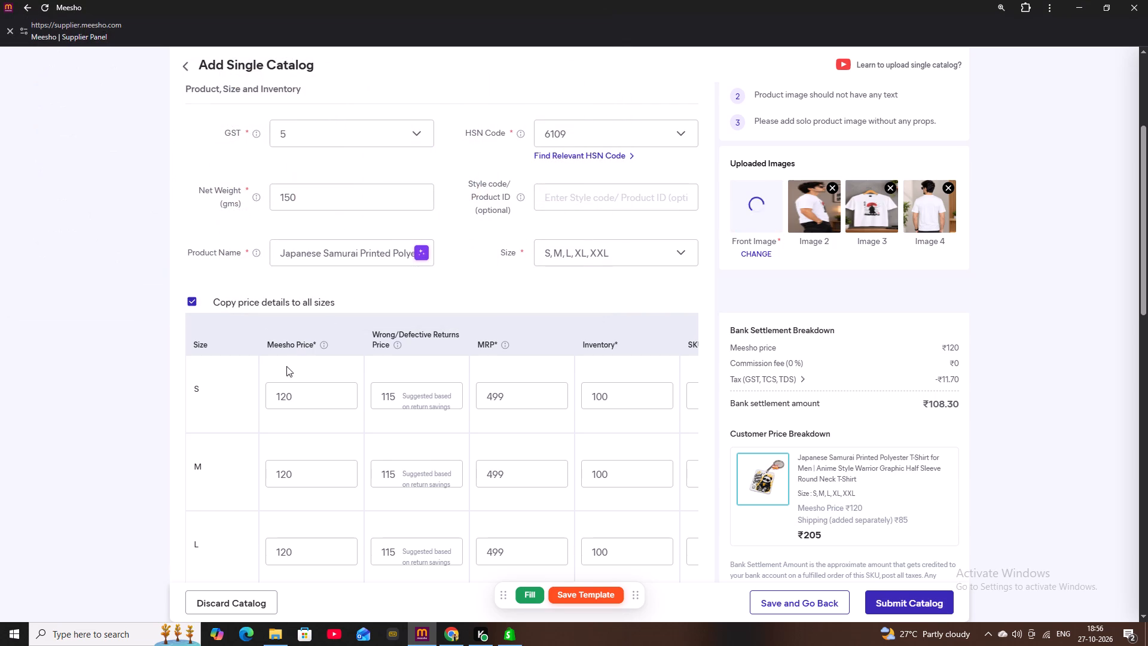
# Set the Meesho Price to 120 and the Wrong/Defective Returns Price to 115 in the size S row.
pyautogui.moveTo(291, 395); pyautogui.dragTo(251, 393)
pyautogui.press('BackSpace')
pyautogui.write('120')
pyautogui.moveTo(396, 397); pyautogui.dragTo(361, 395)
pyautogui.press('BackSpace')
pyautogui.write('115')
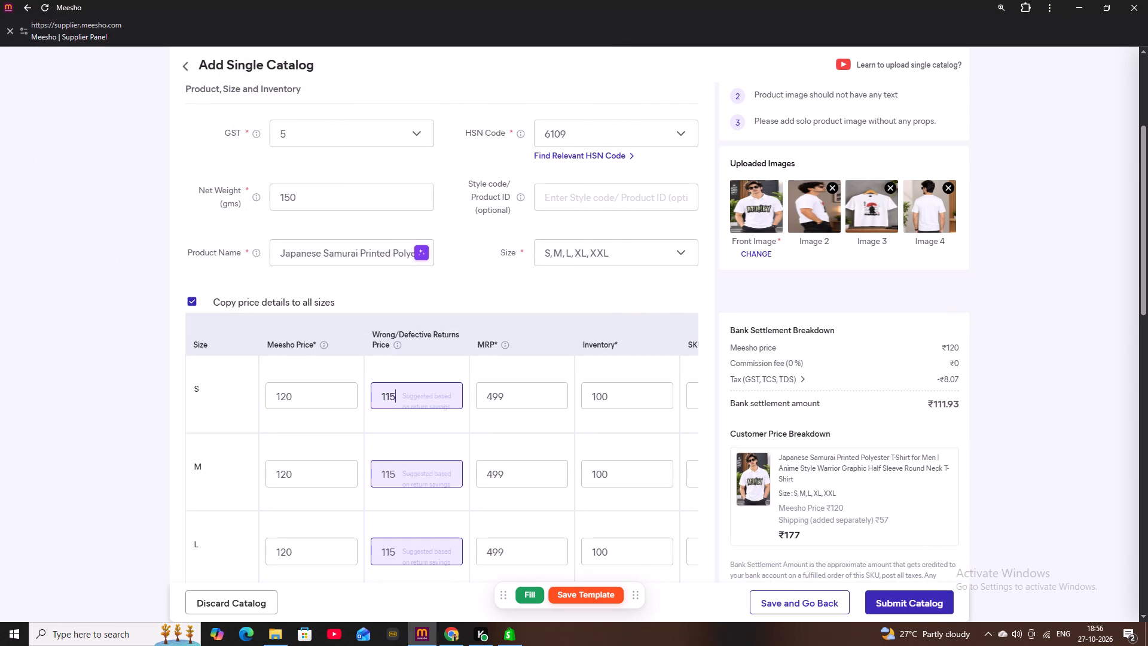
pyautogui.click(484, 294)
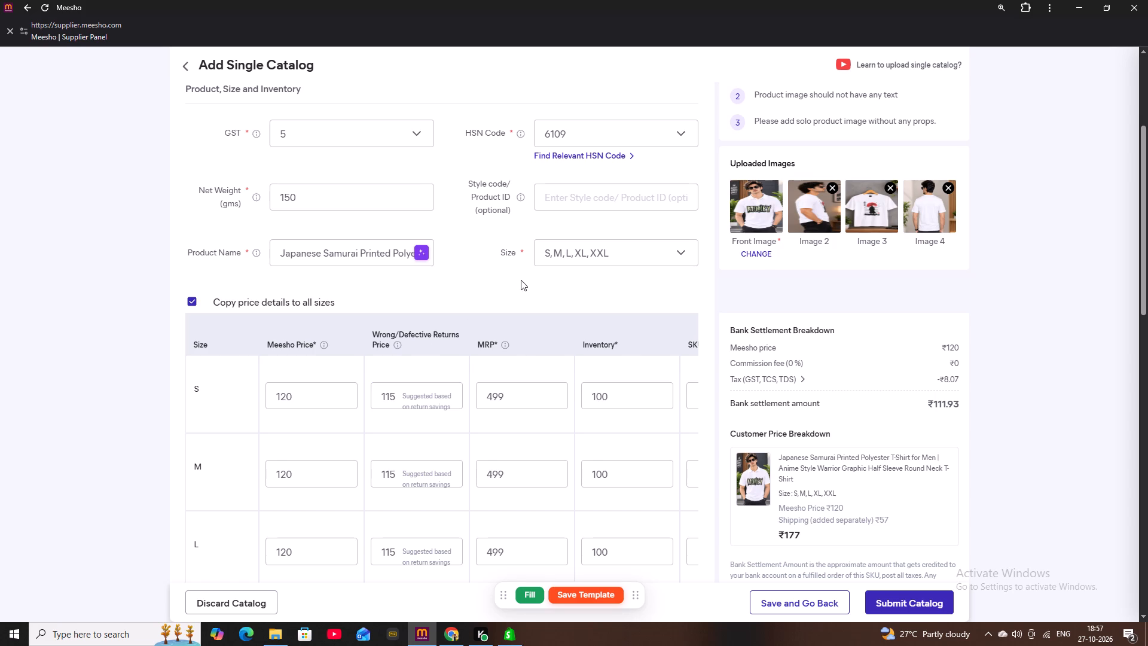
# Change the front image to the samurai T-shirt mockup 1314 from the MOCK UPS folder.
pyautogui.click(756, 252)
pyautogui.moveTo(616, 70); pyautogui.dragTo(608, 207)
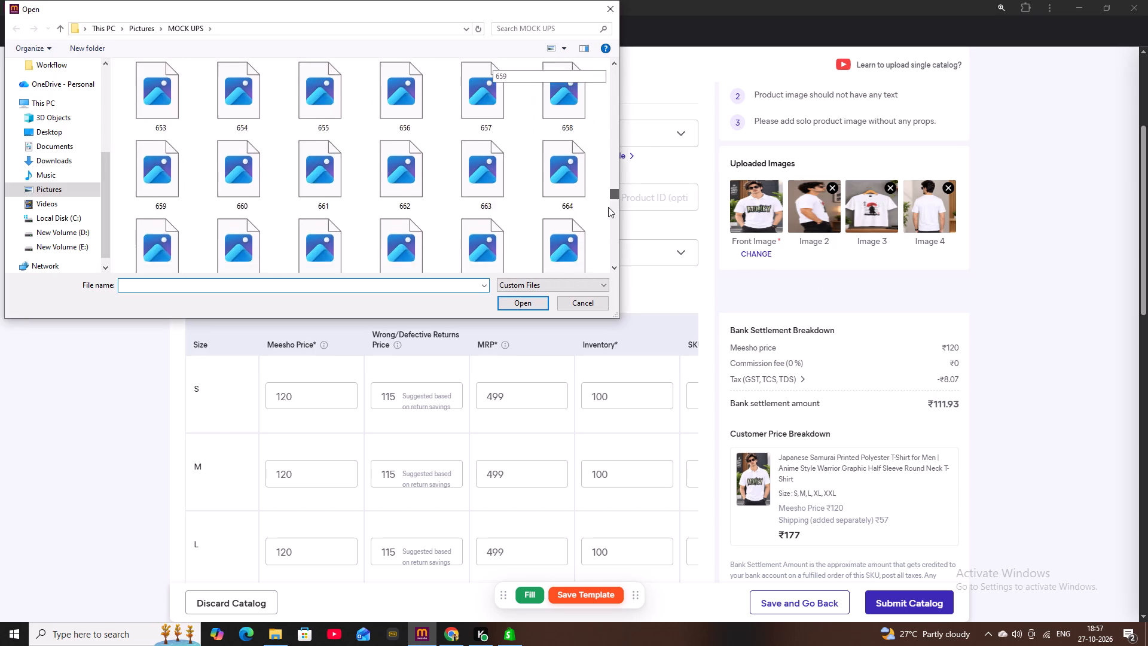
pyautogui.moveTo(608, 207); pyautogui.dragTo(608, 281)
pyautogui.scroll(4, 487, 237)
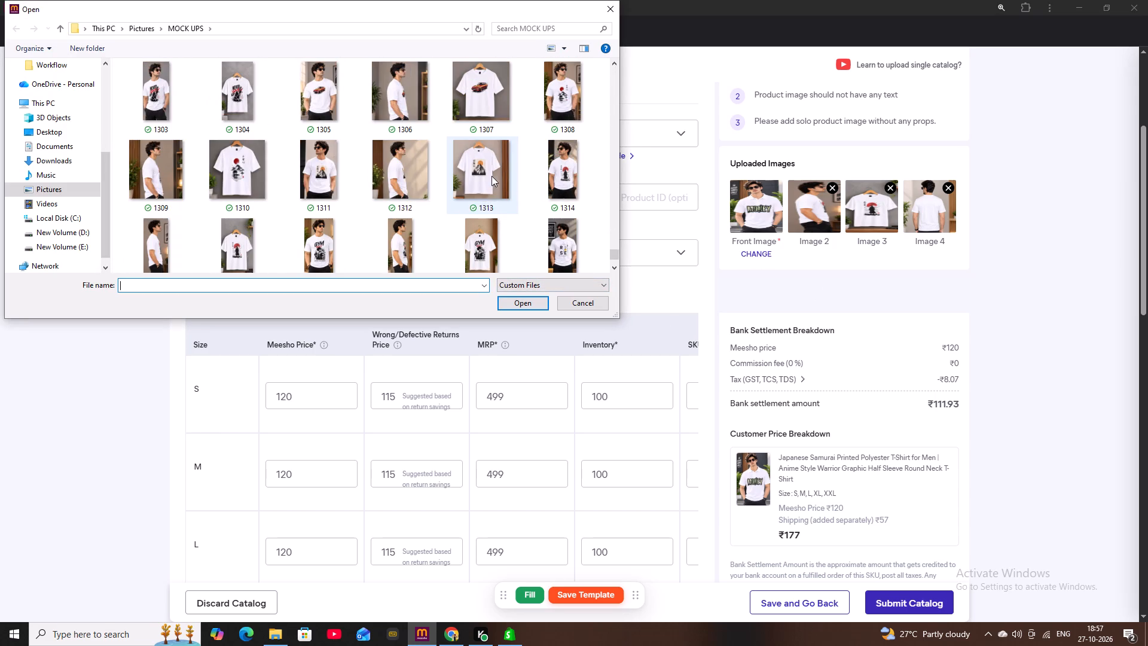
pyautogui.doubleClick(553, 176)
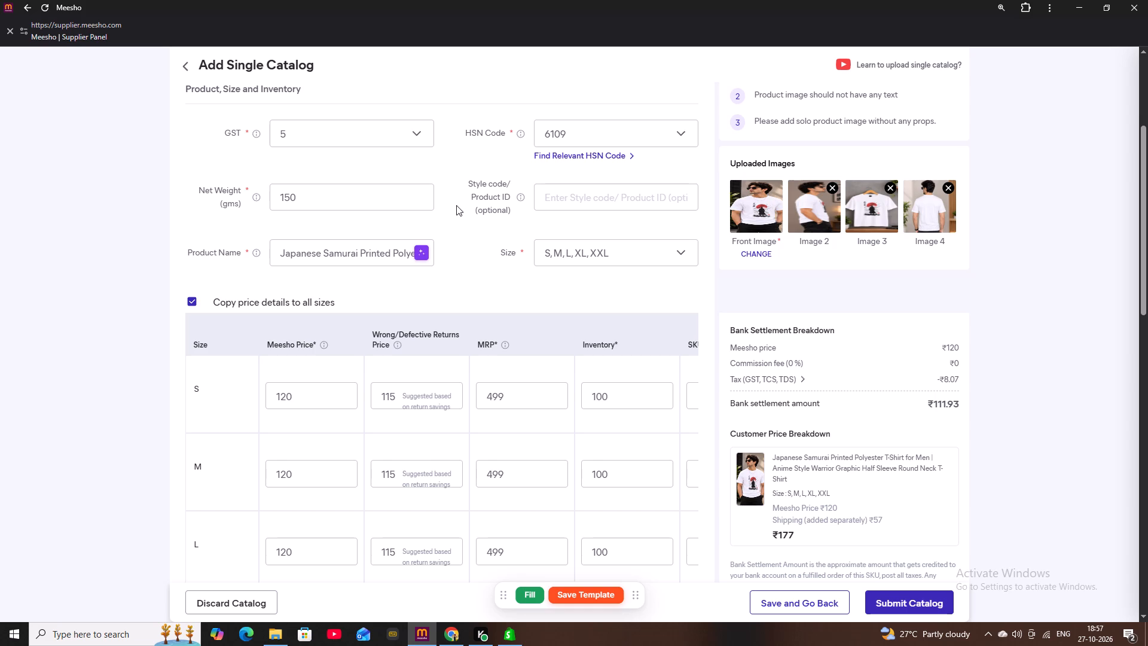
# Check the whole catalog form, from the size prices through Product Details to the Description, before submitting.
pyautogui.scroll(-1, 456, 205)
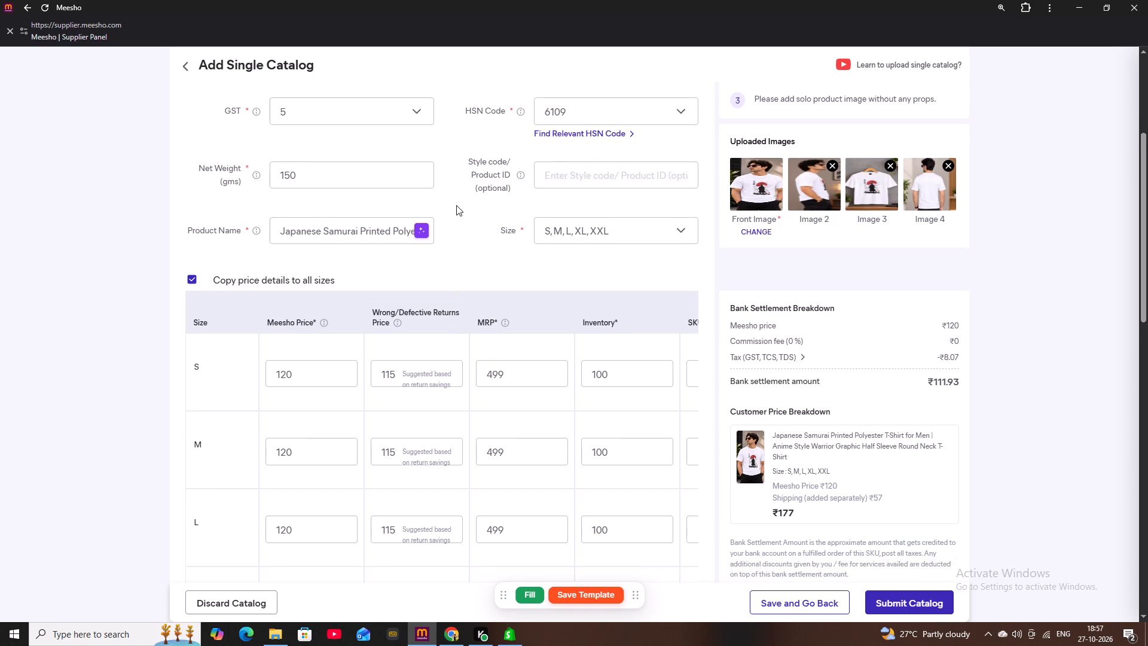
pyautogui.scroll(-2, 456, 205)
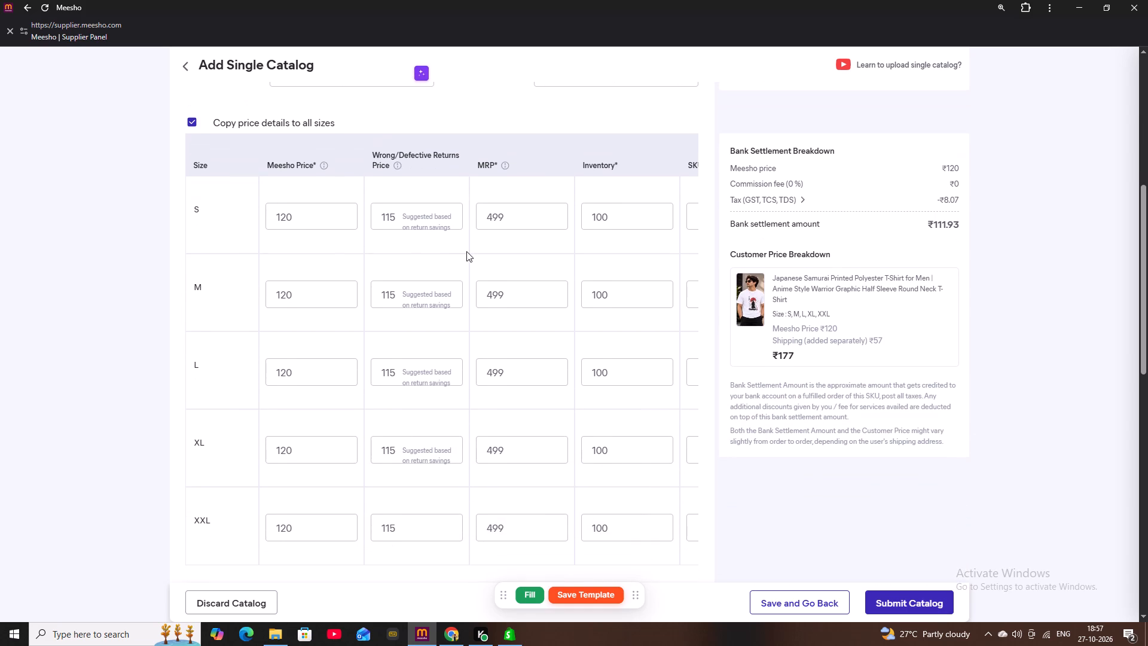
pyautogui.scroll(-3, 477, 266)
pyautogui.scroll(-4, 471, 340)
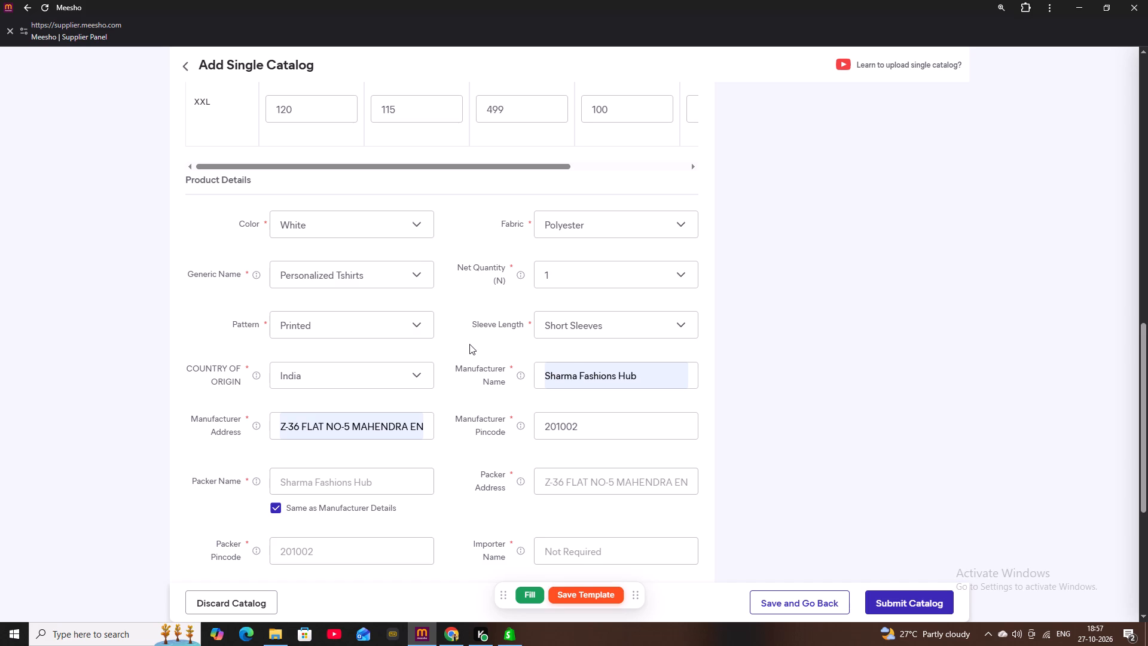
pyautogui.scroll(-1, 469, 345)
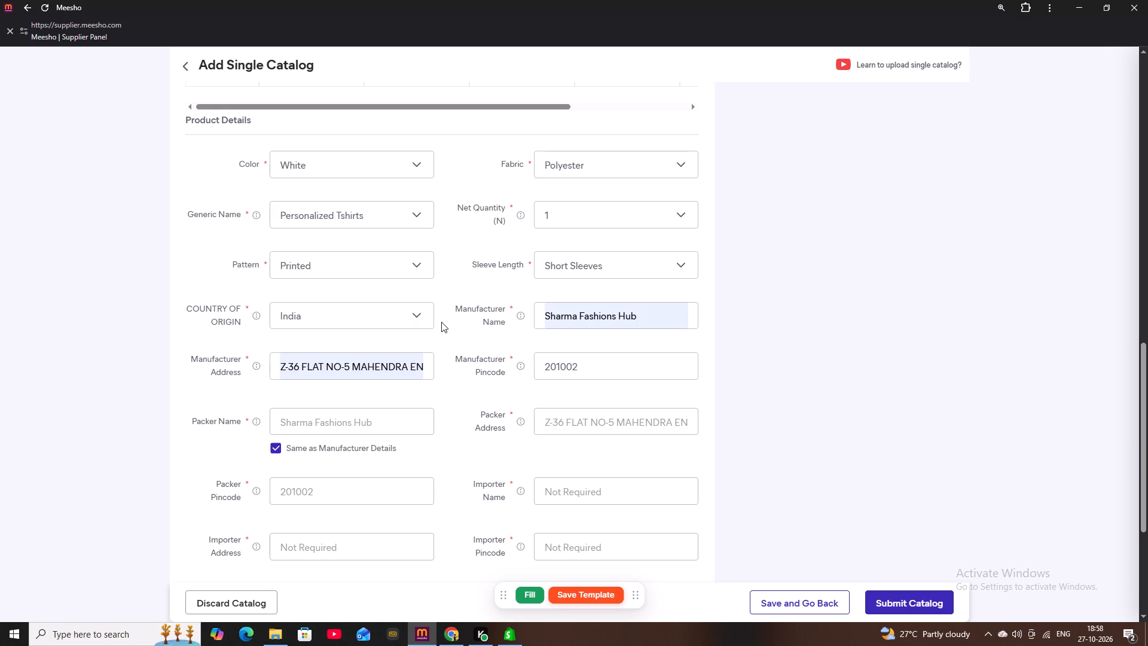
pyautogui.scroll(-1, 441, 324)
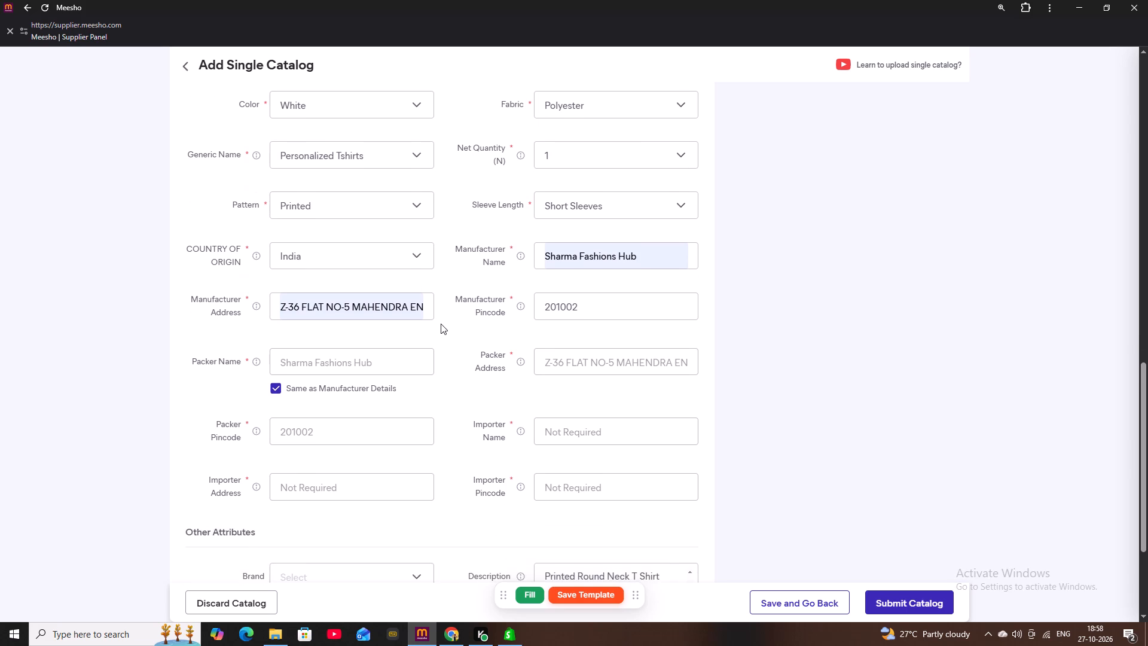
pyautogui.scroll(-1, 441, 324)
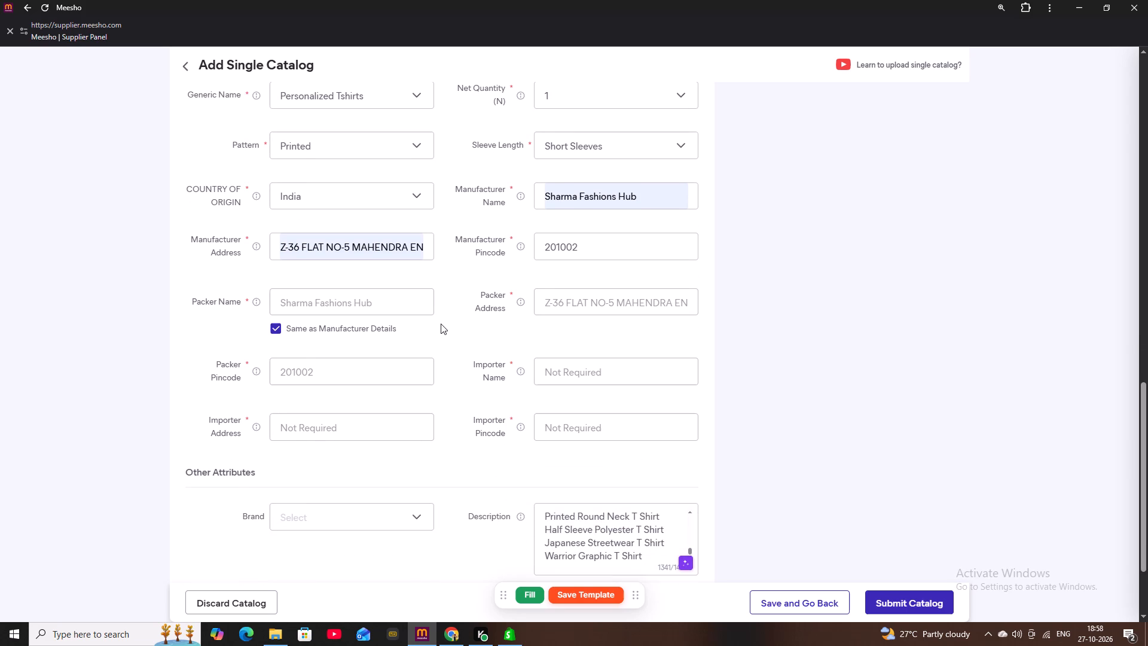
pyautogui.scroll(-1, 441, 324)
pyautogui.scroll(4, 441, 324)
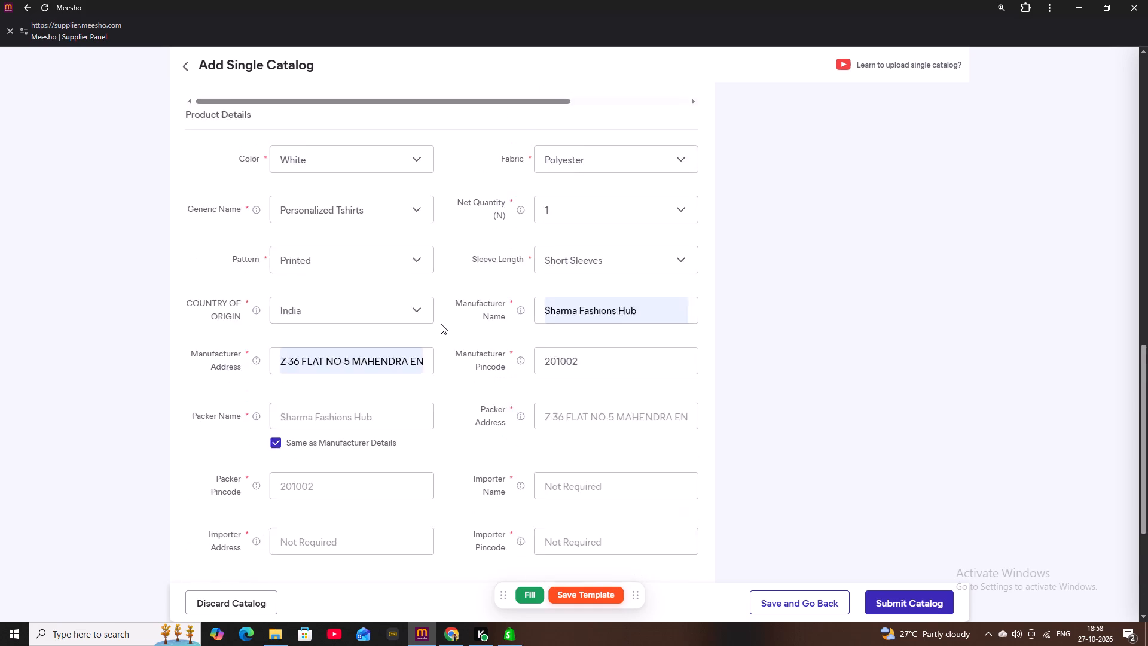
pyautogui.scroll(10, 441, 324)
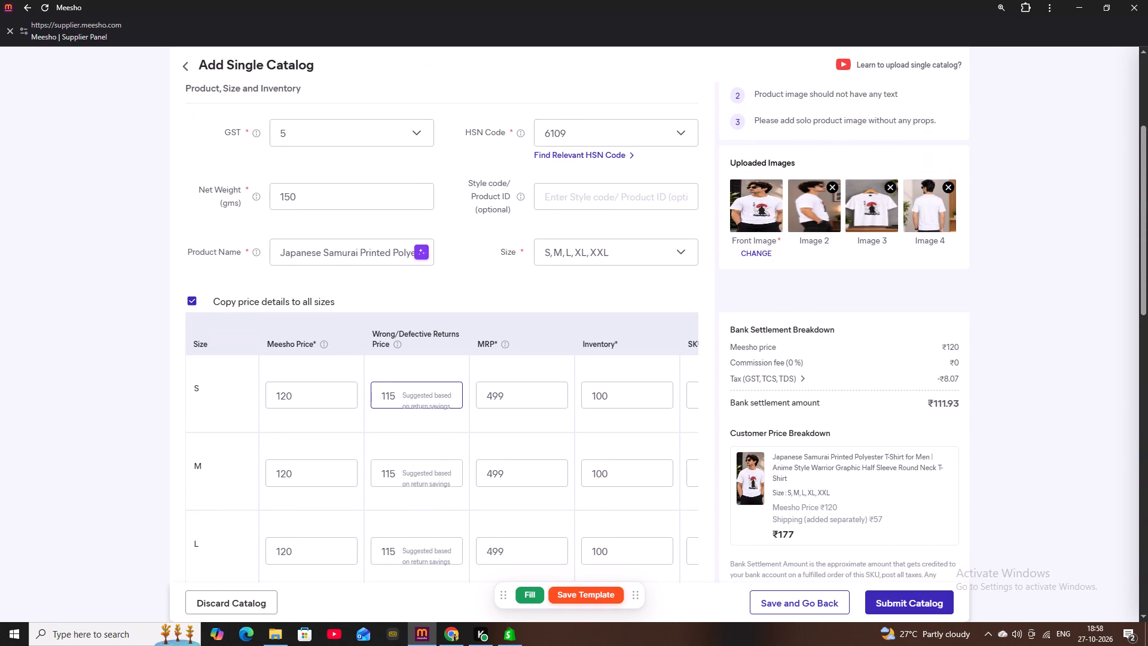
# Submit the completed samurai T-shirt catalog.
pyautogui.click(886, 610)
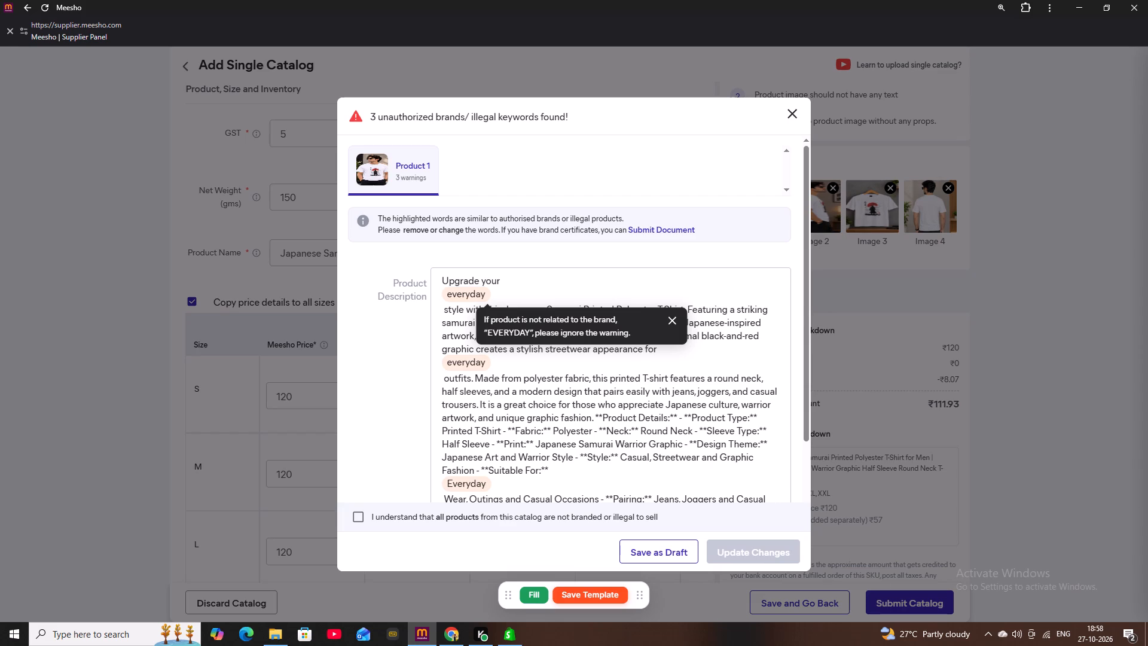
# Declare that all products are unbranded and legal, update the changes, and submit the samurai T-shirt catalog for quality check.
pyautogui.doubleClick(358, 515)
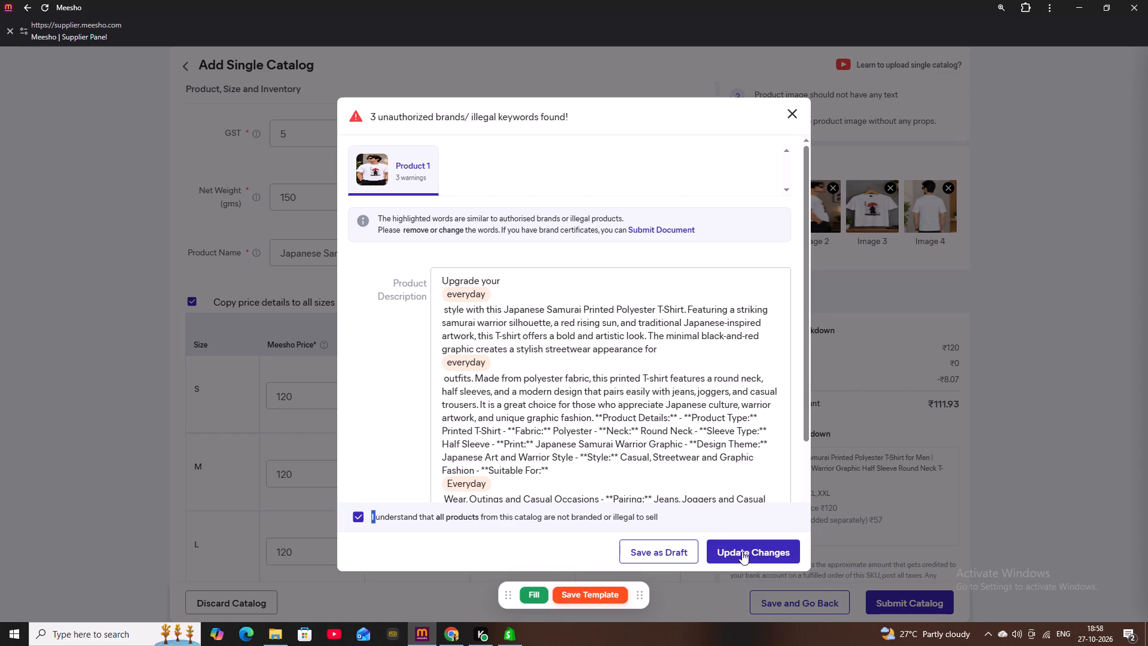
pyautogui.click(742, 551)
pyautogui.doubleClick(667, 348)
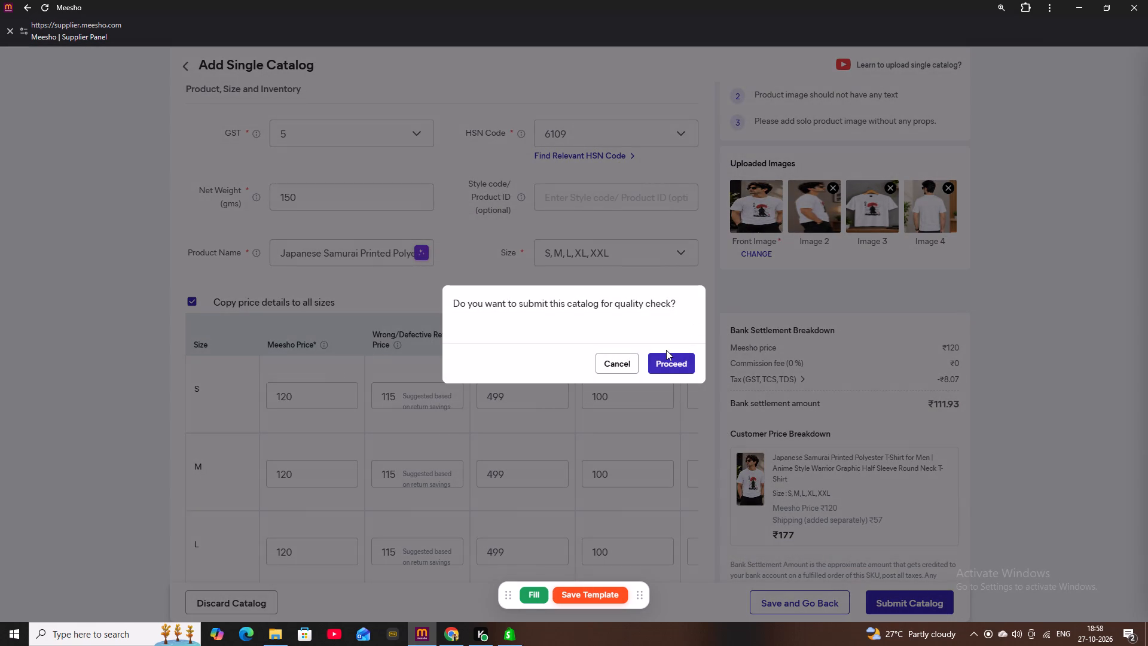
pyautogui.click(665, 356)
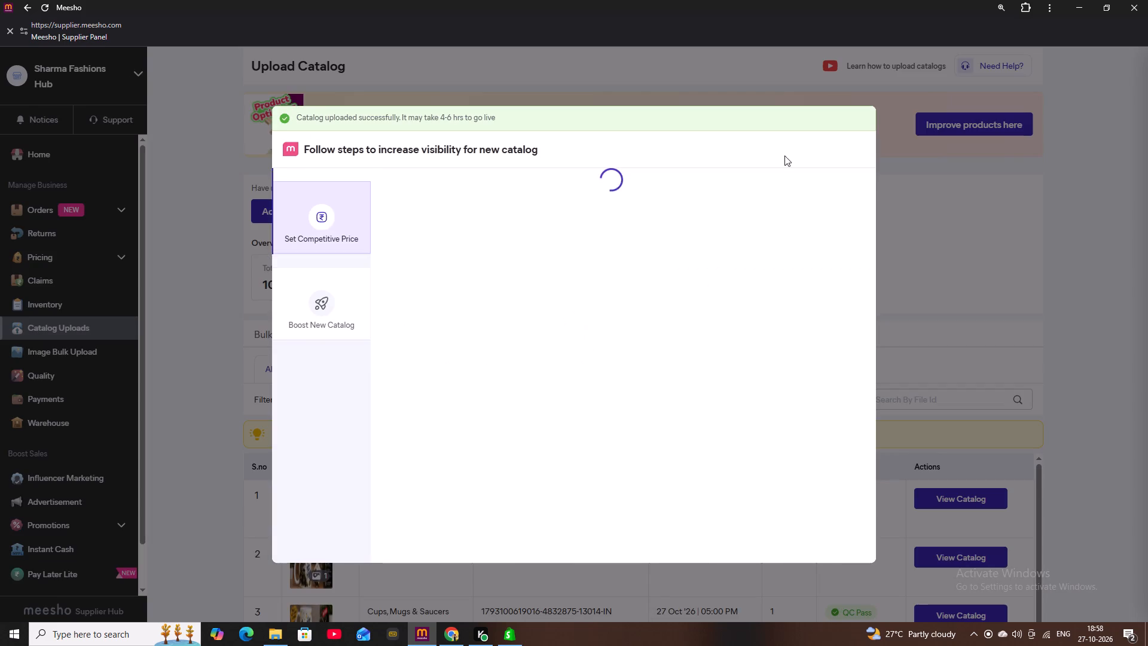
pyautogui.click(848, 145)
pyautogui.click(860, 148)
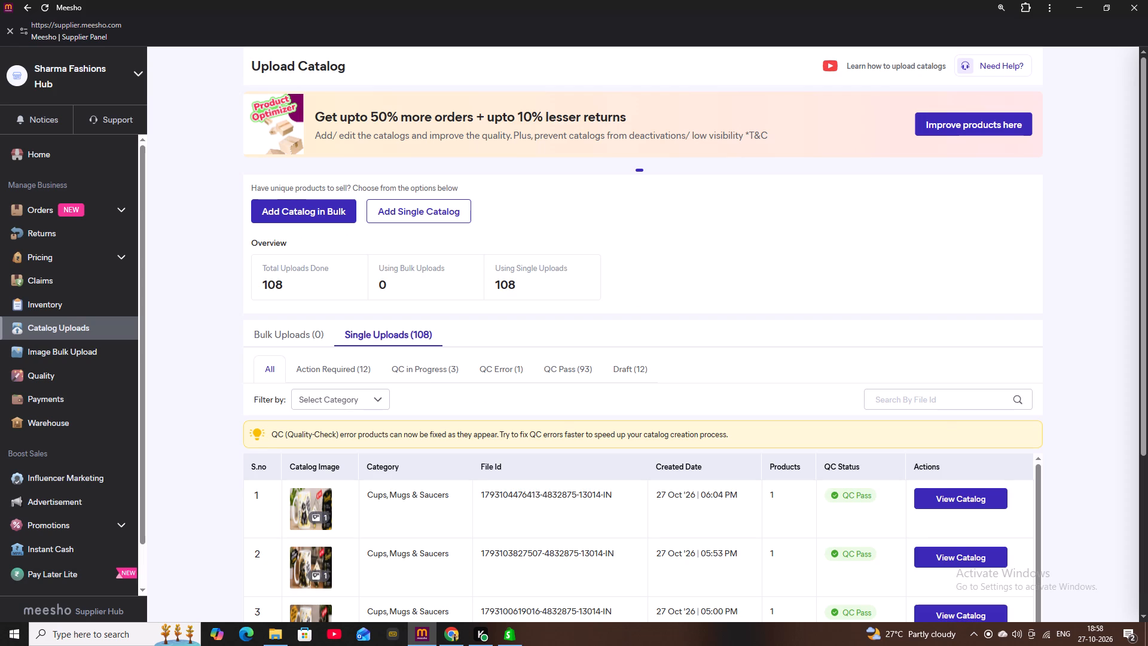
# Reload the Catalog Uploads page and look through the single uploads list for the submitted T-shirt catalog.
pyautogui.rightClick(750, 331)
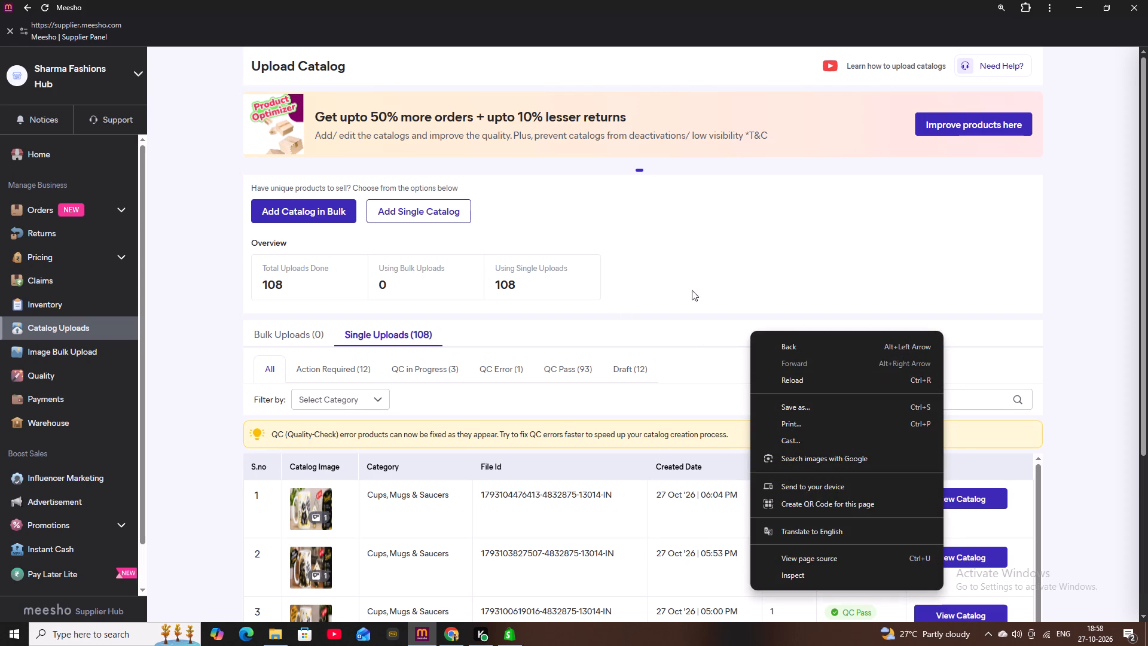
pyautogui.click(720, 228)
pyautogui.rightClick(789, 242)
pyautogui.click(817, 290)
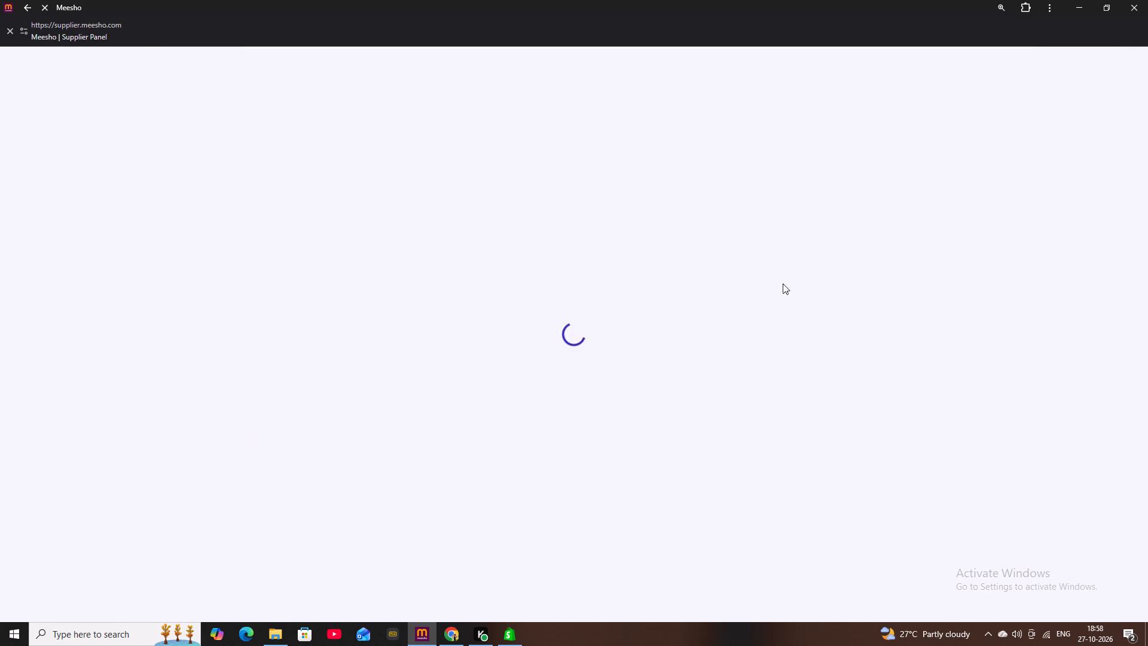
pyautogui.scroll(-3, 674, 426)
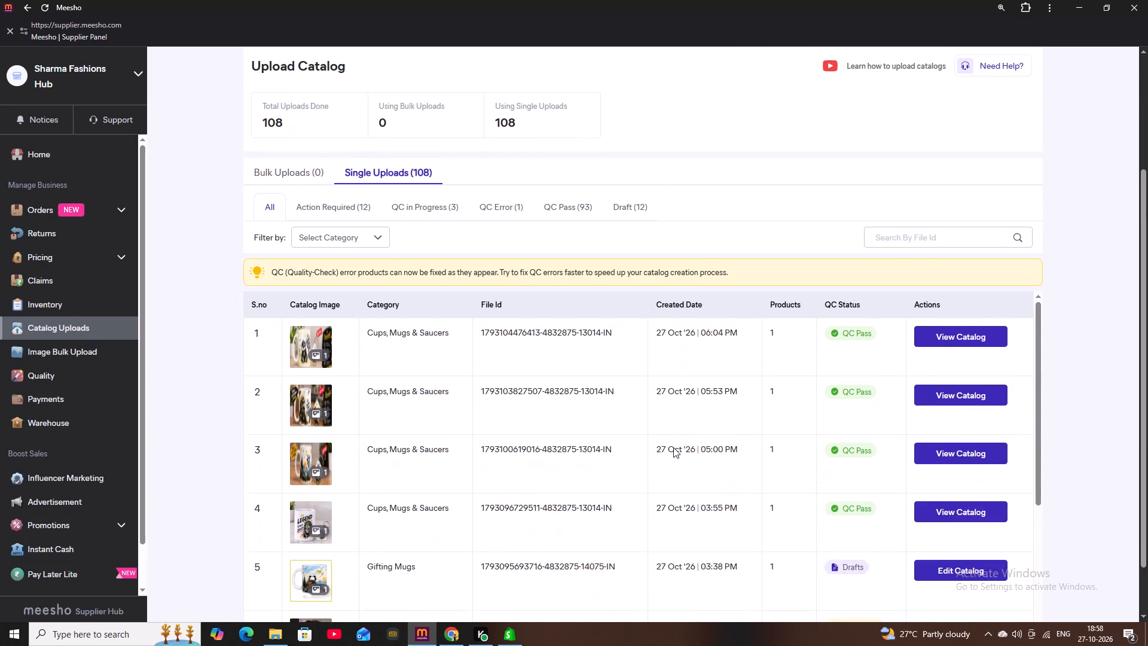
pyautogui.scroll(-5, 673, 447)
pyautogui.scroll(3, 647, 421)
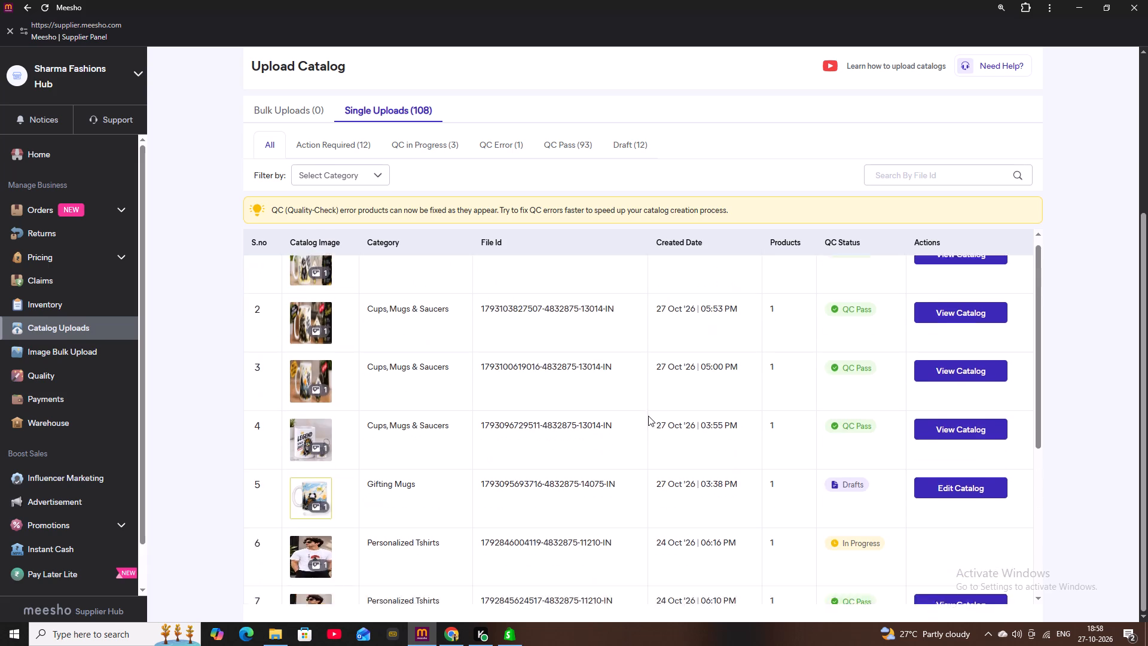
pyautogui.scroll(2, 533, 372)
# Start a new single catalog in the Personalized Tshirts category under Men Fashion.
pyautogui.click(45, 321)
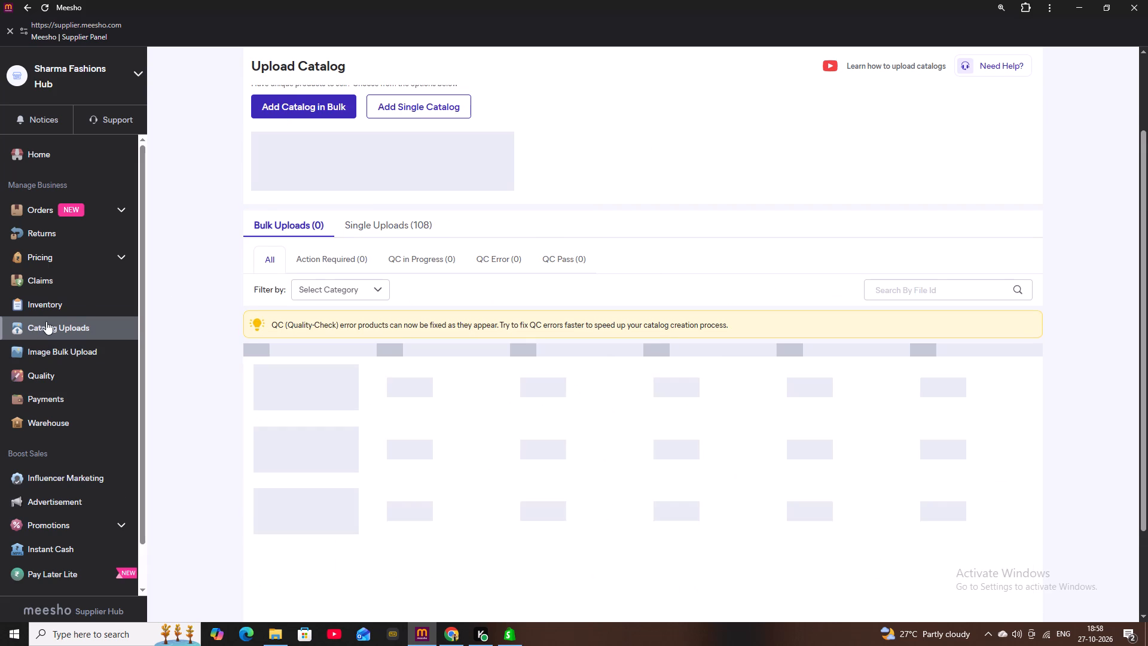
pyautogui.click(399, 103)
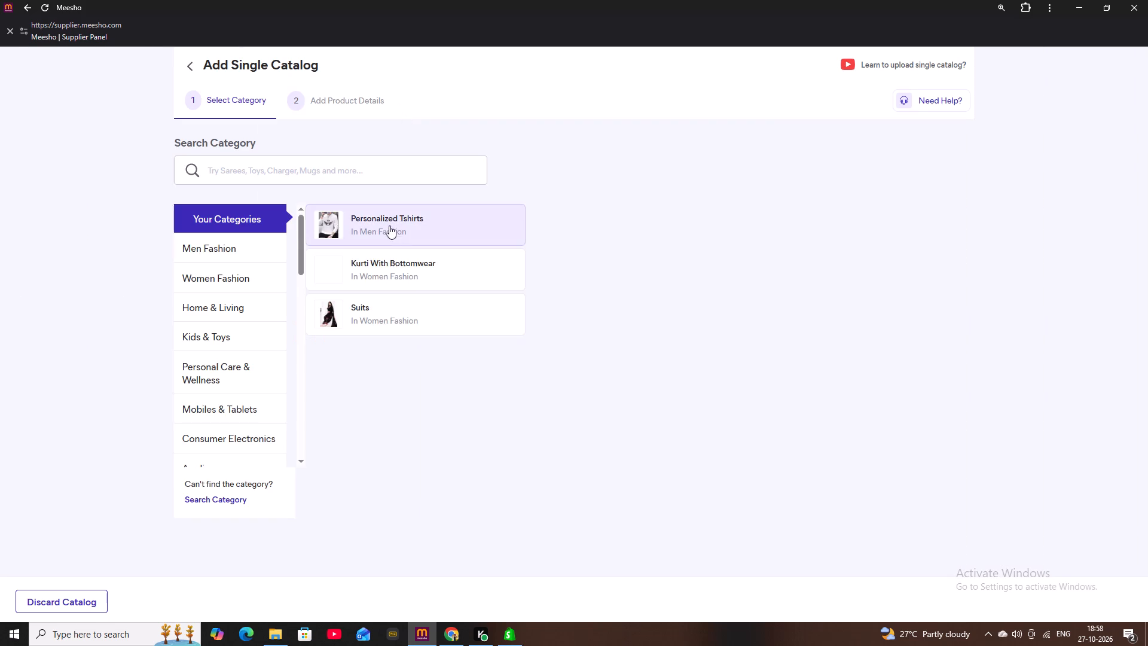
pyautogui.click(389, 234)
# Add the GYM T-shirt mockup 1317 from the MOCK UPS folder as the front image and continue to the product details.
pyautogui.click(814, 477)
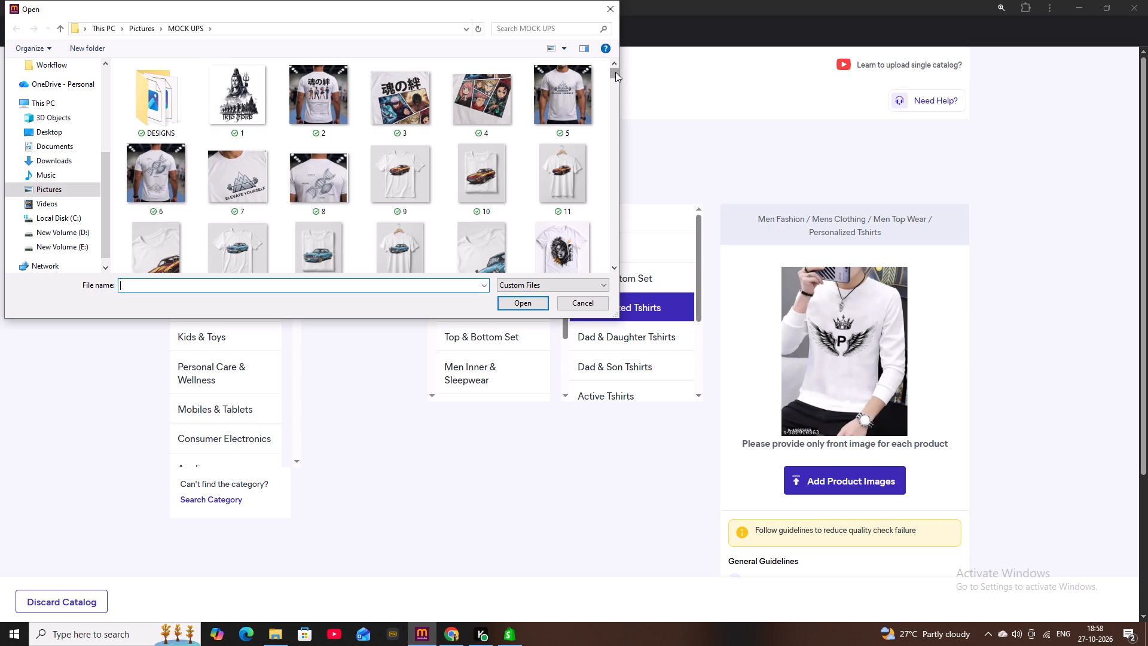
pyautogui.moveTo(615, 72); pyautogui.dragTo(604, 270)
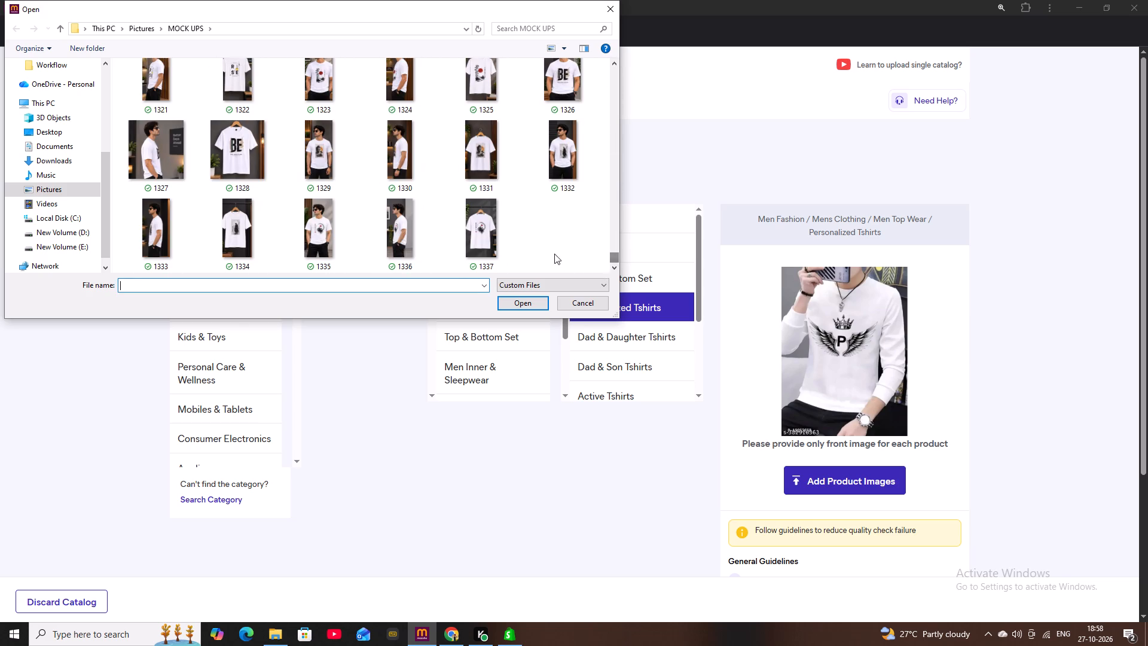
pyautogui.scroll(2, 357, 172)
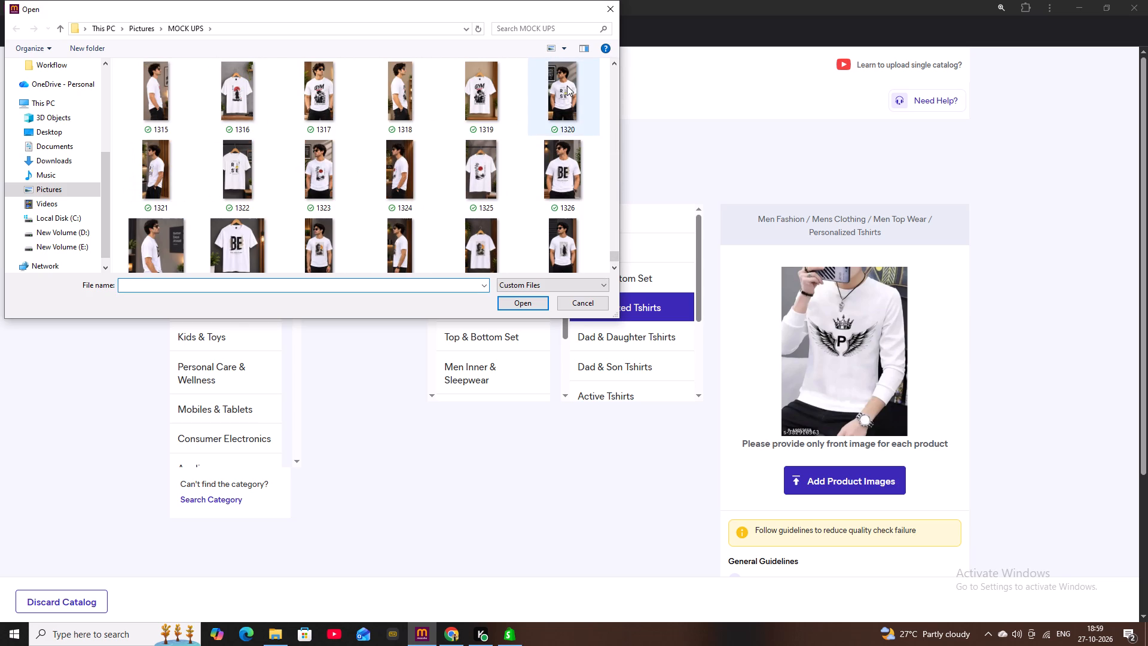
pyautogui.scroll(2, 544, 103)
pyautogui.scroll(-1, 538, 117)
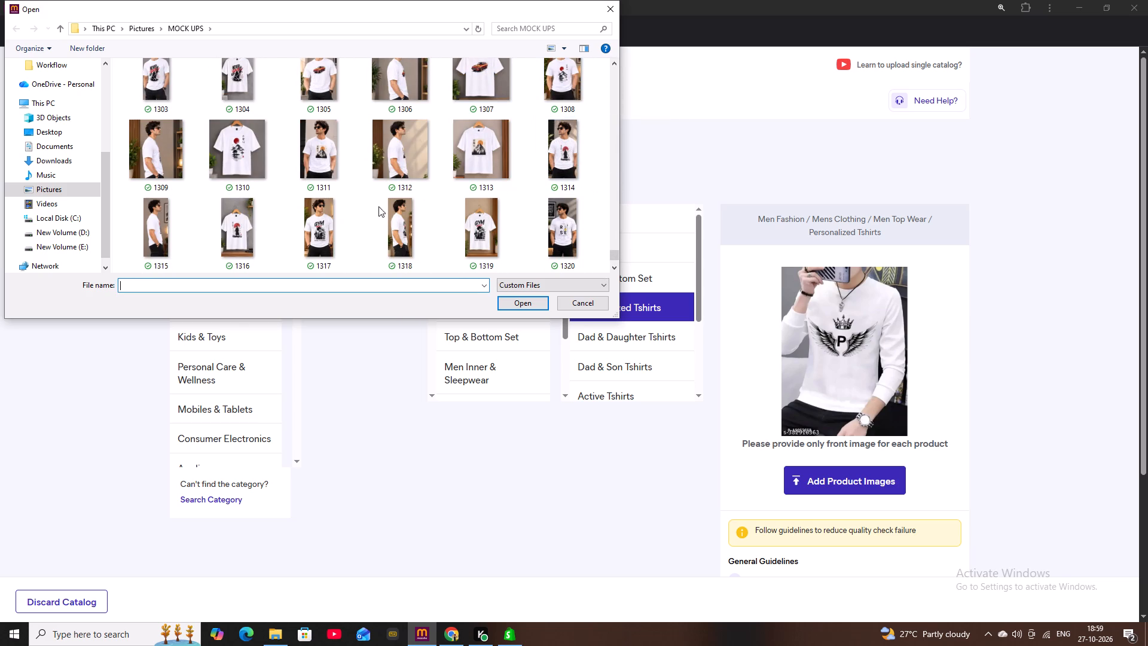
pyautogui.doubleClick(324, 225)
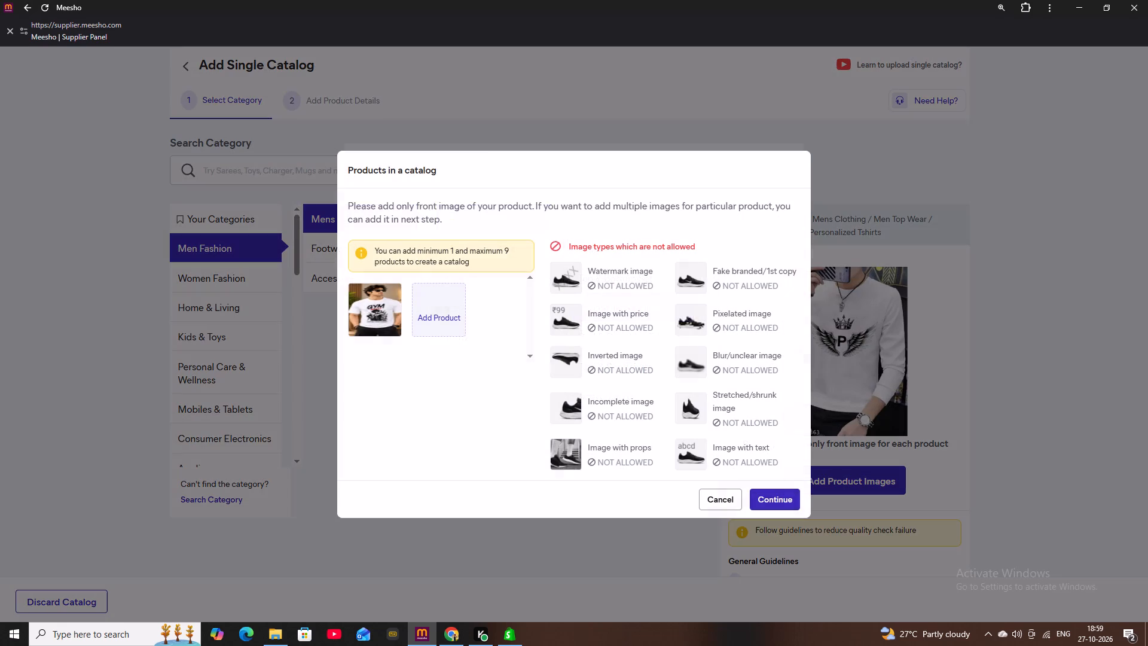
pyautogui.click(781, 502)
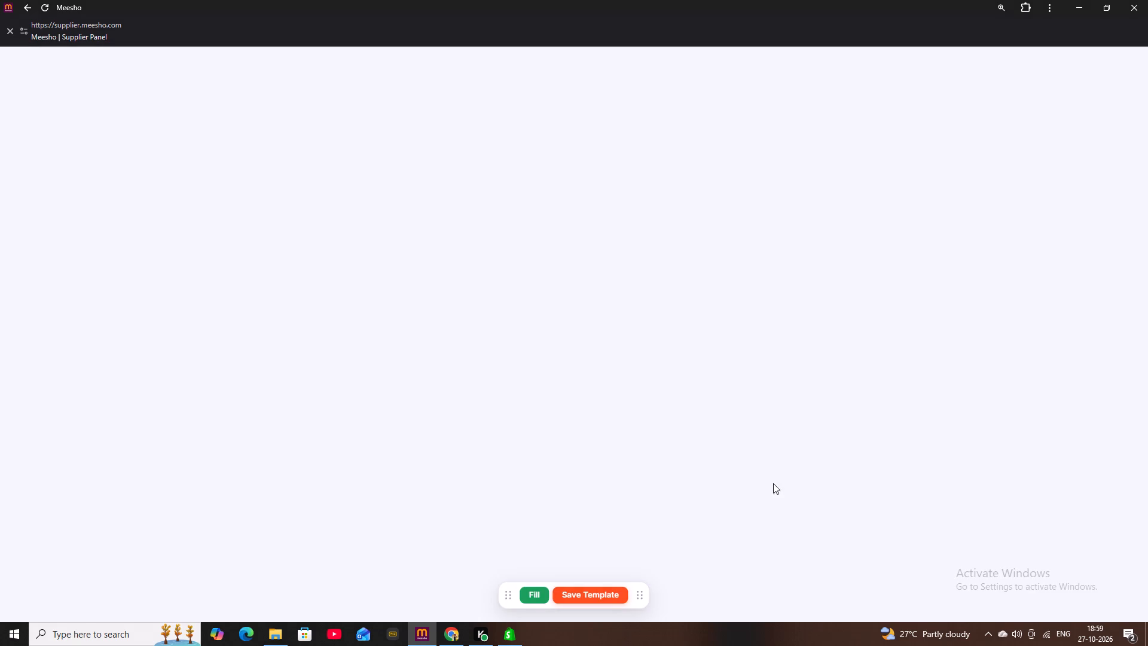
# Set the GST to 5 and the HSN Code to 6109.
pyautogui.scroll(-8, 491, 362)
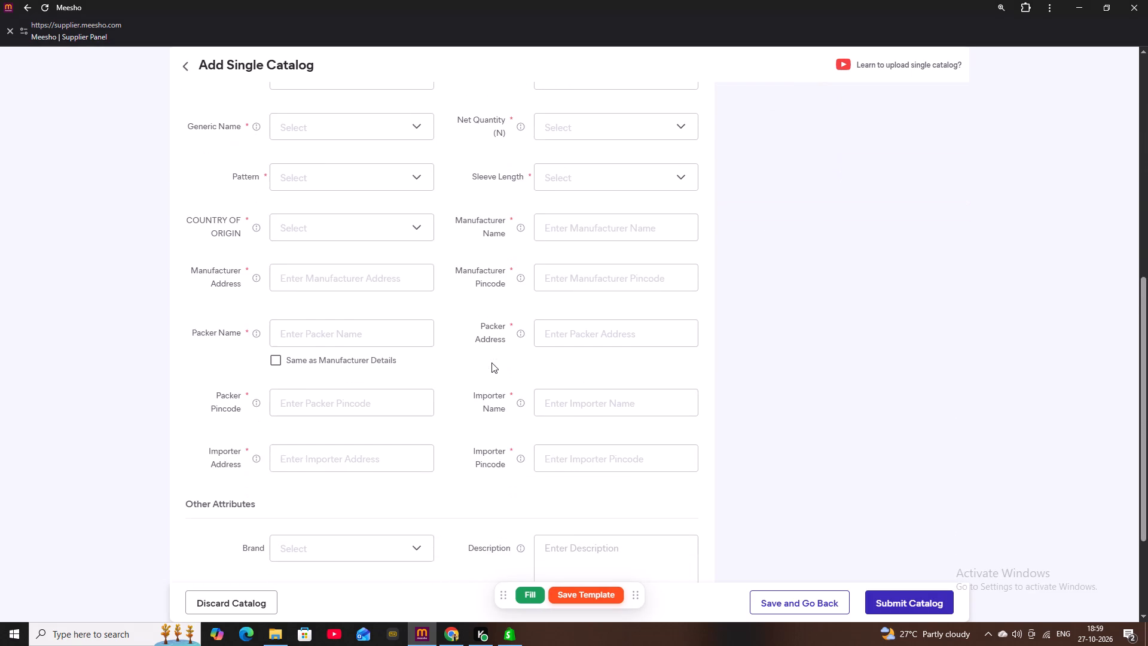
pyautogui.scroll(7, 457, 341)
pyautogui.click(364, 266)
pyautogui.click(360, 284)
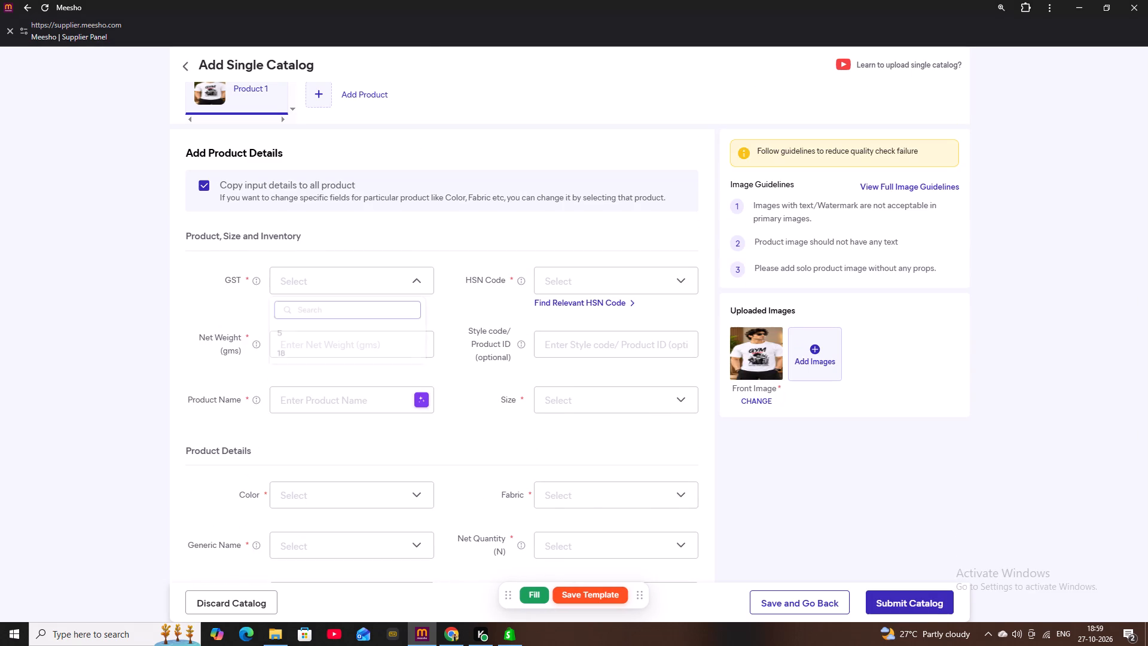
pyautogui.click(350, 337)
pyautogui.click(563, 286)
pyautogui.click(565, 330)
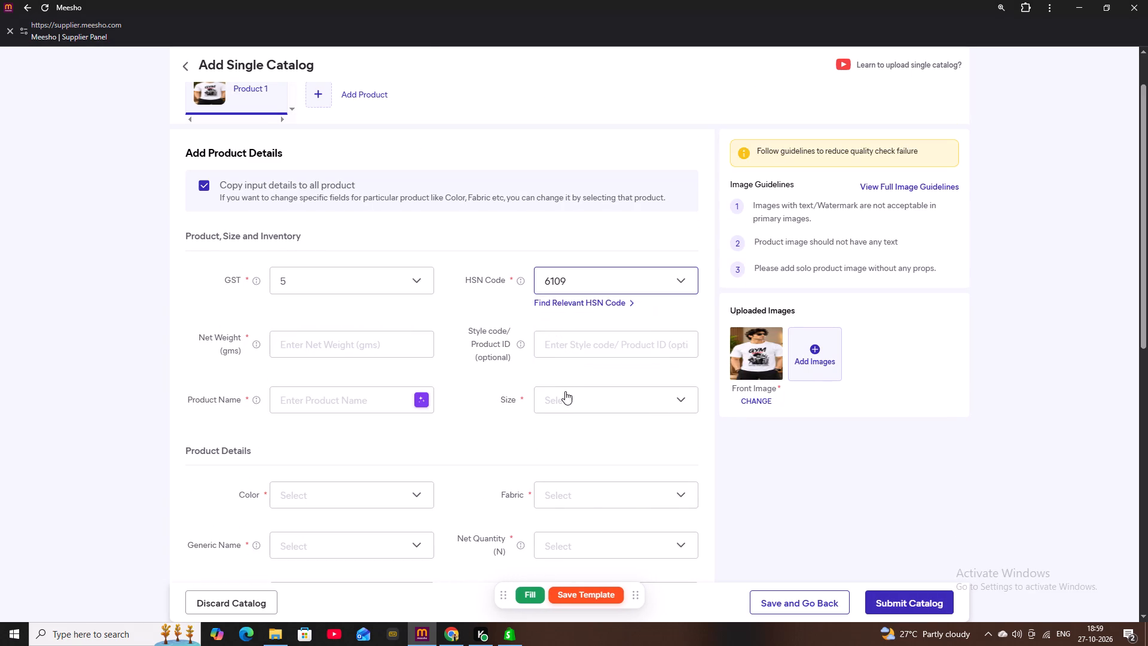
# Select and apply the sizes S, M, L, XL and XXL for the T-shirt.
pyautogui.click(565, 391)
pyautogui.click(636, 436)
pyautogui.click(549, 464)
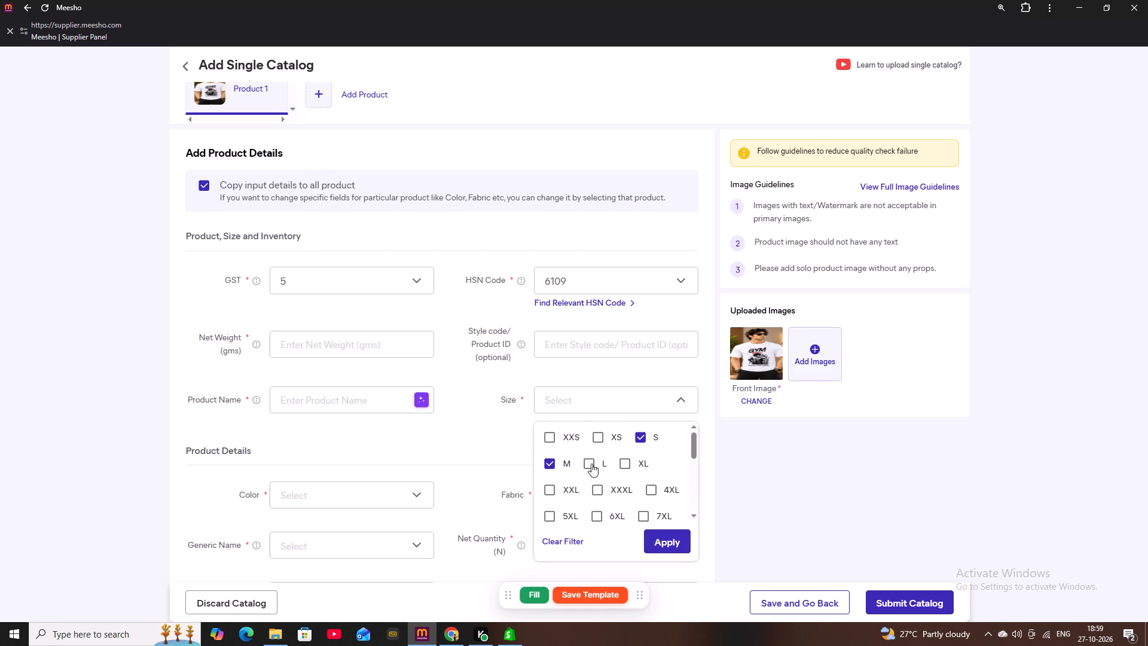
pyautogui.click(591, 464)
pyautogui.click(620, 461)
pyautogui.click(544, 486)
pyautogui.click(672, 543)
# Set the Net Weight to 150 grams.
pyautogui.click(380, 337)
pyautogui.write('150')
pyautogui.click(460, 310)
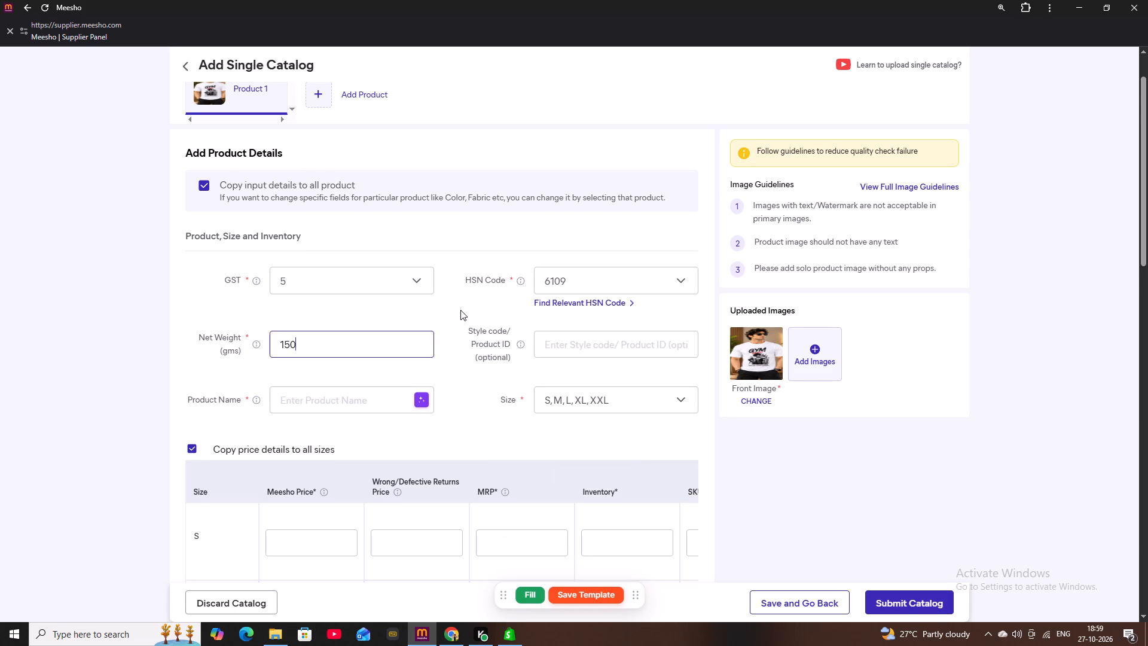
# Set the Meesho Price to 120 and the MRP to 499 in the size S row, copied to all sizes.
pyautogui.scroll(-4, 460, 310)
pyautogui.click(297, 310)
pyautogui.write('120')
pyautogui.click(538, 299)
pyautogui.write('499')
pyautogui.click(575, 264)
# Set the Inventory to 100 for each of the sizes S, M, L, XL and XXL.
pyautogui.scroll(-2, 575, 264)
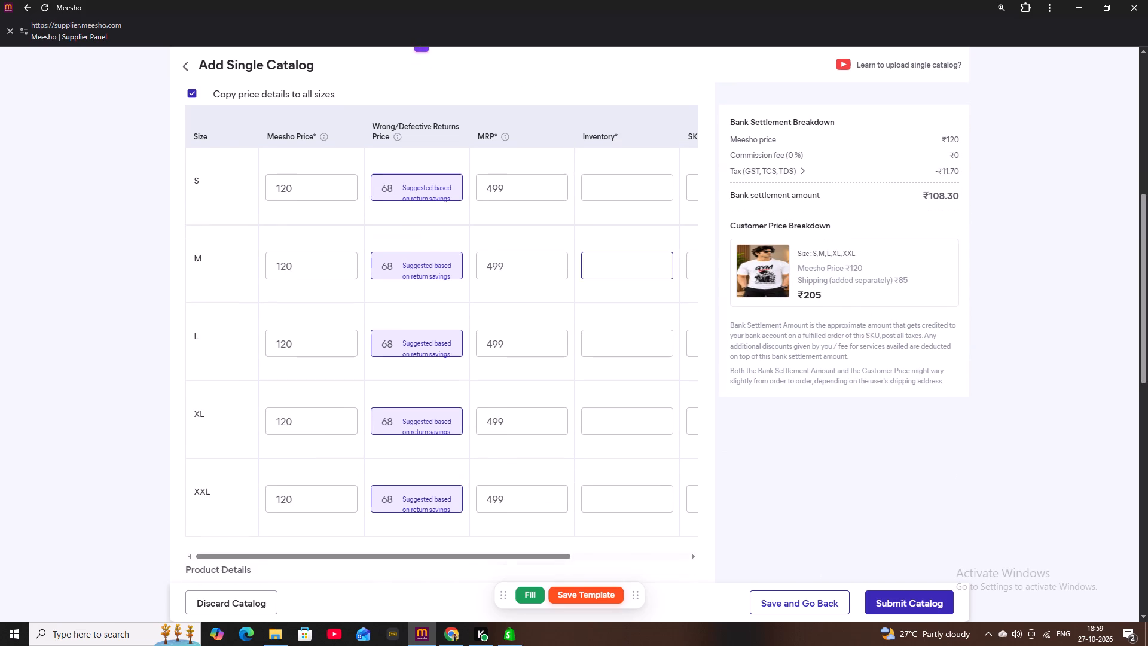
pyautogui.click(639, 185)
pyautogui.write('10')
pyautogui.press('0')
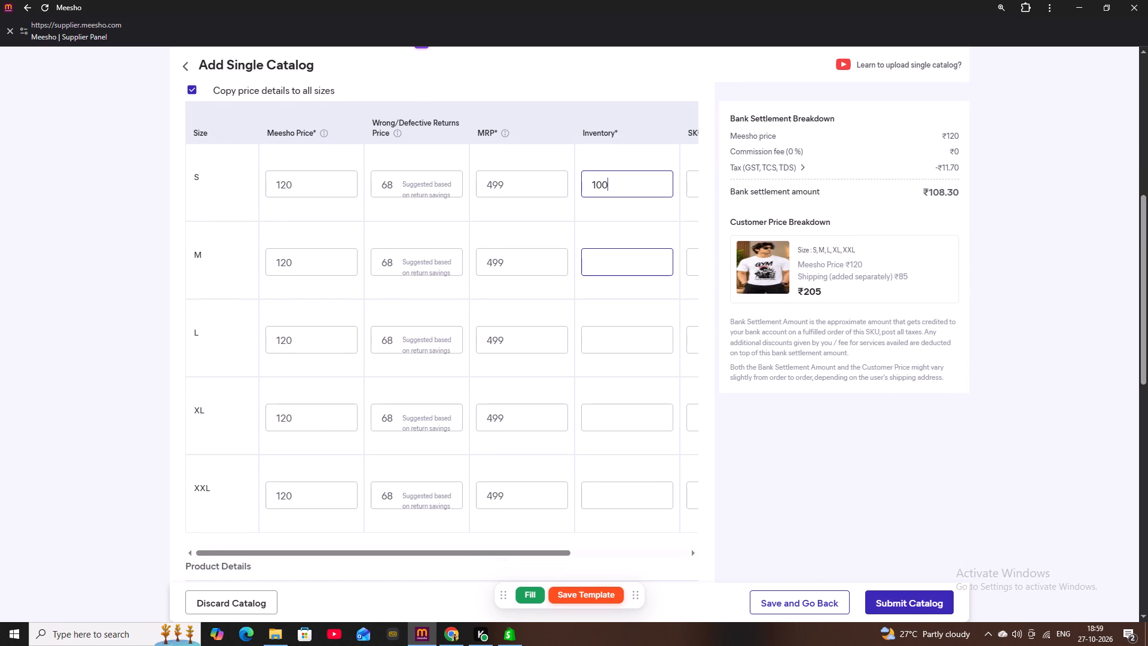
pyautogui.click(615, 261)
pyautogui.write('10')
pyautogui.press('0')
pyautogui.click(604, 339)
pyautogui.write('10')
pyautogui.press('0')
pyautogui.click(609, 416)
pyautogui.write('100')
pyautogui.click(615, 501)
pyautogui.press('1')
pyautogui.write('00')
pyautogui.click(597, 450)
# Set the Color to White and the Fabric to Polyester in Product Details.
pyautogui.scroll(-3, 597, 450)
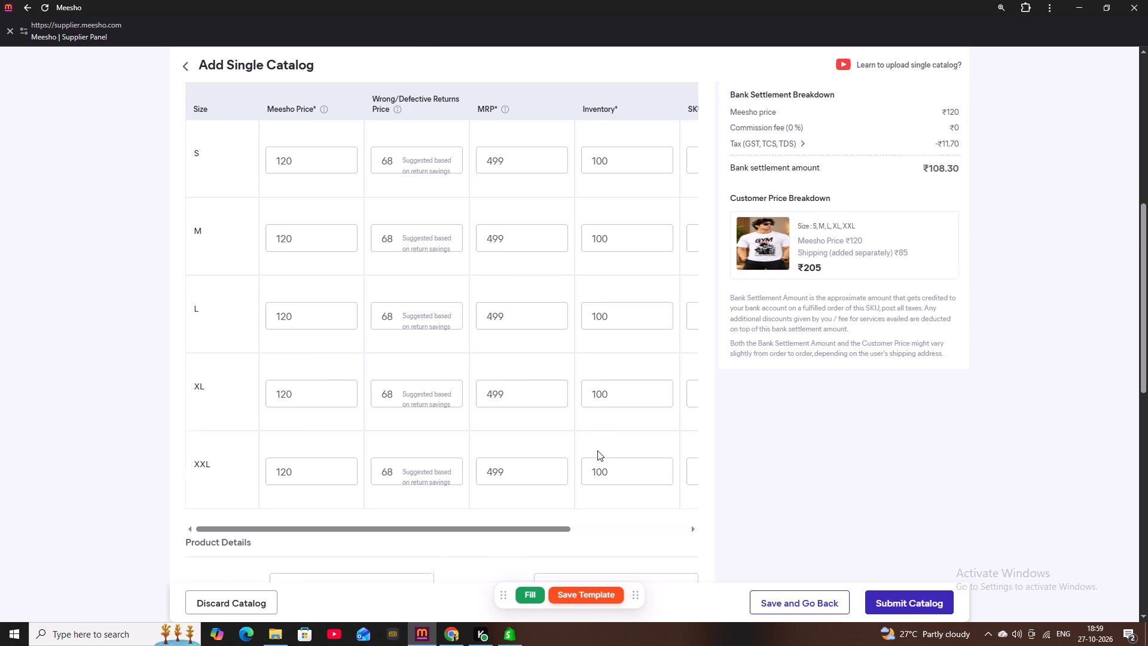
pyautogui.click(367, 430)
pyautogui.scroll(-10, 394, 456)
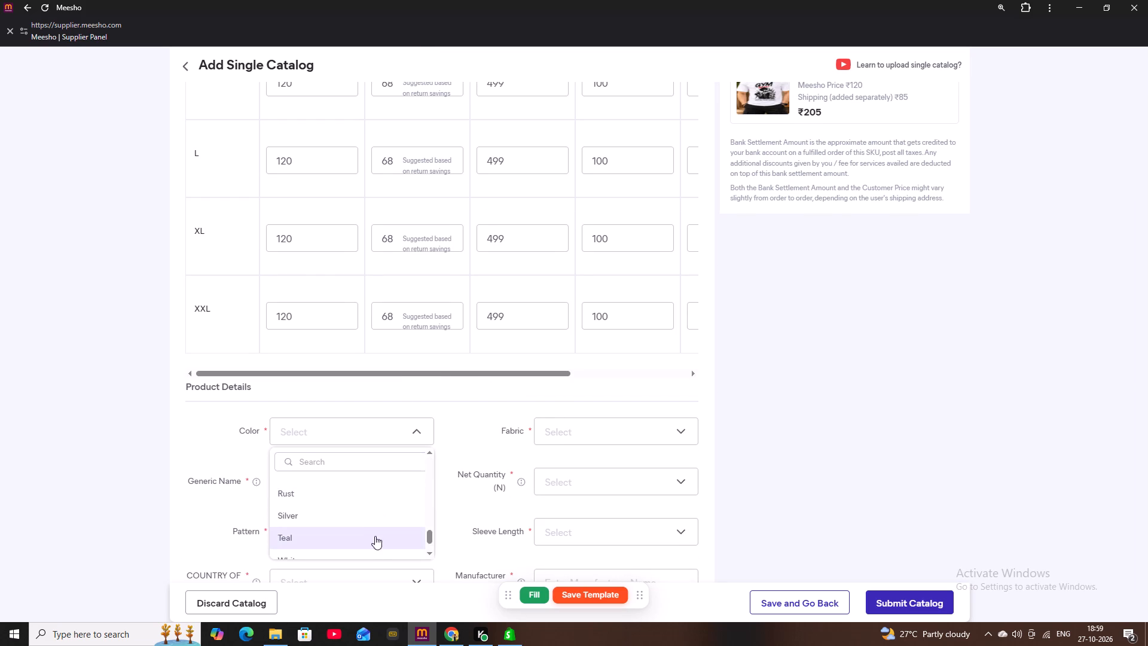
pyautogui.scroll(-2, 372, 546)
pyautogui.click(373, 534)
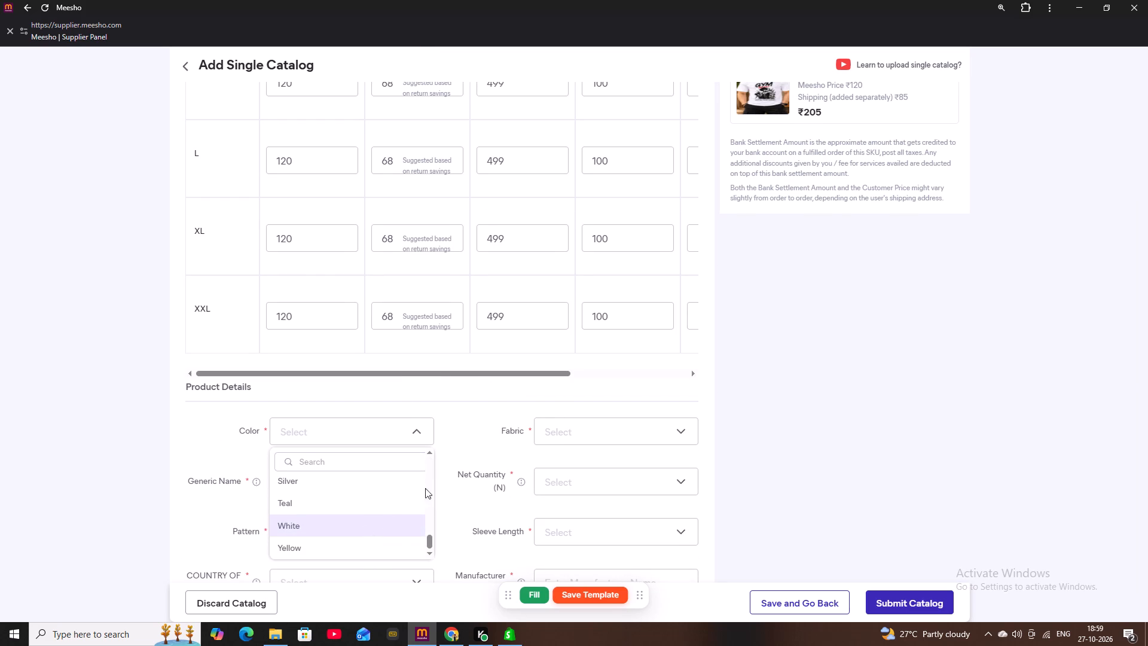
pyautogui.click(483, 429)
pyautogui.scroll(-3, 483, 426)
pyautogui.click(598, 243)
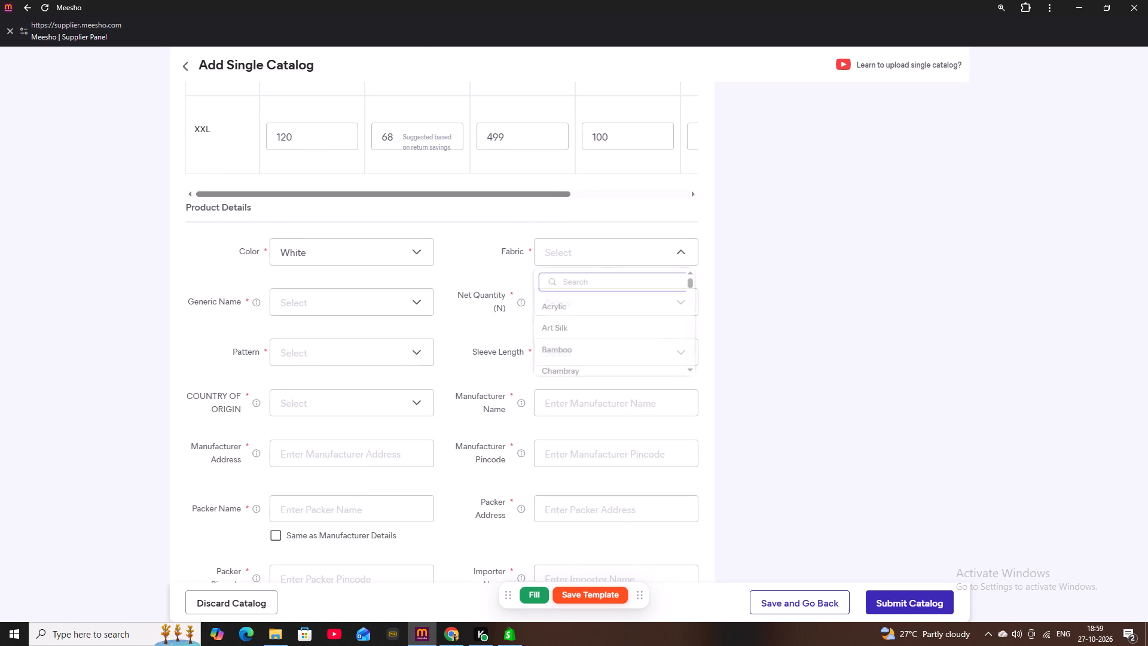
pyautogui.scroll(-14, 588, 325)
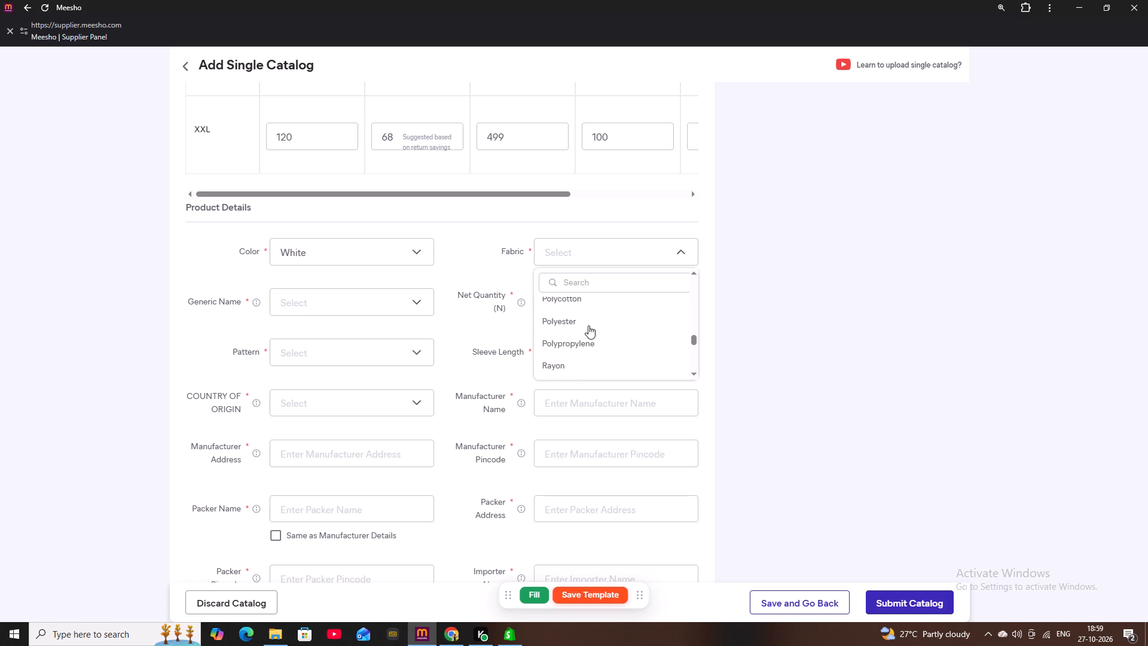
pyautogui.scroll(-1, 588, 330)
pyautogui.scroll(2, 588, 330)
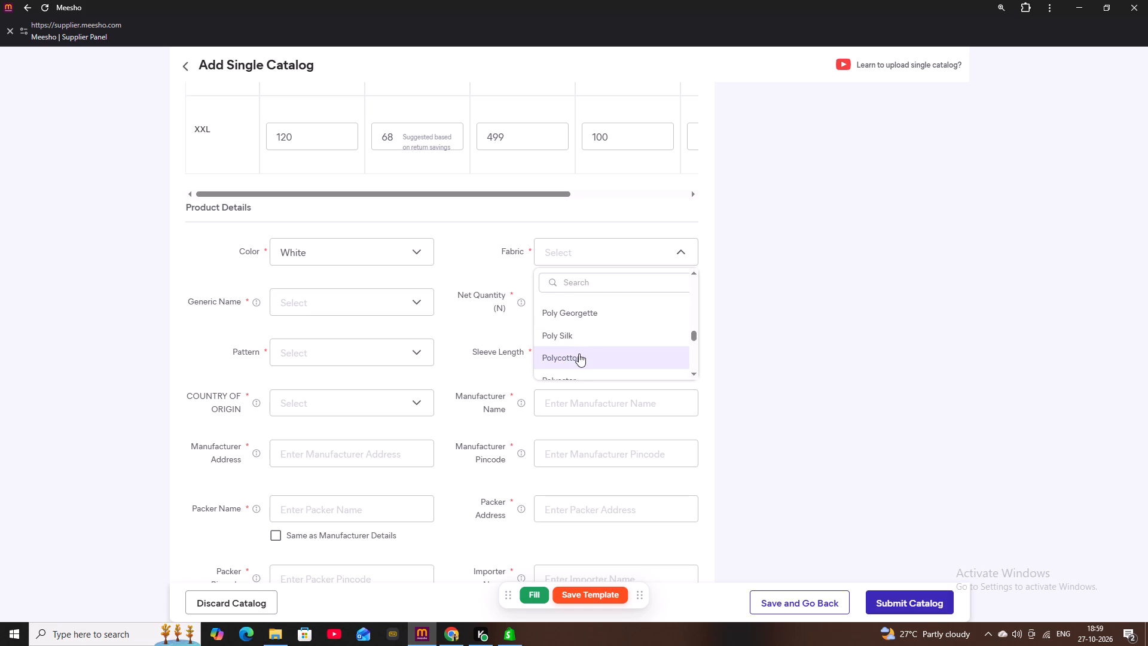
pyautogui.scroll(-1, 579, 354)
pyautogui.click(578, 322)
# Set the Generic Name to Personalized Tshirts and the Net Quantity to 1.
pyautogui.click(382, 306)
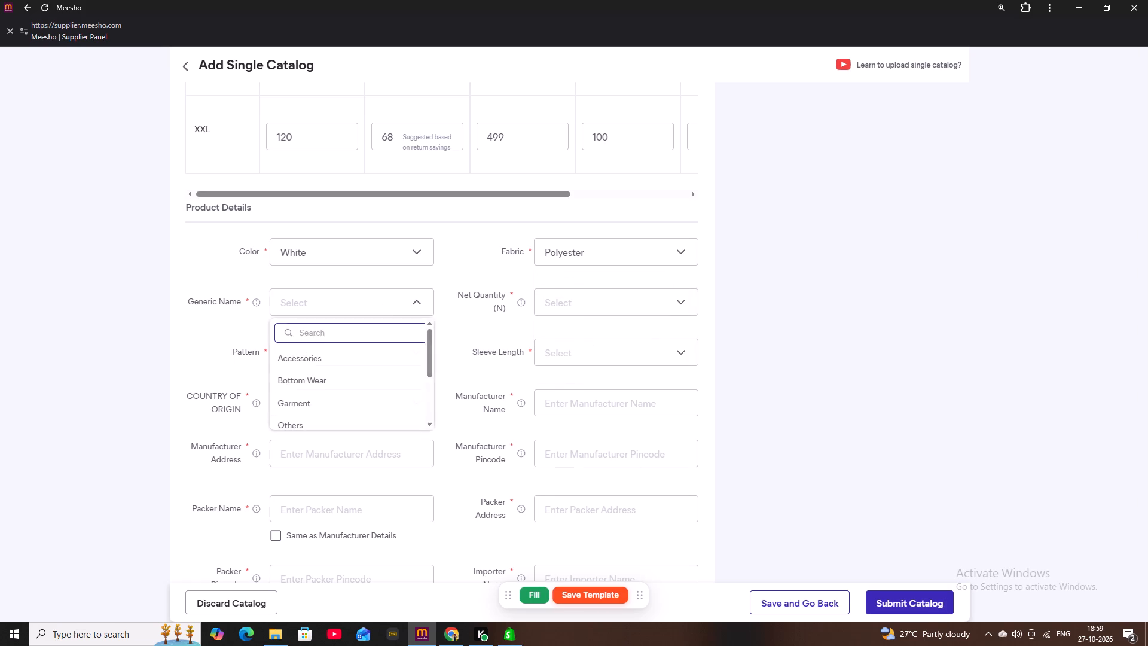
pyautogui.scroll(-1, 392, 366)
pyautogui.click(388, 379)
pyautogui.click(557, 299)
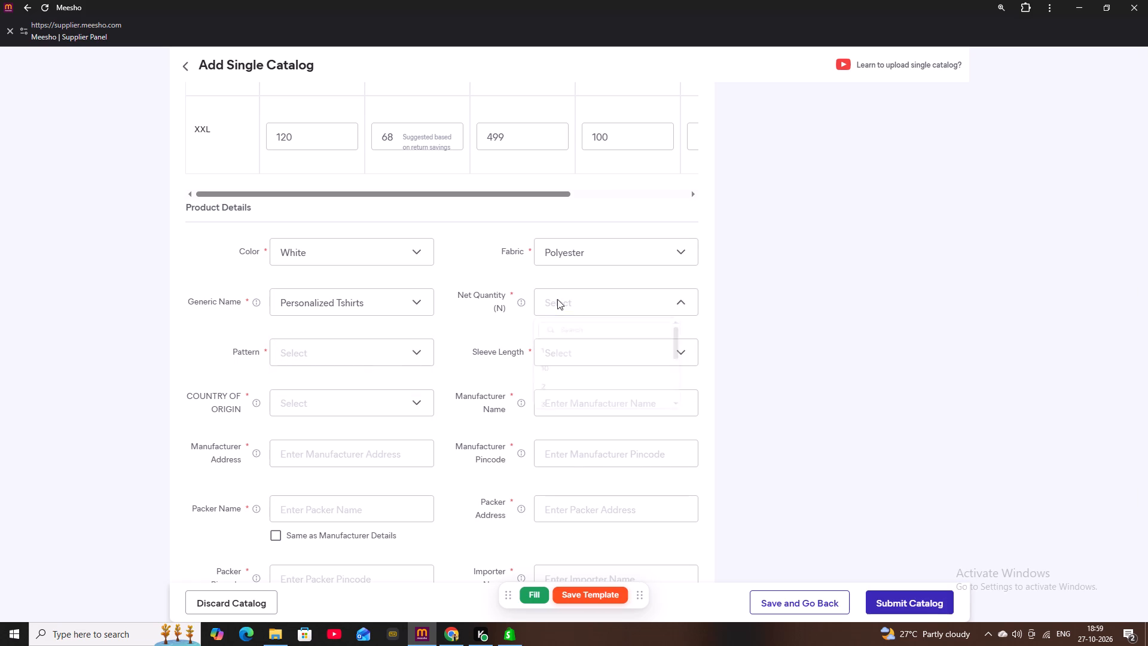
pyautogui.click(560, 363)
# Set the Pattern to Printed, the Sleeve Length to Short Sleeves and the Country of Origin to India.
pyautogui.click(388, 355)
pyautogui.scroll(-1, 379, 412)
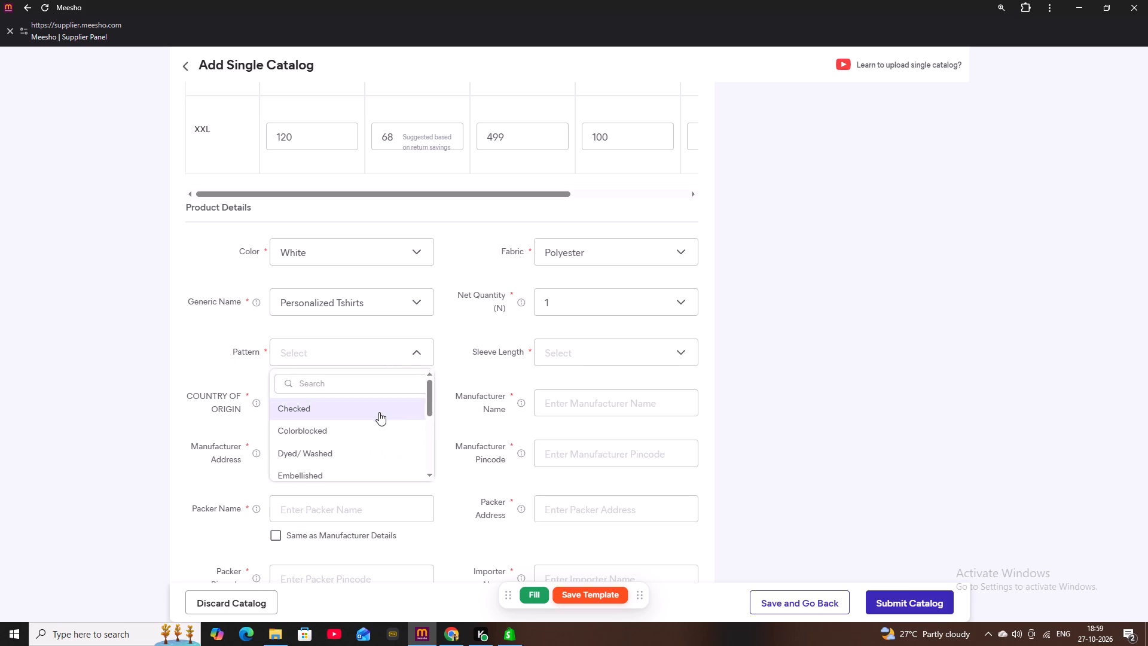
pyautogui.click(334, 468)
pyautogui.click(564, 359)
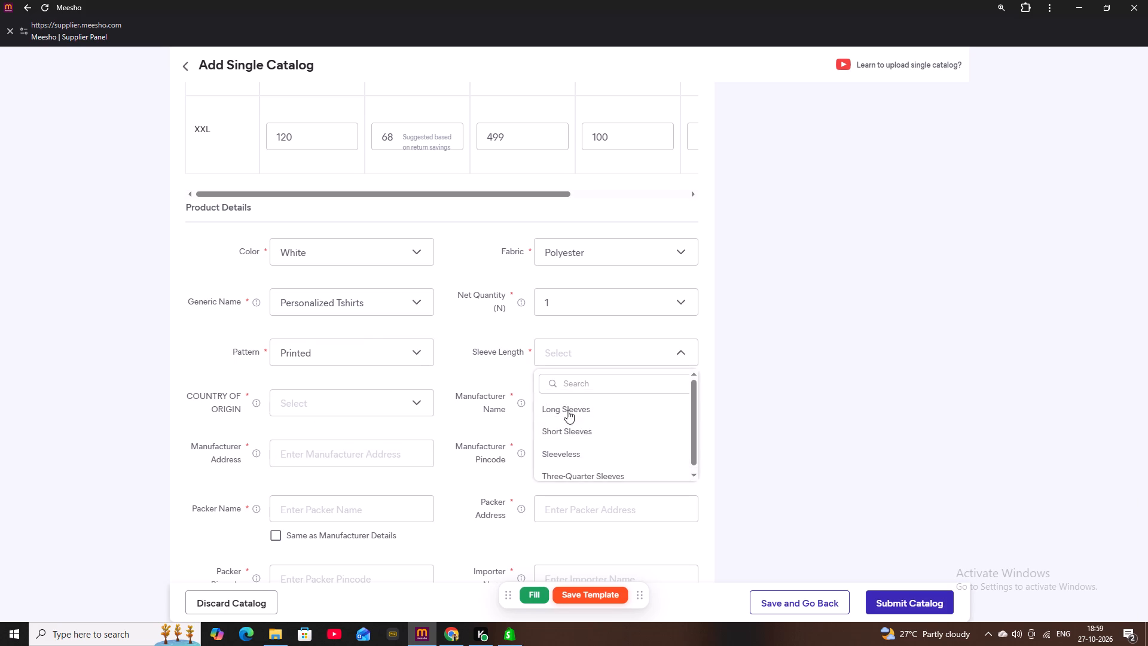
pyautogui.click(569, 428)
pyautogui.click(353, 401)
pyautogui.click(365, 459)
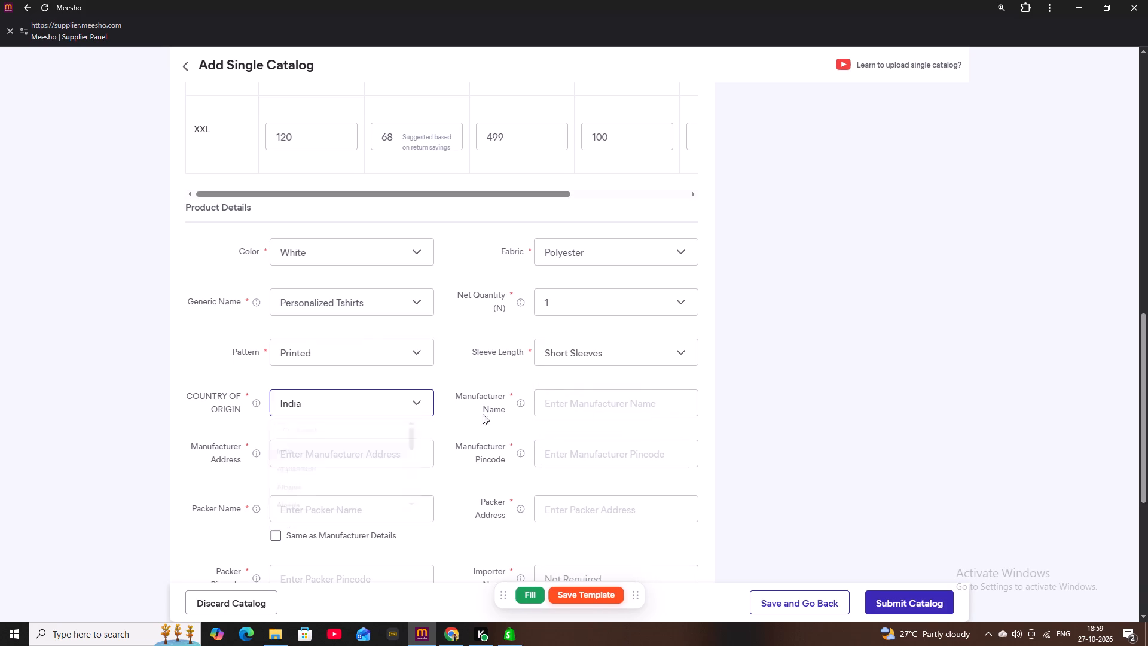
# Enter manufacturer name Sharma Fashions Hub with its address and pincode, and set the packer details the same as the manufacturer's.
pyautogui.click(545, 392)
pyautogui.click(617, 495)
pyautogui.click(399, 453)
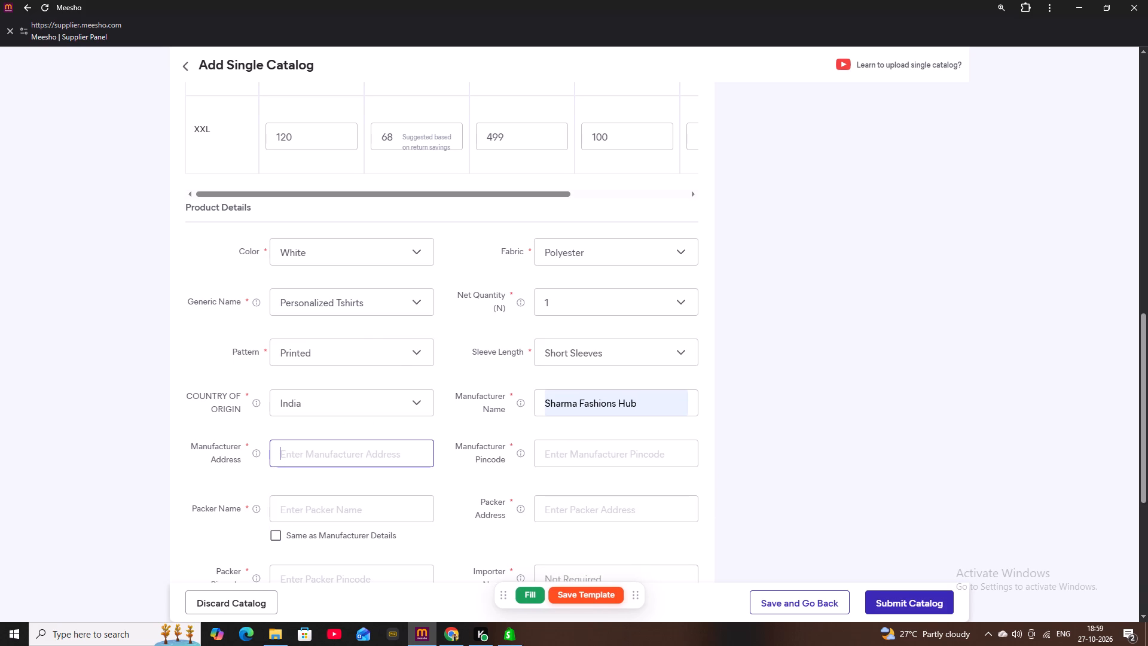
pyautogui.click(401, 481)
pyautogui.click(585, 453)
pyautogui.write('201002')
pyautogui.click(285, 537)
pyautogui.click(273, 535)
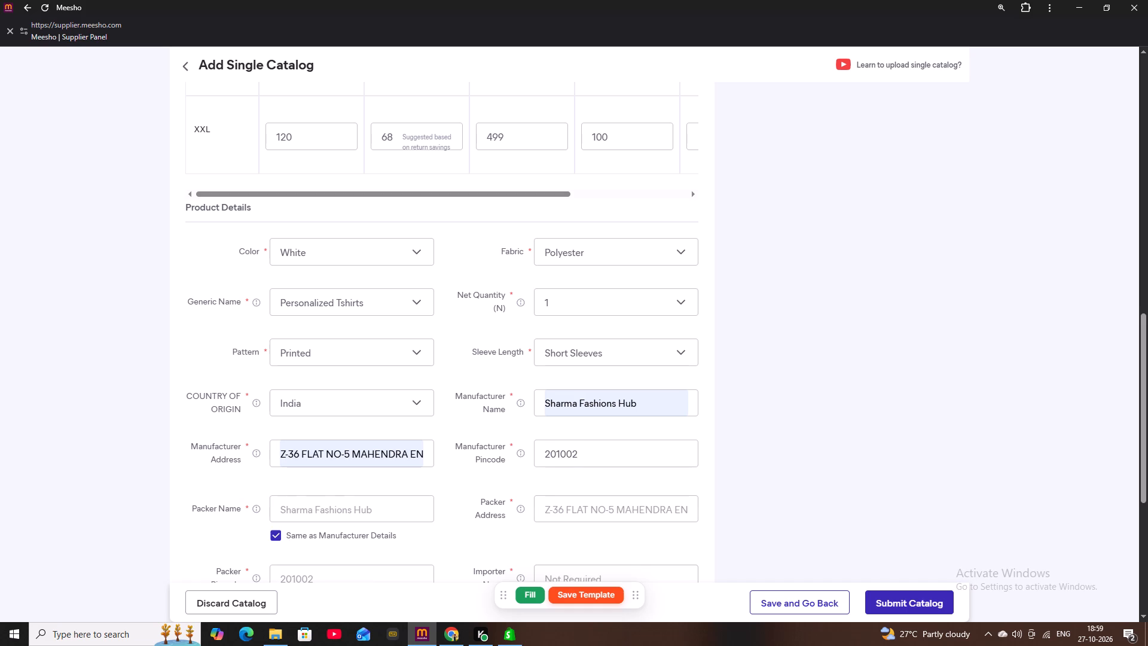
pyautogui.click(448, 451)
pyautogui.scroll(-4, 465, 430)
# Replace the front image with mock-up 1090 from the MOCK UPS folder.
pyautogui.scroll(5, 474, 429)
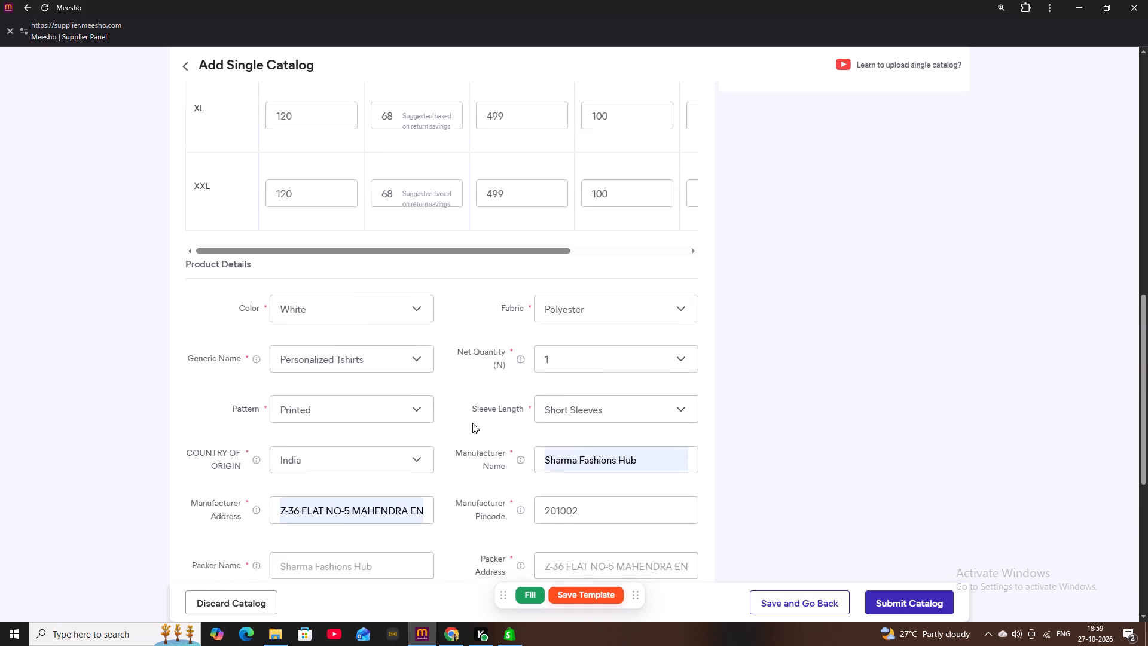
pyautogui.scroll(7, 472, 423)
pyautogui.click(762, 161)
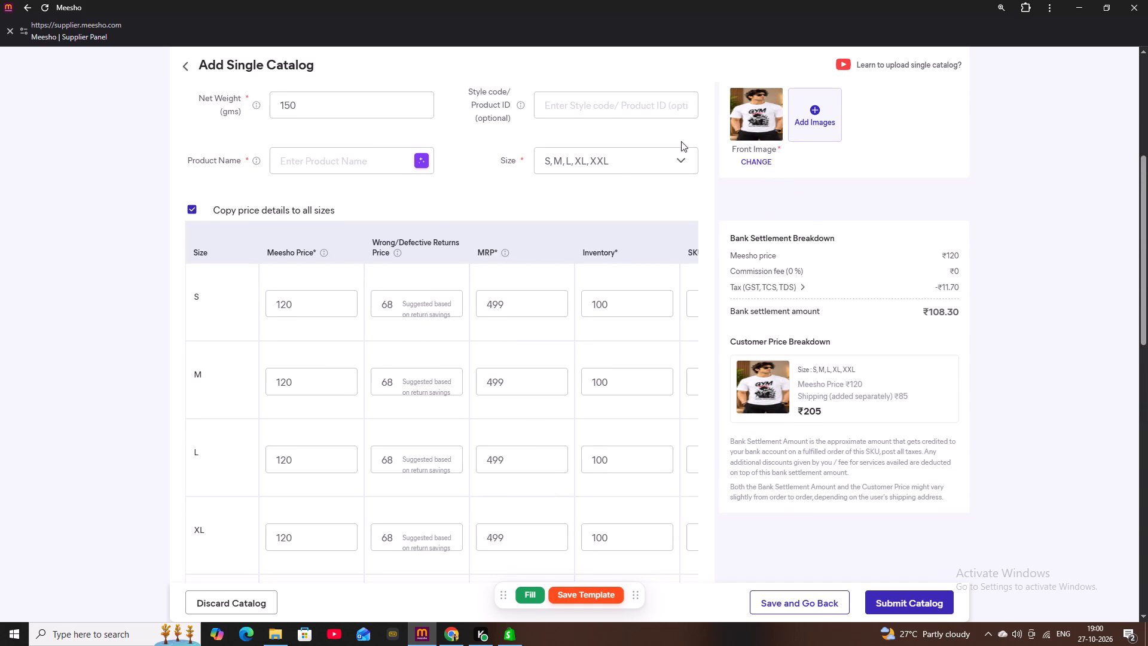
pyautogui.moveTo(616, 77); pyautogui.dragTo(621, 230)
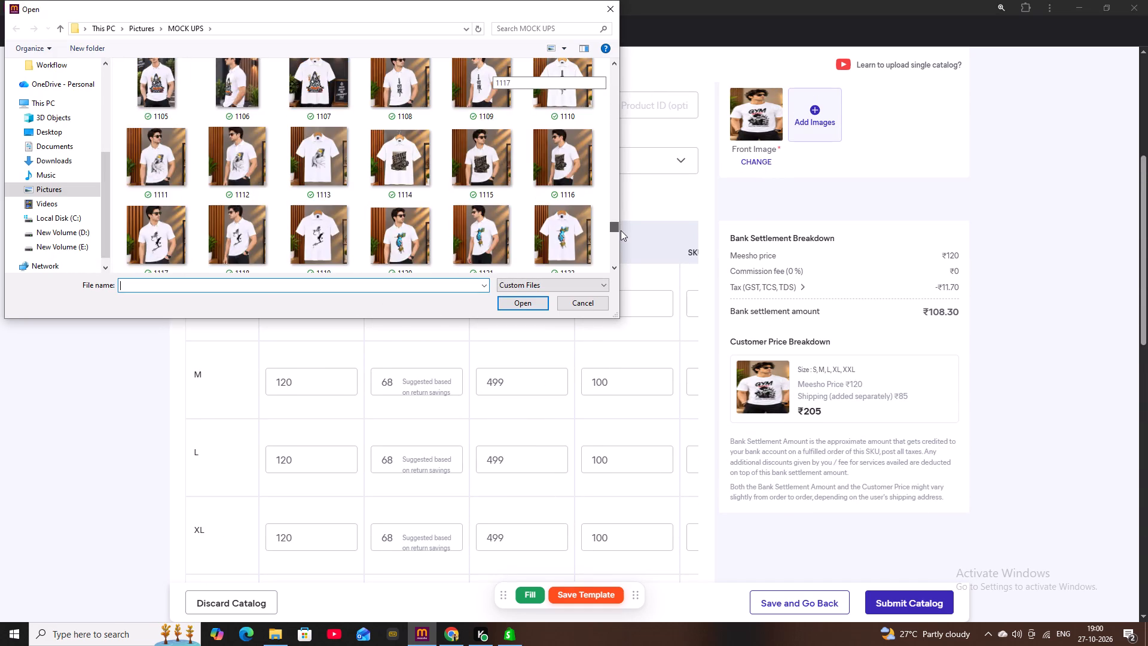
pyautogui.moveTo(621, 230); pyautogui.dragTo(625, 224)
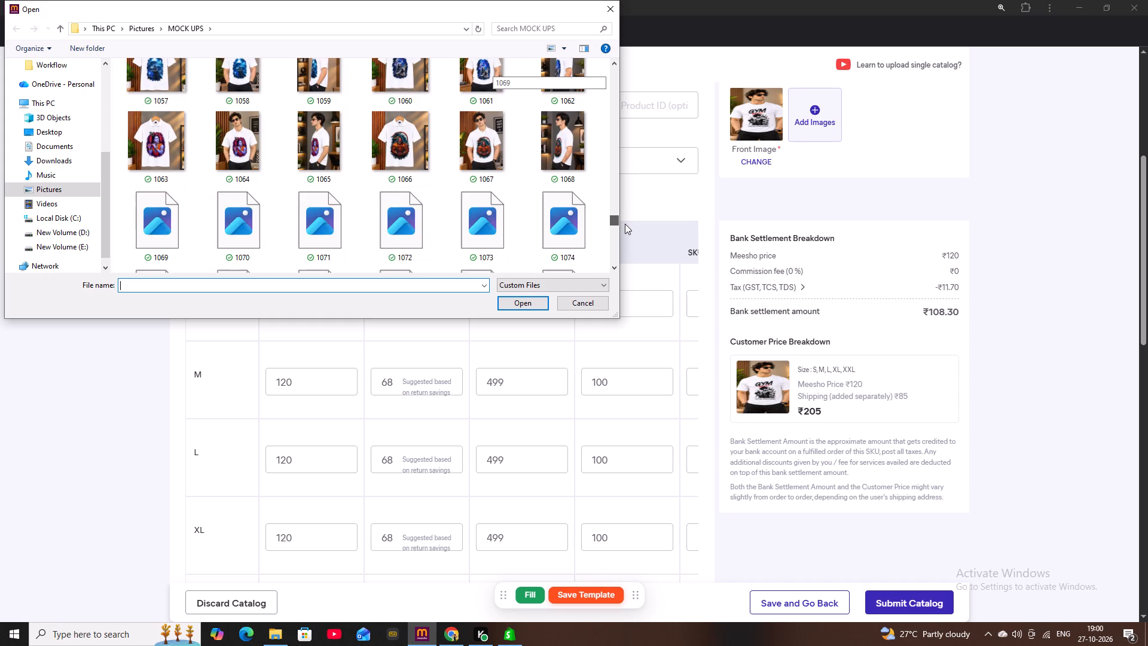
pyautogui.moveTo(625, 224); pyautogui.dragTo(626, 228)
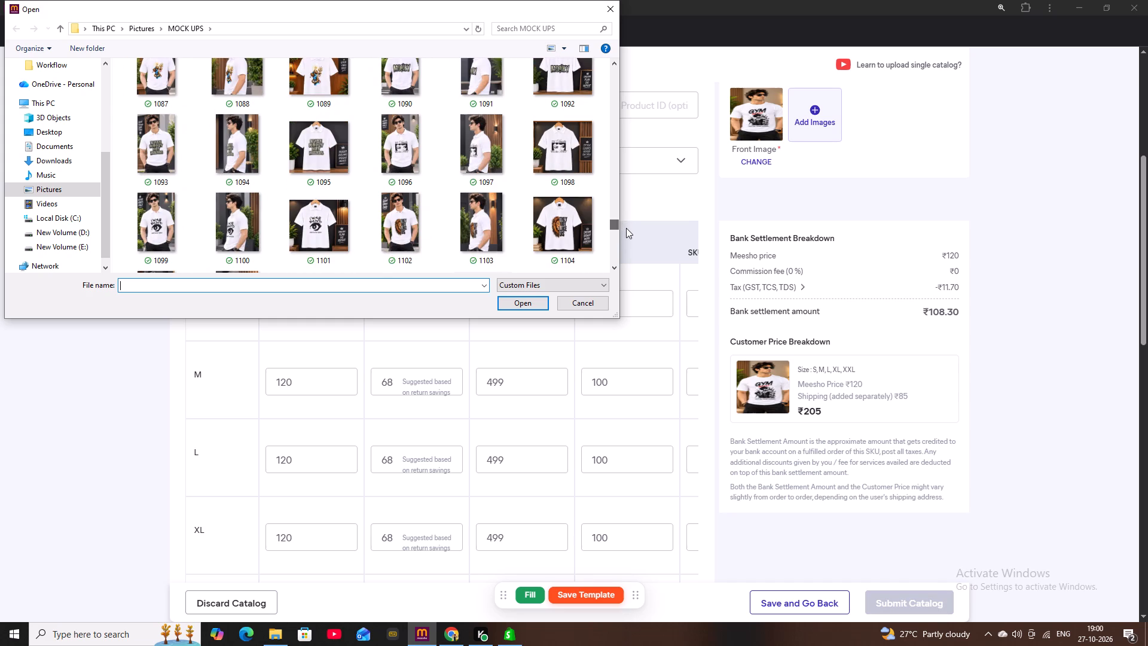
pyautogui.doubleClick(405, 87)
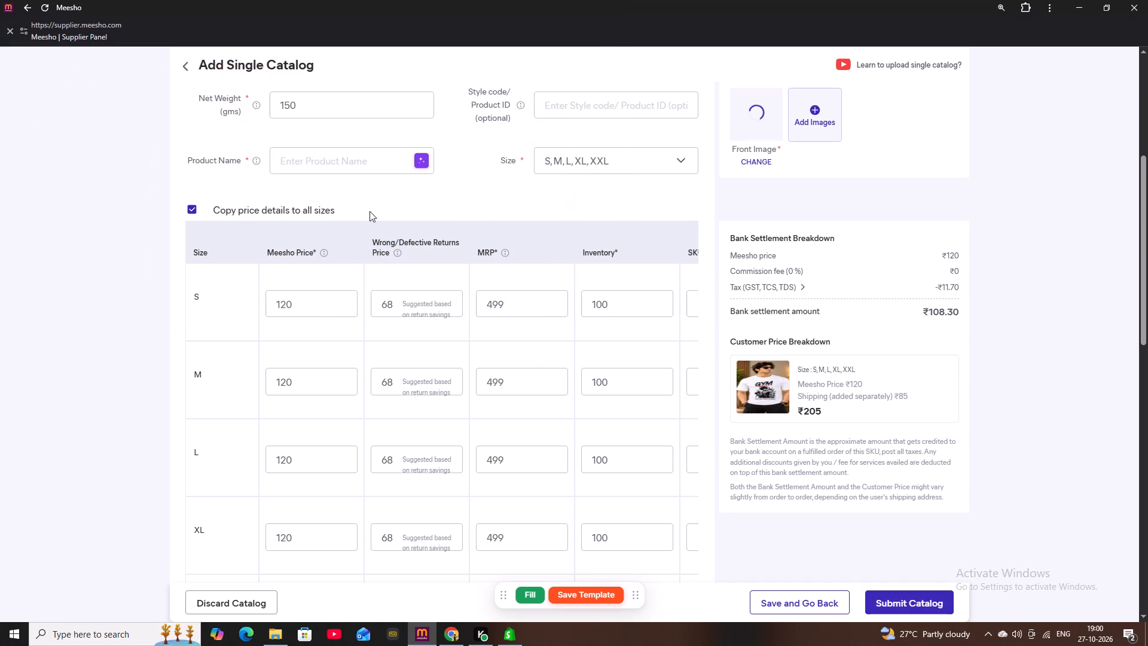
# Re-enter the Meesho Price as 120 and set the Wrong/Defective Returns Price to 115 for all sizes.
pyautogui.moveTo(298, 318); pyautogui.dragTo(285, 305)
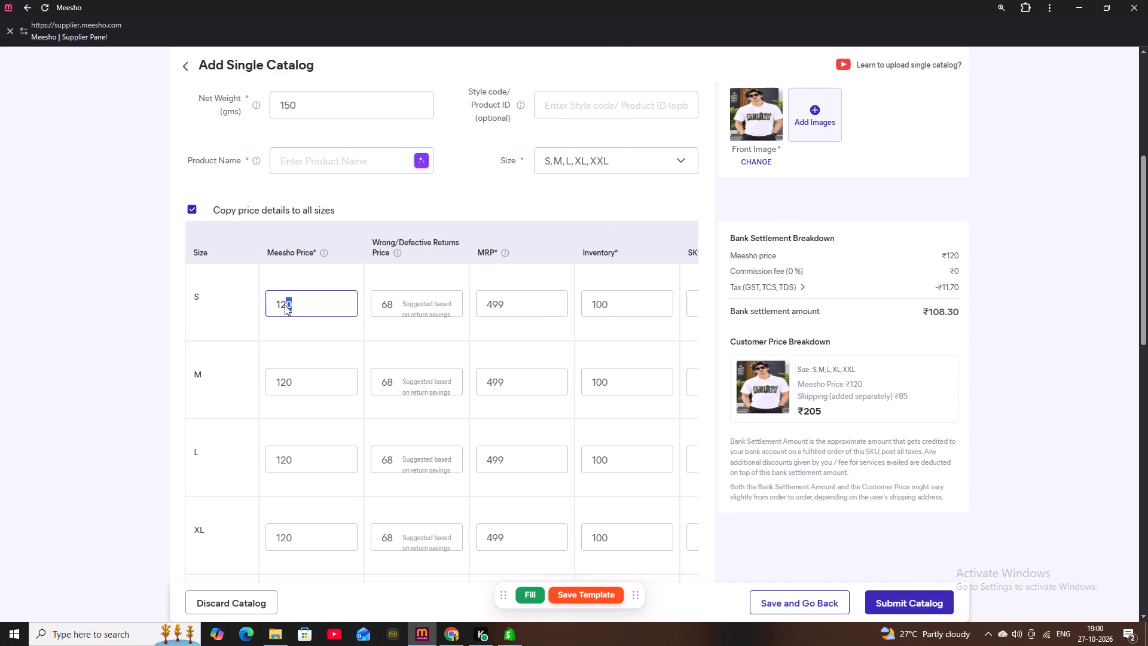
pyautogui.moveTo(285, 305); pyautogui.dragTo(266, 308)
pyautogui.press('BackSpace')
pyautogui.write('120')
pyautogui.moveTo(395, 306); pyautogui.dragTo(373, 310)
pyautogui.press('BackSpace')
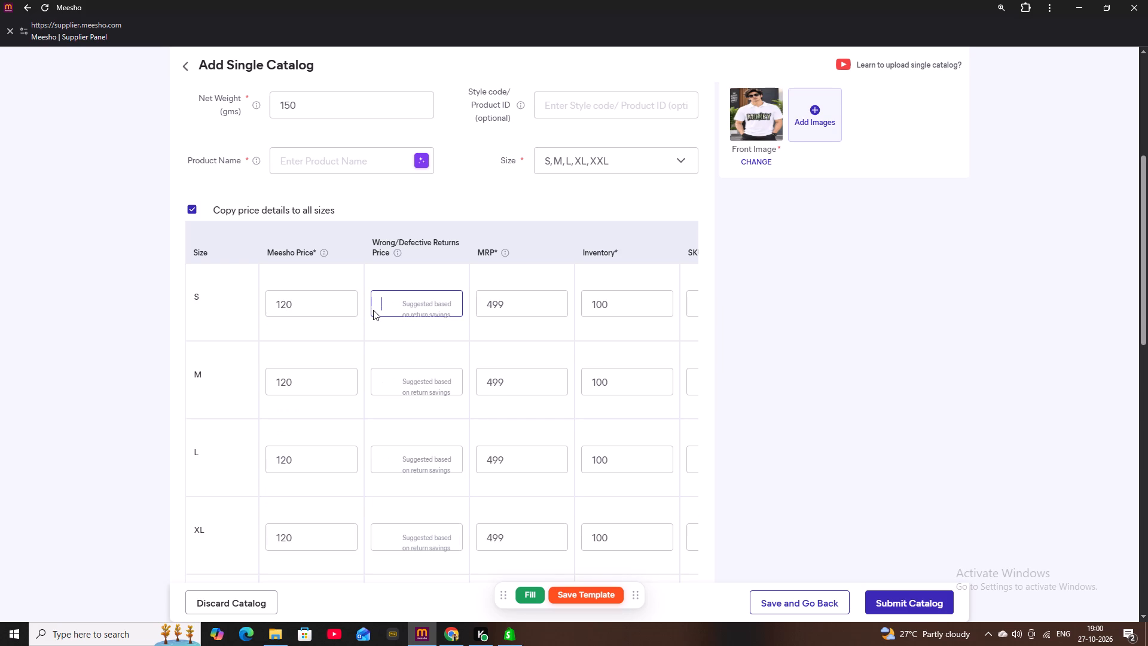
pyautogui.write('1158')
pyautogui.press('BackSpace')
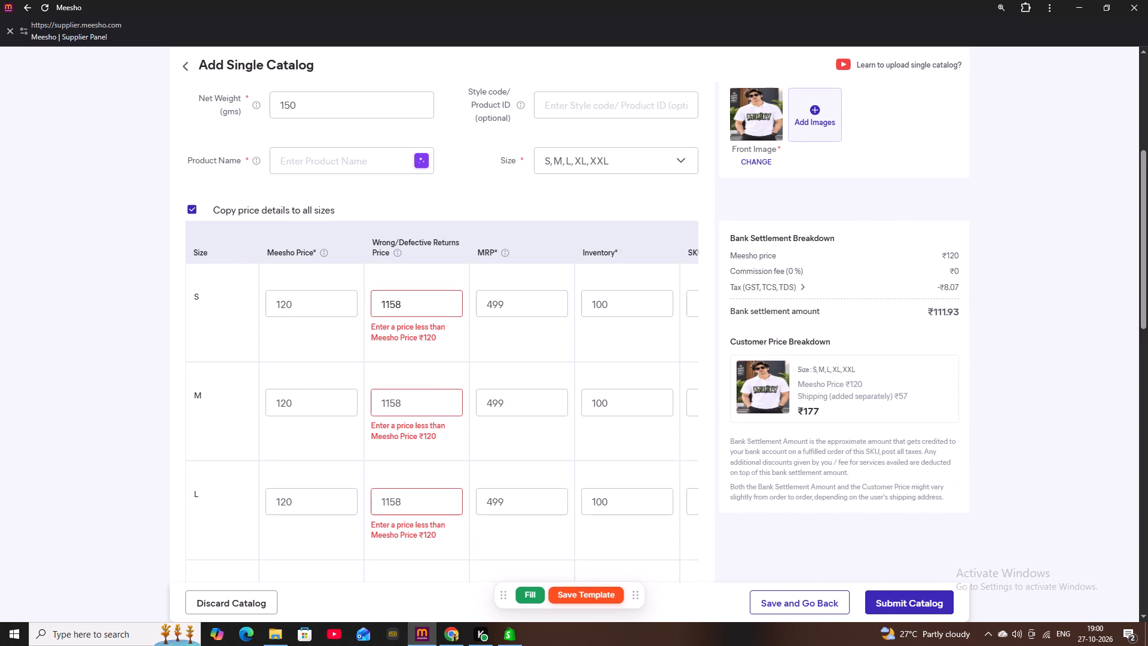
pyautogui.click(481, 236)
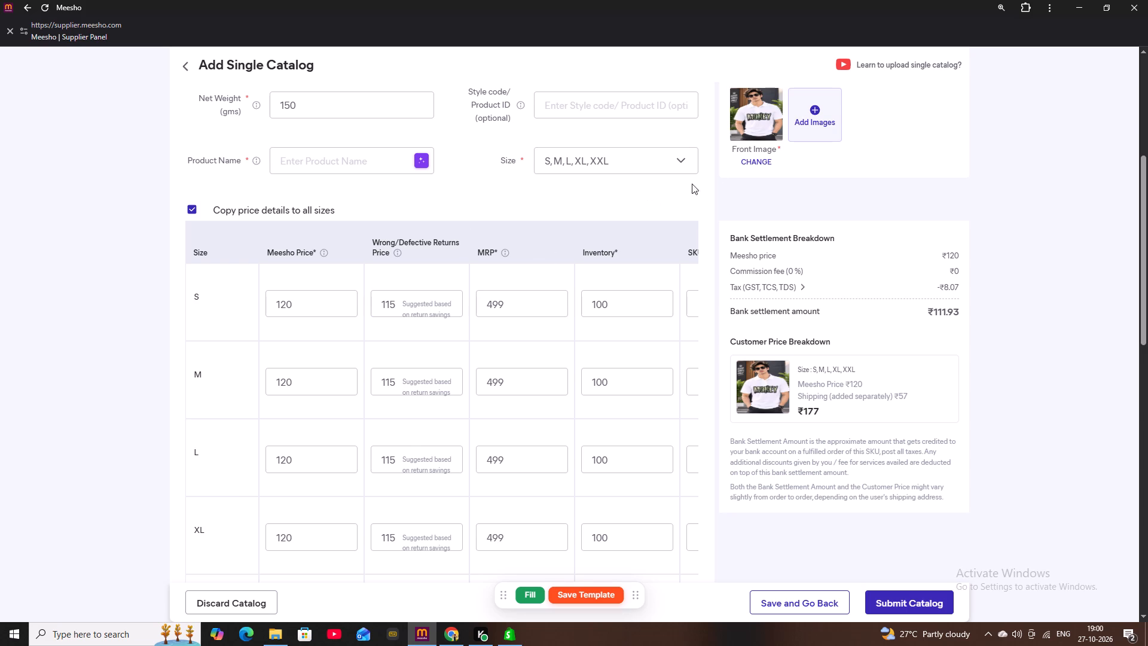
# Change the front image to GYM T-shirt mock-up 1317 from the MOCK UPS folder.
pyautogui.click(751, 164)
pyautogui.moveTo(611, 69); pyautogui.dragTo(612, 98)
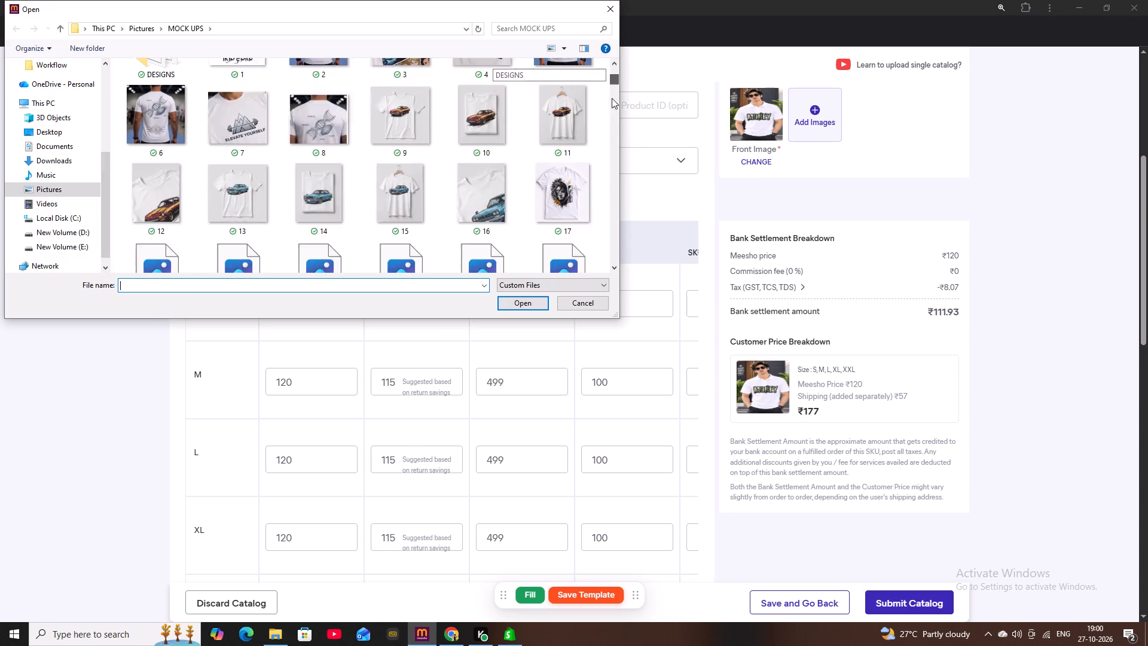
pyautogui.moveTo(612, 98); pyautogui.dragTo(612, 279)
pyautogui.scroll(4, 538, 213)
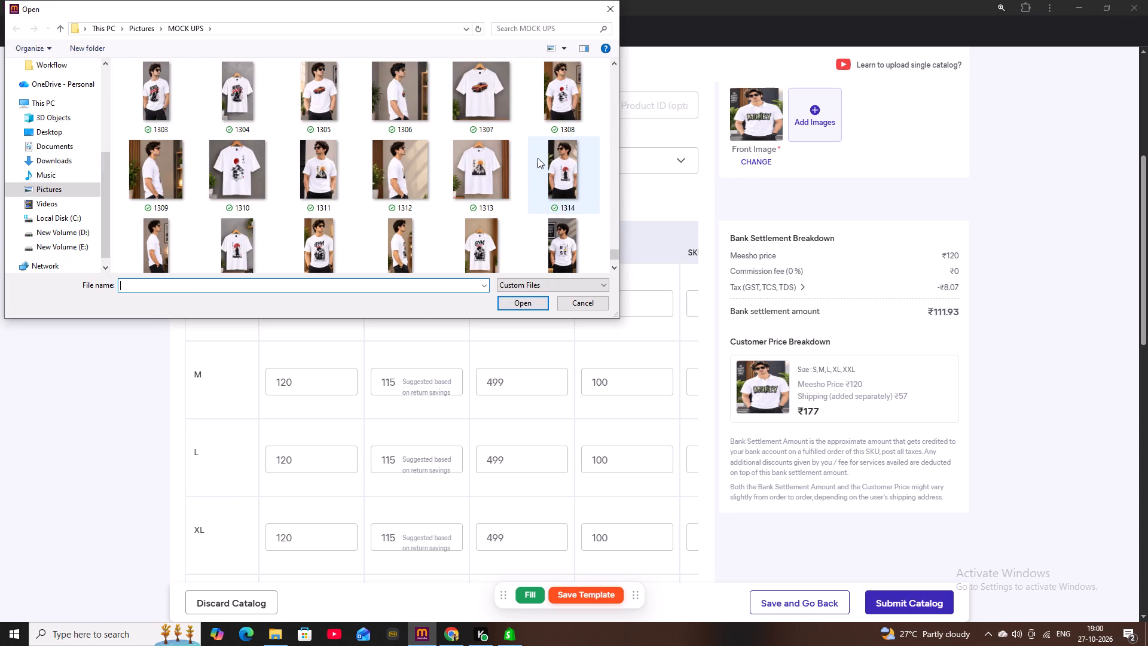
pyautogui.doubleClick(299, 233)
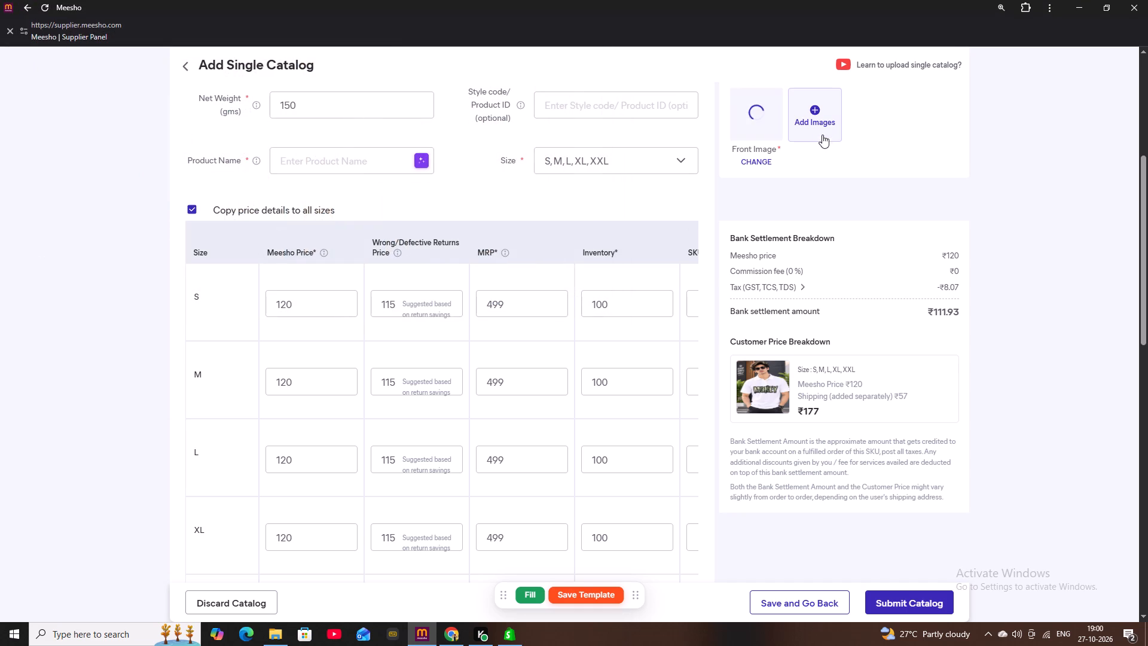
# Add the side-view GYM T-shirt mock-up 1318 as Image 2.
pyautogui.click(823, 133)
pyautogui.moveTo(614, 78); pyautogui.dragTo(610, 276)
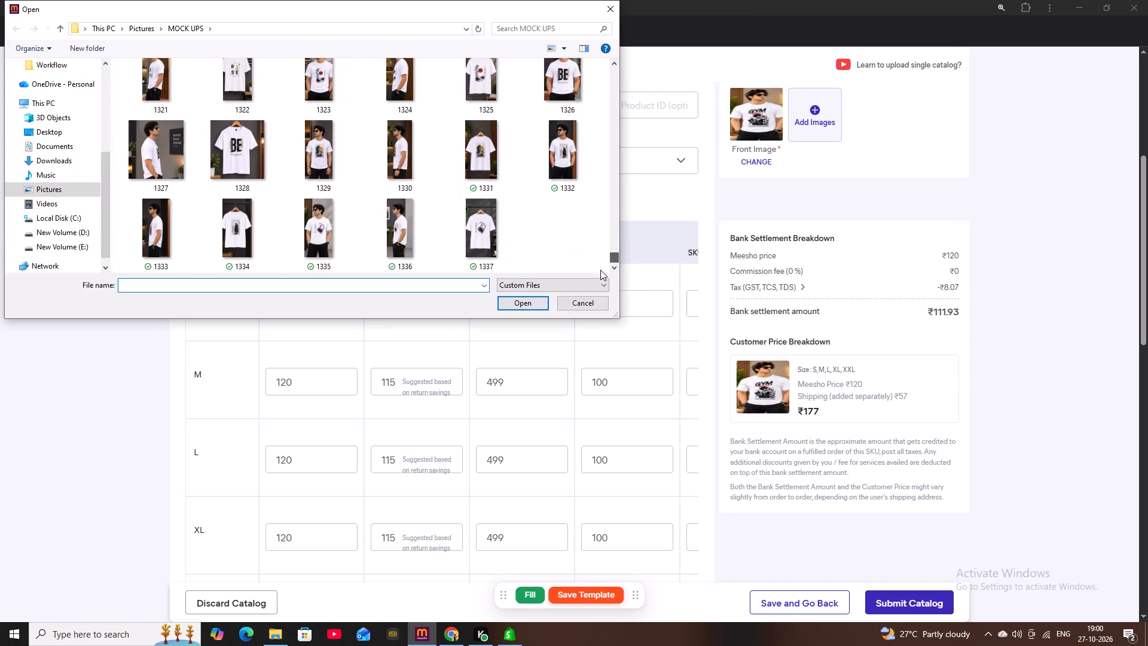
pyautogui.scroll(2, 538, 225)
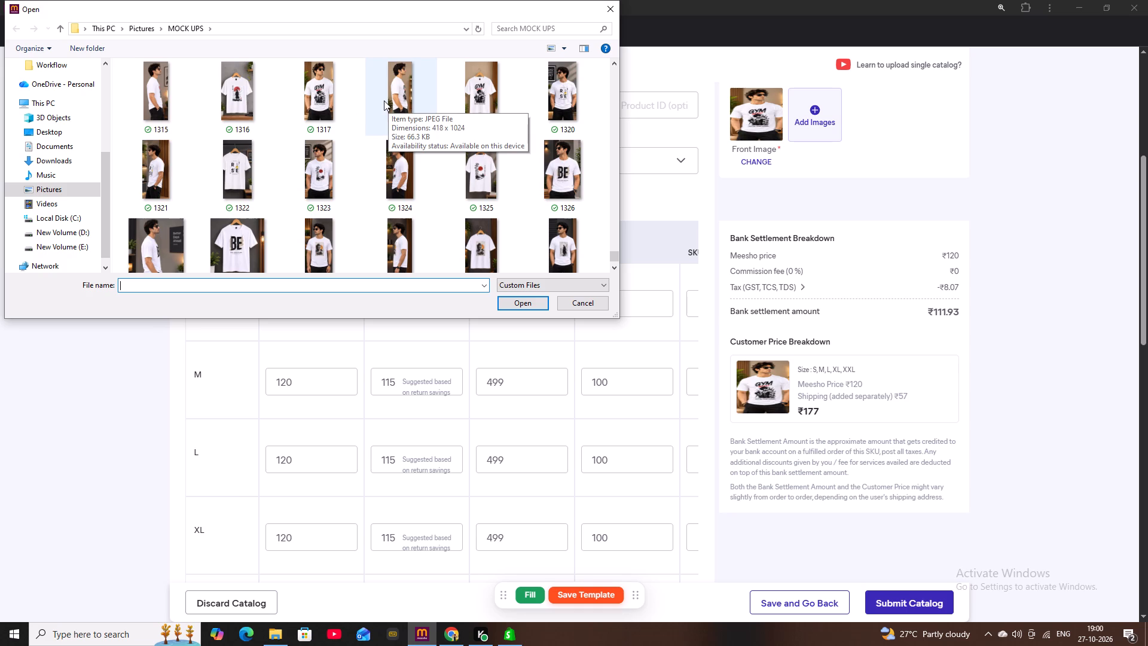
pyautogui.doubleClick(384, 100)
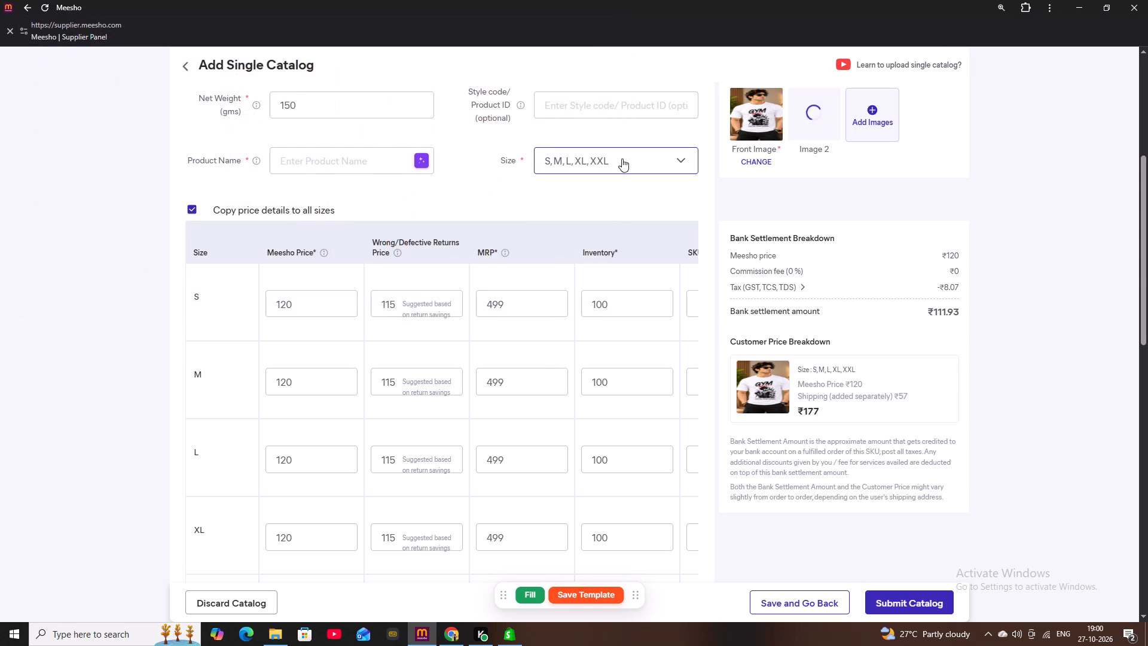
# Add the hanging GYM T-shirt mock-up 1319 as Image 3.
pyautogui.scroll(-7, 478, 196)
pyautogui.scroll(4, 478, 248)
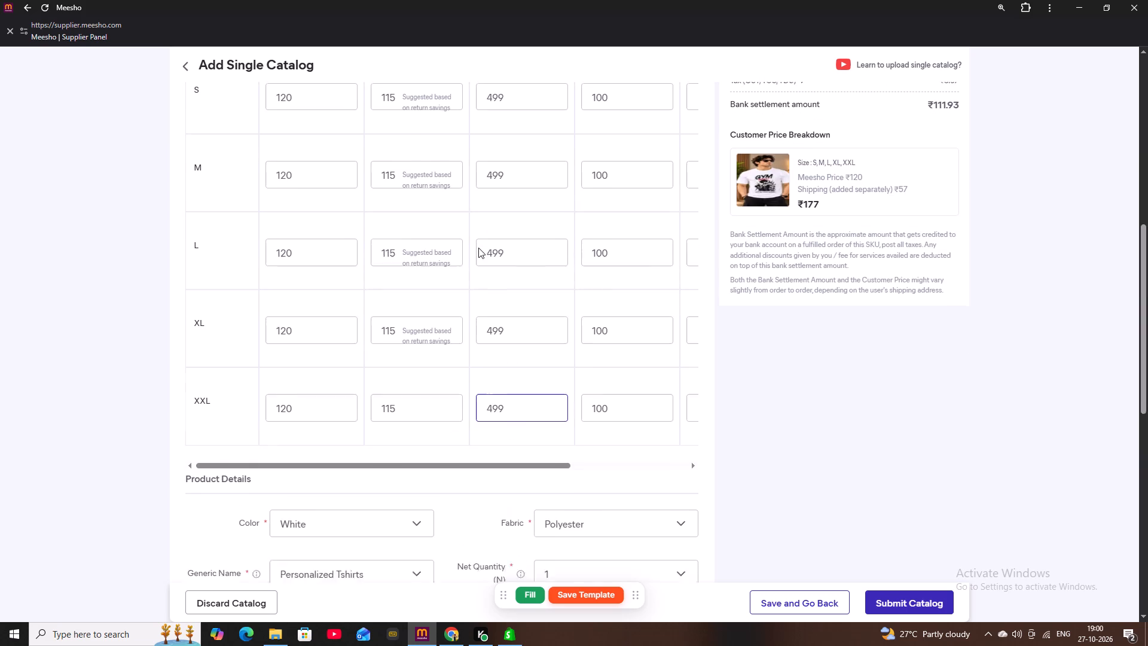
pyautogui.scroll(3, 839, 200)
pyautogui.click(877, 121)
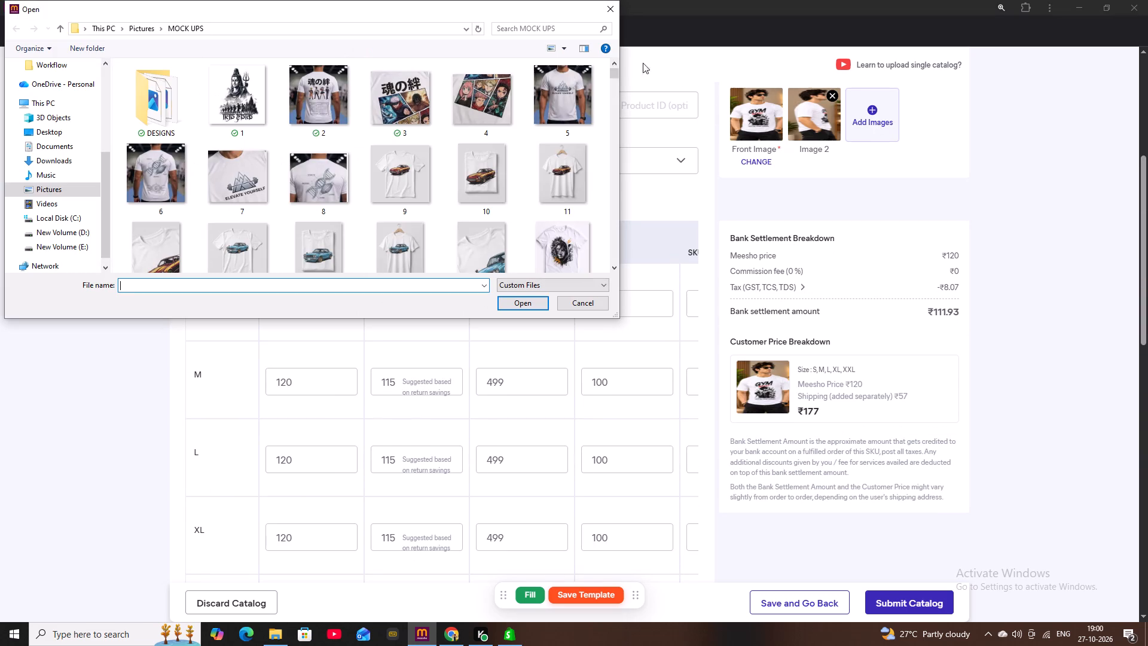
pyautogui.moveTo(612, 77); pyautogui.dragTo(614, 270)
pyautogui.scroll(2, 563, 246)
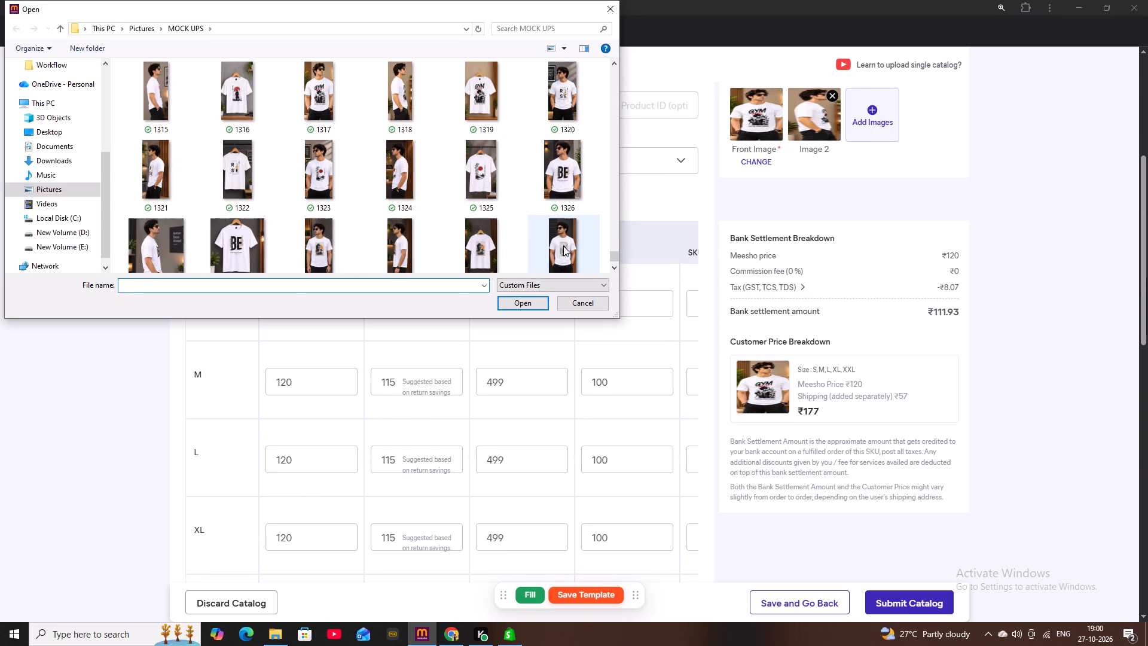
pyautogui.doubleClick(479, 91)
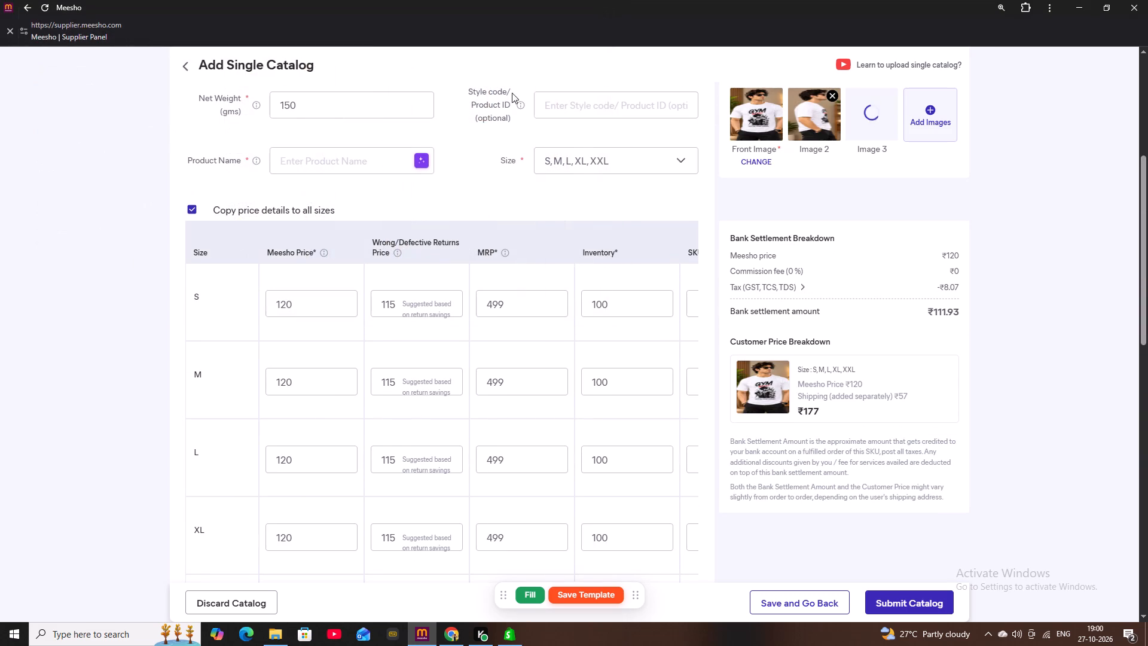
# Add the plain white T-shirt back-view mock-up 1198 as Image 4.
pyautogui.click(920, 120)
pyautogui.moveTo(612, 69); pyautogui.dragTo(625, 204)
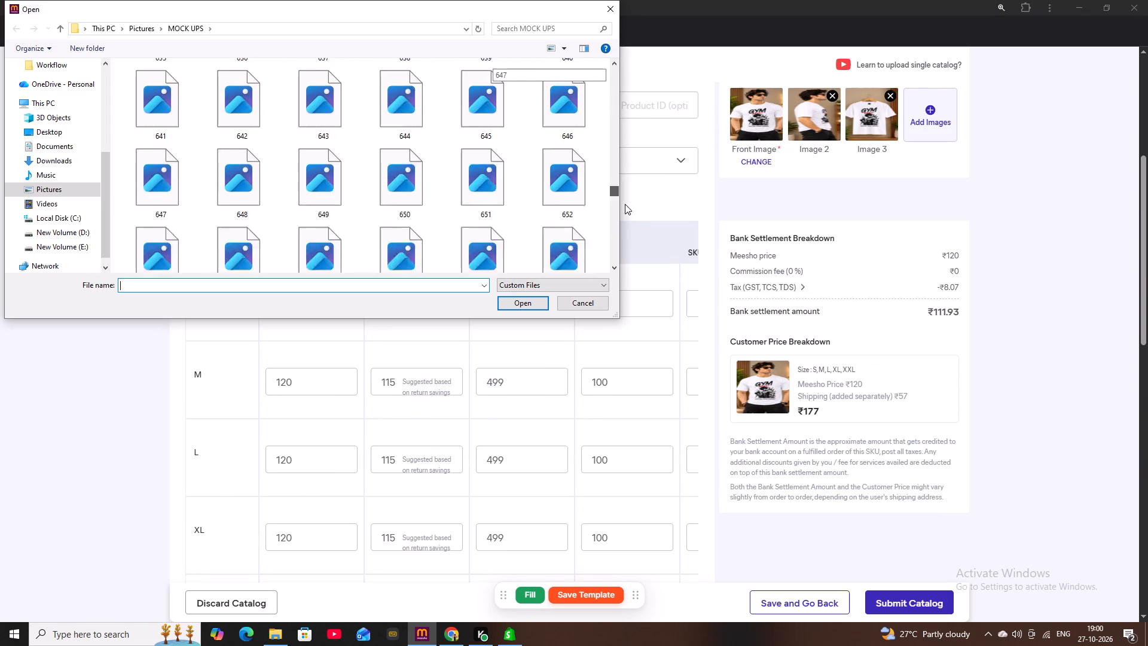
pyautogui.moveTo(625, 204); pyautogui.dragTo(612, 259)
pyautogui.scroll(11, 552, 228)
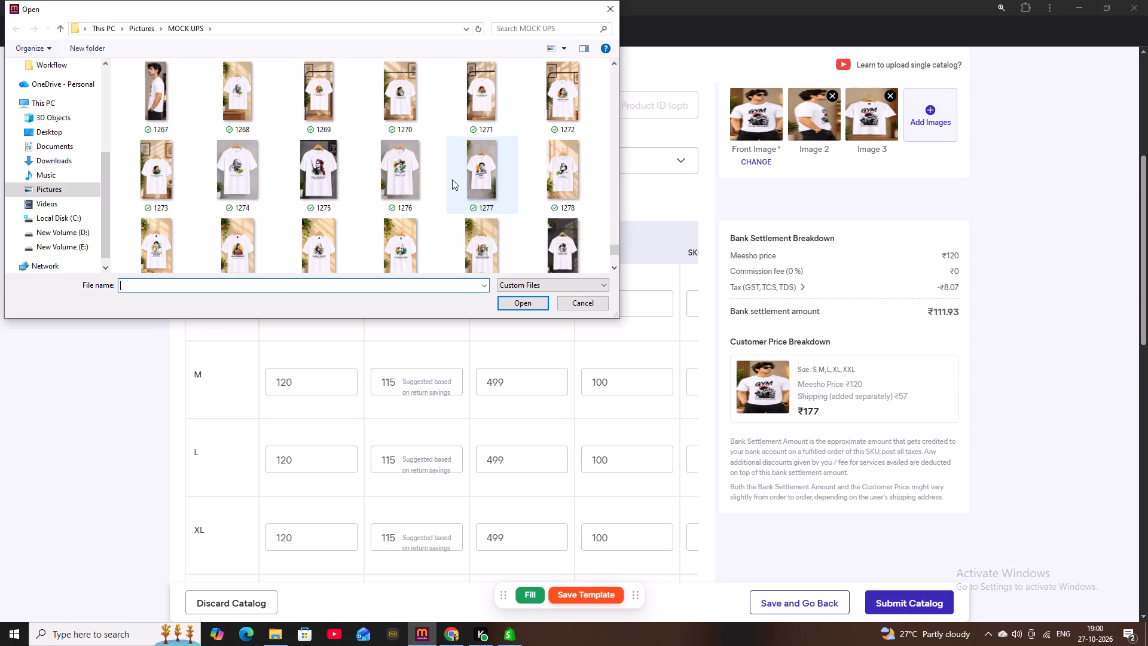
pyautogui.scroll(12, 452, 179)
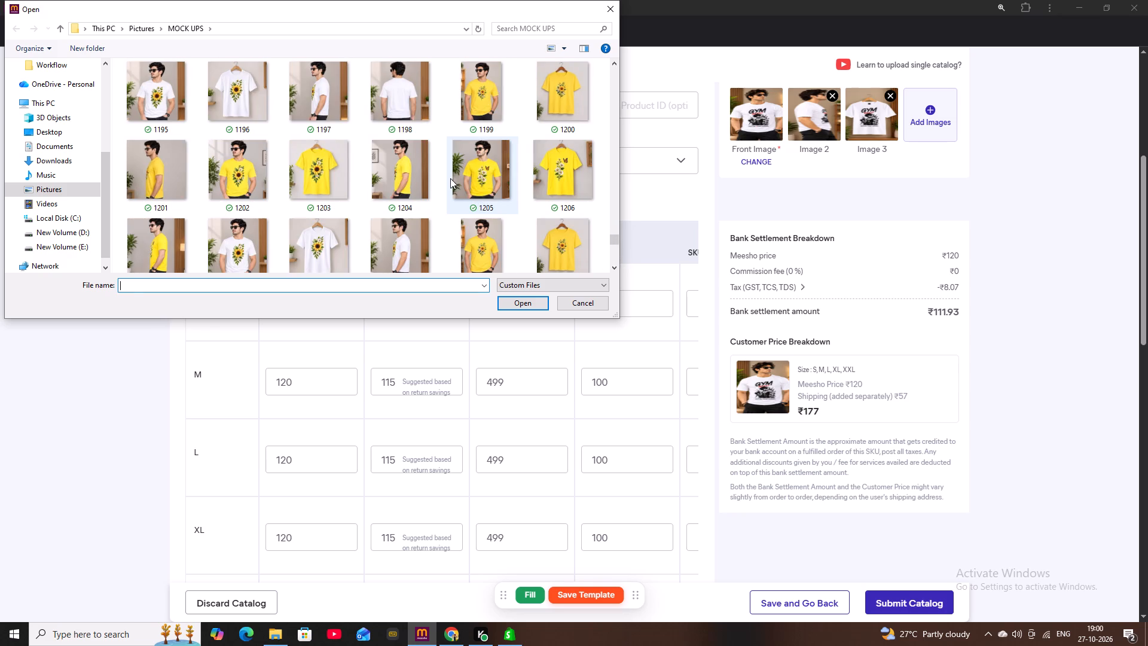
pyautogui.doubleClick(408, 107)
pyautogui.scroll(-3, 456, 165)
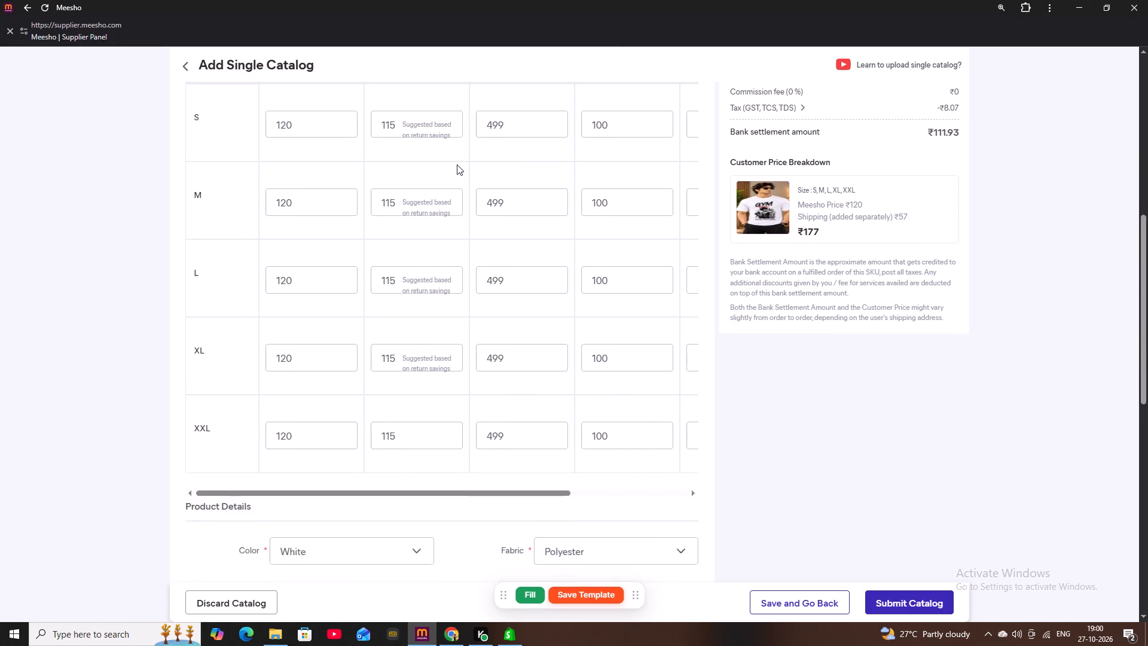
pyautogui.scroll(-12, 457, 164)
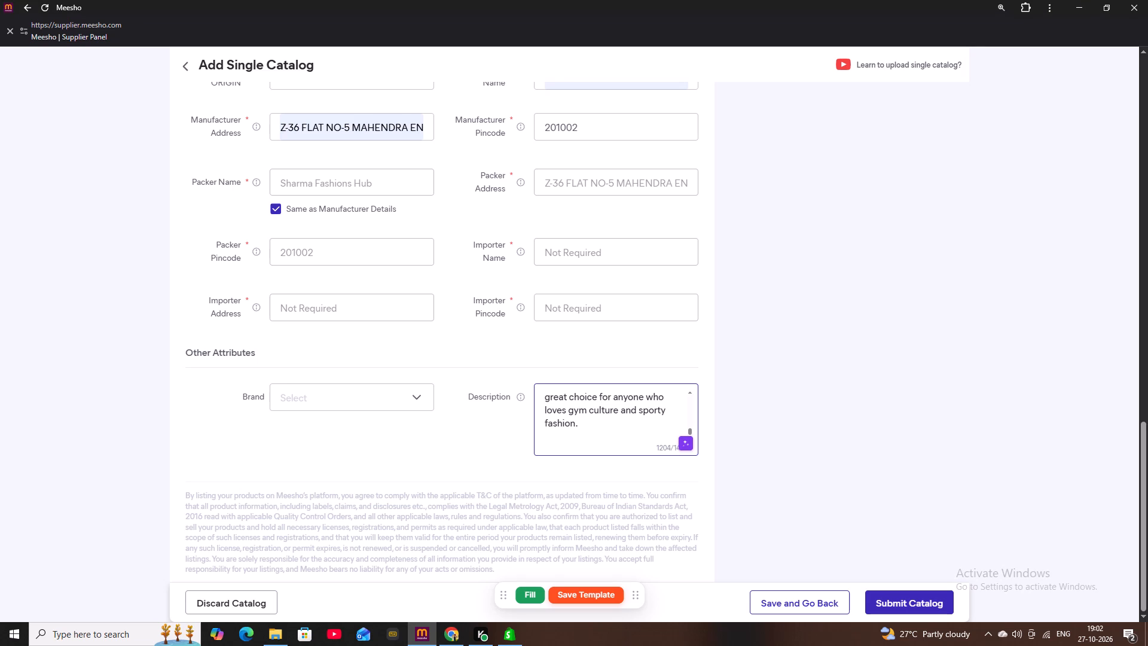
pyautogui.rightClick(566, 432)
pyautogui.click(593, 316)
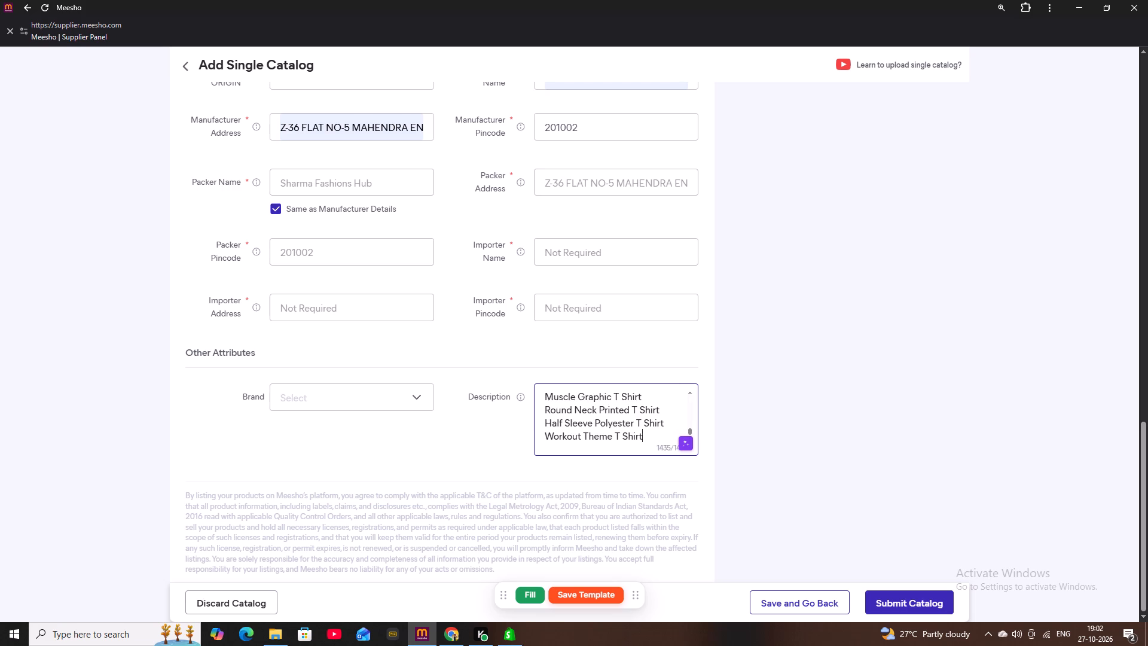
# Delete the keywords "Workout Theme T Shirt" and "Half Sleeve Polyester T Shirt" from the end of the Description.
pyautogui.moveTo(544, 434); pyautogui.dragTo(582, 442)
pyautogui.moveTo(546, 434); pyautogui.dragTo(644, 441)
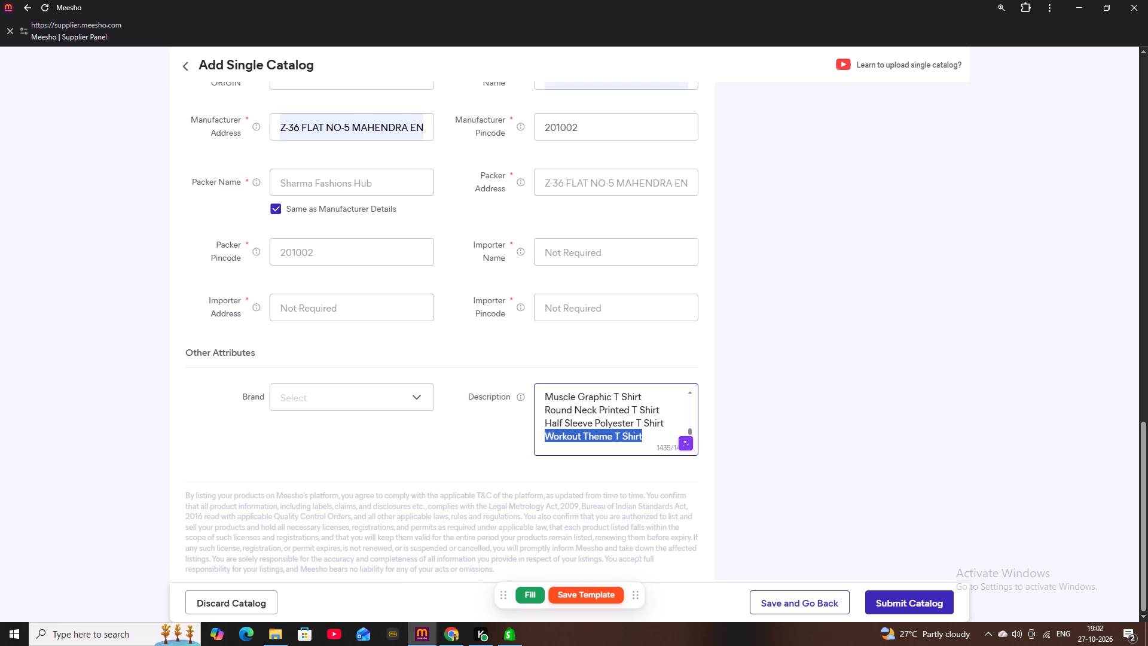
pyautogui.press('BackSpace')
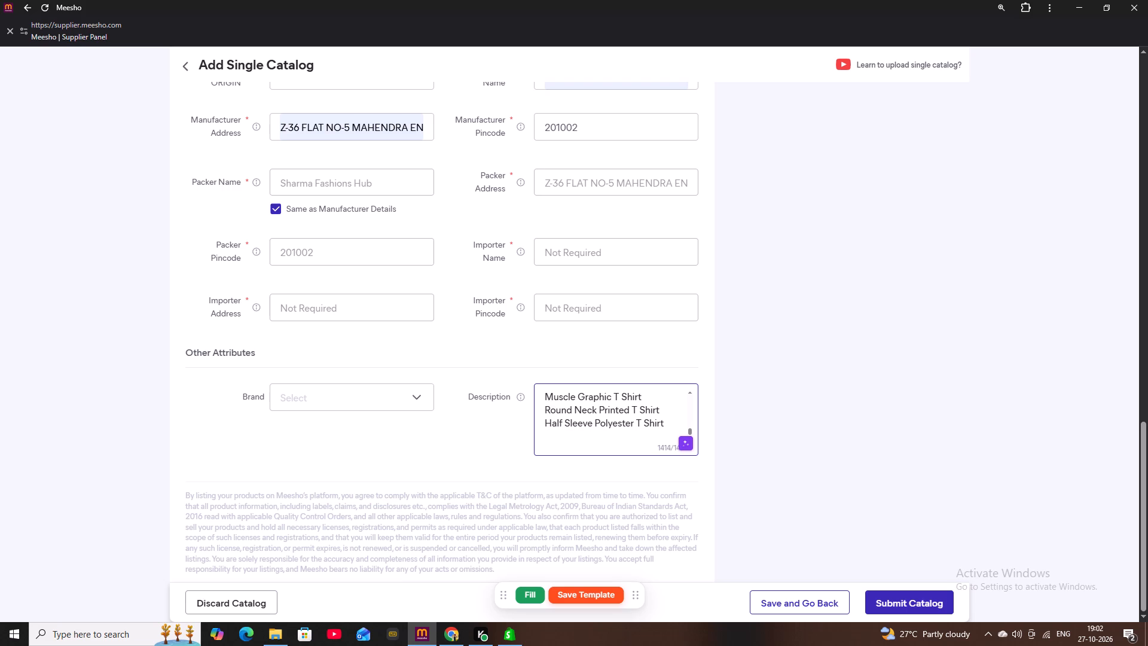
pyautogui.moveTo(545, 423); pyautogui.dragTo(676, 432)
pyautogui.press('BackSpace')
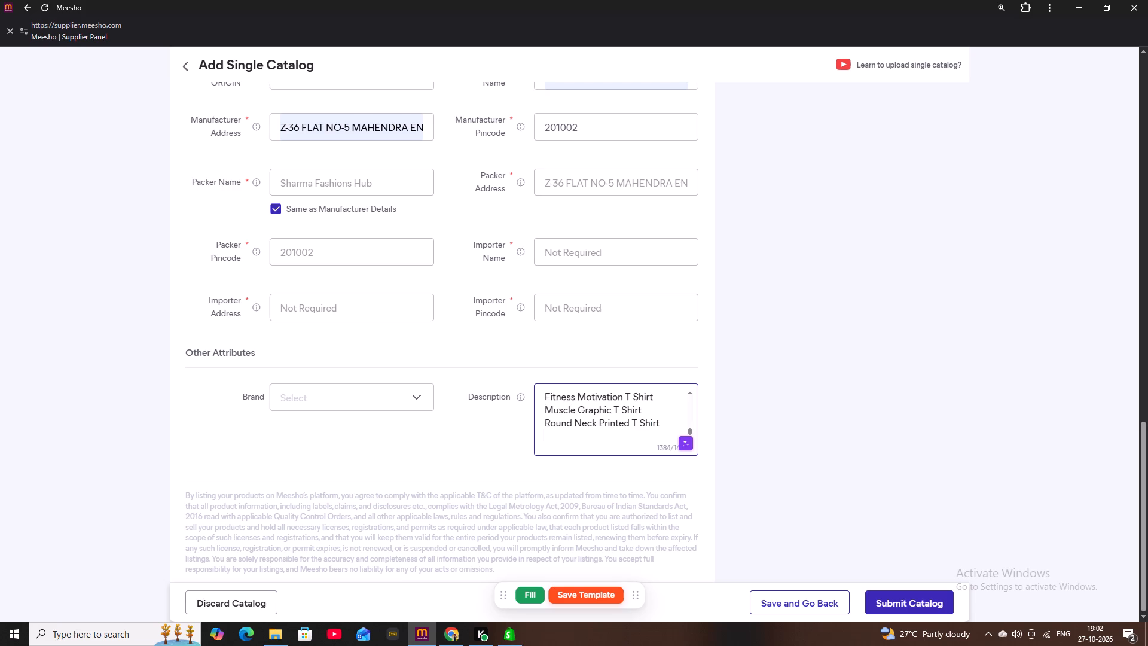
pyautogui.click(784, 381)
# Submit the GYM T-shirt catalog, declaring that its products are not branded or illegal, and dismiss the ad campaign offer.
pyautogui.scroll(1, 764, 420)
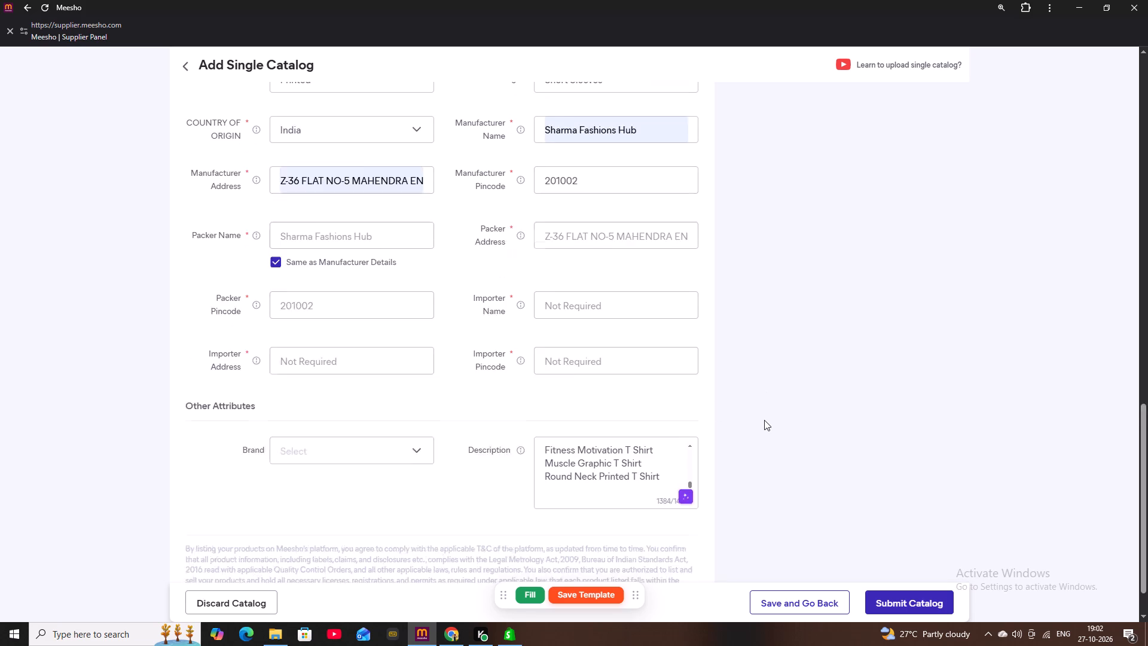
pyautogui.scroll(9, 764, 420)
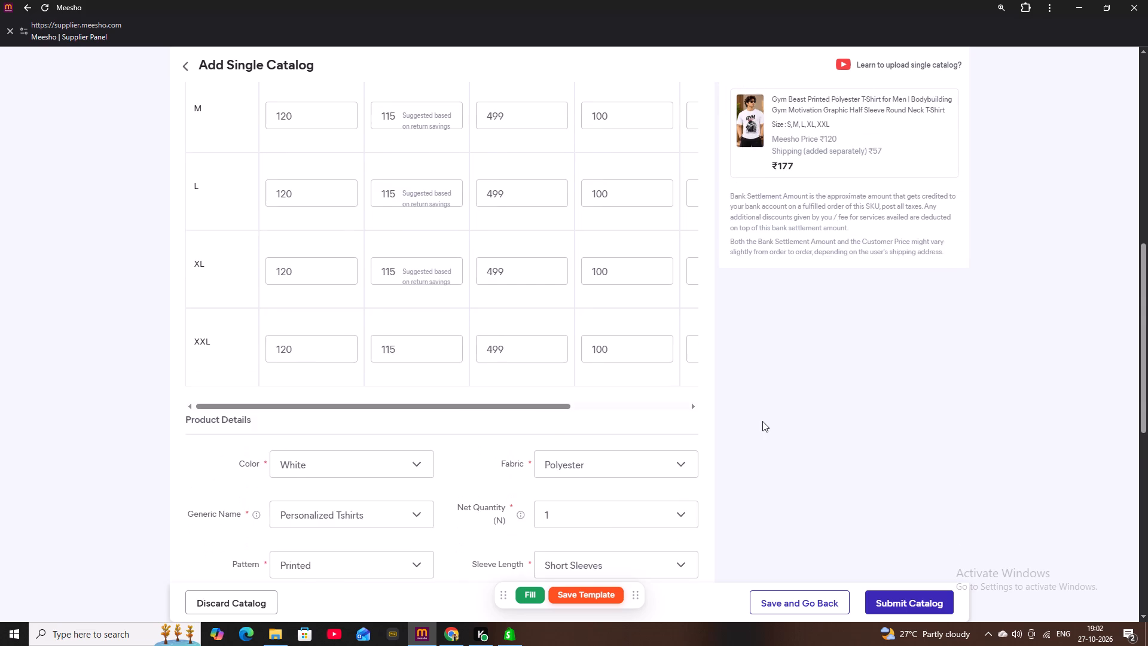
pyautogui.scroll(5, 762, 421)
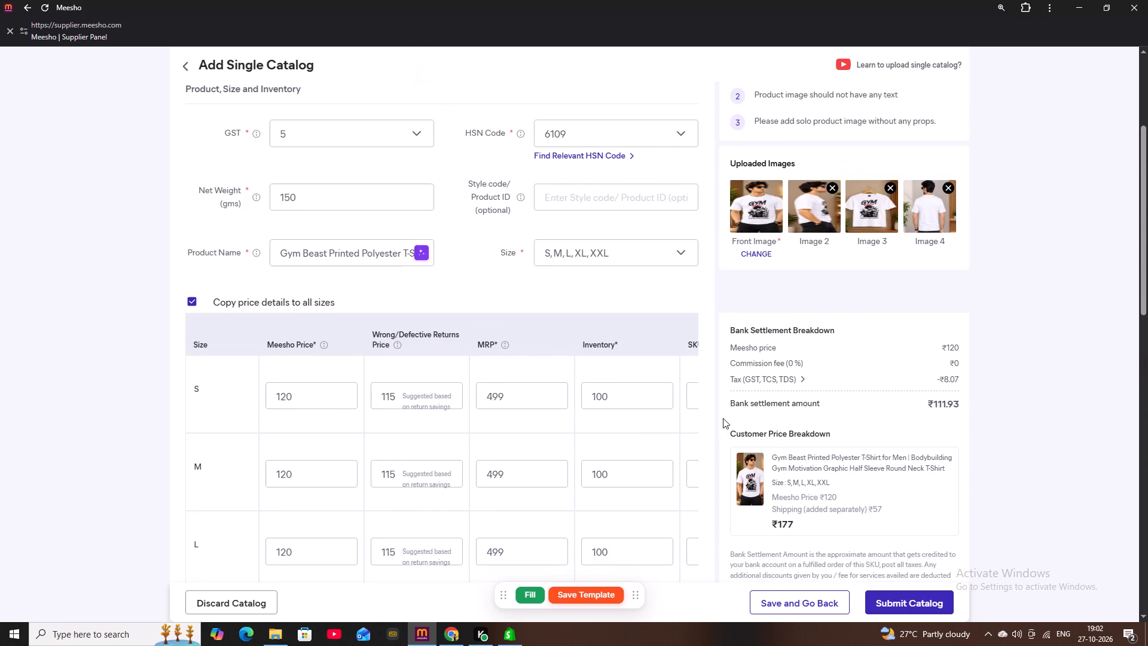
pyautogui.scroll(3, 723, 418)
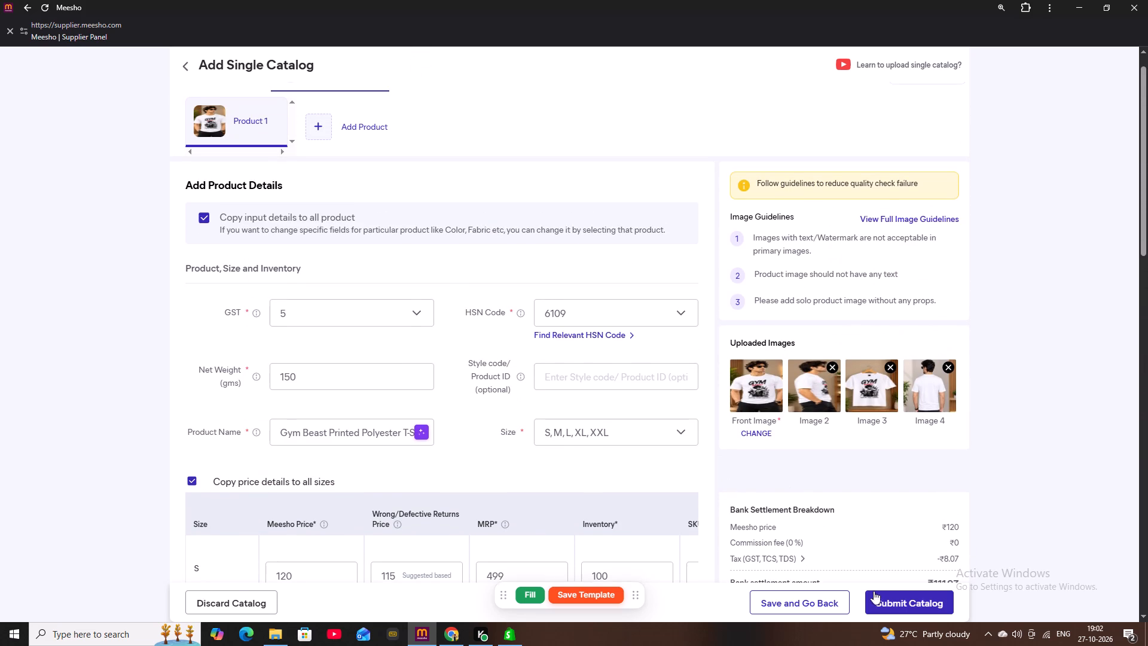
pyautogui.click(901, 601)
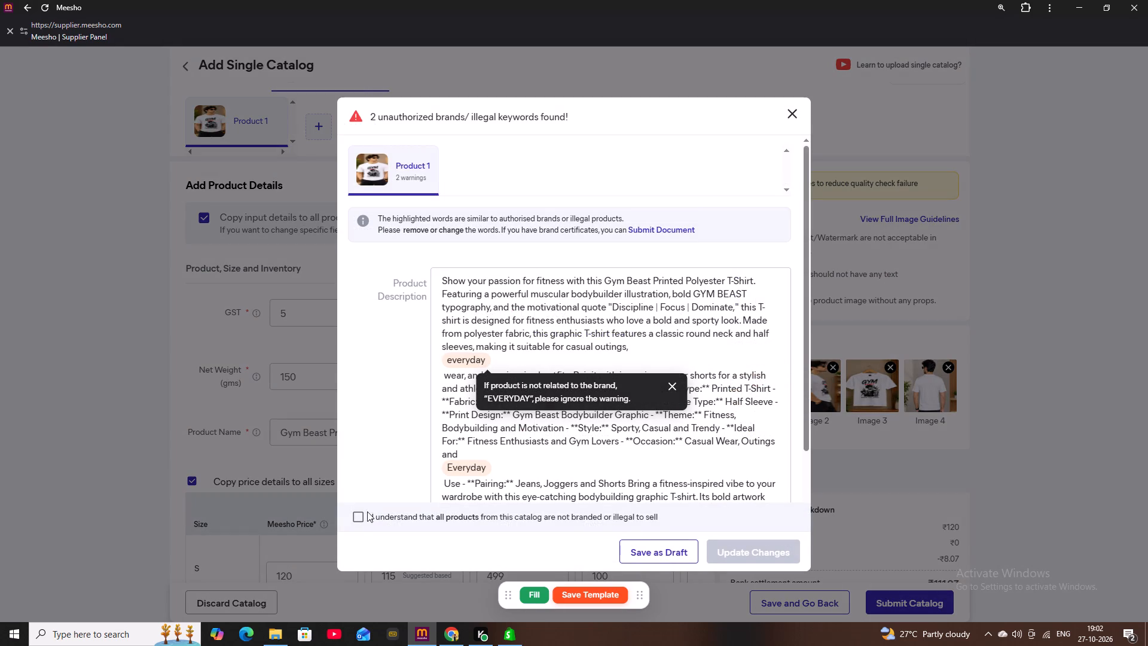
pyautogui.doubleClick(354, 511)
pyautogui.click(729, 544)
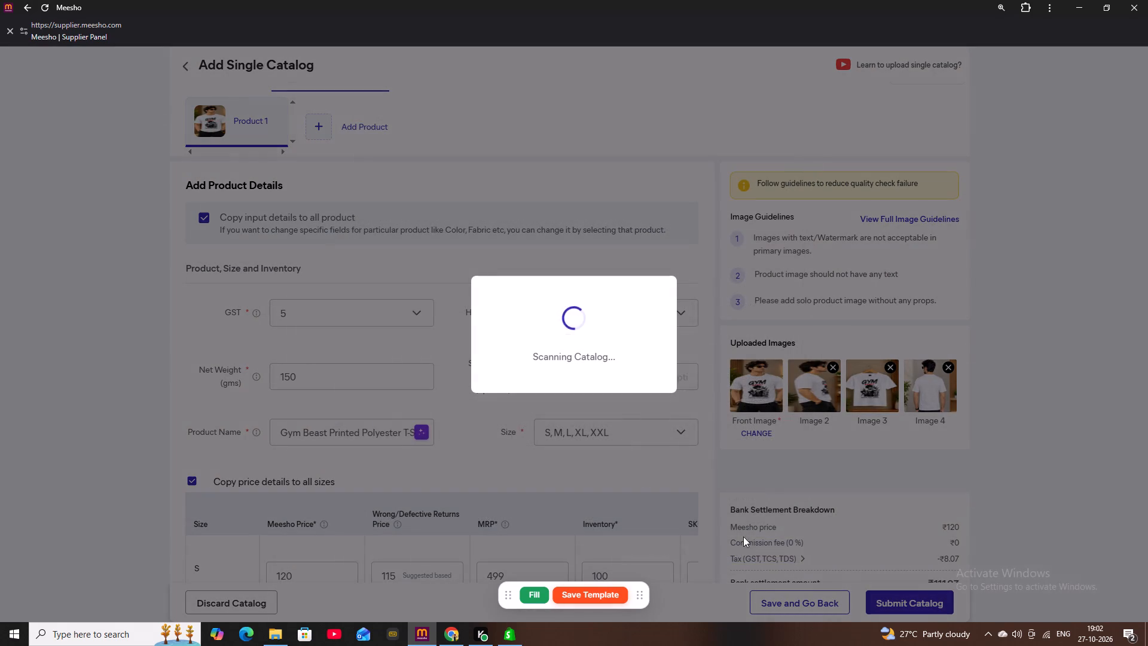
pyautogui.click(688, 379)
pyautogui.click(687, 368)
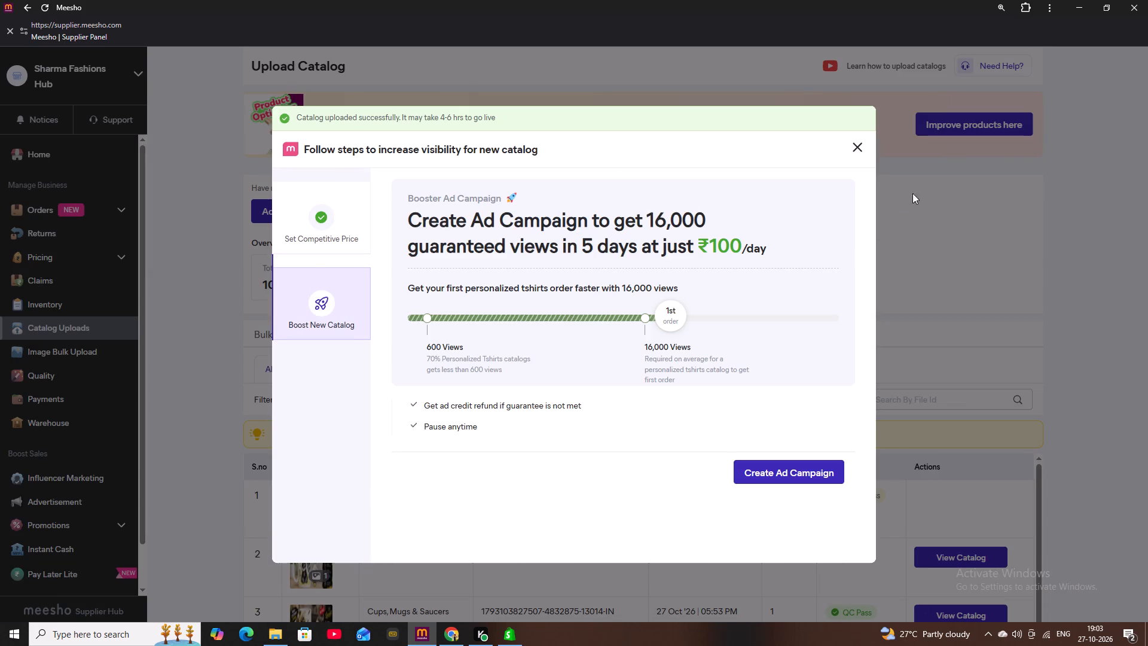
pyautogui.click(853, 148)
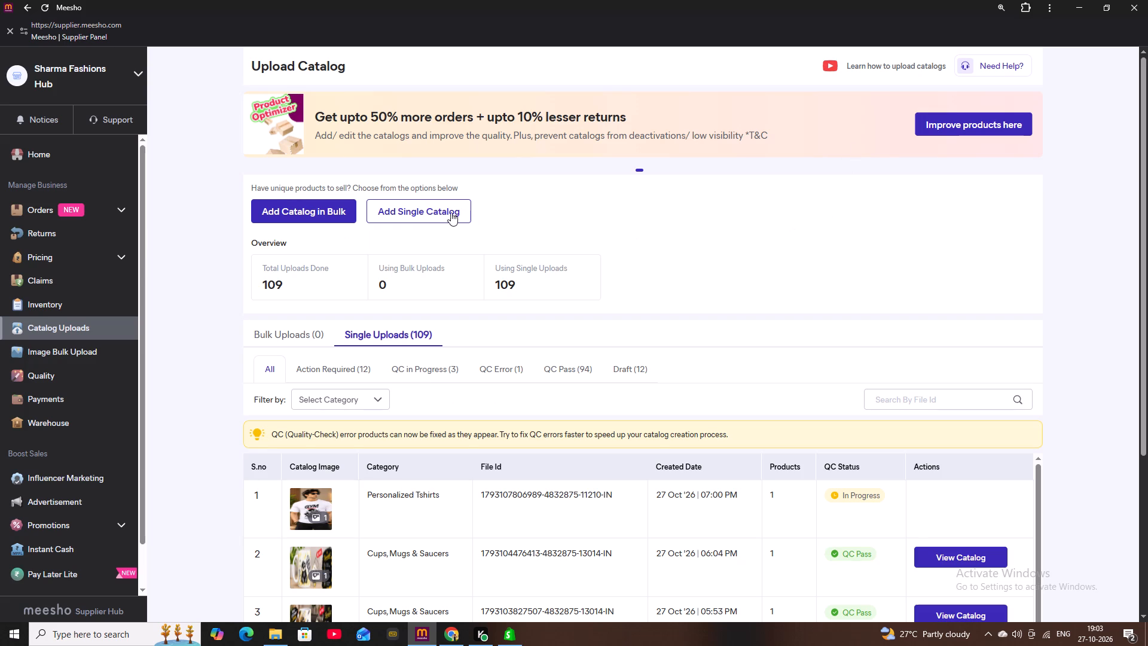
# Start a new single catalog in the Personalized Tshirts category.
pyautogui.click(442, 212)
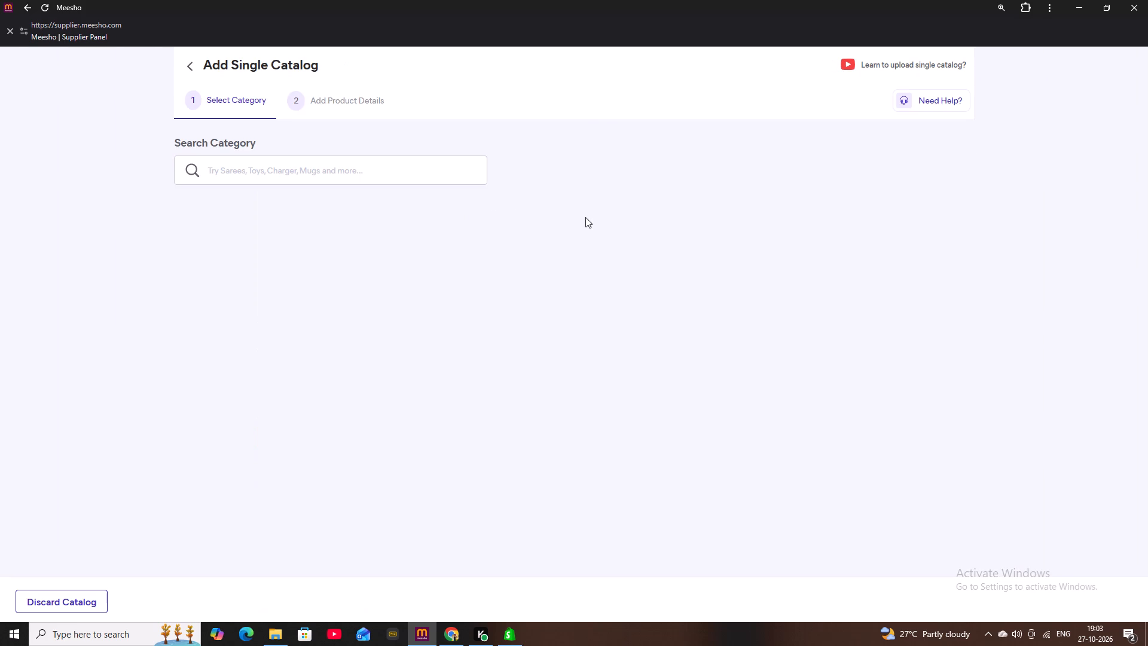
pyautogui.click(425, 228)
# Add mock-up image 1320 from the MOCK UPS folder as the product's front image and continue to the product details.
pyautogui.click(852, 474)
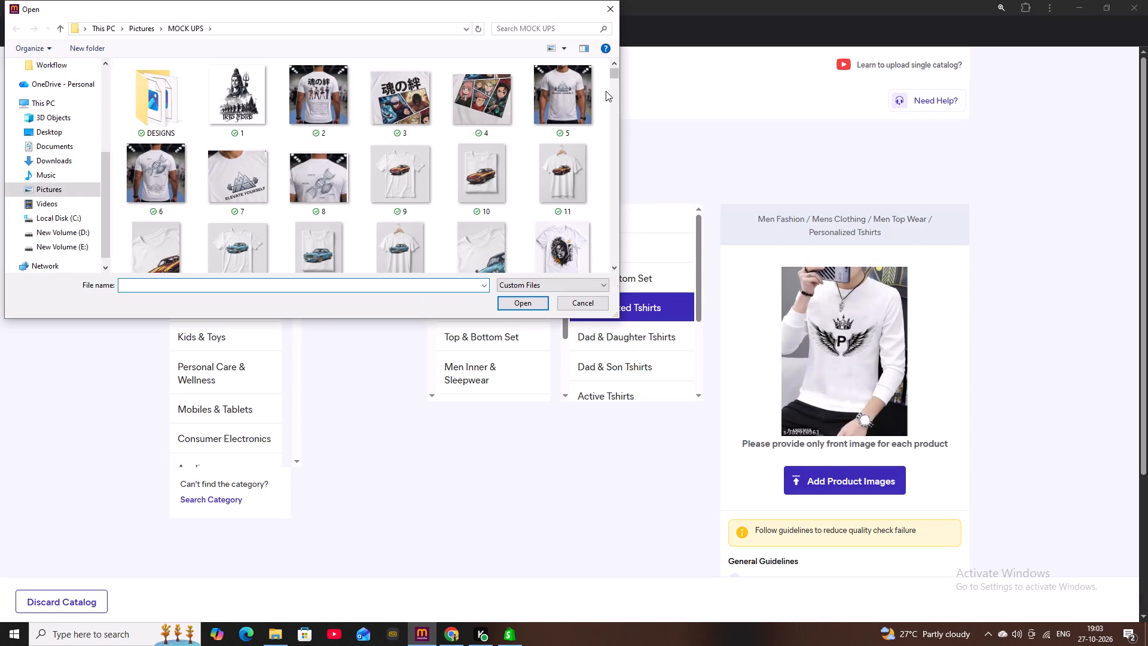
pyautogui.moveTo(616, 72); pyautogui.dragTo(613, 270)
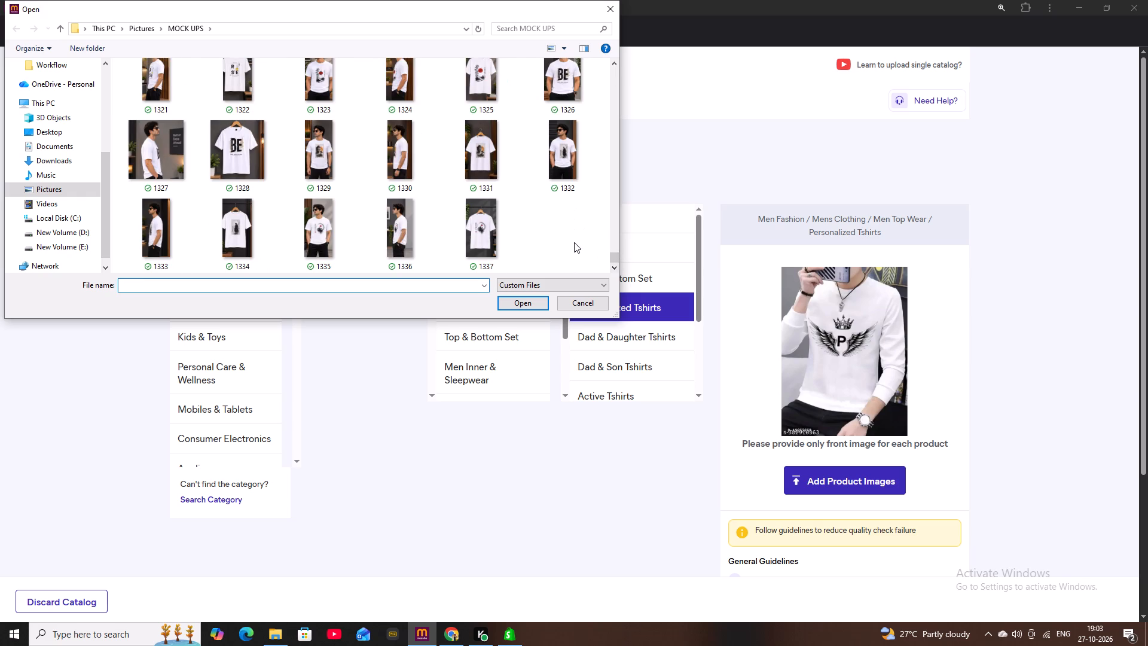
pyautogui.scroll(3, 574, 242)
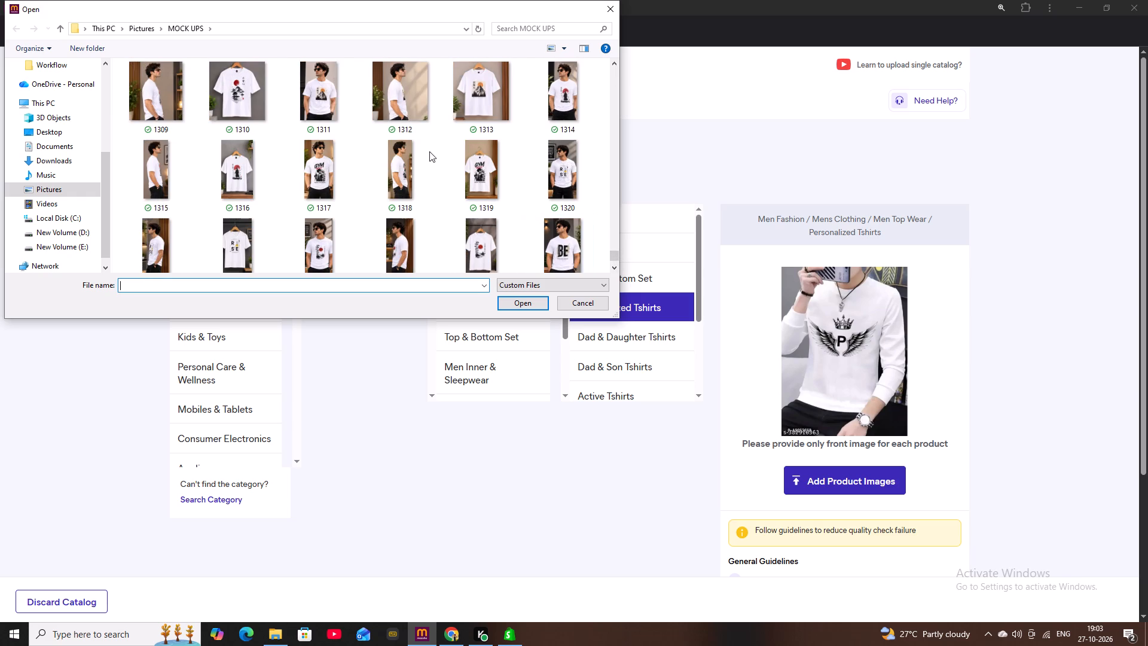
pyautogui.scroll(-1, 463, 160)
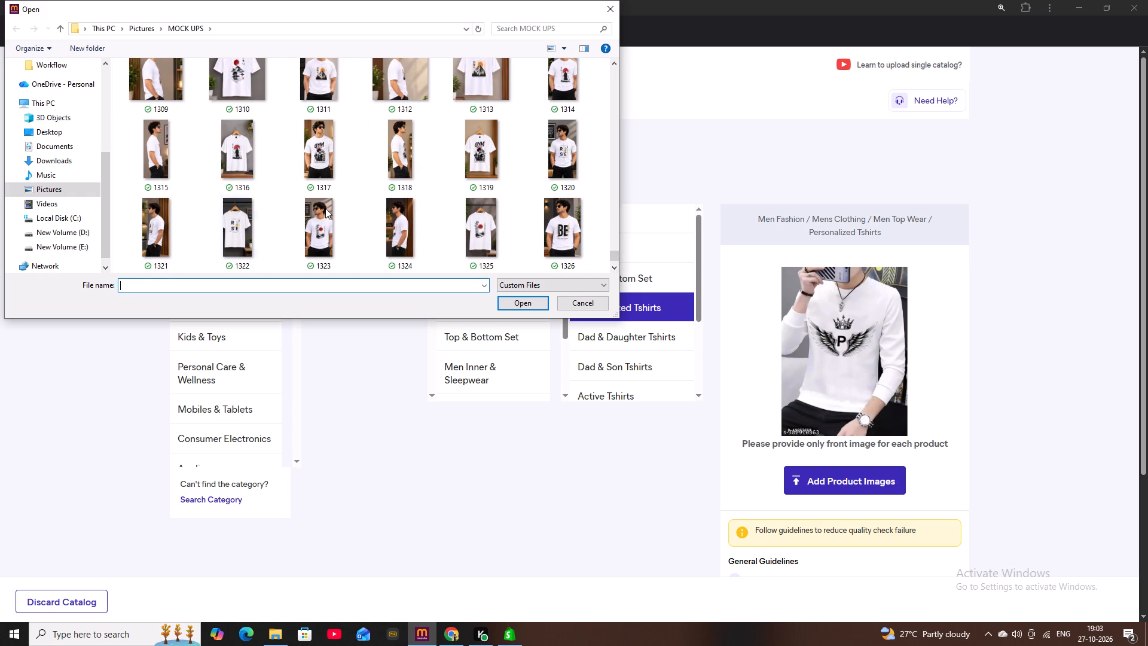
pyautogui.doubleClick(557, 162)
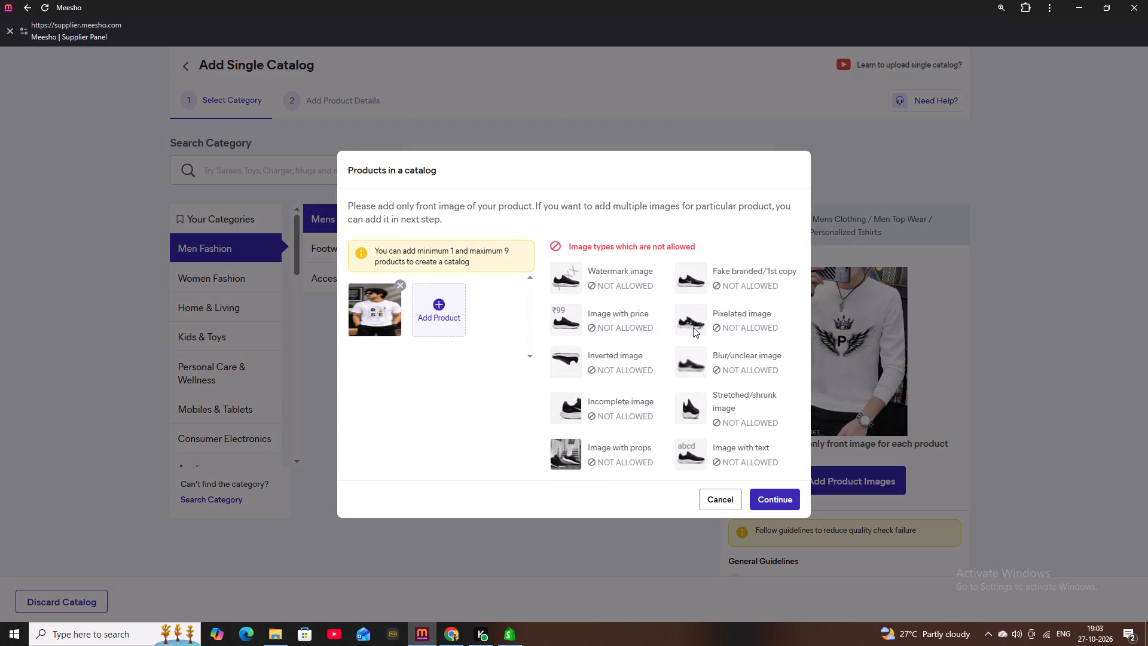
pyautogui.click(788, 501)
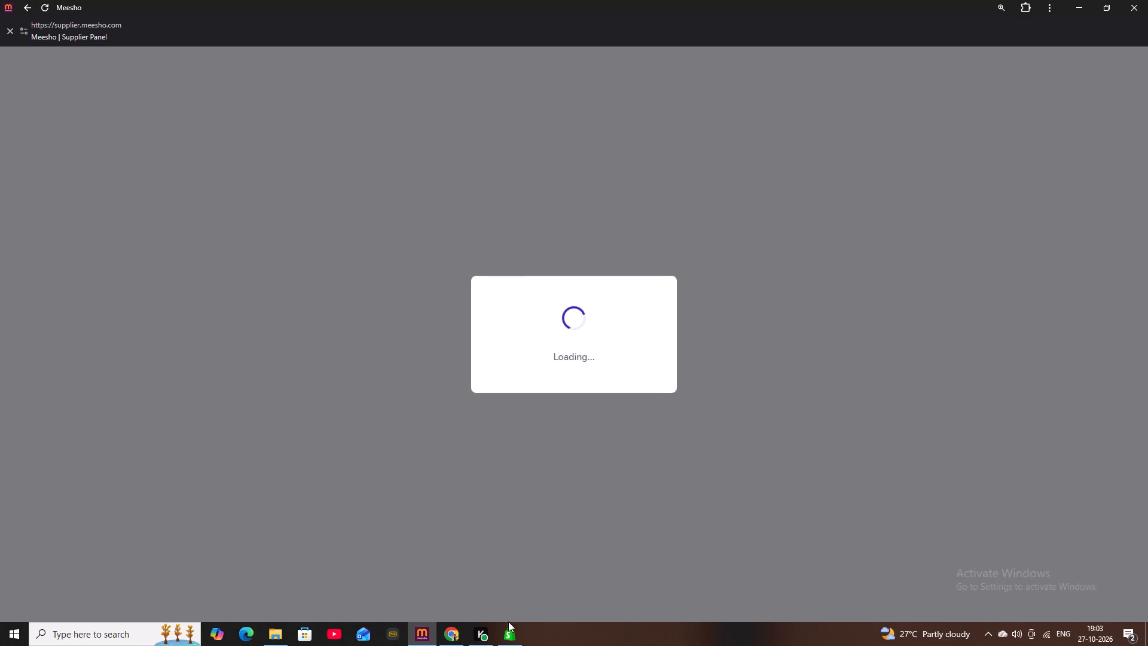
# Set the product's GST to 5 and its HSN Code to 6109.
pyautogui.click(384, 346)
pyautogui.click(381, 385)
pyautogui.click(382, 391)
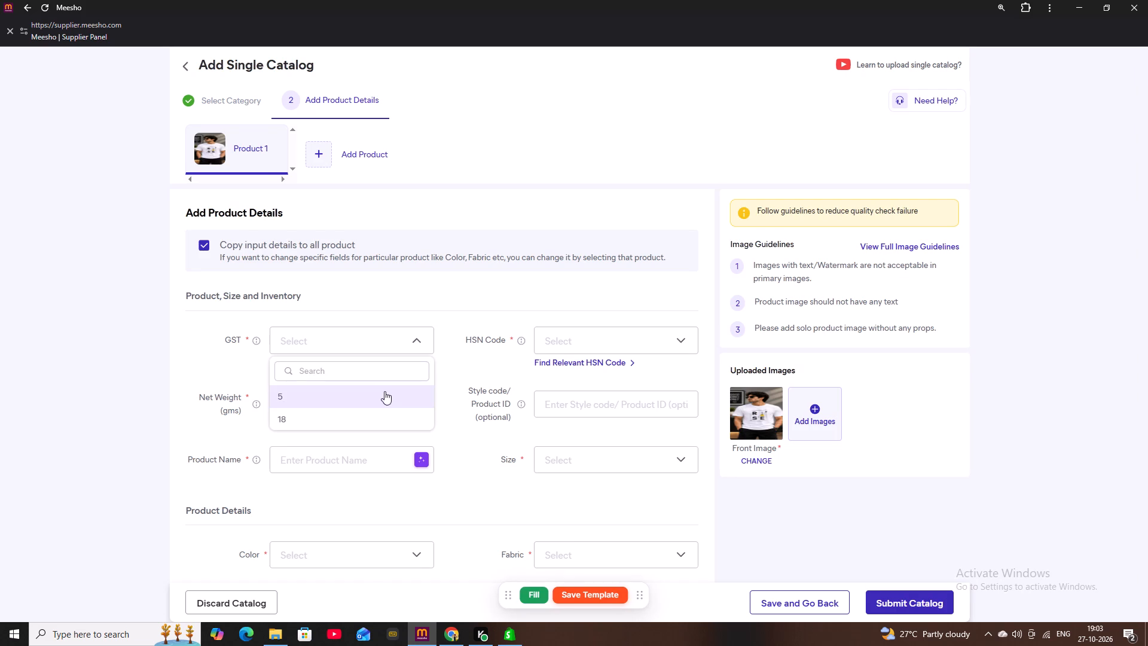
pyautogui.click(582, 330)
pyautogui.click(591, 392)
# Select and apply the sizes S, M, L, XL and XXL for the product.
pyautogui.click(609, 473)
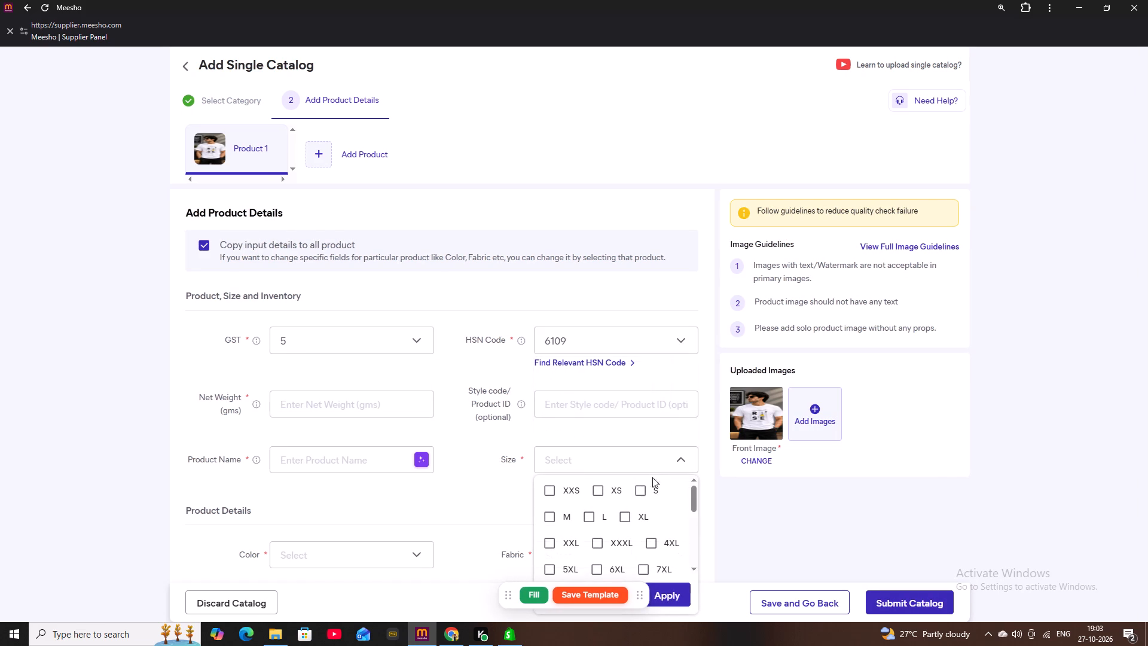
pyautogui.click(630, 489)
pyautogui.click(641, 490)
pyautogui.click(555, 518)
pyautogui.click(597, 518)
pyautogui.click(632, 517)
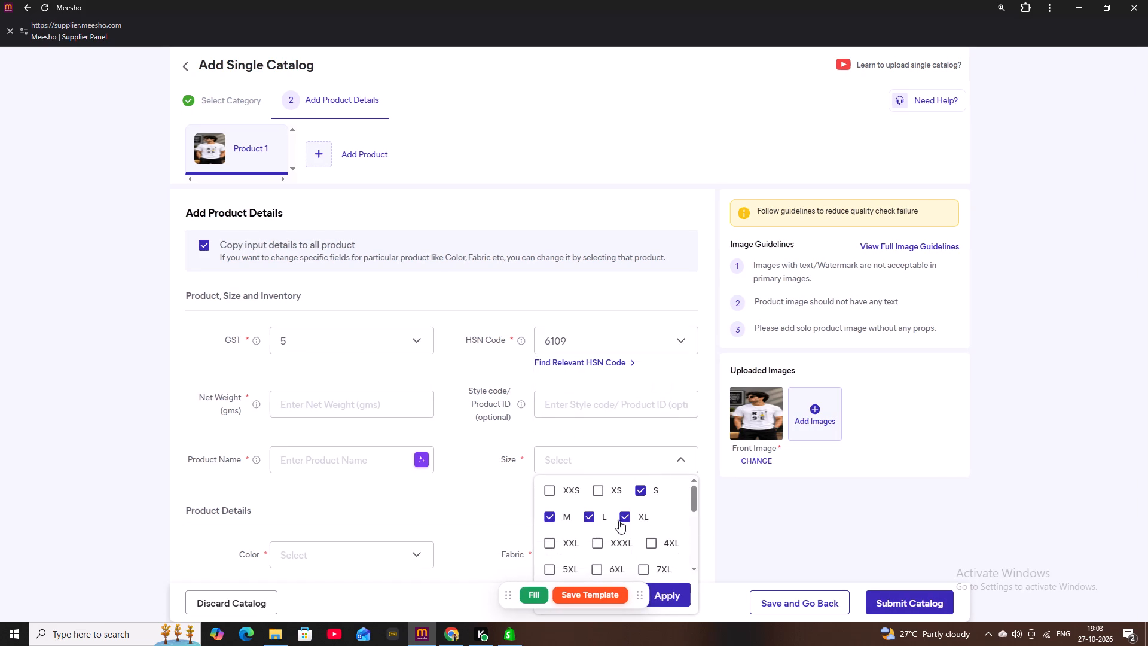
pyautogui.click(550, 538)
pyautogui.click(664, 590)
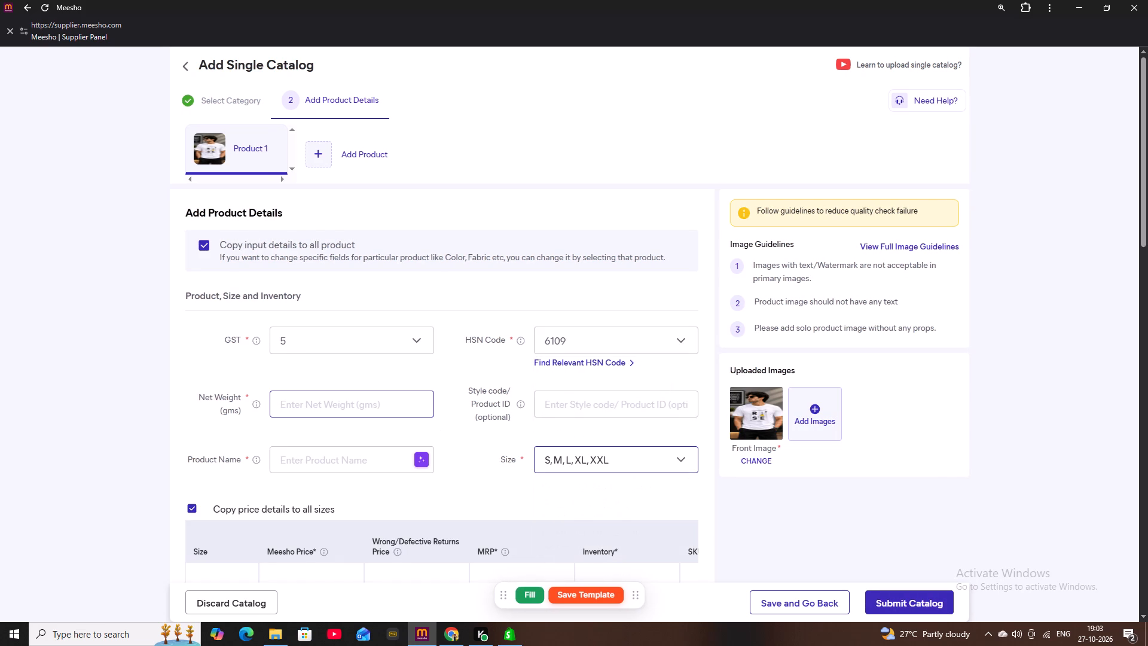
# Set the product's Net Weight to 150 gms.
pyautogui.click(391, 407)
pyautogui.write('150')
pyautogui.click(457, 366)
# Set the Meesho Price to 119 and the MRP to 499 for all sizes.
pyautogui.scroll(-4, 457, 366)
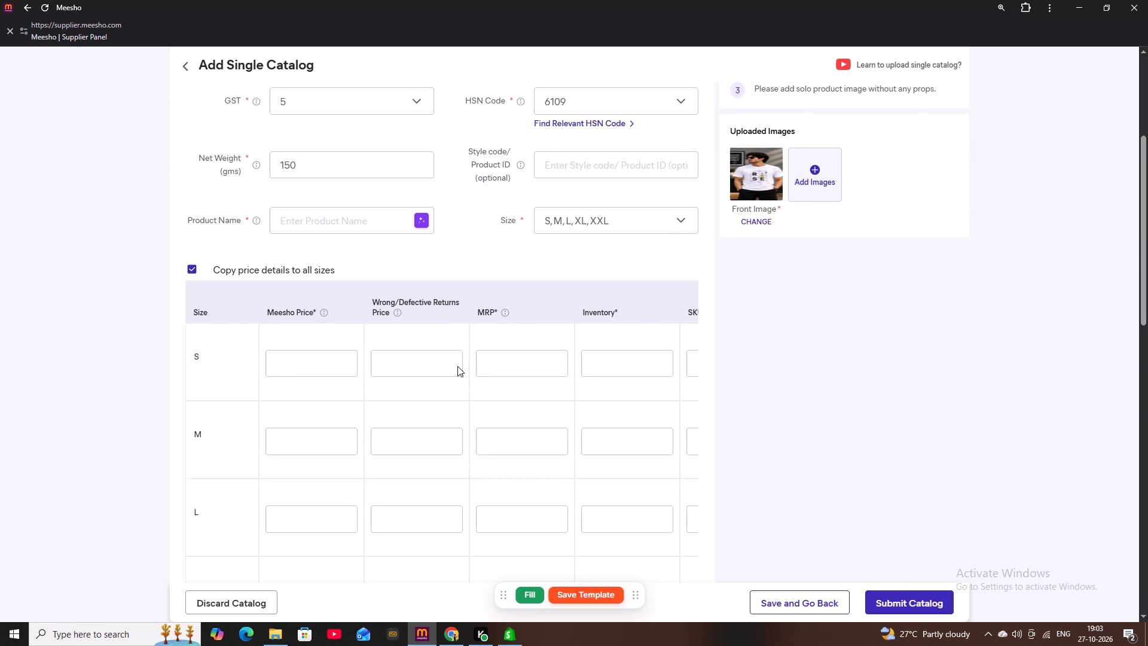
pyautogui.click(346, 355)
pyautogui.write('11')
pyautogui.press('9')
pyautogui.click(489, 362)
pyautogui.scroll(-2, 545, 359)
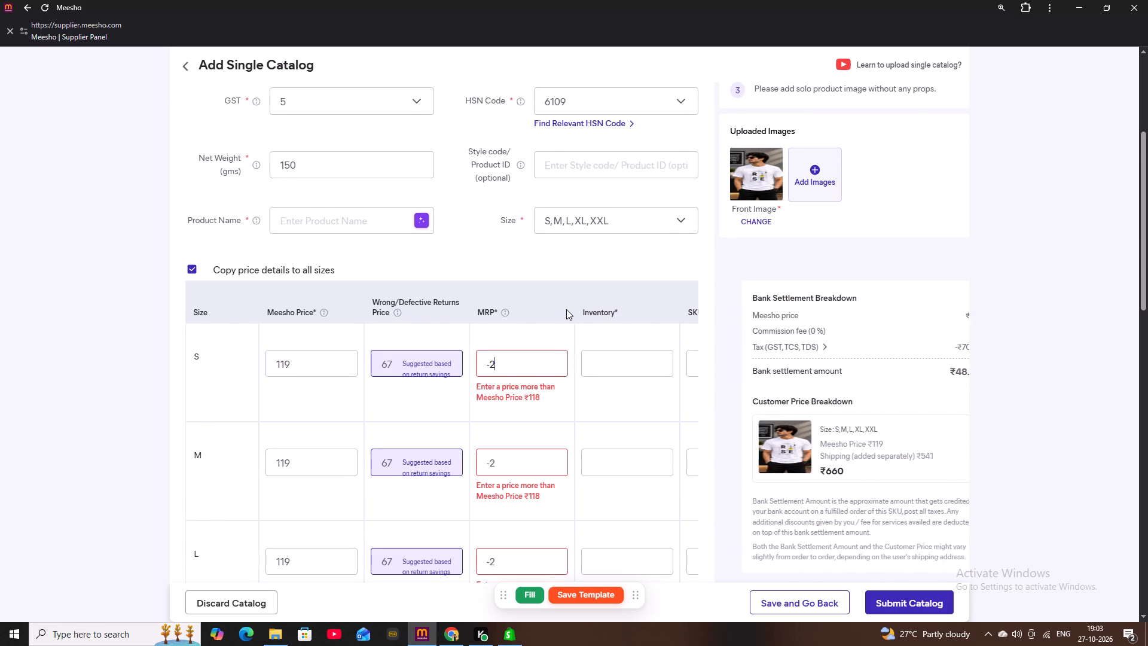
pyautogui.scroll(-2, 566, 309)
pyautogui.press('BackSpace')
pyautogui.press('BackSpace')
pyautogui.press('BackSpace')
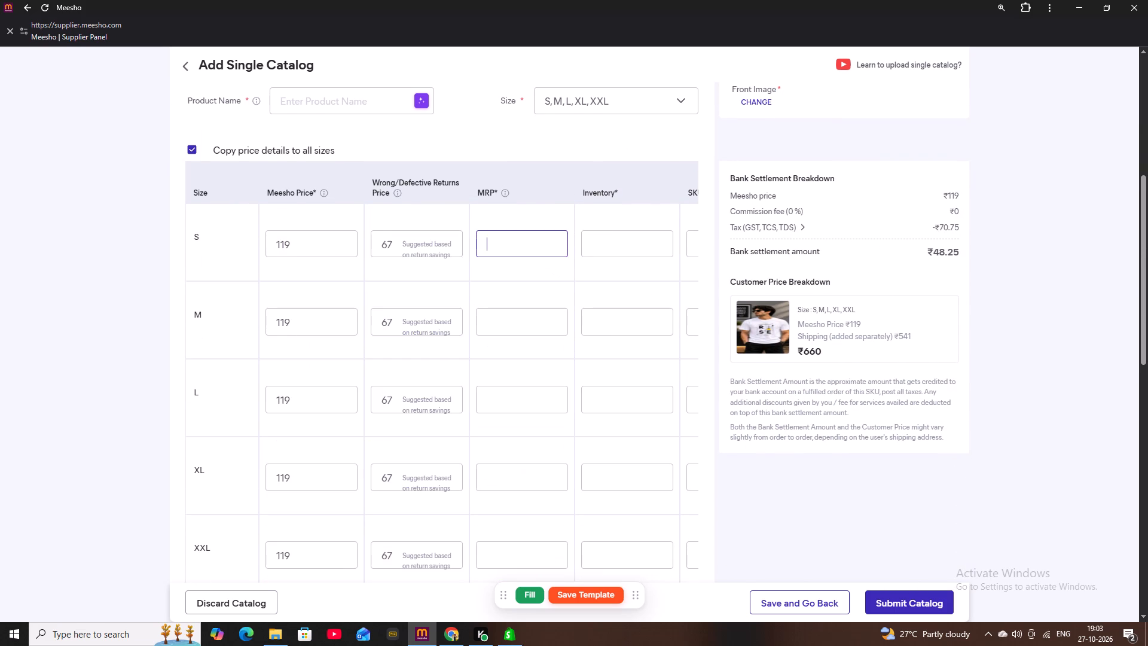
pyautogui.press('4')
pyautogui.write('99')
# Set the Inventory to 100 for each of the sizes S, M, L, XL and XXL.
pyautogui.click(630, 246)
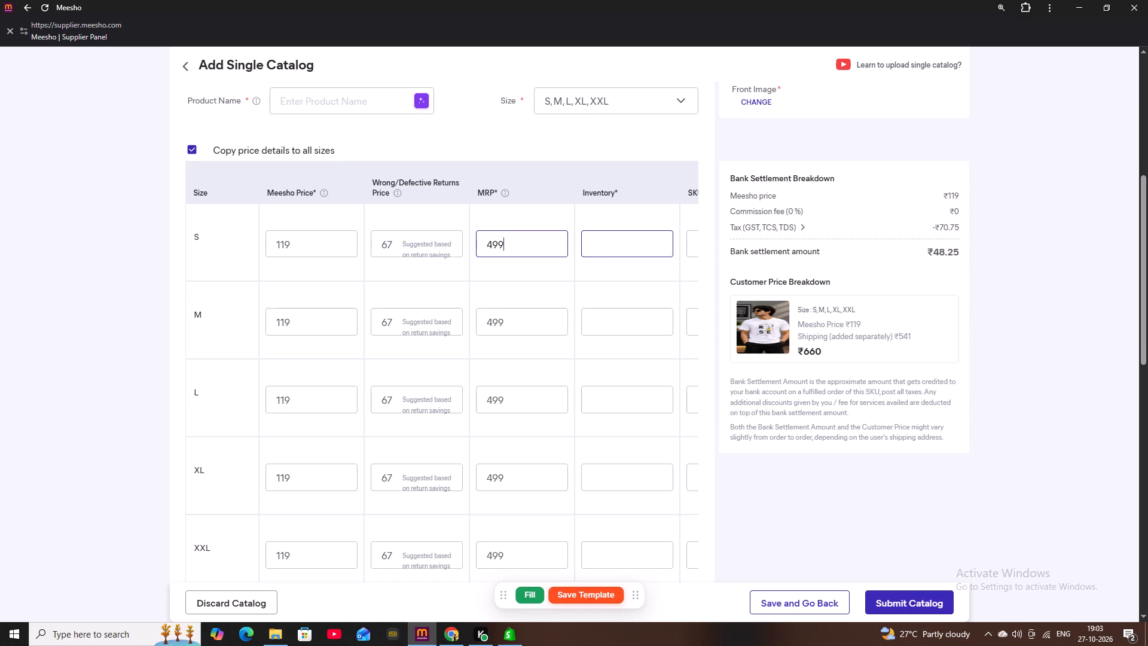
pyautogui.write('100')
pyautogui.click(612, 314)
pyautogui.write('10')
pyautogui.press('0')
pyautogui.click(616, 397)
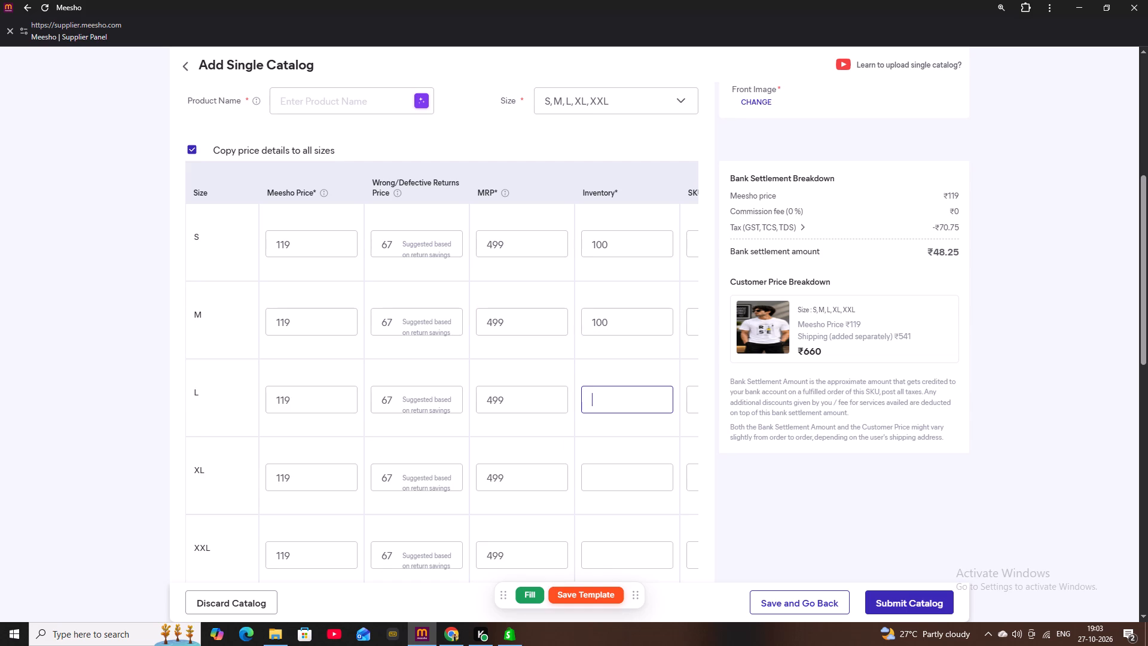
pyautogui.write('10')
pyautogui.press('0')
pyautogui.click(621, 483)
pyautogui.write('100')
pyautogui.click(623, 545)
pyautogui.write('10')
pyautogui.press('0')
pyautogui.click(624, 509)
# Set the Color to White and the Fabric to Polyester in the Product Details.
pyautogui.scroll(-5, 624, 509)
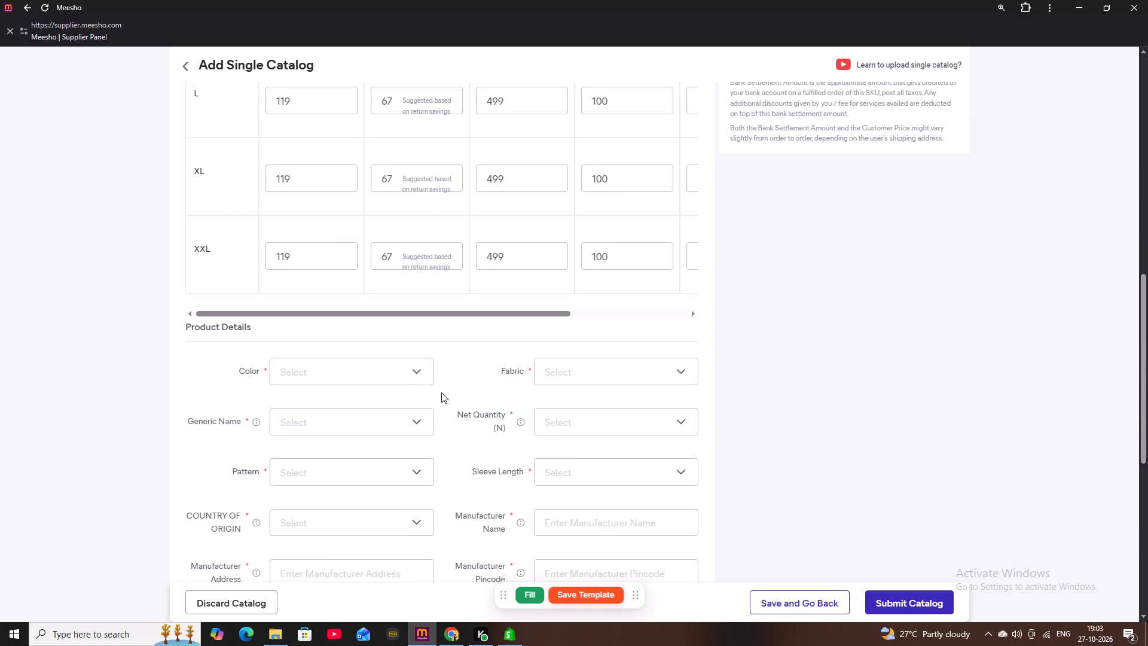
pyautogui.click(355, 362)
pyautogui.scroll(-15, 392, 462)
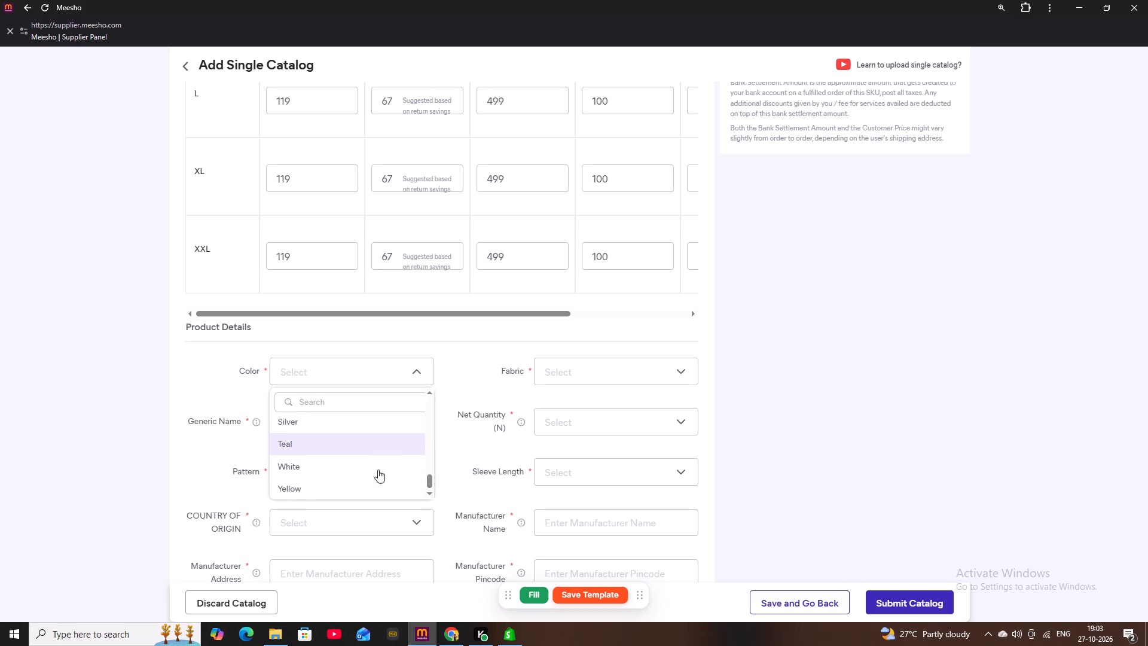
pyautogui.click(372, 464)
pyautogui.click(590, 352)
pyautogui.click(587, 370)
pyautogui.scroll(-4, 584, 434)
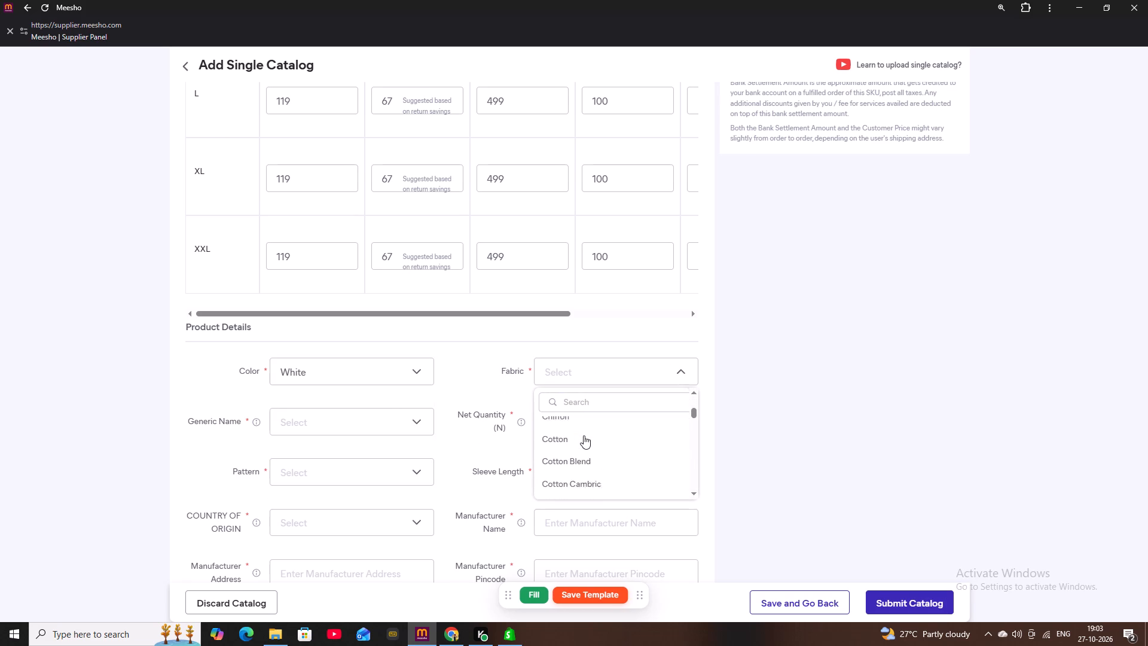
pyautogui.scroll(-9, 584, 435)
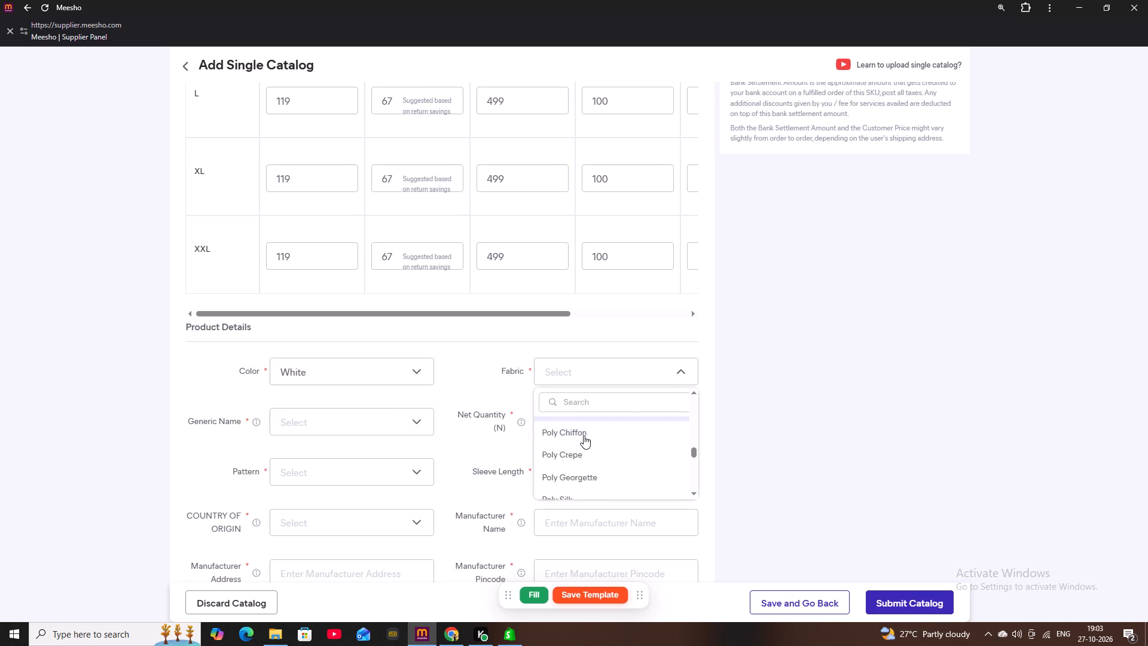
pyautogui.click(569, 494)
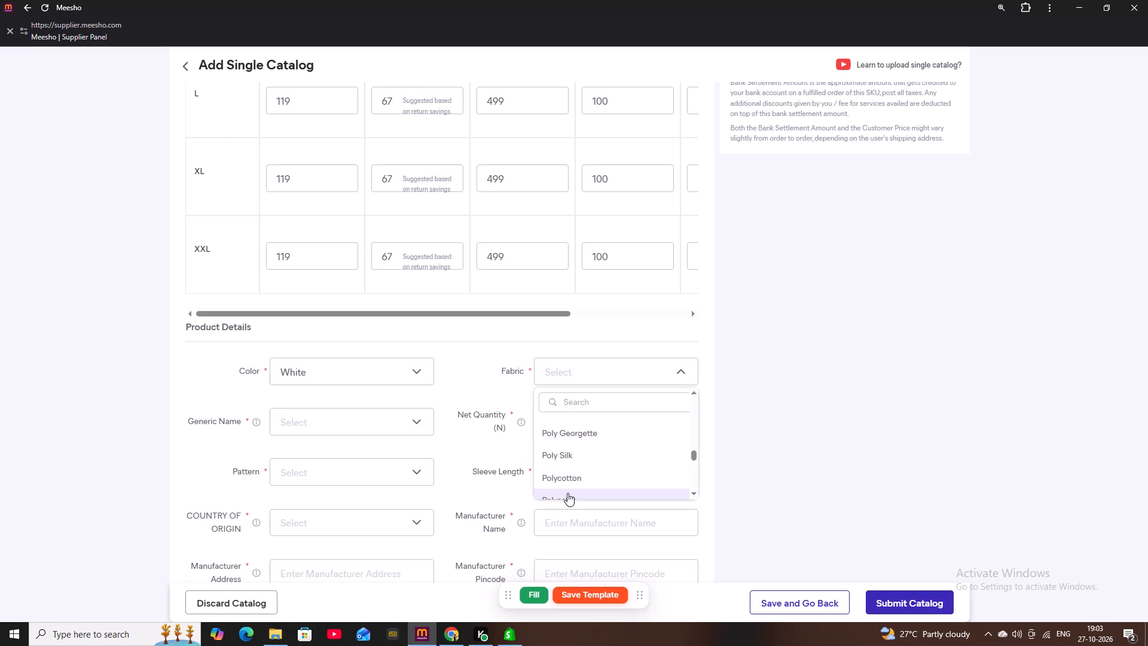
# Set the Generic Name to Personalized Tshirts and the Net Quantity to 1.
pyautogui.click(373, 443)
pyautogui.click(374, 426)
pyautogui.scroll(-3, 398, 477)
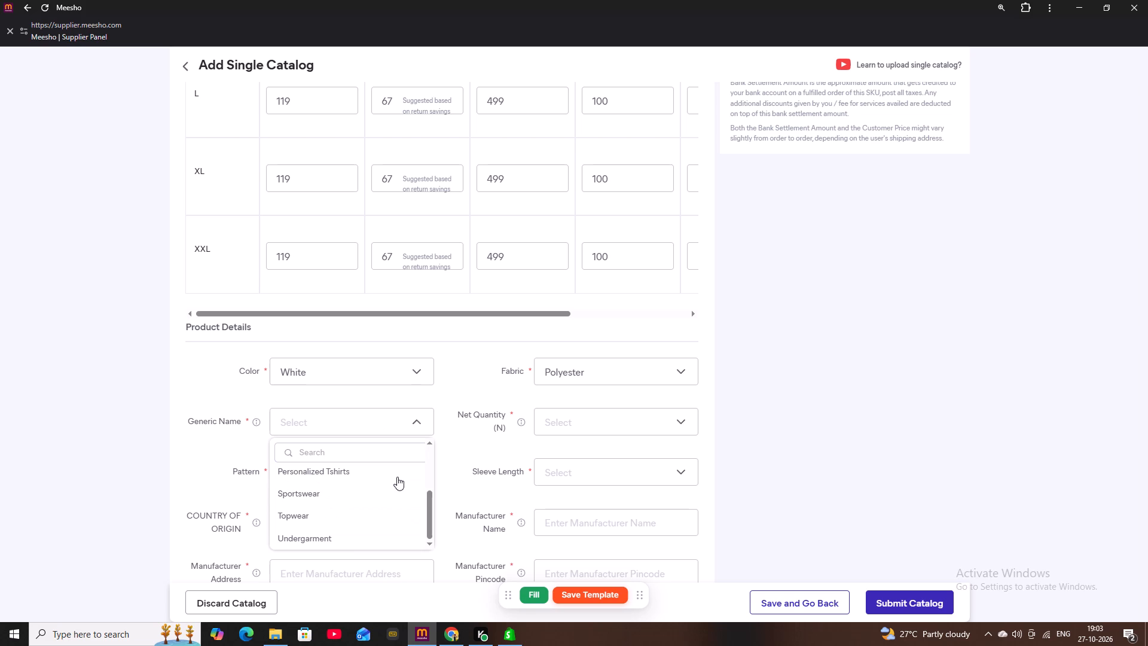
pyautogui.click(395, 472)
pyautogui.click(591, 416)
pyautogui.click(591, 477)
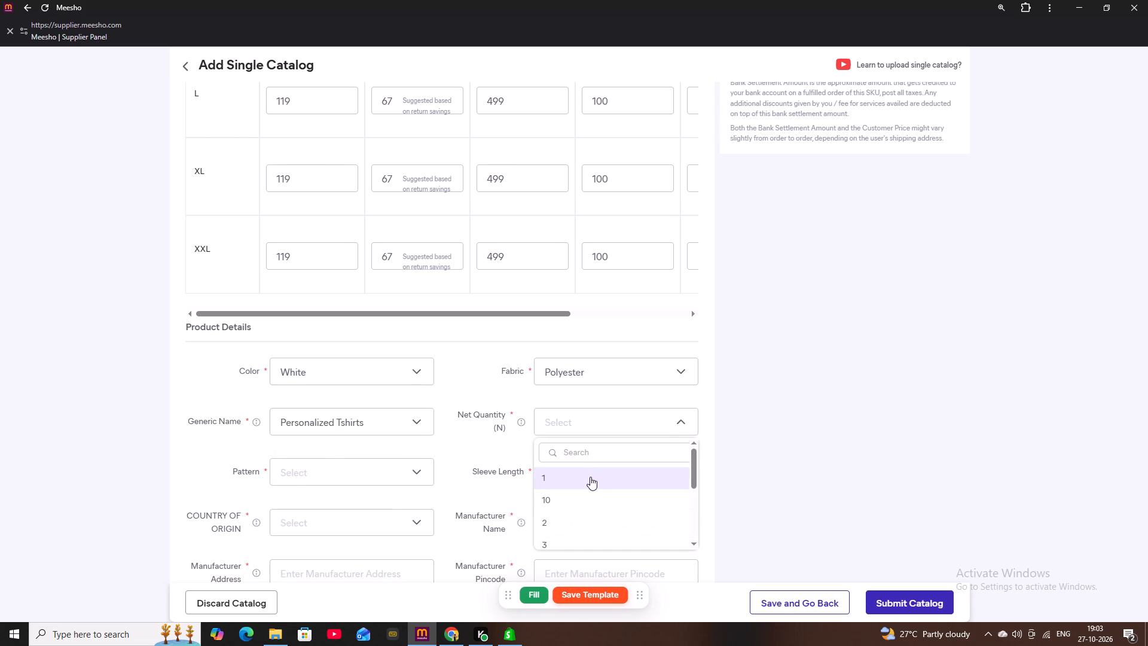
# Set the Pattern to Printed and the Sleeve Length to Short Sleeves.
pyautogui.click(370, 464)
pyautogui.scroll(-1, 357, 545)
pyautogui.click(331, 574)
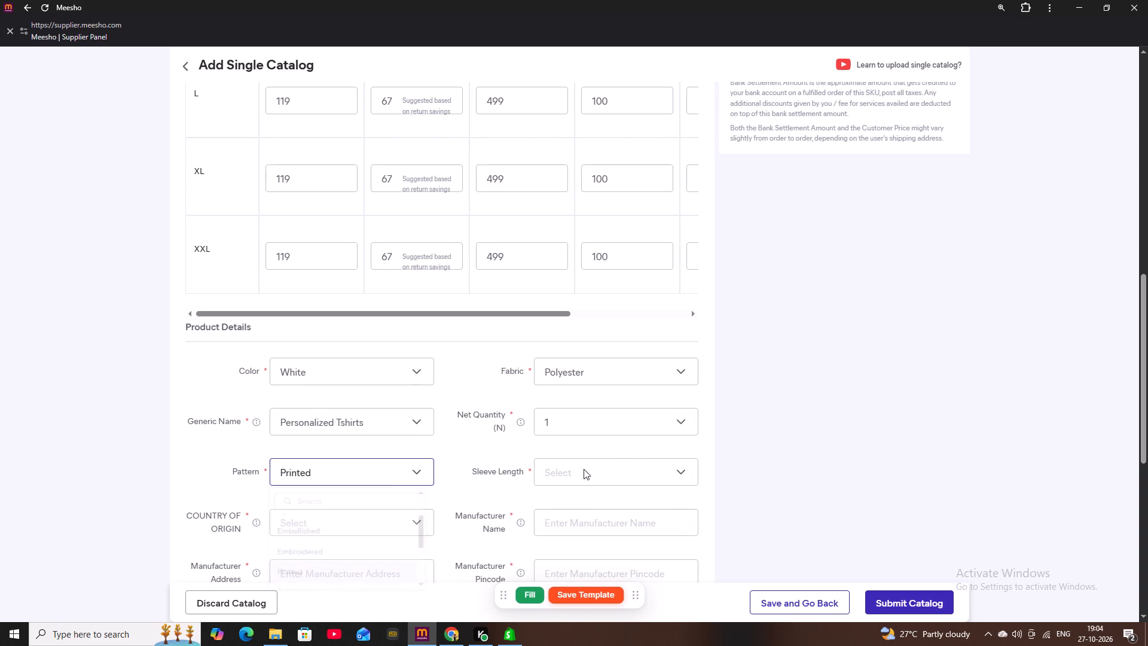
pyautogui.click(618, 449)
pyautogui.click(612, 473)
pyautogui.click(583, 540)
pyautogui.click(491, 474)
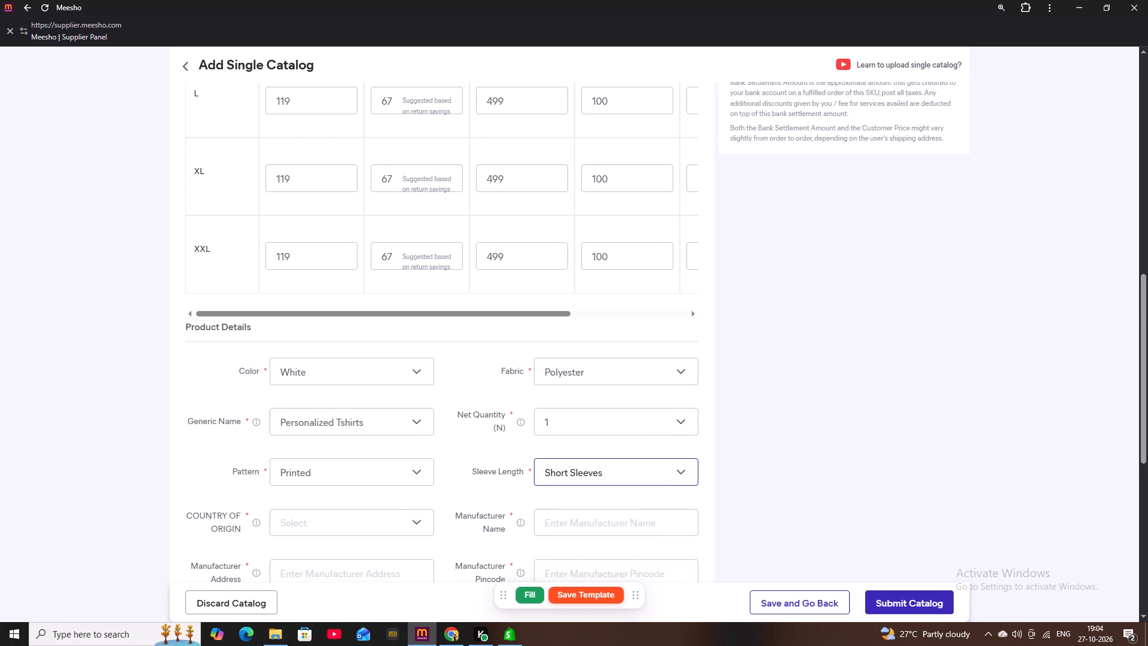
# Set the Country of Origin to India.
pyautogui.scroll(-2, 458, 444)
pyautogui.click(378, 388)
pyautogui.moveTo(377, 404); pyautogui.dragTo(377, 409)
pyautogui.click(385, 461)
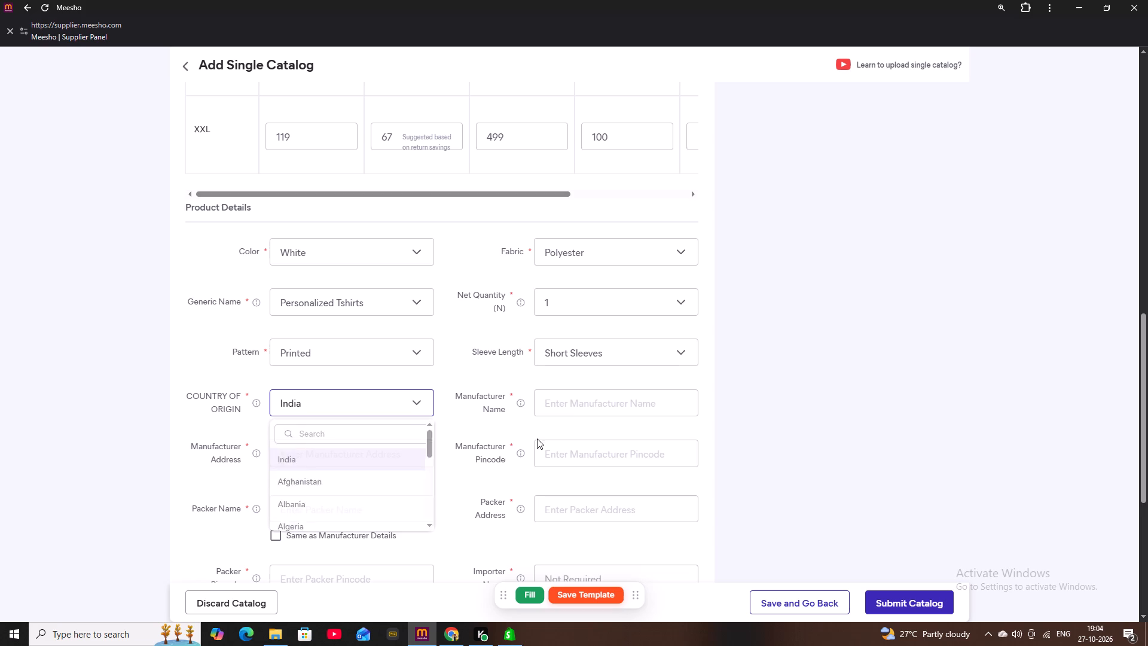
# Enter the manufacturer details: name Sharma Fashions Hub, the saved manufacturer address and the manufacturer pincode.
pyautogui.click(582, 409)
pyautogui.click(627, 493)
pyautogui.click(405, 460)
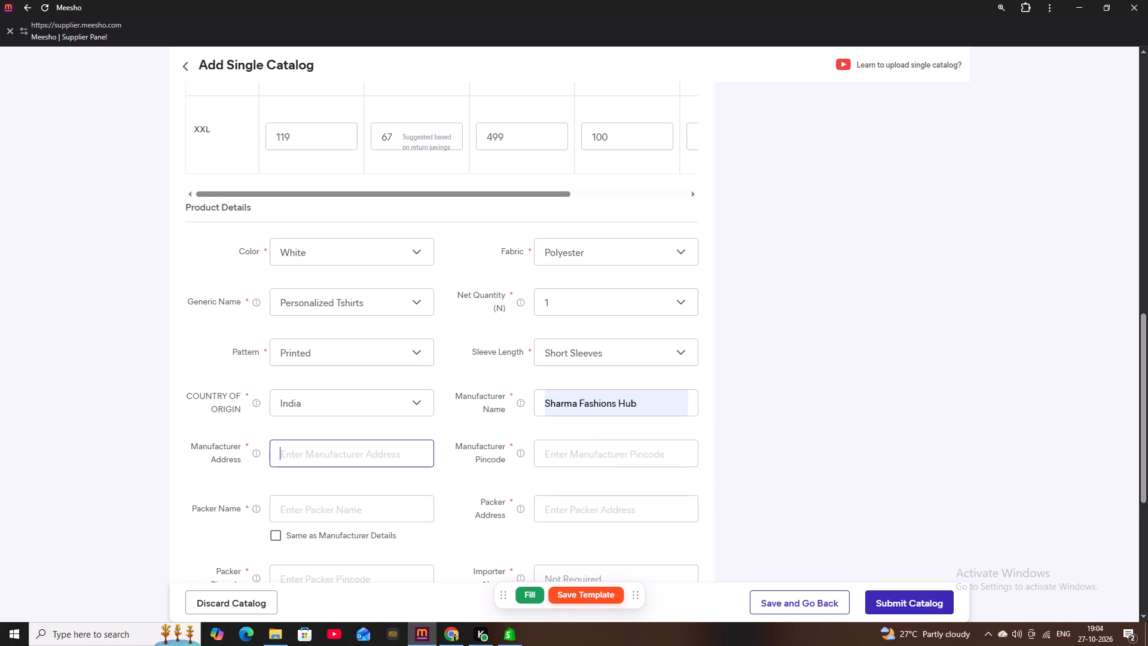
pyautogui.click(416, 483)
pyautogui.click(612, 440)
pyautogui.click(607, 457)
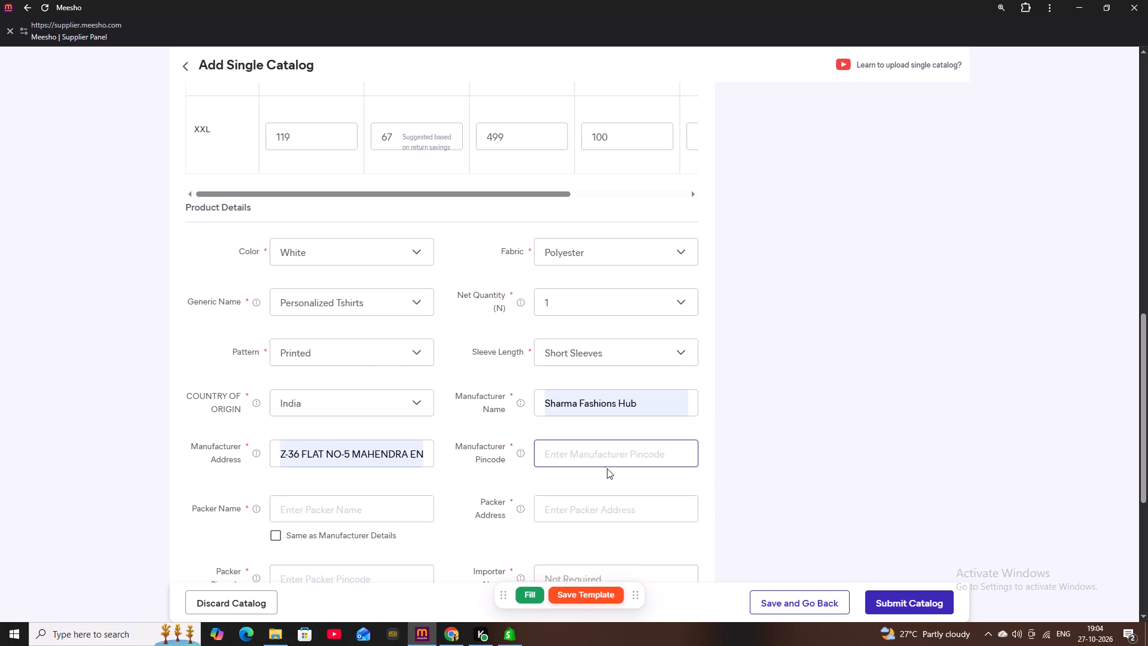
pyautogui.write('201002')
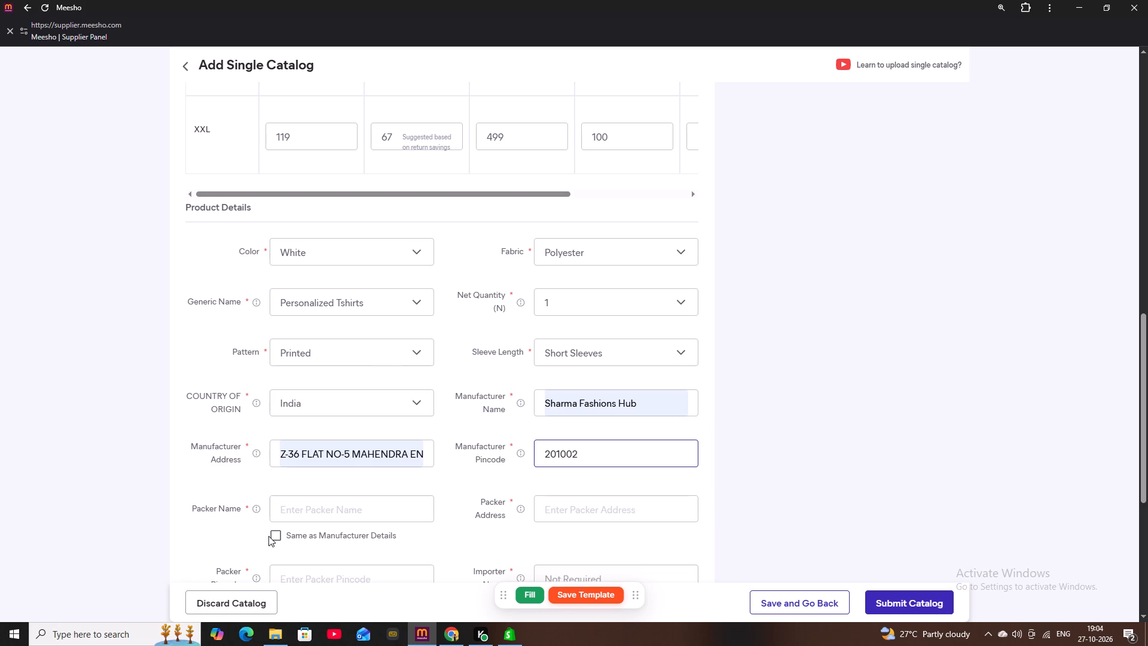
# Mark the packer details as the same as the manufacturer details.
pyautogui.doubleClick(268, 536)
pyautogui.click(474, 479)
pyautogui.scroll(-3, 471, 464)
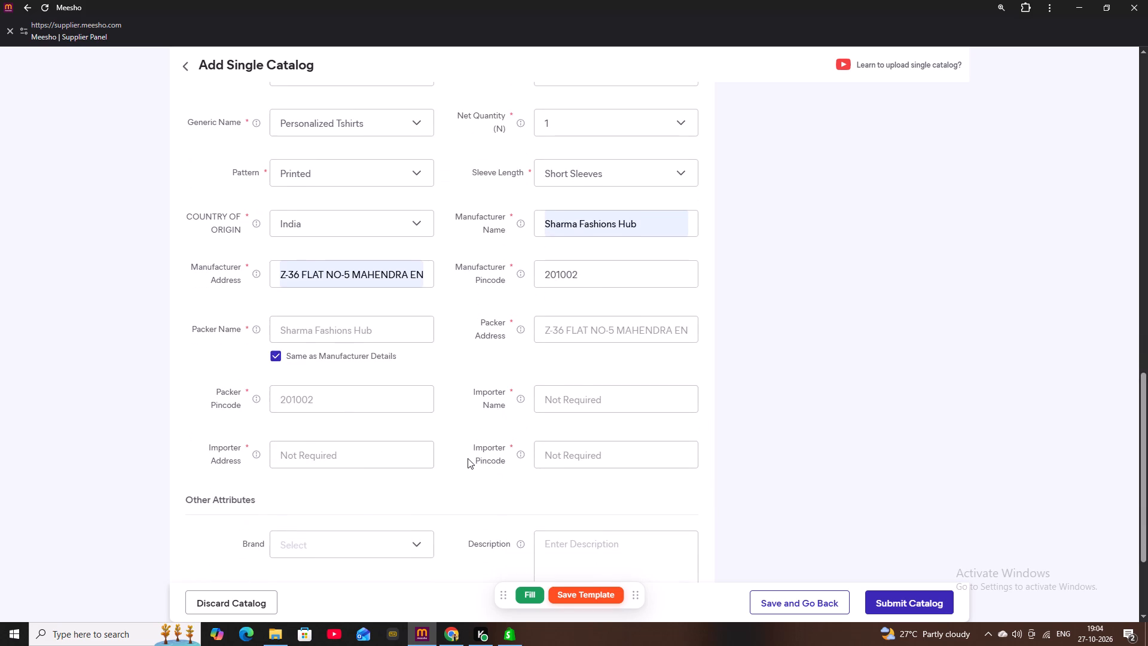
# Replace the listing's front image with mock-up 1090 from the MOCK UPS folder.
pyautogui.scroll(10, 466, 458)
pyautogui.scroll(2, 773, 370)
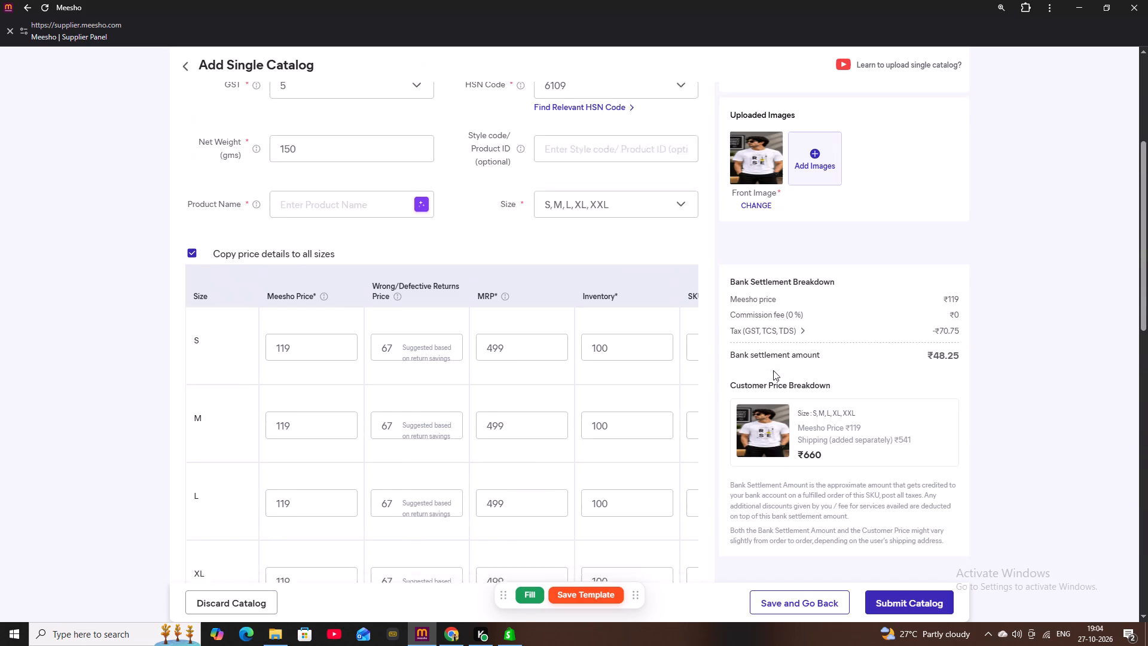
pyautogui.click(761, 220)
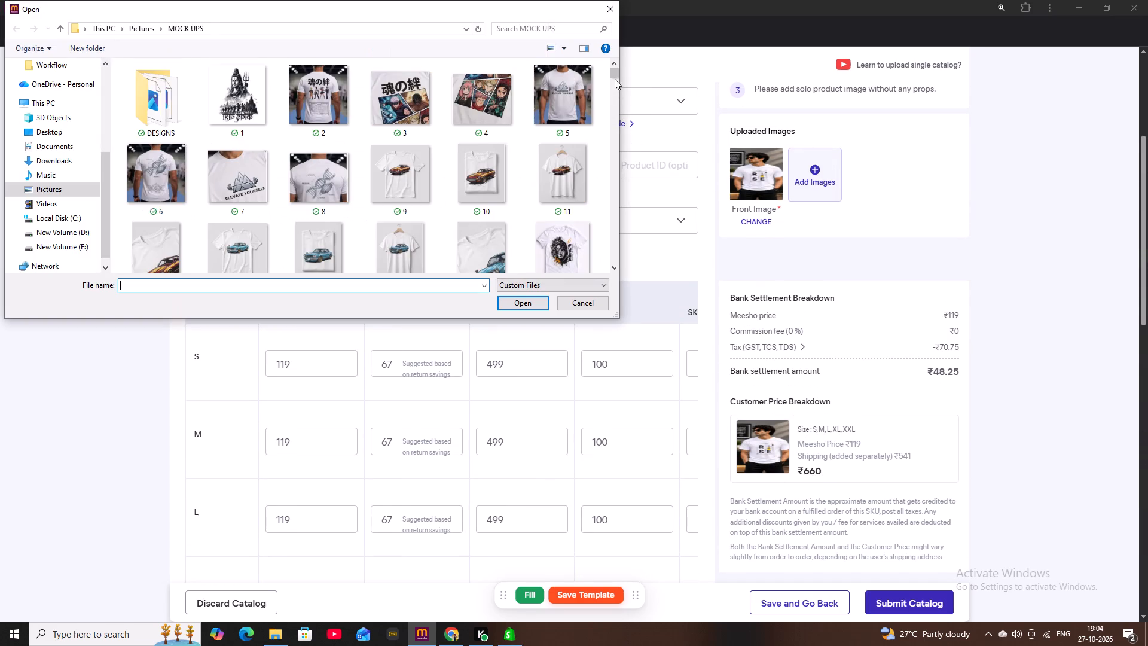
pyautogui.moveTo(615, 74); pyautogui.dragTo(609, 230)
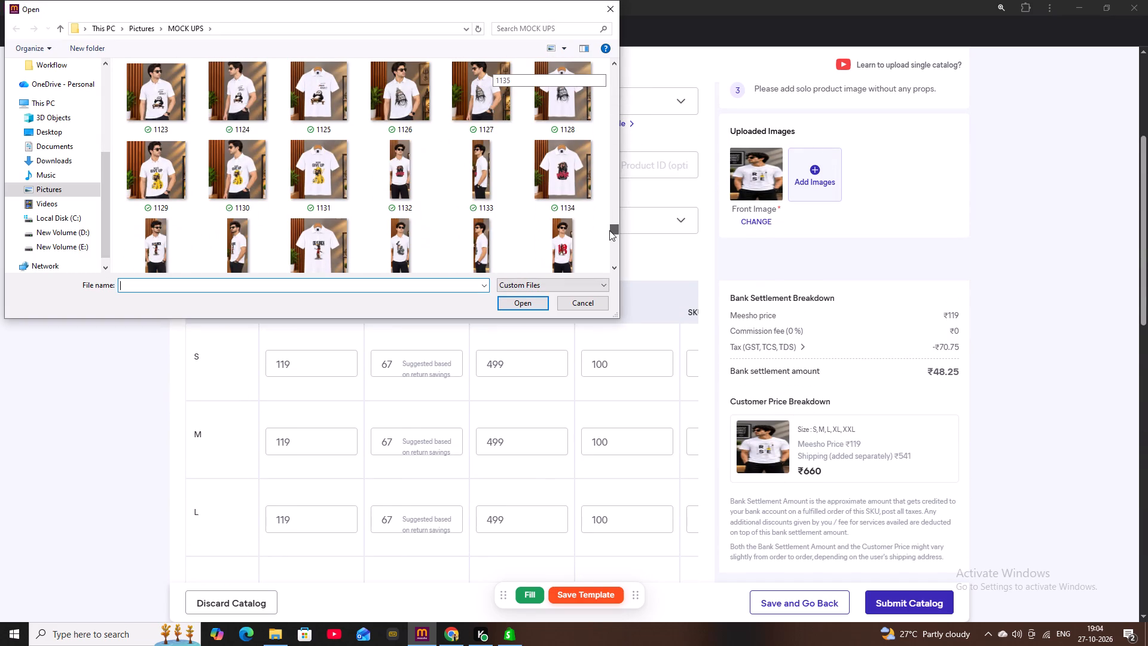
pyautogui.moveTo(609, 230); pyautogui.dragTo(614, 227)
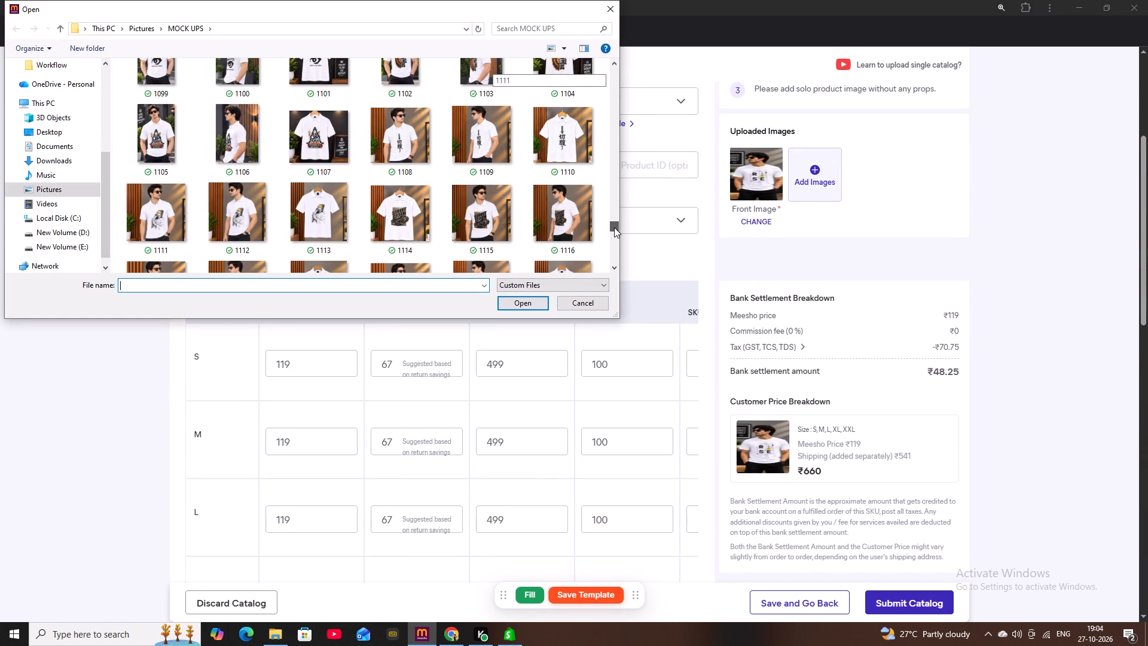
pyautogui.moveTo(614, 227); pyautogui.dragTo(615, 226)
pyautogui.scroll(2, 533, 214)
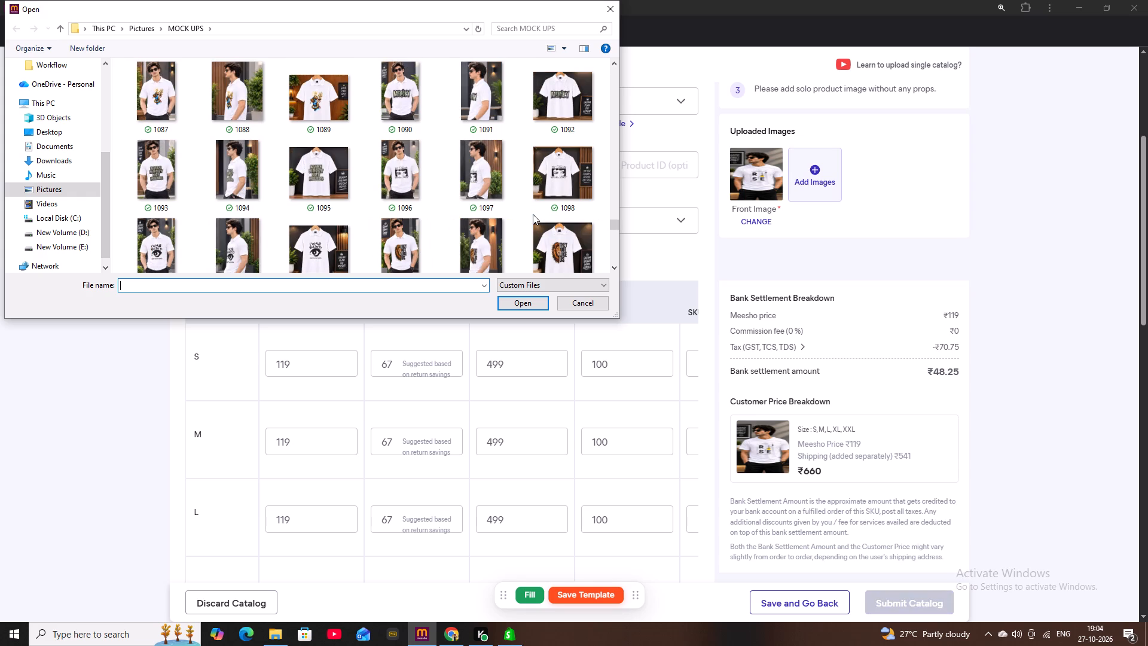
pyautogui.doubleClick(389, 105)
# Set the Meesho Price to 119 and the Wrong/Defective Returns Price to 115 for all sizes.
pyautogui.click(289, 357)
pyautogui.moveTo(289, 358); pyautogui.dragTo(283, 360)
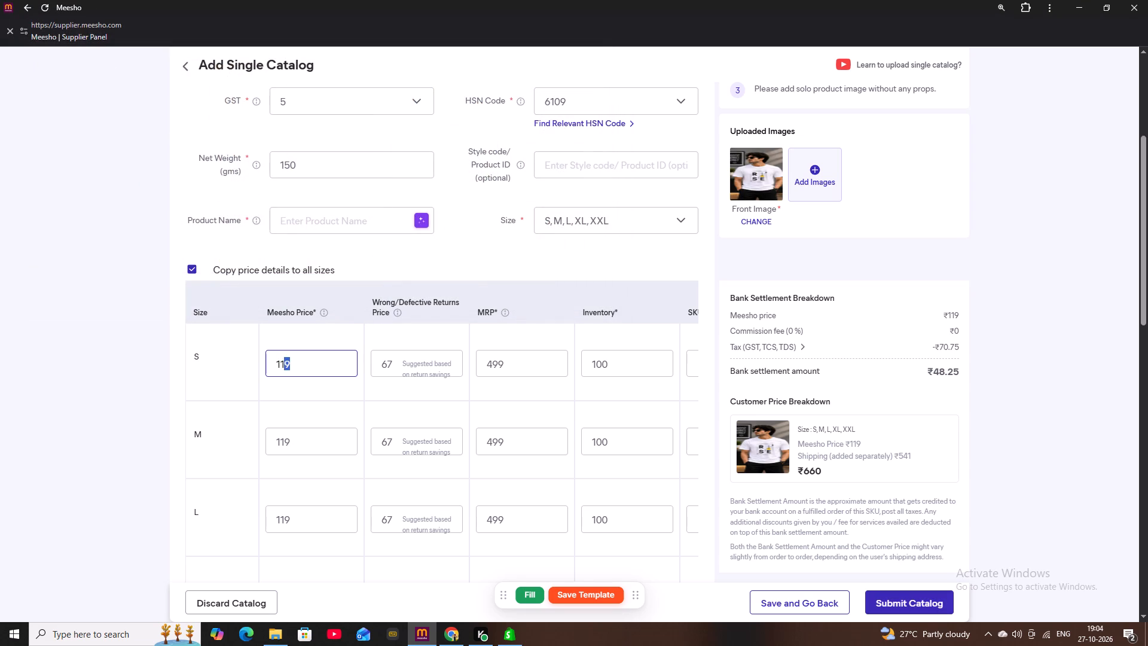
pyautogui.moveTo(283, 360); pyautogui.dragTo(264, 362)
pyautogui.press('BackSpace')
pyautogui.write('119')
pyautogui.moveTo(395, 366); pyautogui.dragTo(374, 366)
pyautogui.press('BackSpace')
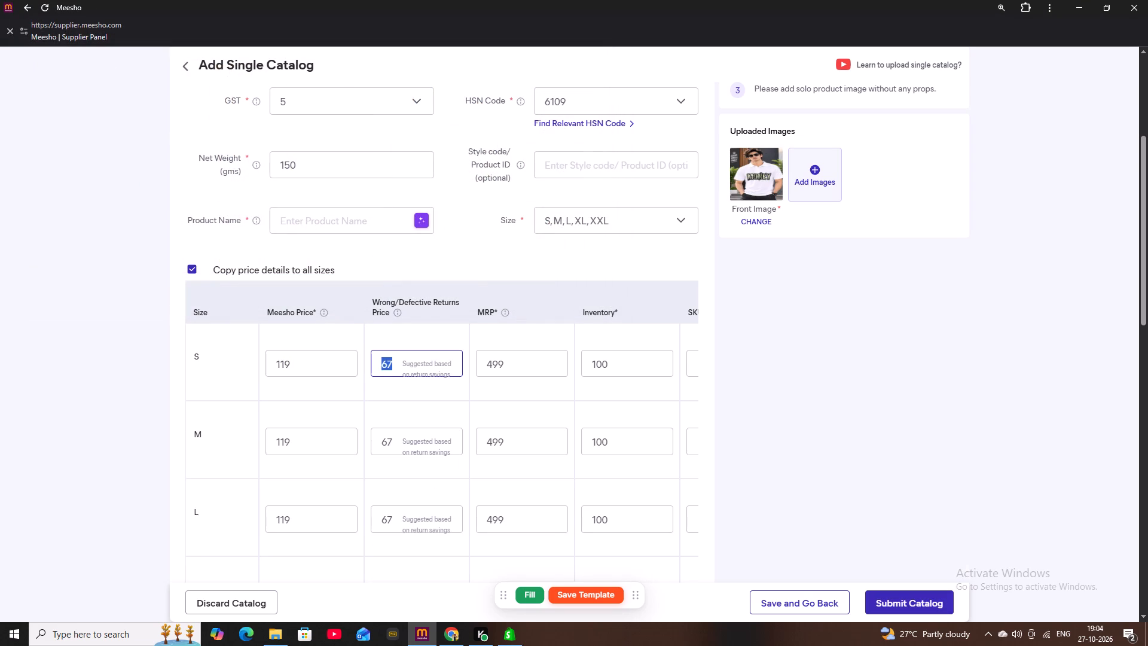
pyautogui.write('115')
pyautogui.click(515, 297)
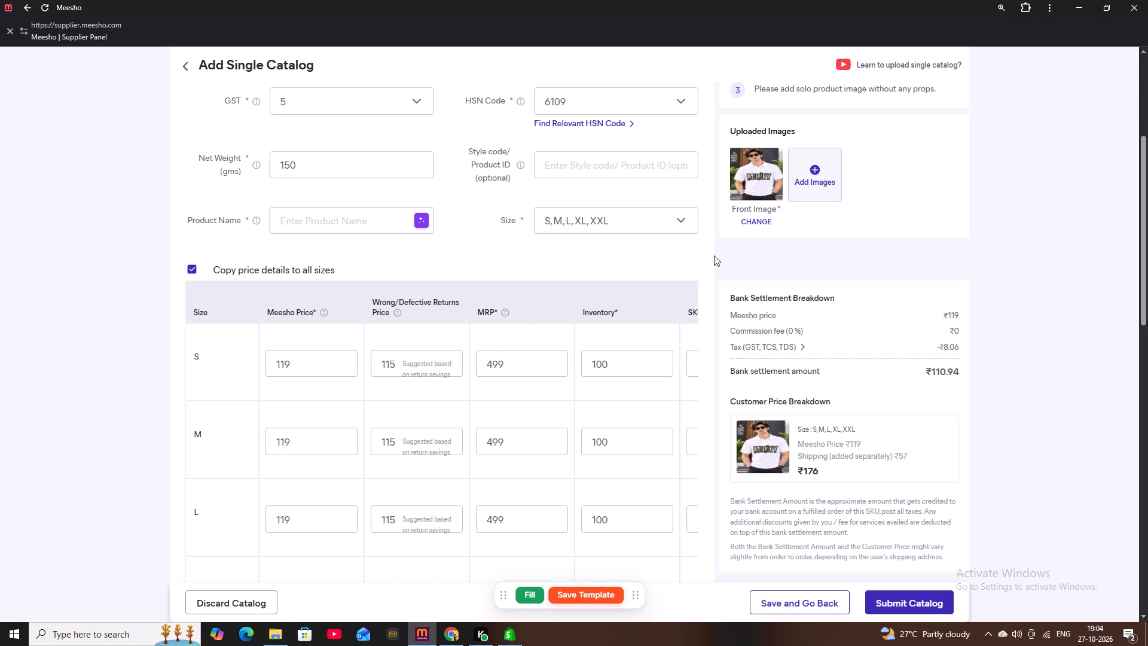
# Replace the front image with mock-up 1320, the front view of the white RISE T-shirt.
pyautogui.click(772, 223)
pyautogui.click(747, 226)
pyautogui.moveTo(616, 73); pyautogui.dragTo(612, 213)
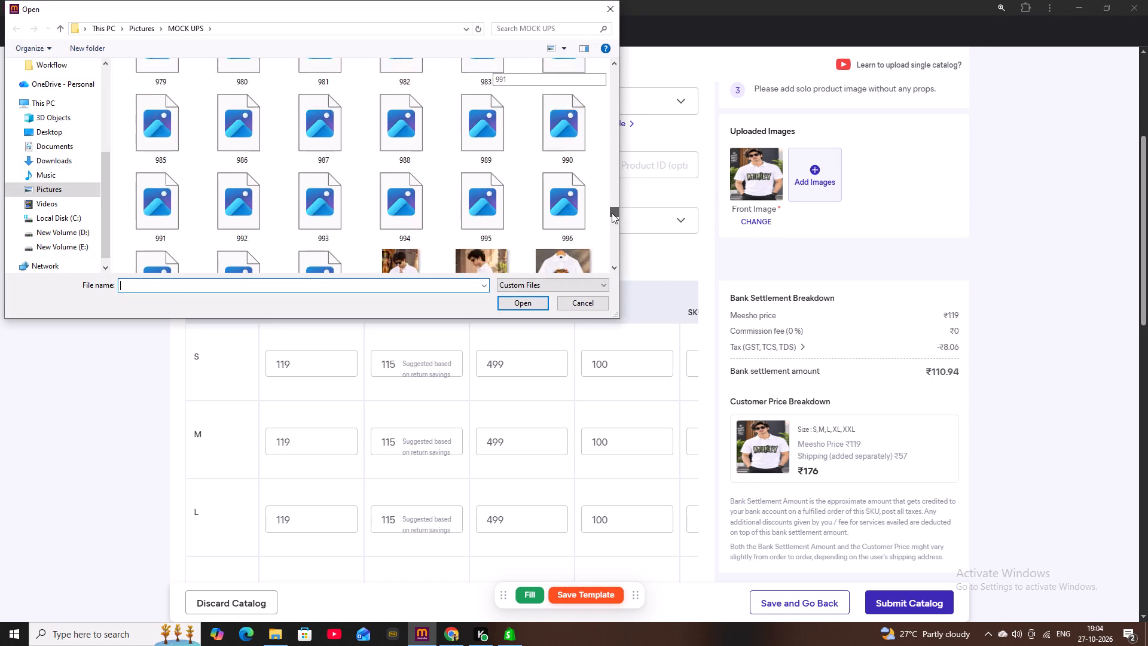
pyautogui.moveTo(612, 213); pyautogui.dragTo(611, 272)
pyautogui.scroll(2, 524, 239)
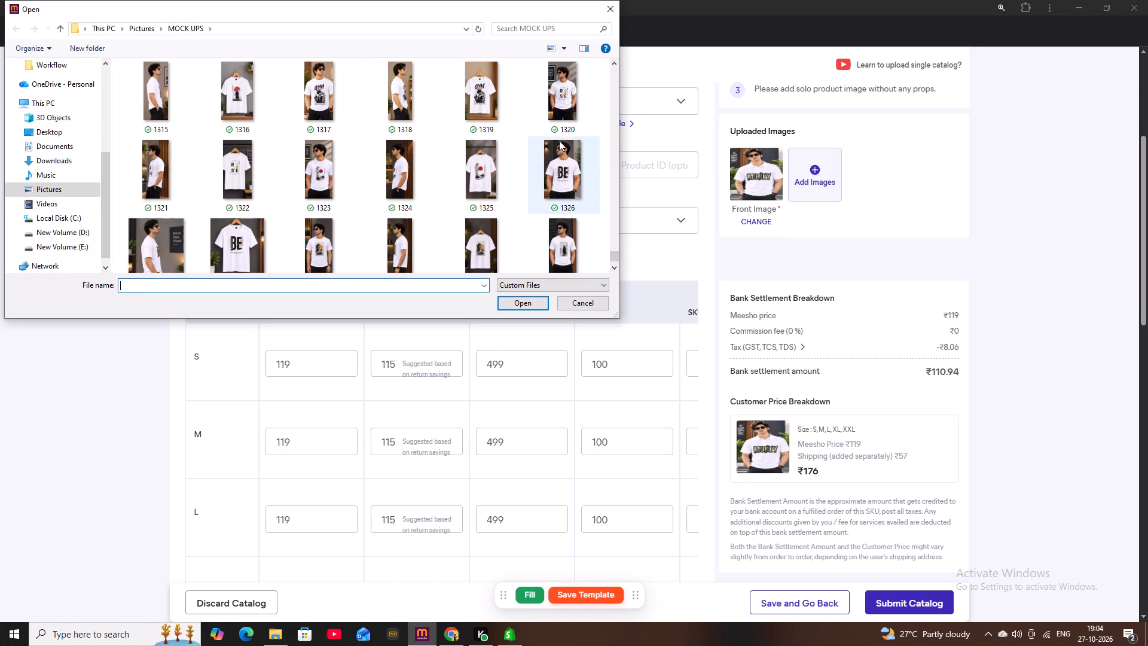
pyautogui.doubleClick(566, 103)
pyautogui.scroll(-4, 747, 276)
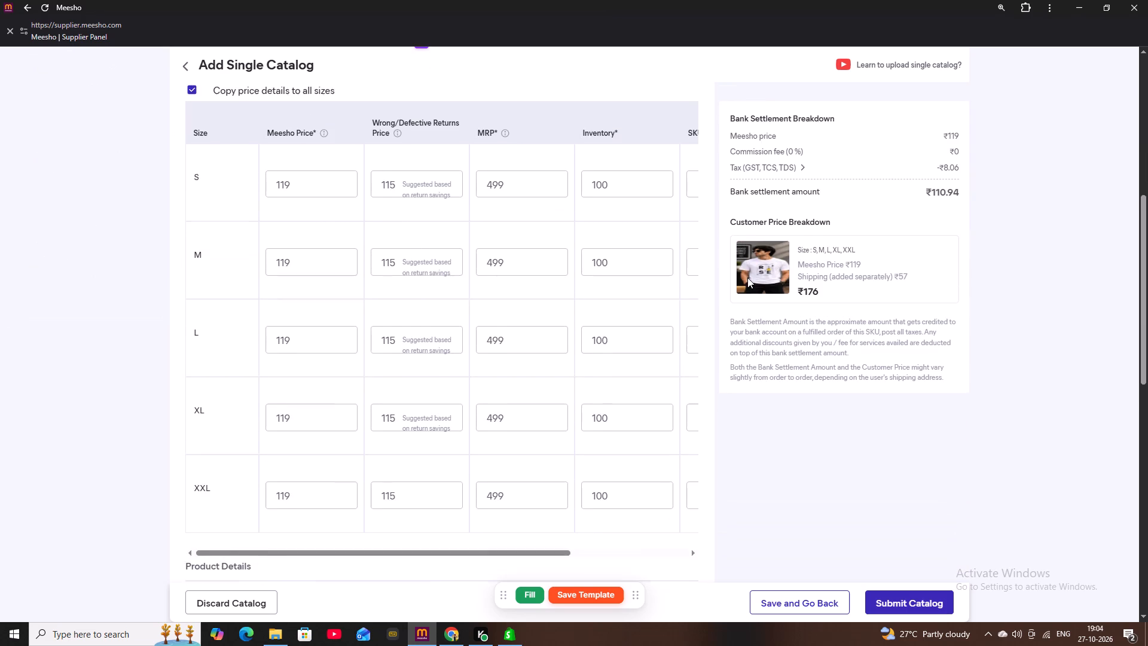
# Add mock-up 1321, the side view of the RISE T-shirt, as Image 2.
pyautogui.scroll(3, 747, 278)
pyautogui.click(816, 136)
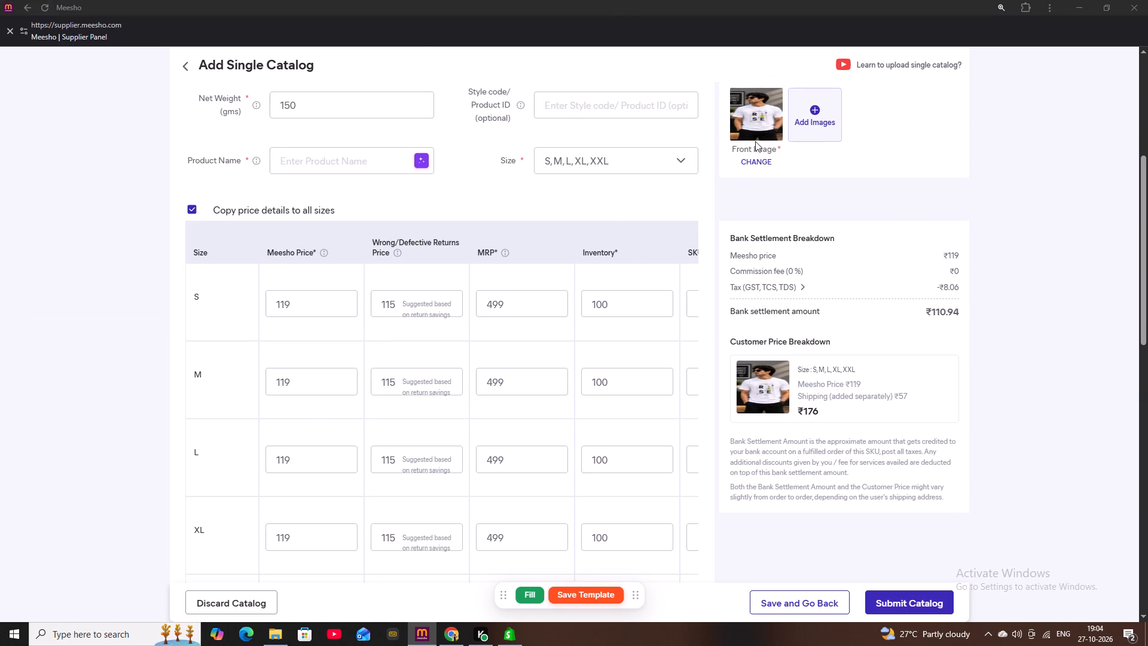
pyautogui.moveTo(614, 76); pyautogui.dragTo(631, 272)
pyautogui.scroll(2, 565, 246)
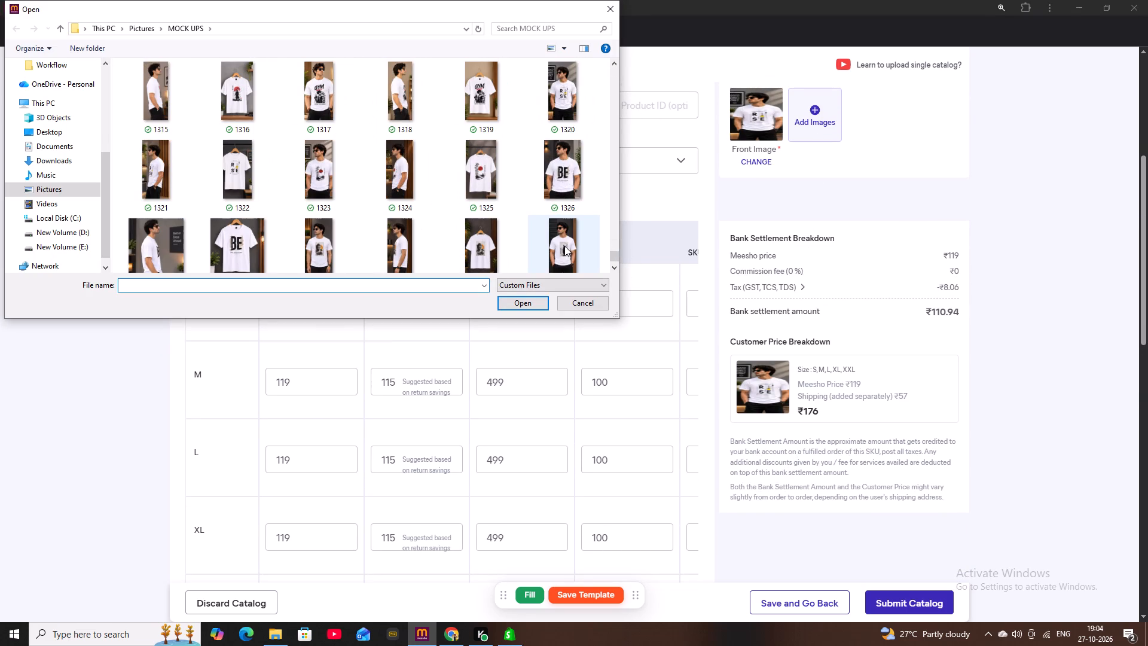
pyautogui.doubleClick(154, 166)
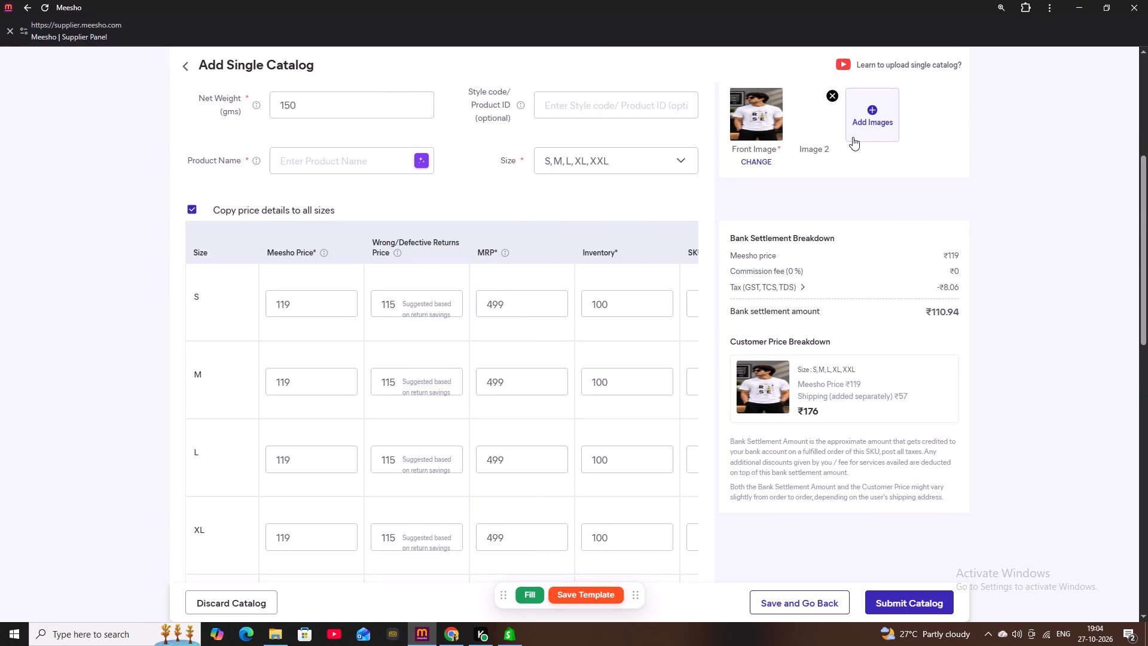
# Add mock-up 1322, the RISE T-shirt on a hanger, as Image 3.
pyautogui.click(860, 133)
pyautogui.moveTo(615, 74); pyautogui.dragTo(615, 226)
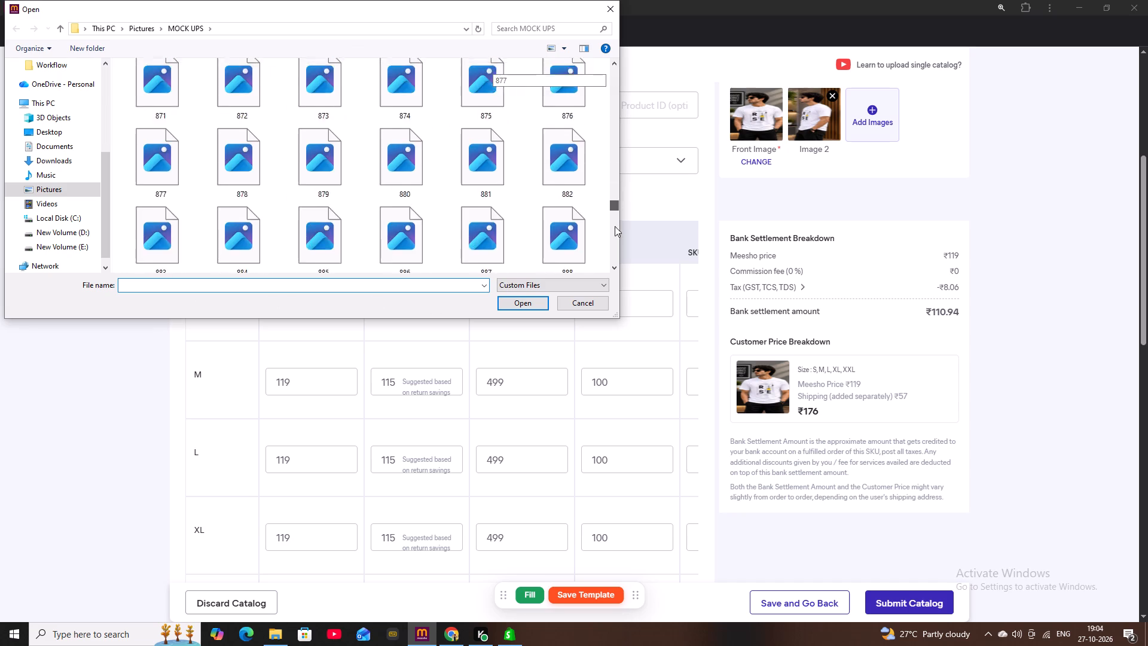
pyautogui.moveTo(615, 226); pyautogui.dragTo(615, 260)
pyautogui.scroll(1, 528, 229)
pyautogui.scroll(1, 539, 151)
pyautogui.doubleClick(245, 186)
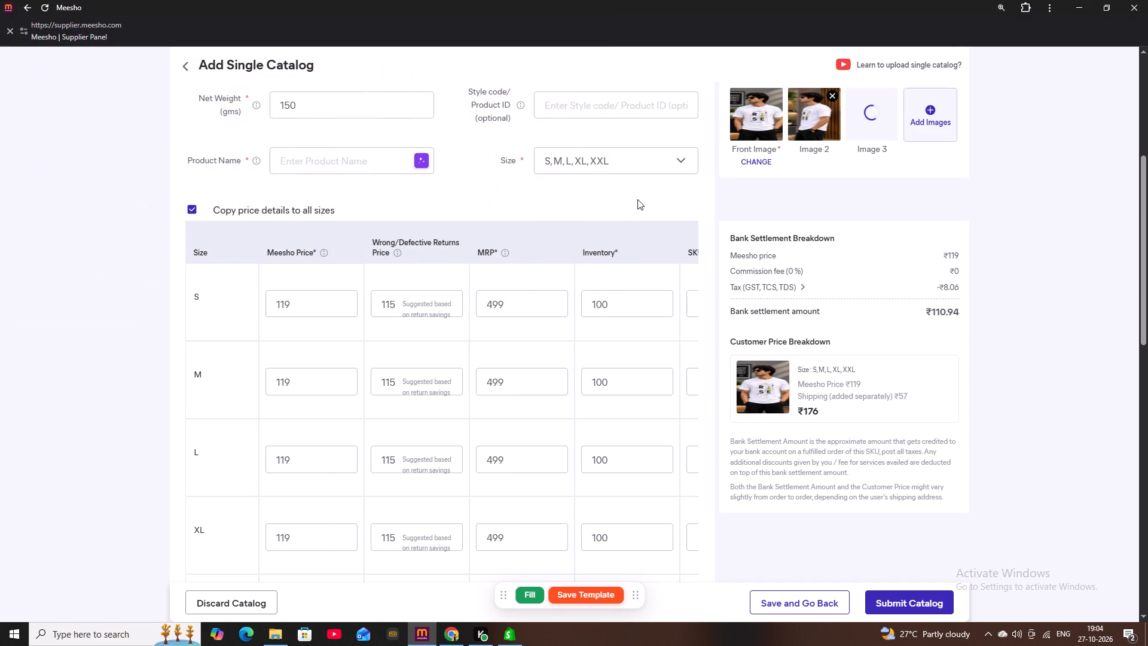
# Add mock-up 1198, the back view of a plain white T-shirt, as Image 4.
pyautogui.click(919, 129)
pyautogui.moveTo(613, 80); pyautogui.dragTo(613, 120)
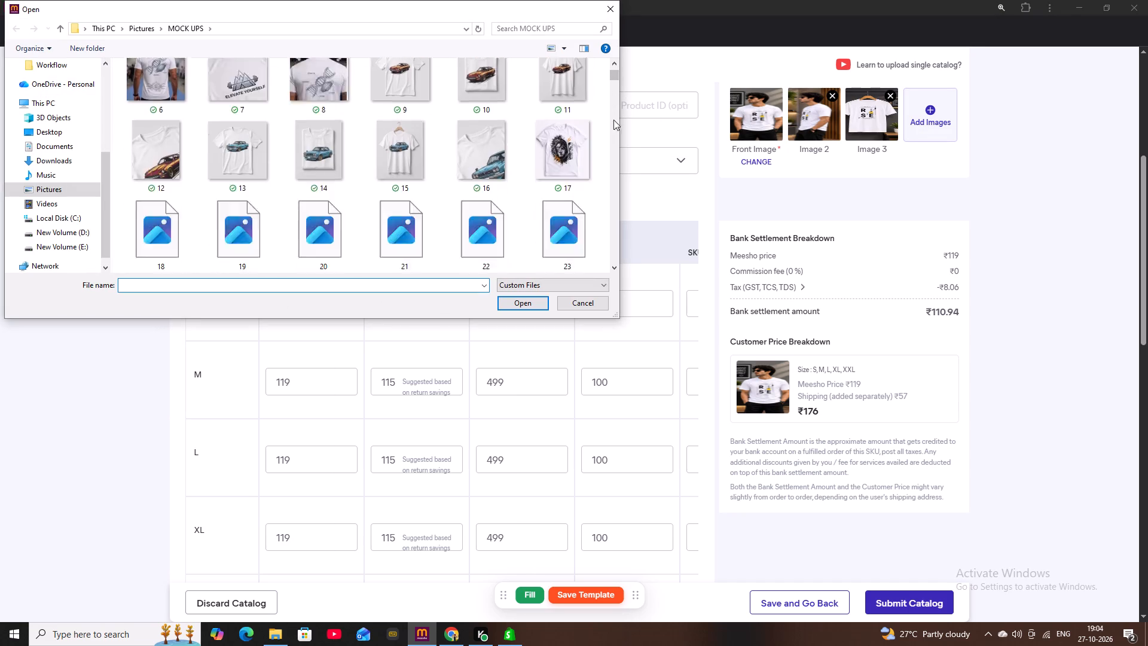
pyautogui.moveTo(613, 120); pyautogui.dragTo(613, 176)
pyautogui.moveTo(613, 78); pyautogui.dragTo(609, 168)
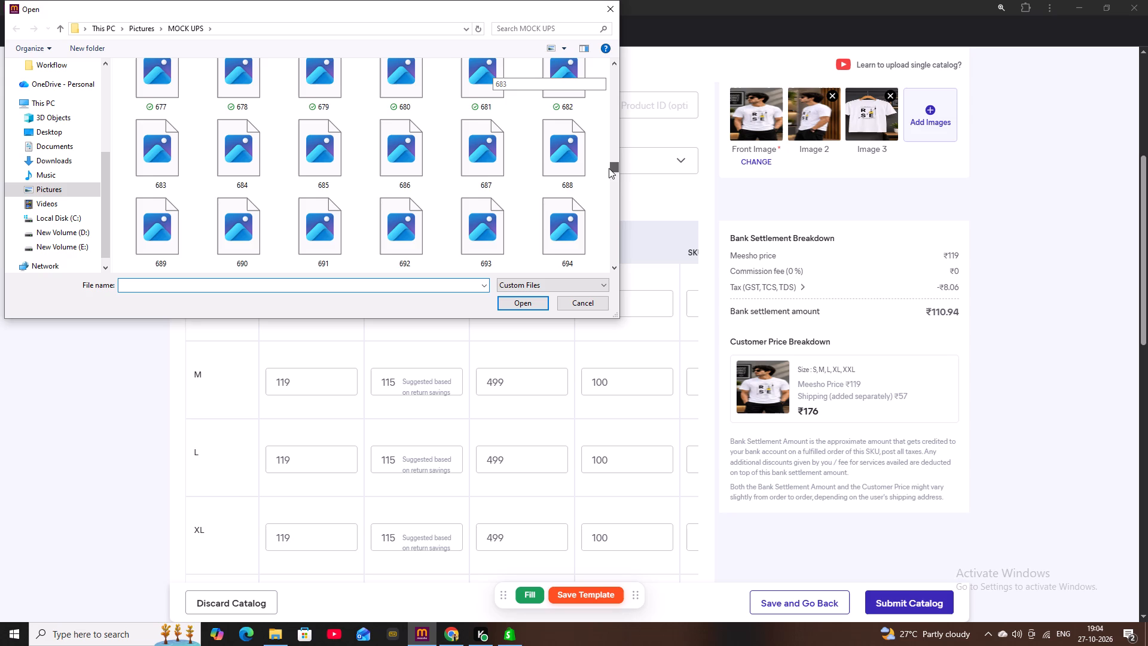
pyautogui.moveTo(609, 168); pyautogui.dragTo(607, 240)
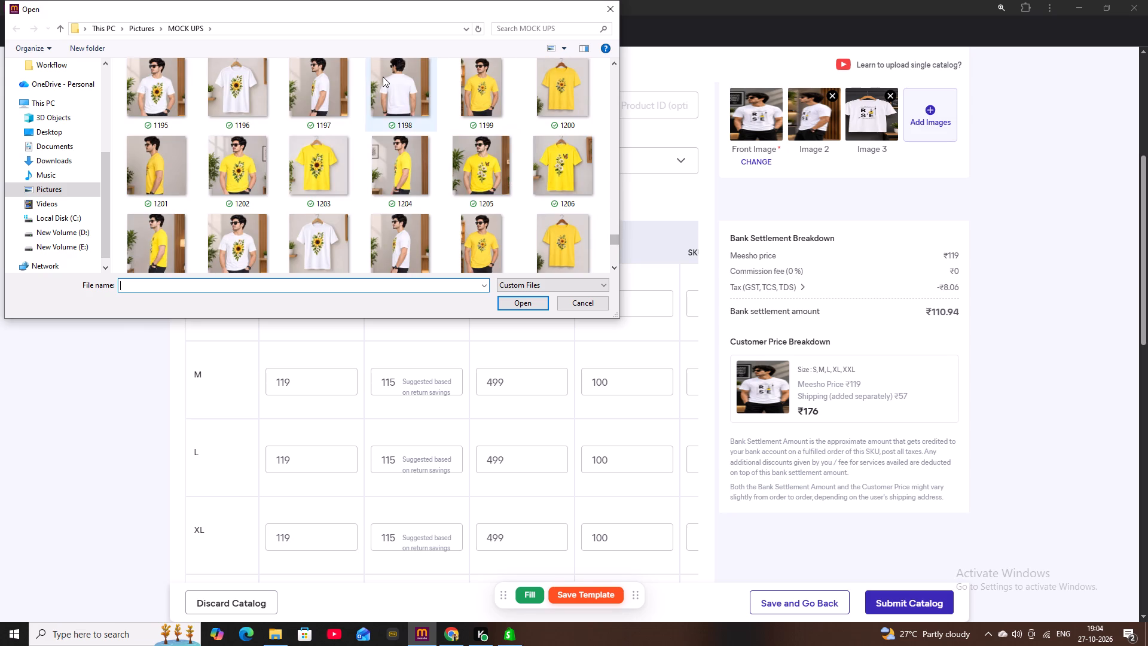
pyautogui.doubleClick(383, 77)
# Review the listing form from the product images and prices through to the Other Attributes section.
pyautogui.scroll(-2, 483, 196)
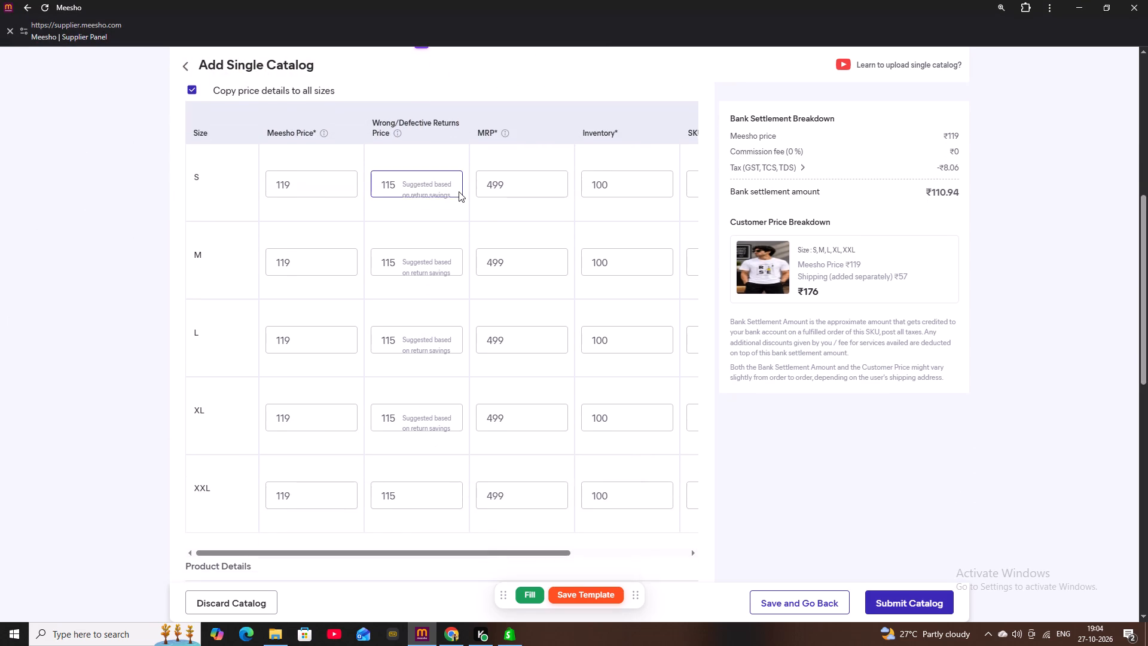
pyautogui.scroll(-13, 459, 191)
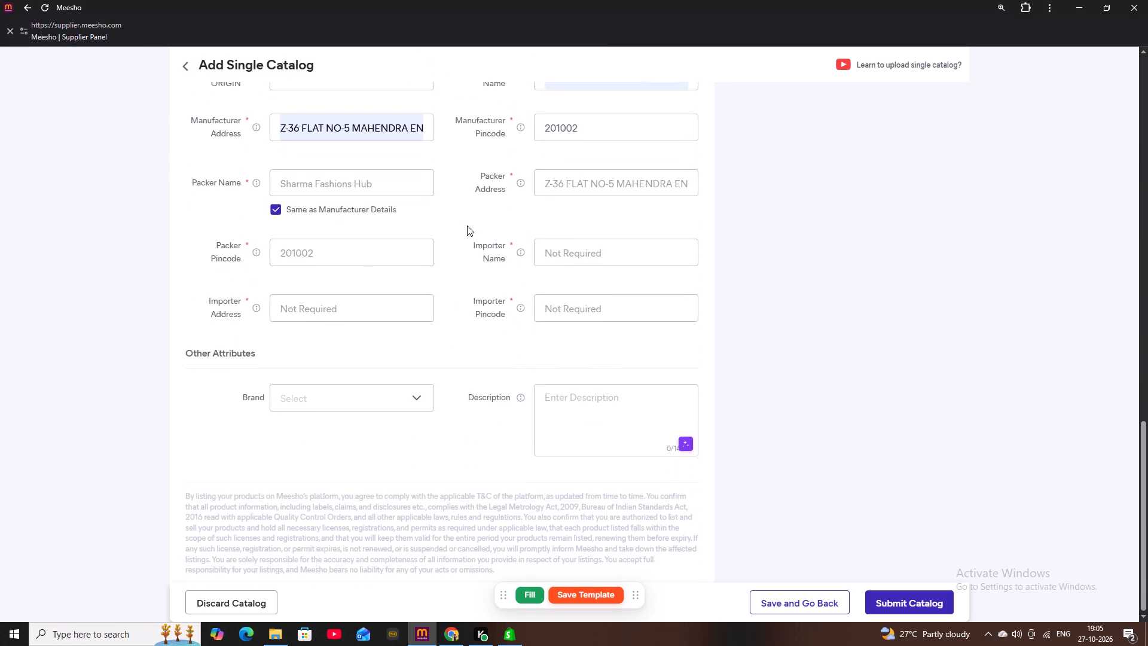
pyautogui.scroll(10, 477, 293)
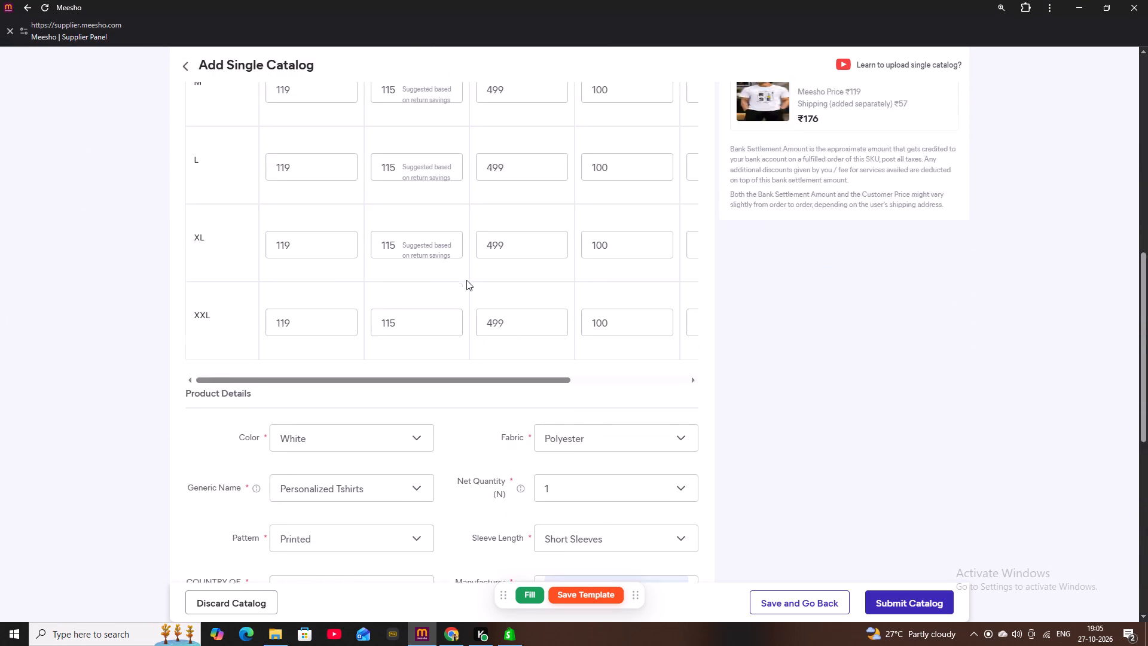
pyautogui.scroll(7, 466, 280)
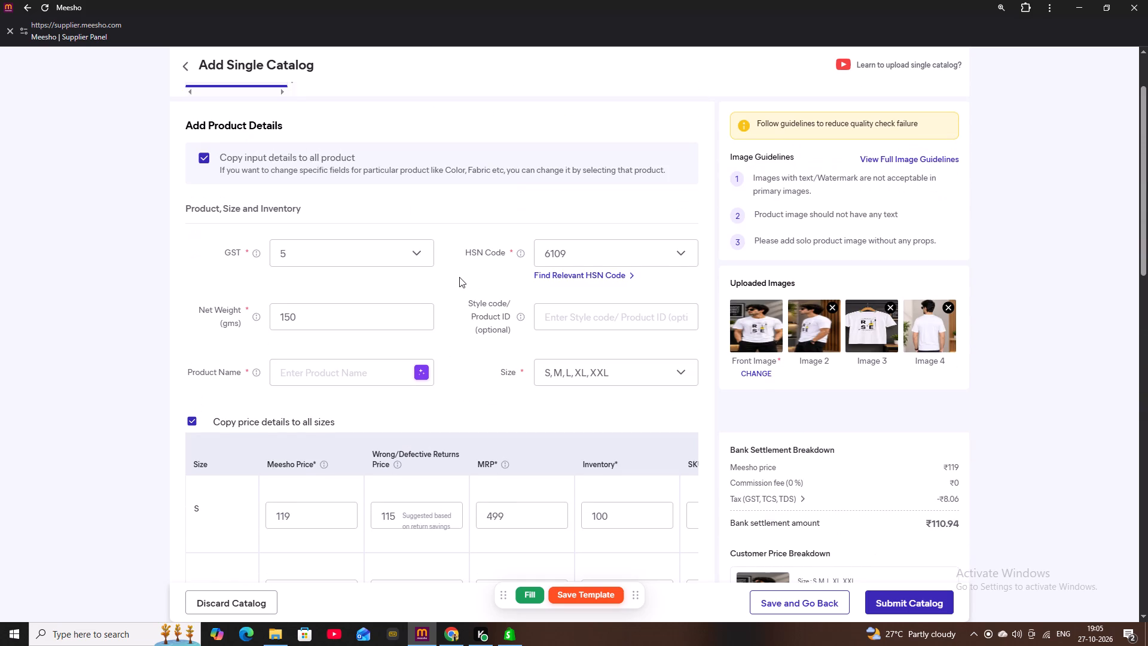
pyautogui.scroll(-9, 459, 277)
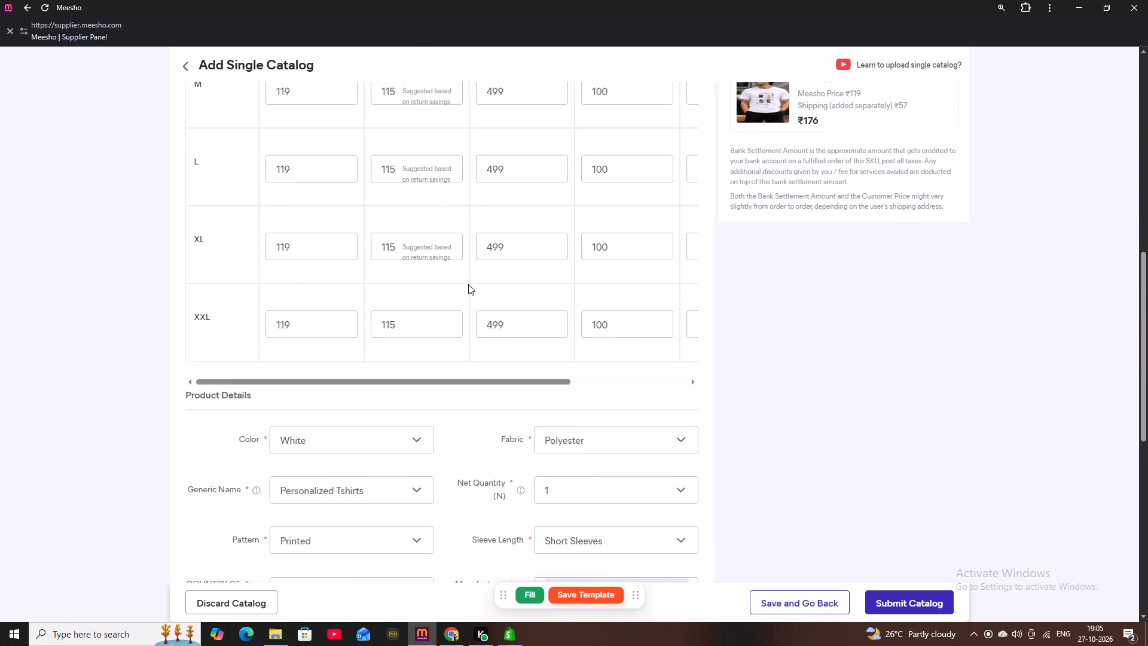
pyautogui.scroll(-2, 468, 284)
pyautogui.scroll(-1, 454, 348)
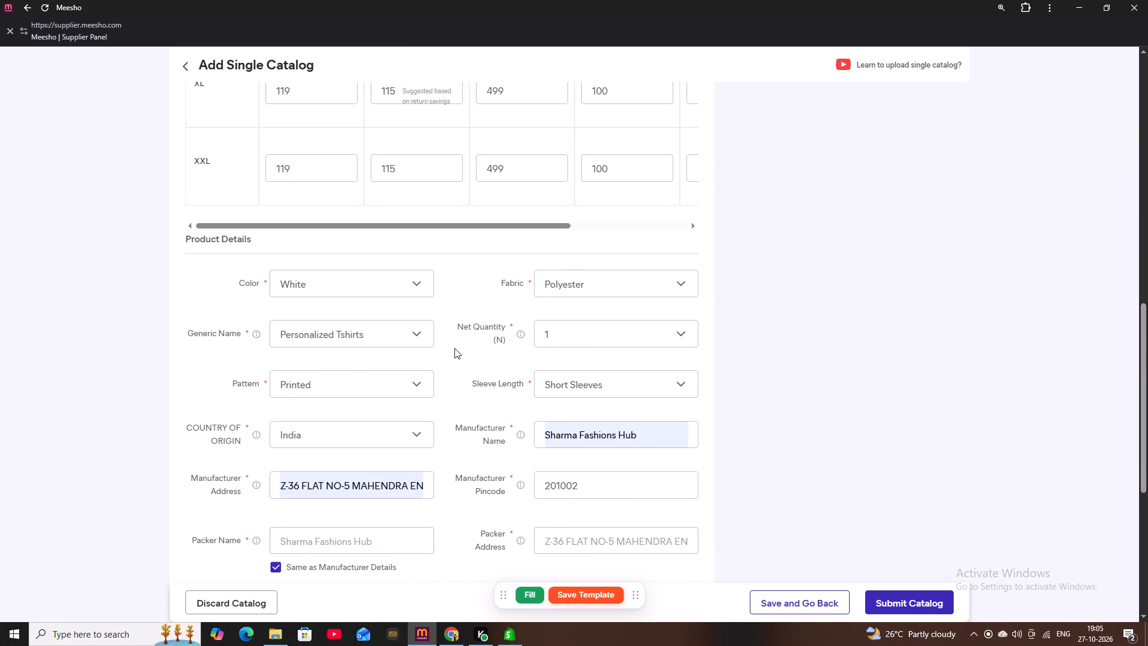
pyautogui.scroll(-4, 454, 348)
pyautogui.click(450, 638)
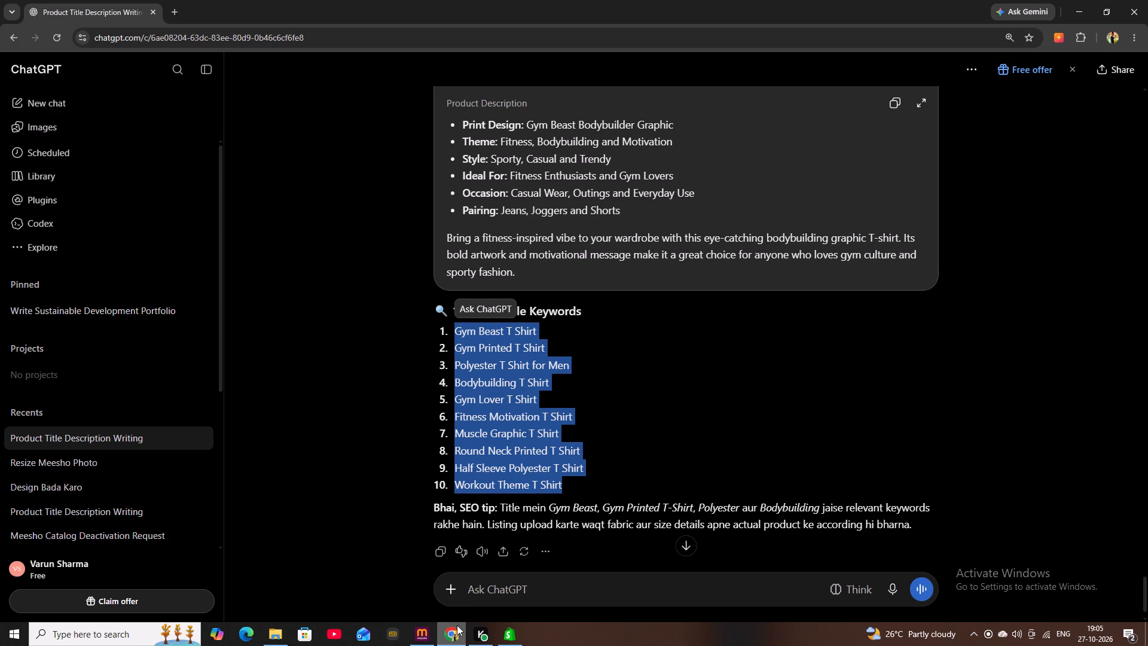
pyautogui.click(451, 596)
pyautogui.click(496, 339)
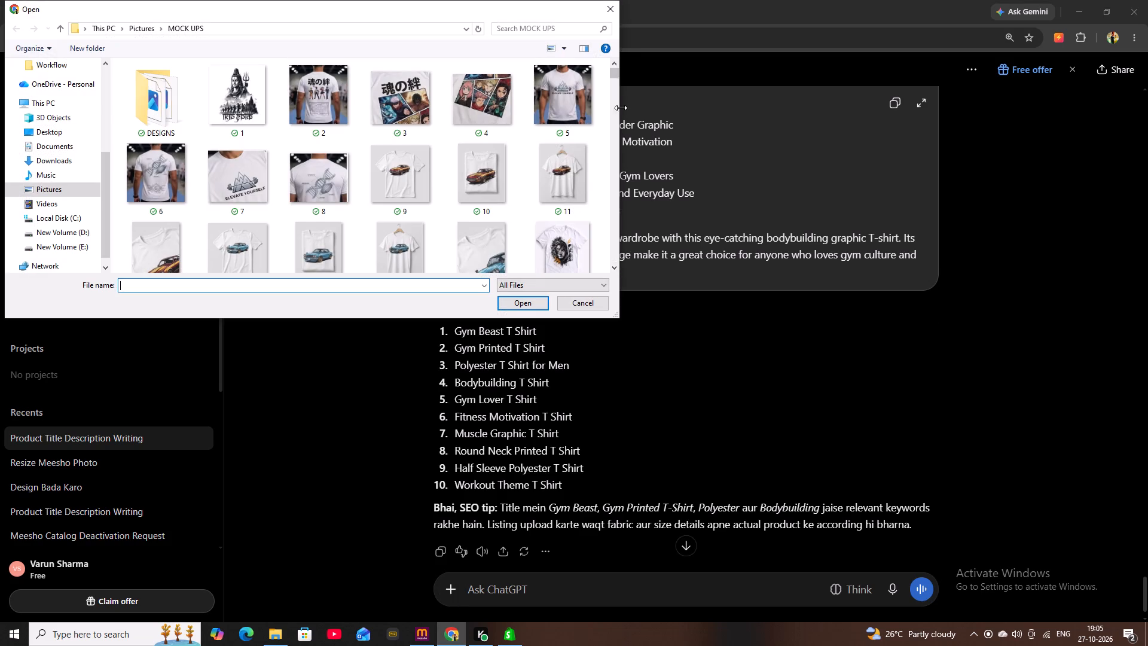
pyautogui.moveTo(610, 71); pyautogui.dragTo(613, 282)
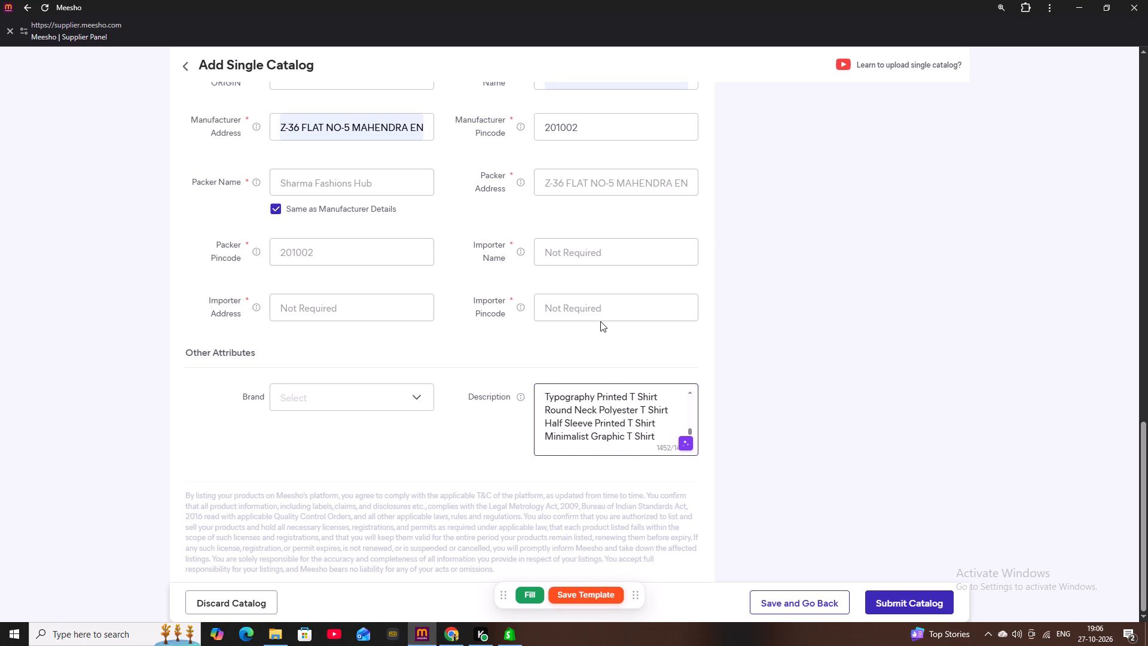
# Delete the last two keywords, Minimalist Graphic T Shirt and Half Sleeve Printed T Shirt, from the description.
pyautogui.moveTo(544, 436); pyautogui.dragTo(658, 439)
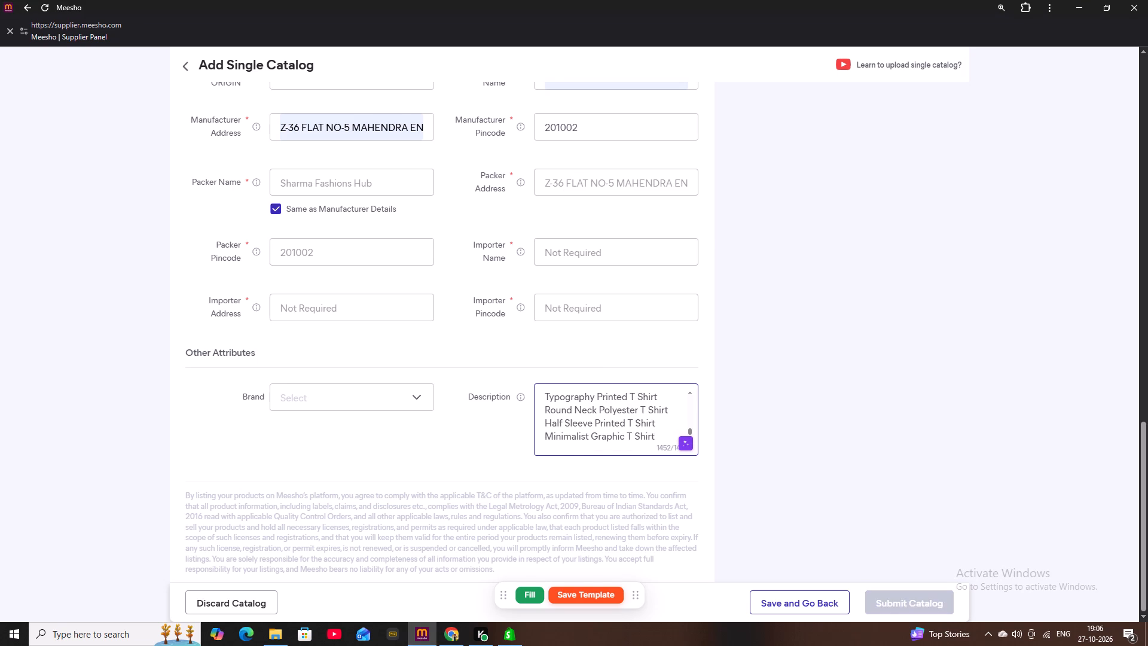
pyautogui.moveTo(658, 439); pyautogui.dragTo(664, 439)
pyautogui.moveTo(657, 439); pyautogui.dragTo(535, 459)
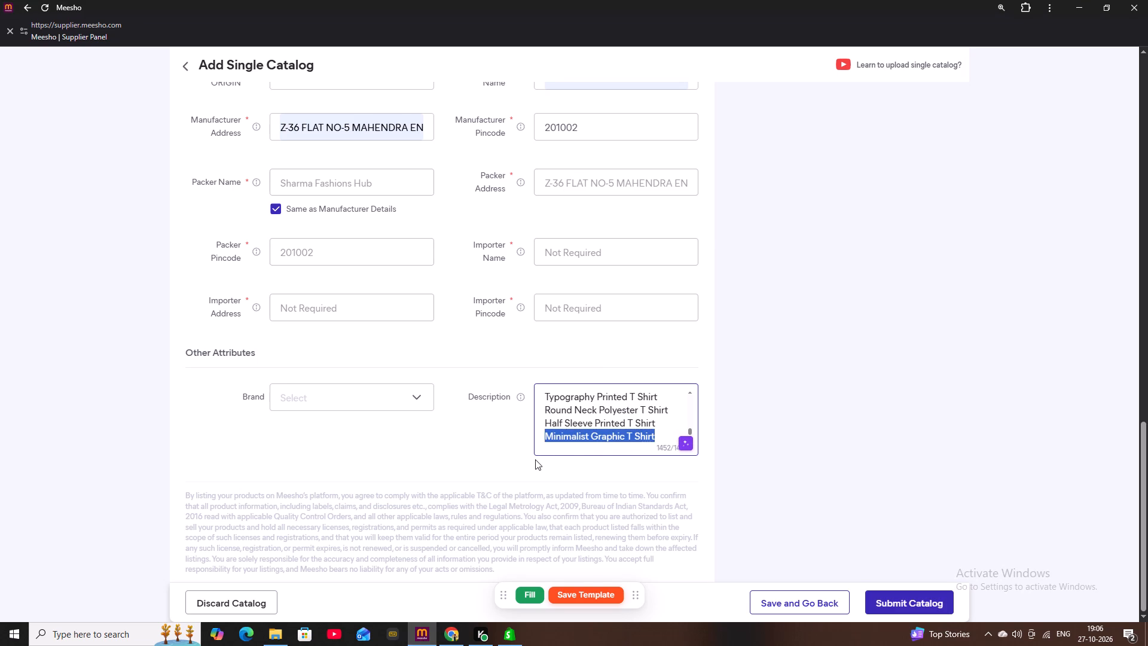
pyautogui.press('BackSpace')
pyautogui.press('Return')
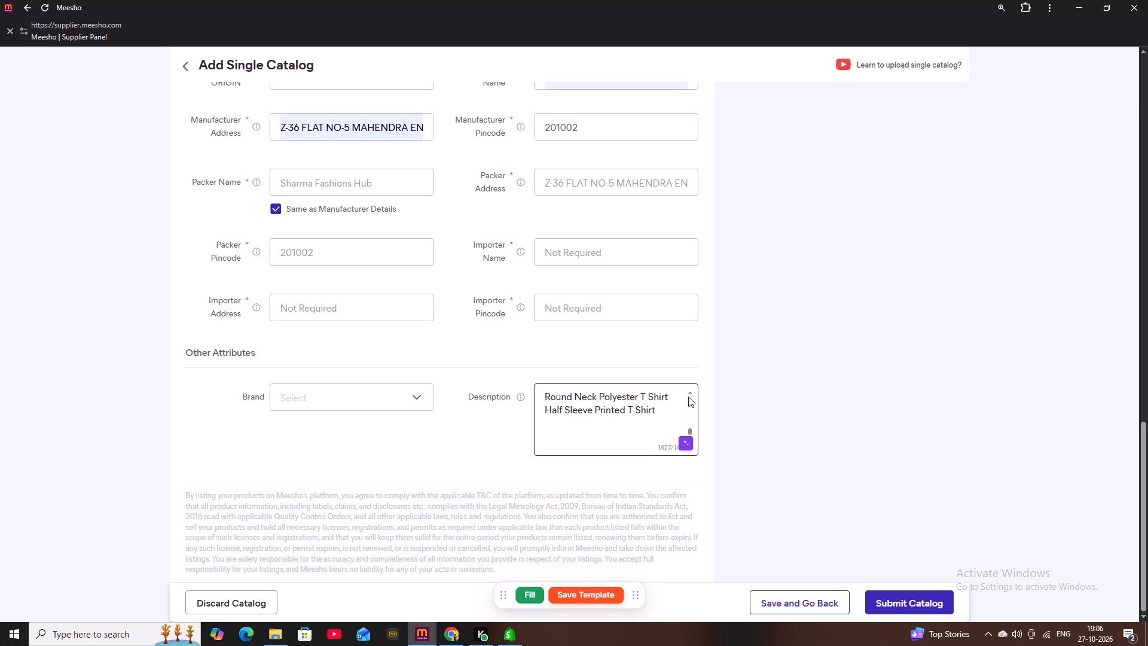
pyautogui.moveTo(654, 409); pyautogui.dragTo(536, 418)
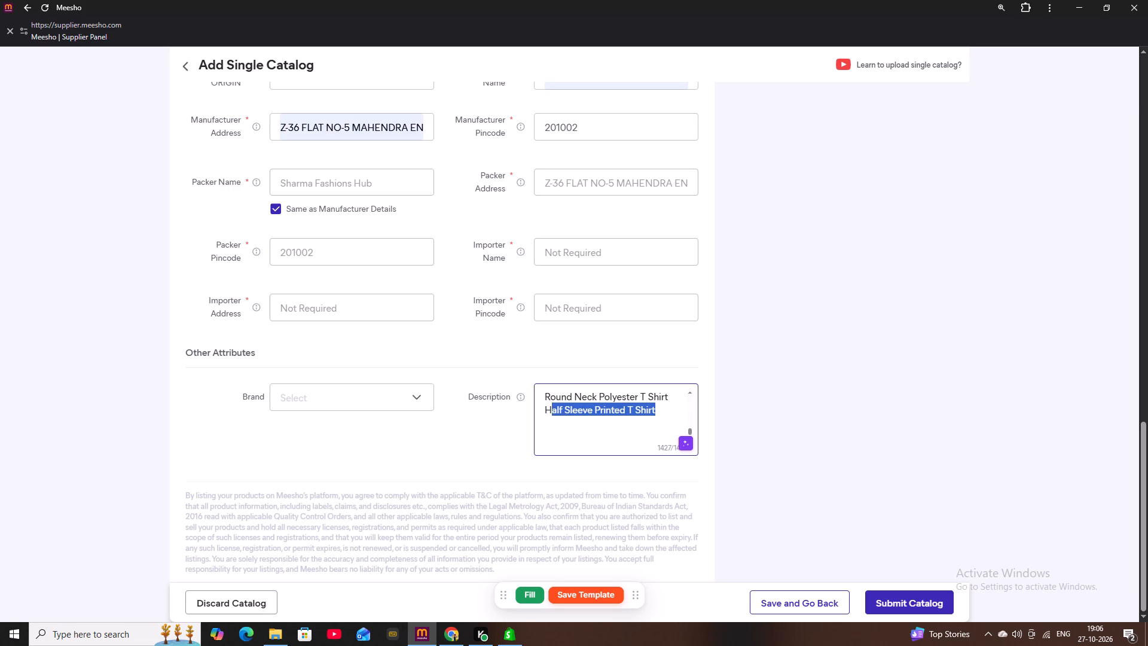
pyautogui.moveTo(544, 410); pyautogui.dragTo(713, 421)
pyautogui.press('BackSpace')
# Review the completed listing form, checking the product name, images, size prices, product details and description.
pyautogui.click(760, 397)
pyautogui.scroll(2, 760, 397)
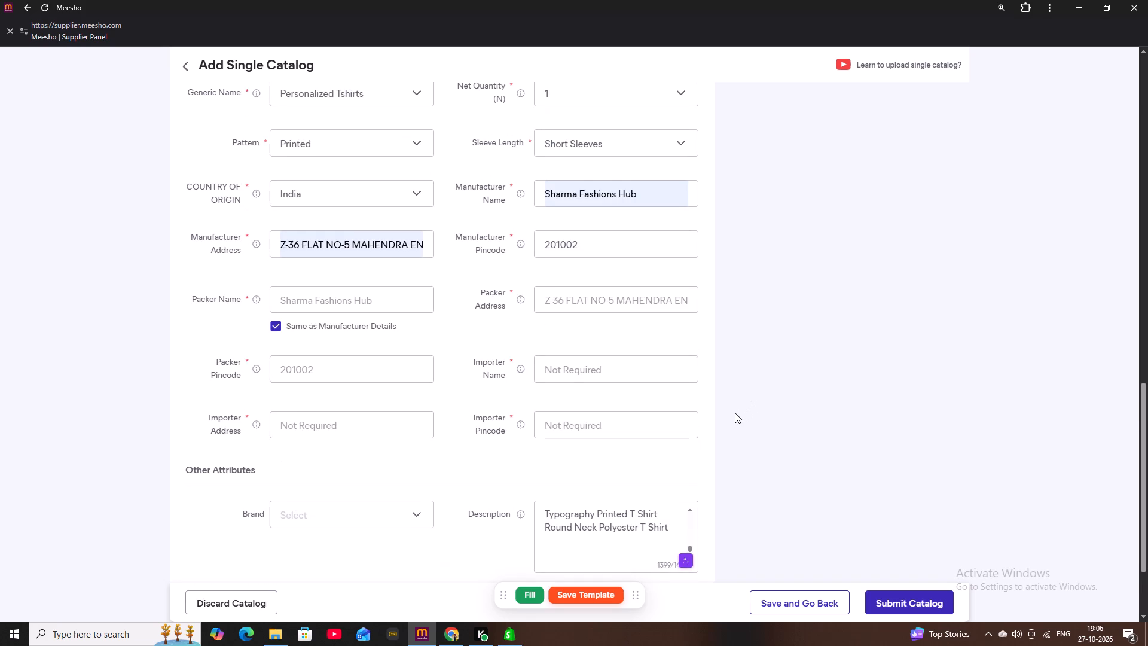
pyautogui.scroll(12, 724, 414)
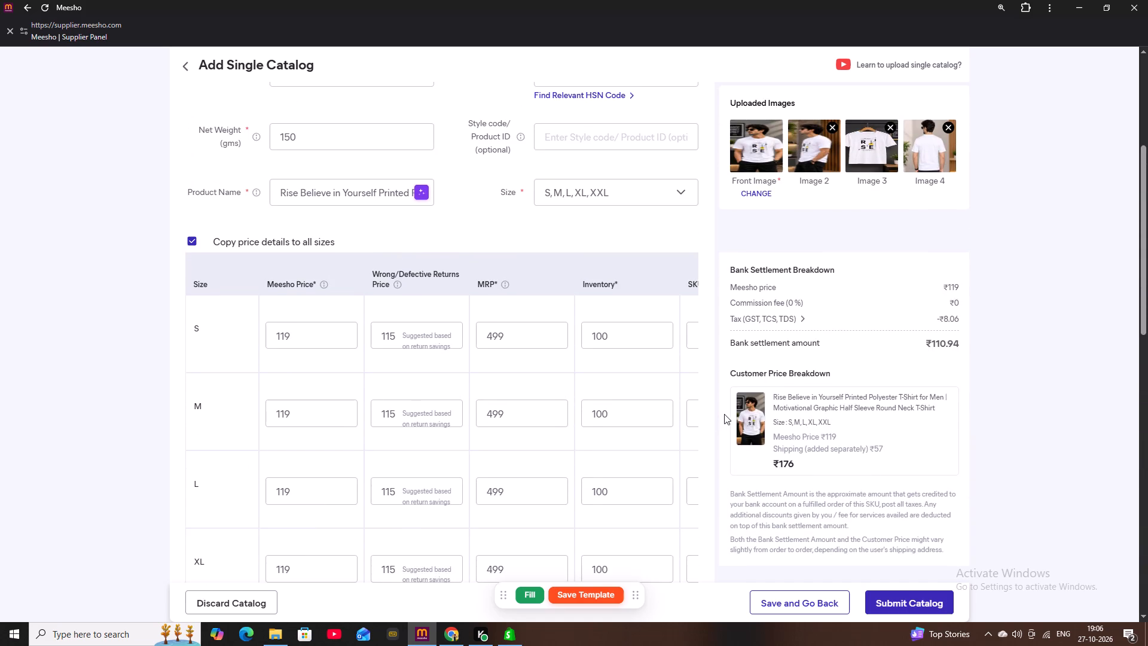
pyautogui.scroll(2, 681, 352)
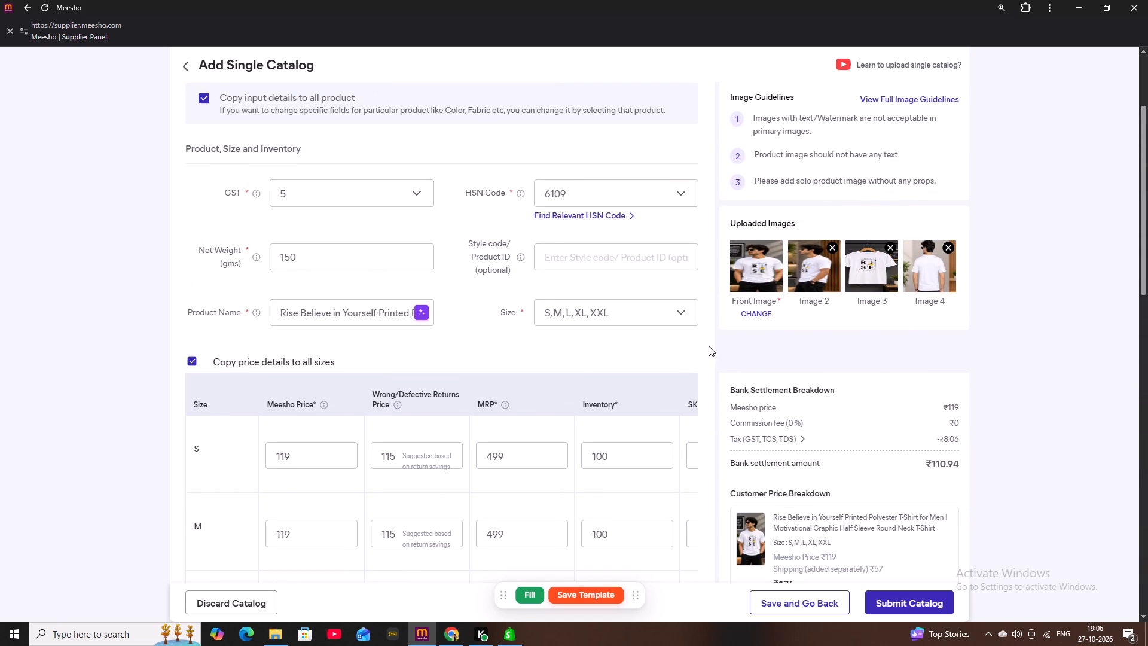
pyautogui.scroll(-6, 705, 347)
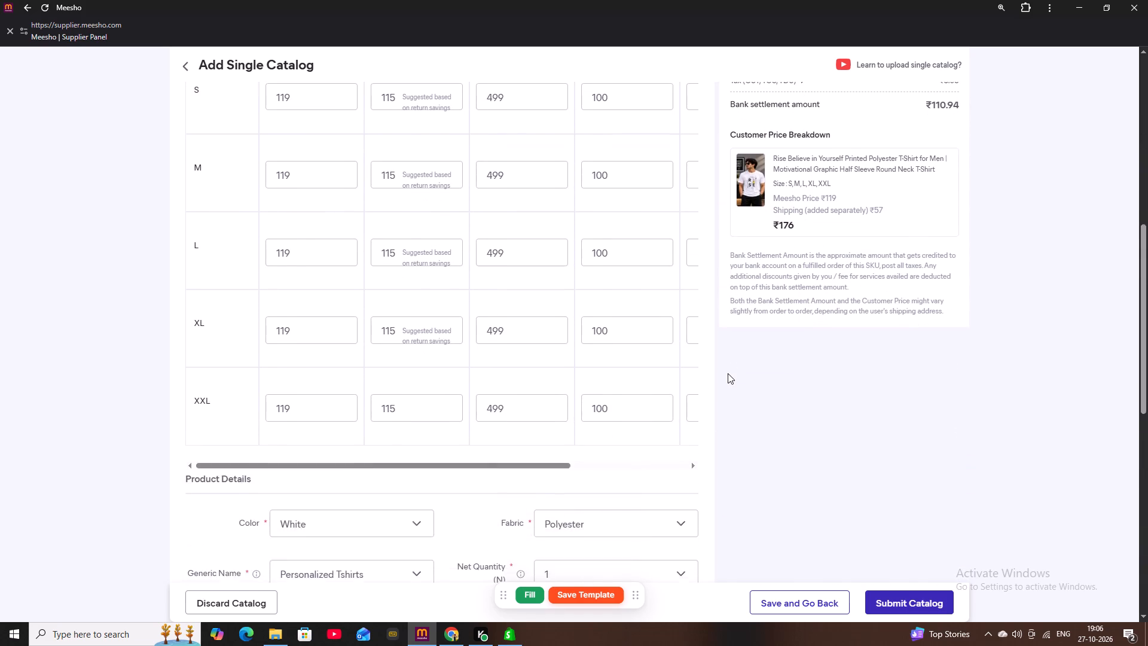
pyautogui.scroll(-9, 728, 373)
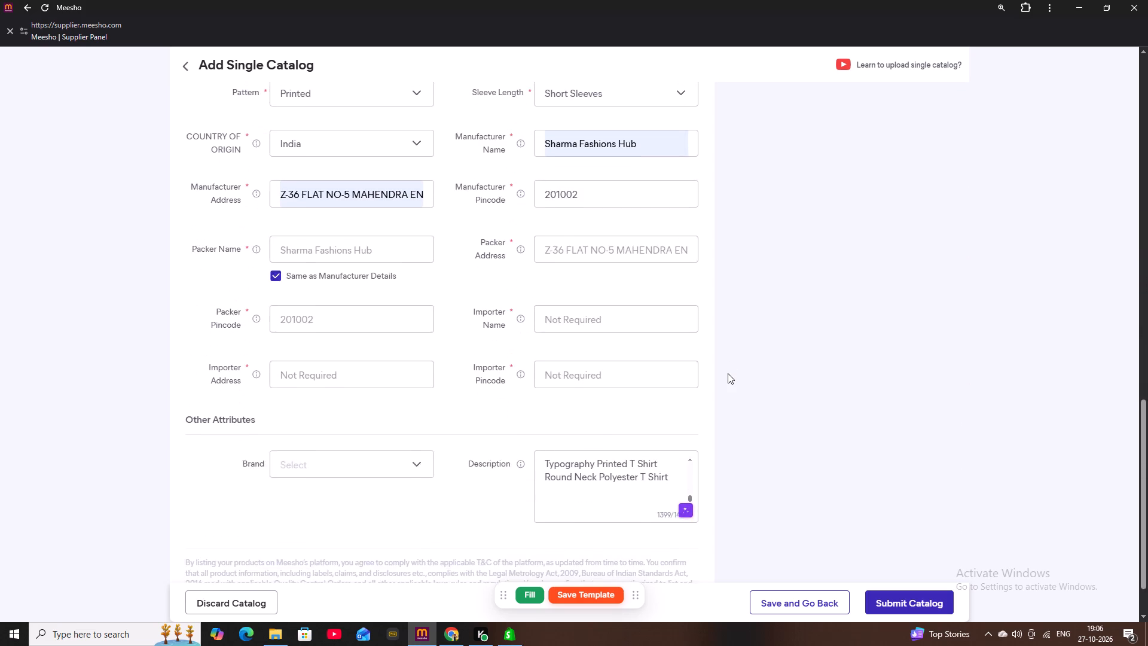
pyautogui.scroll(-1, 728, 373)
# Submit the catalog for quality check, declaring its products not branded or illegal and updating the changes, and close the visibility steps window.
pyautogui.click(878, 601)
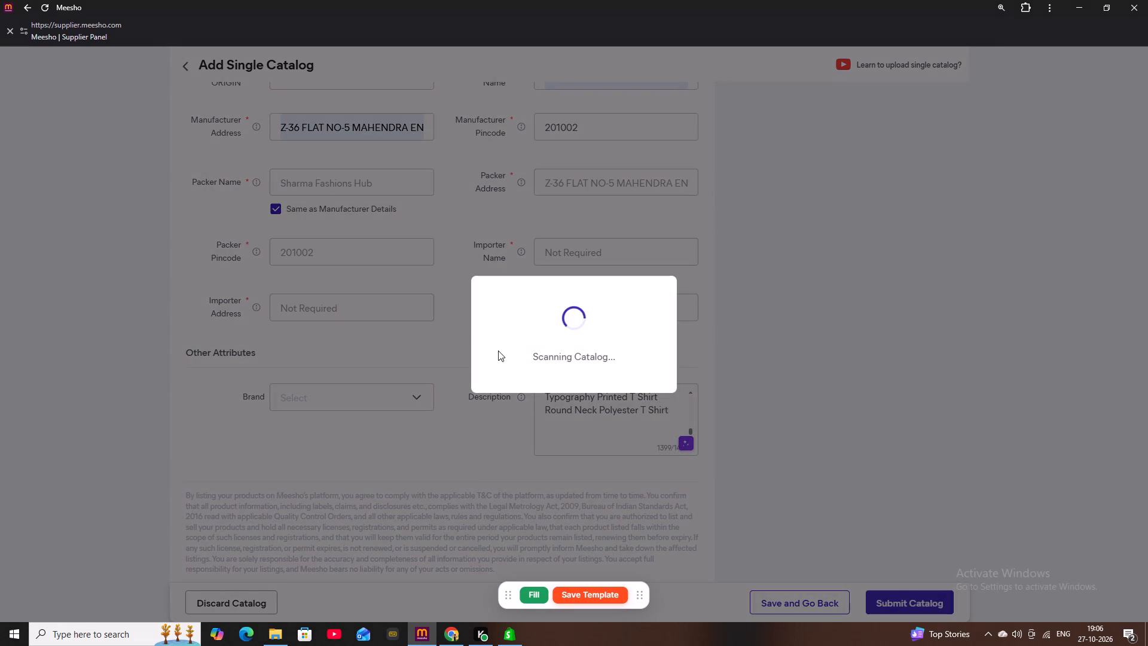
pyautogui.doubleClick(355, 512)
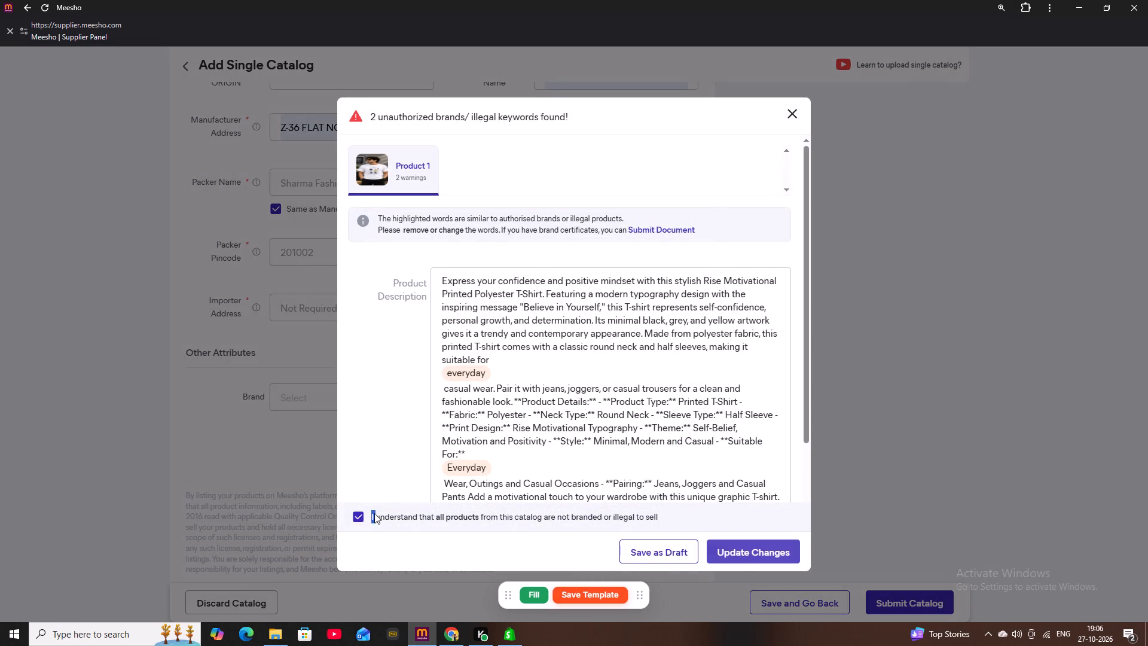
pyautogui.click(739, 556)
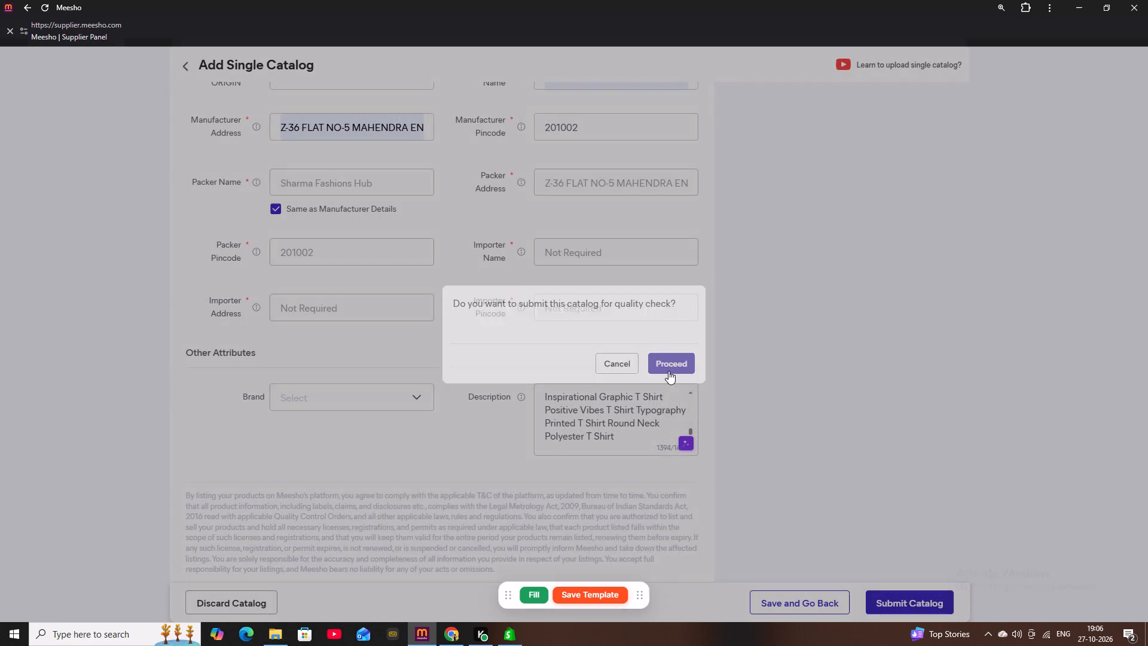
pyautogui.click(673, 361)
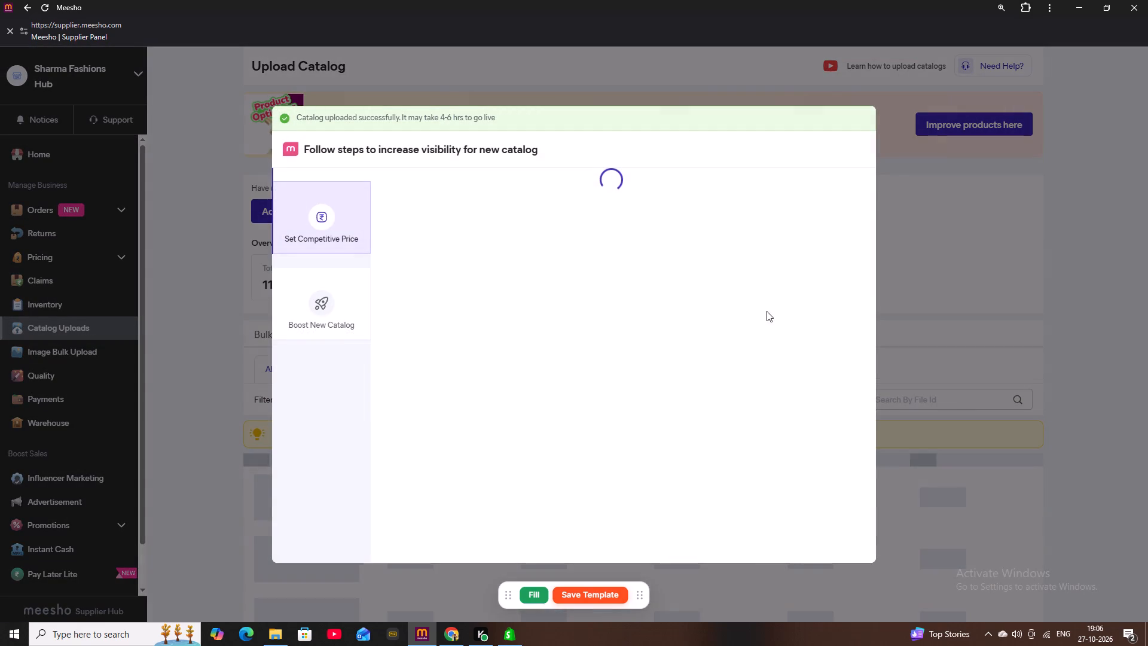
pyautogui.click(857, 150)
# Reload the Upload Catalog page and start a new single catalog in the Personalized Tshirts category.
pyautogui.scroll(-1, 651, 287)
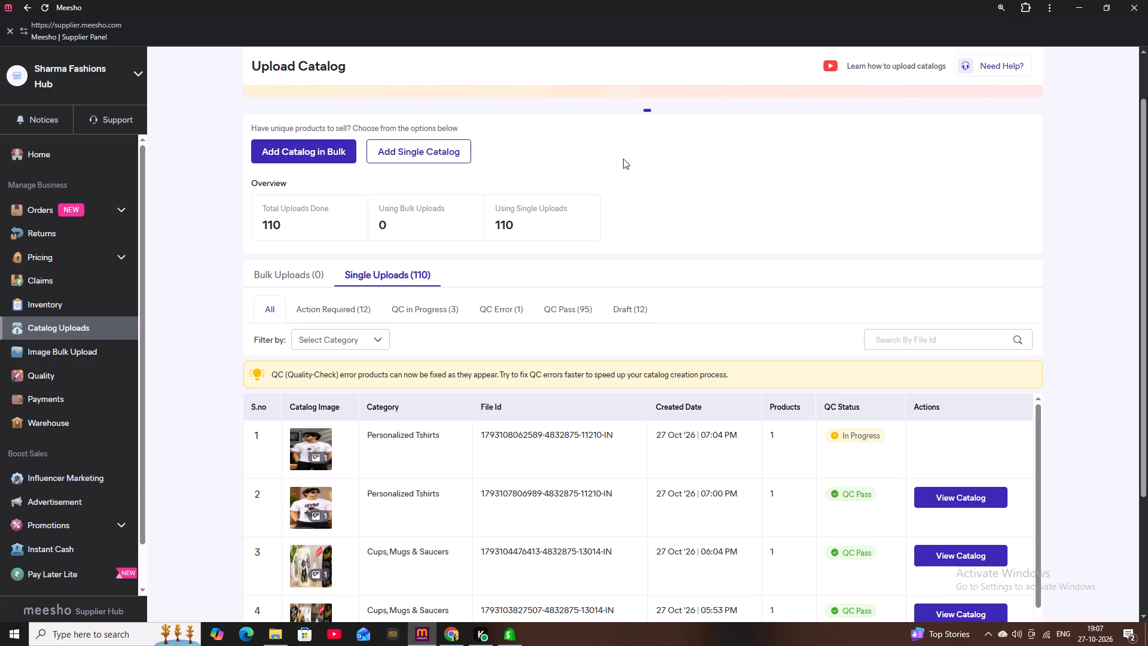
pyautogui.rightClick(681, 176)
pyautogui.click(697, 220)
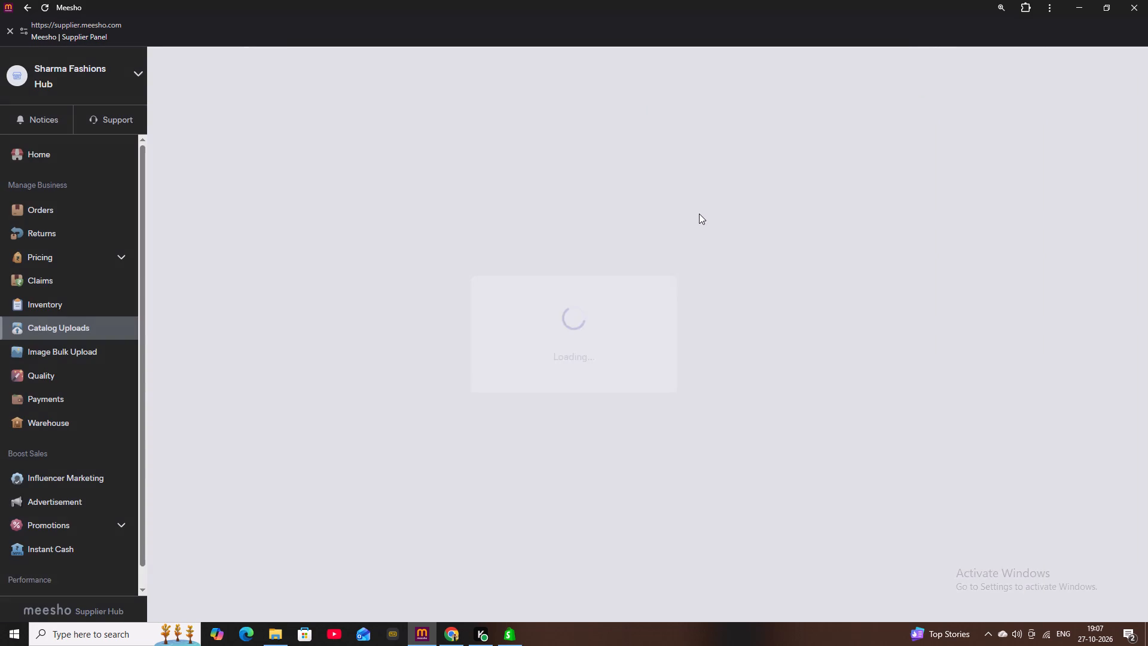
pyautogui.click(447, 152)
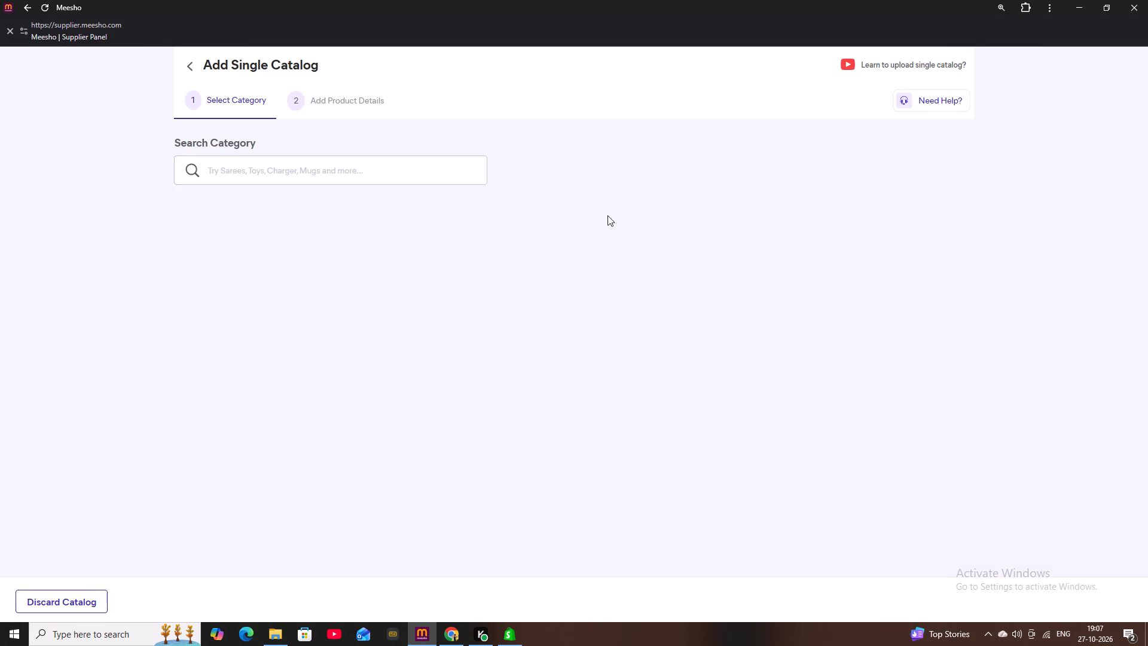
pyautogui.click(466, 219)
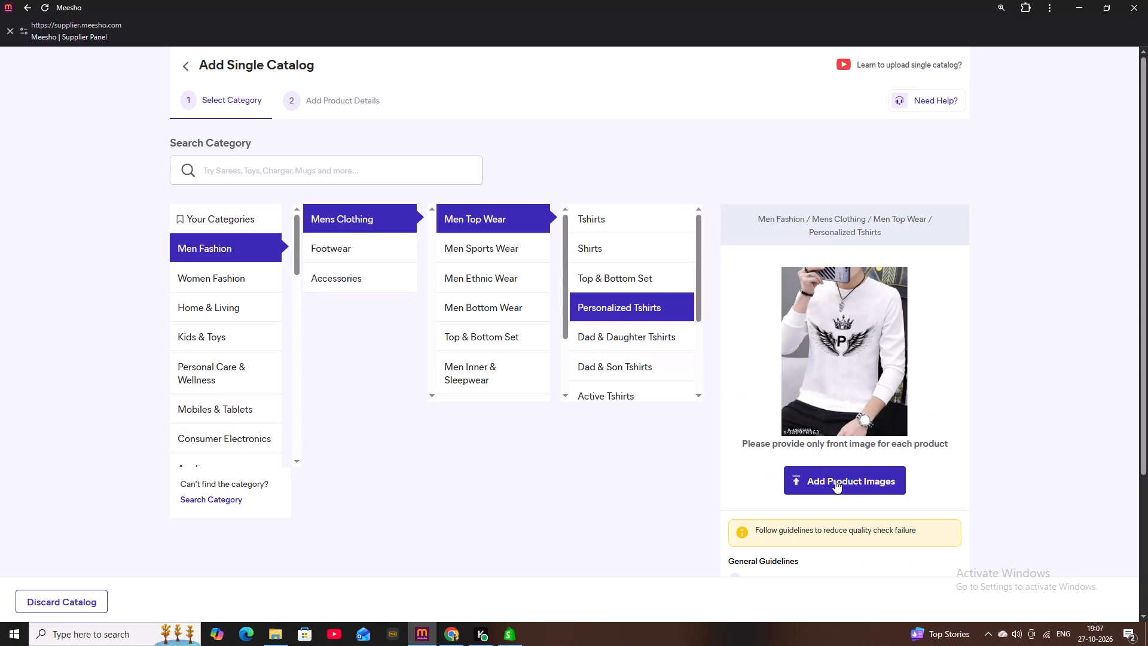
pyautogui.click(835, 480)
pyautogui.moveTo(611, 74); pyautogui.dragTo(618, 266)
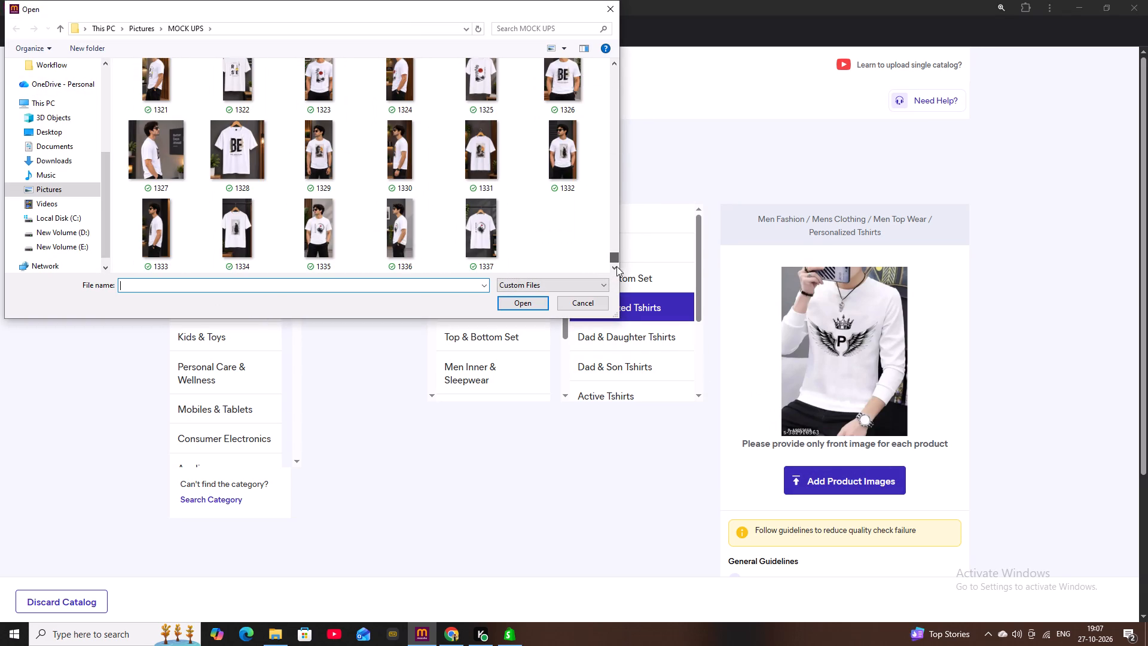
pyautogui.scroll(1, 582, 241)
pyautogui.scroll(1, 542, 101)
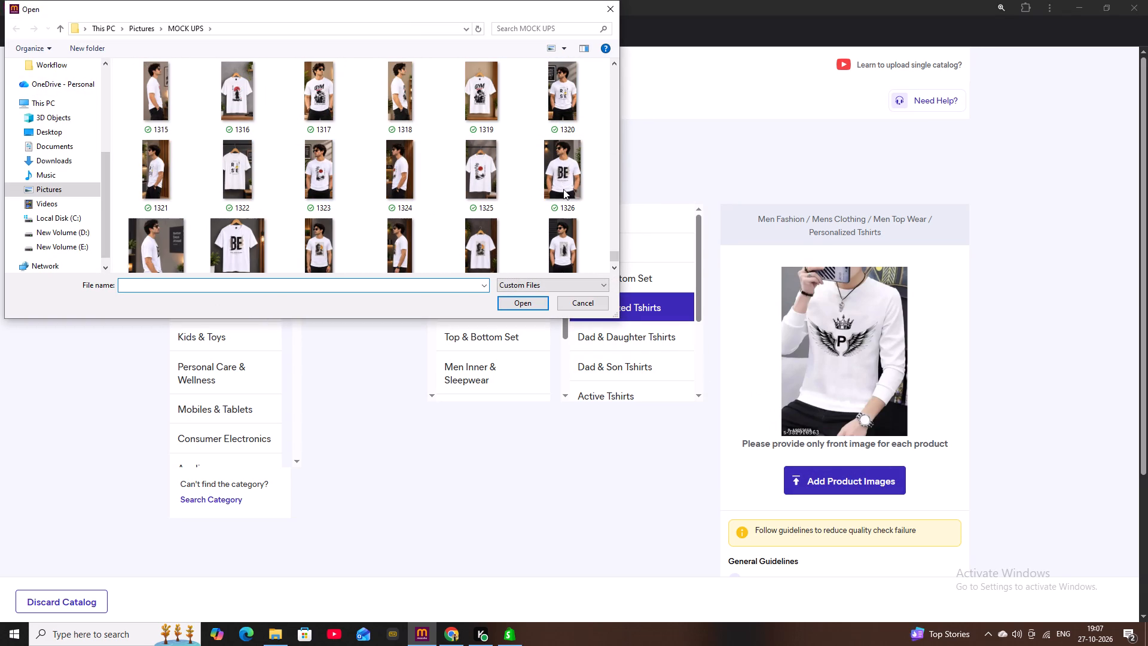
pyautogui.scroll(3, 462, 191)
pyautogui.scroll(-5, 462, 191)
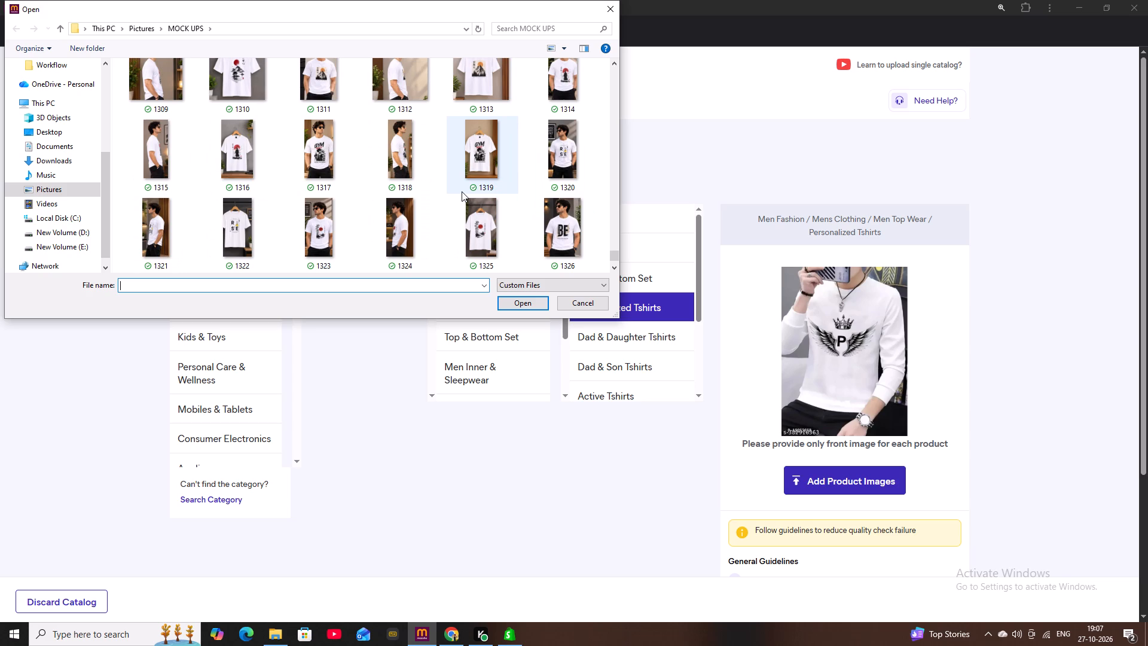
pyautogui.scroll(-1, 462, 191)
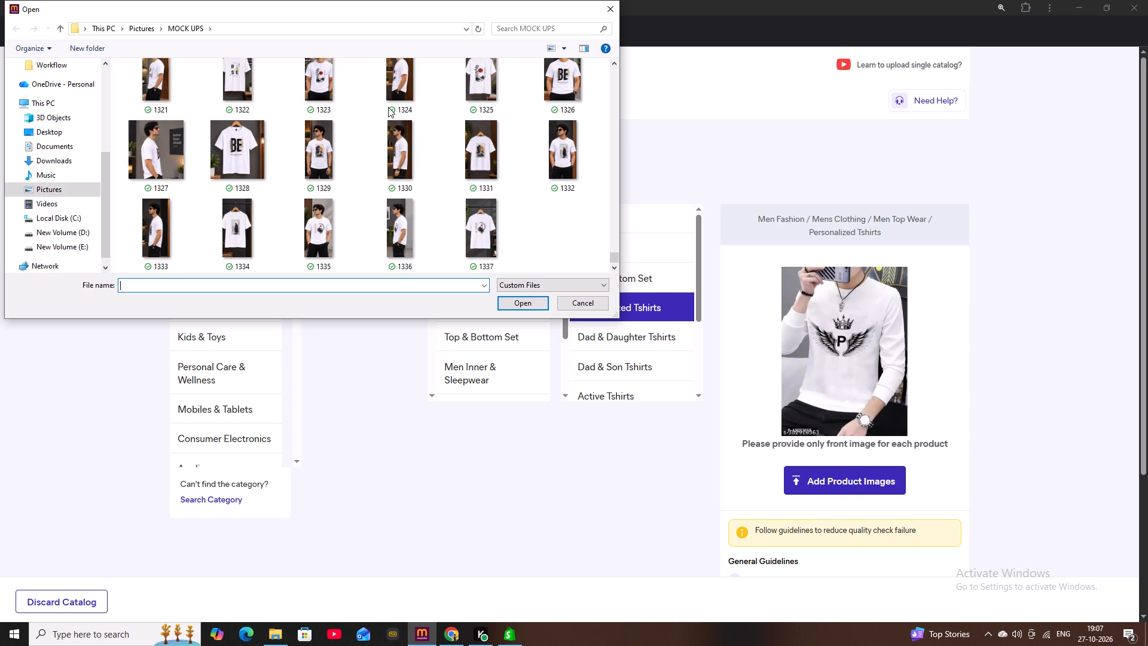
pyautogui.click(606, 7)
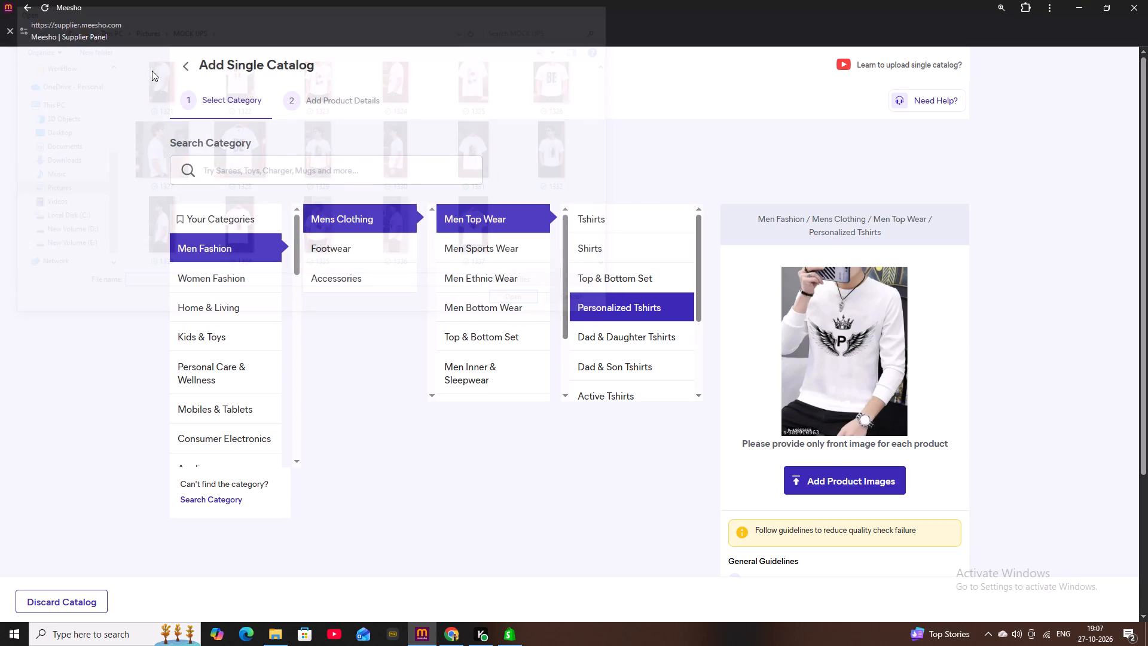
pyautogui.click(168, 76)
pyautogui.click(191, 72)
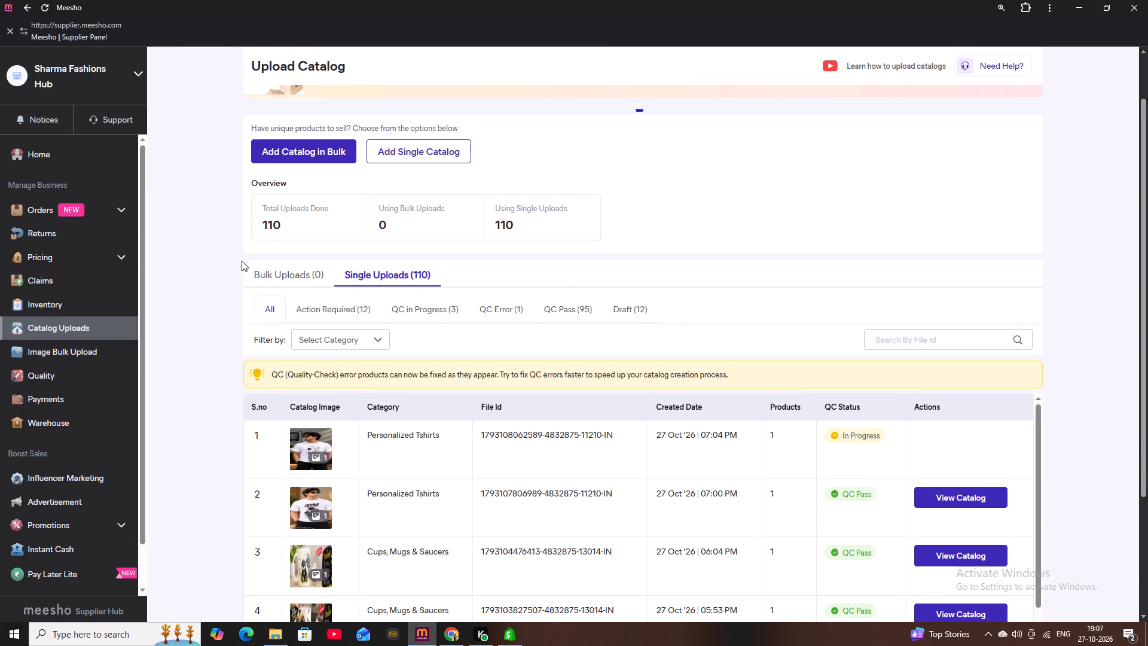
# Check the blocked catalogs in the Meesho inventory and return to the active ones.
pyautogui.click(58, 301)
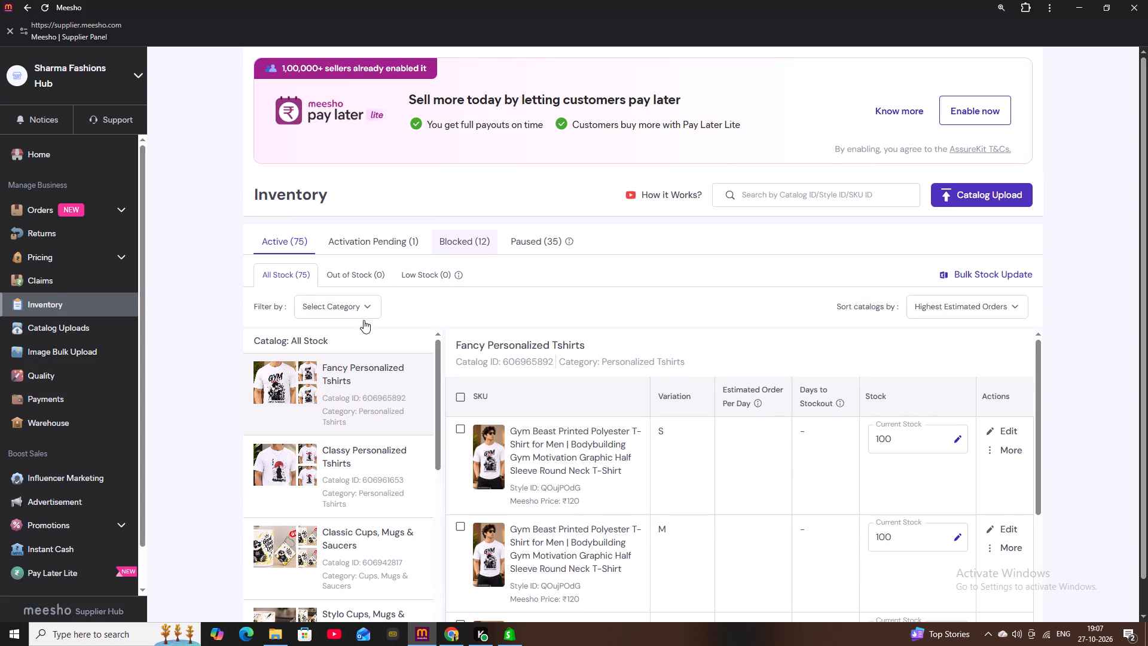
pyautogui.click(453, 242)
pyautogui.scroll(-1, 457, 403)
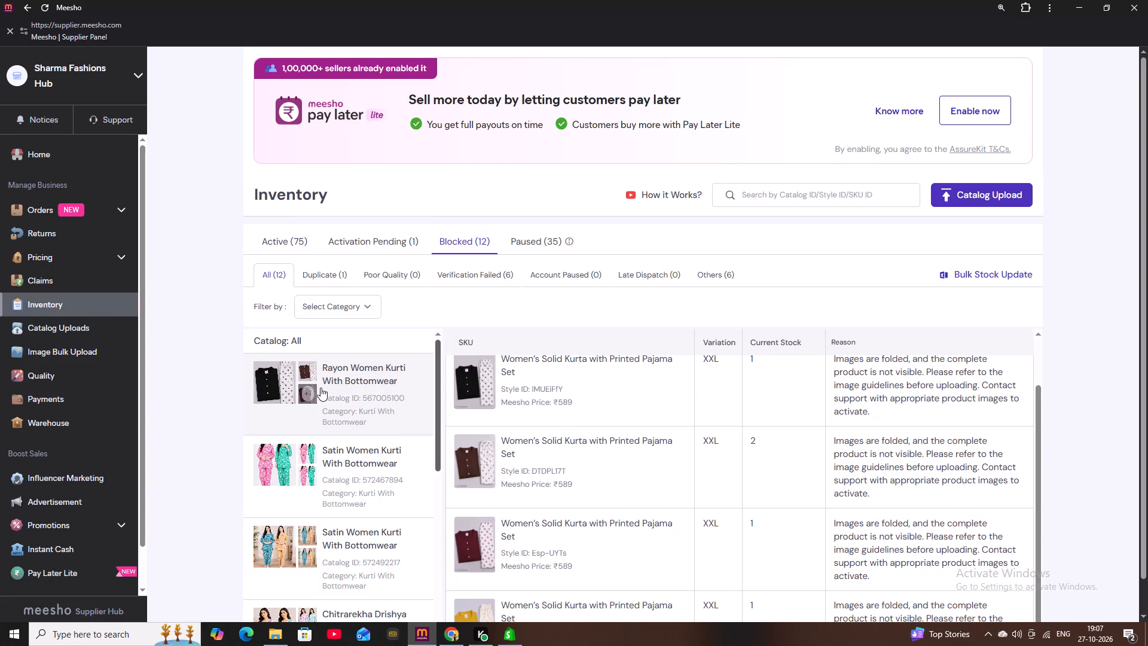
pyautogui.scroll(-2, 310, 392)
pyautogui.scroll(5, 311, 395)
pyautogui.click(280, 239)
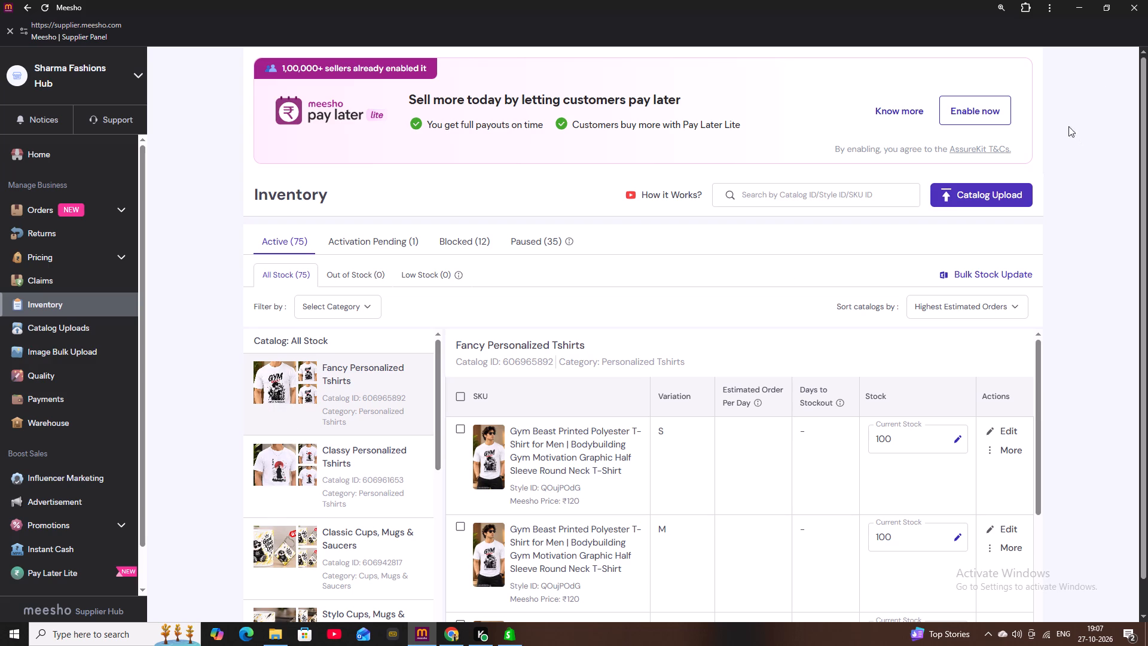
# Close the Meesho supplier panel and the Chrome window, and minimize the MOCK UPS folder to switch to the Shopify products page.
pyautogui.click(1147, 0)
pyautogui.click(1147, 0)
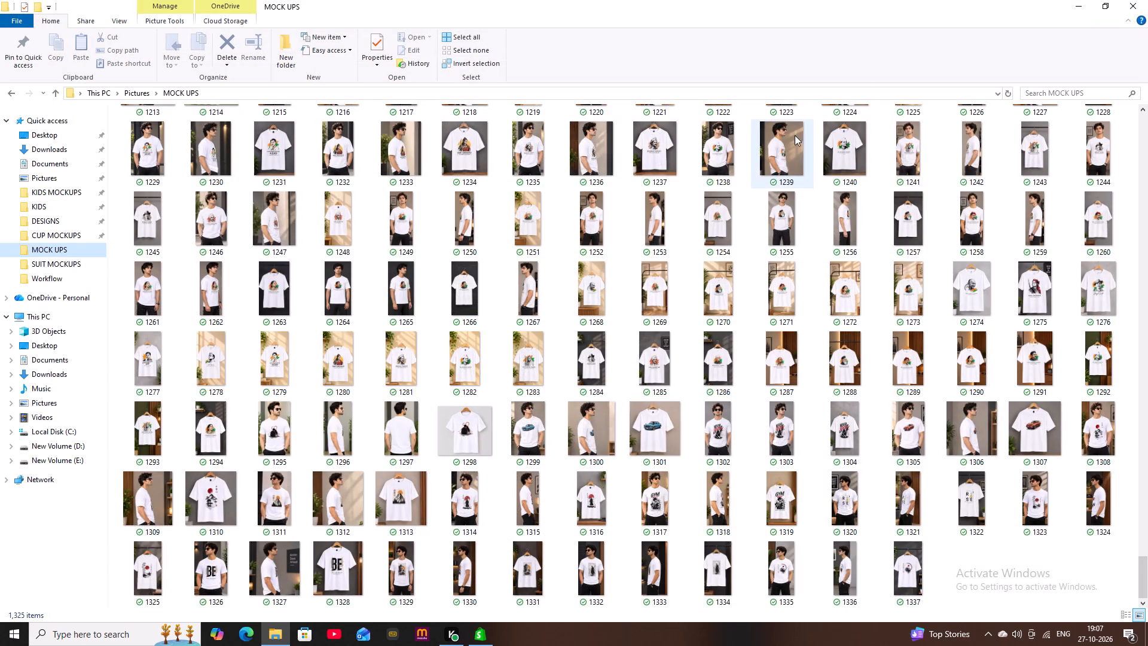
pyautogui.click(1081, 0)
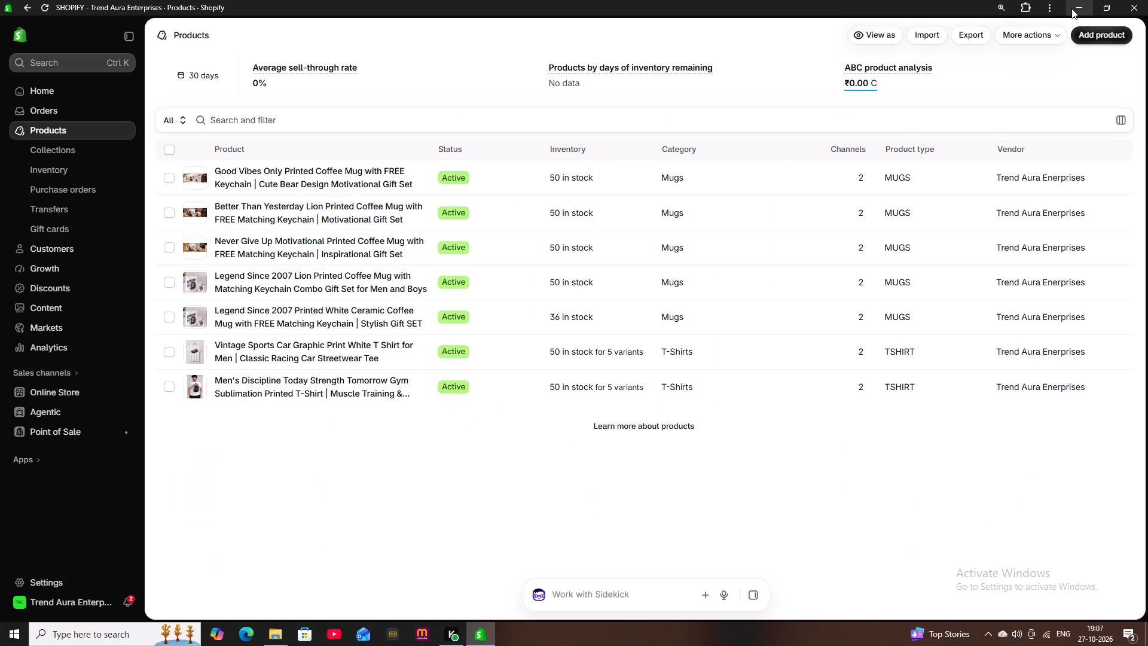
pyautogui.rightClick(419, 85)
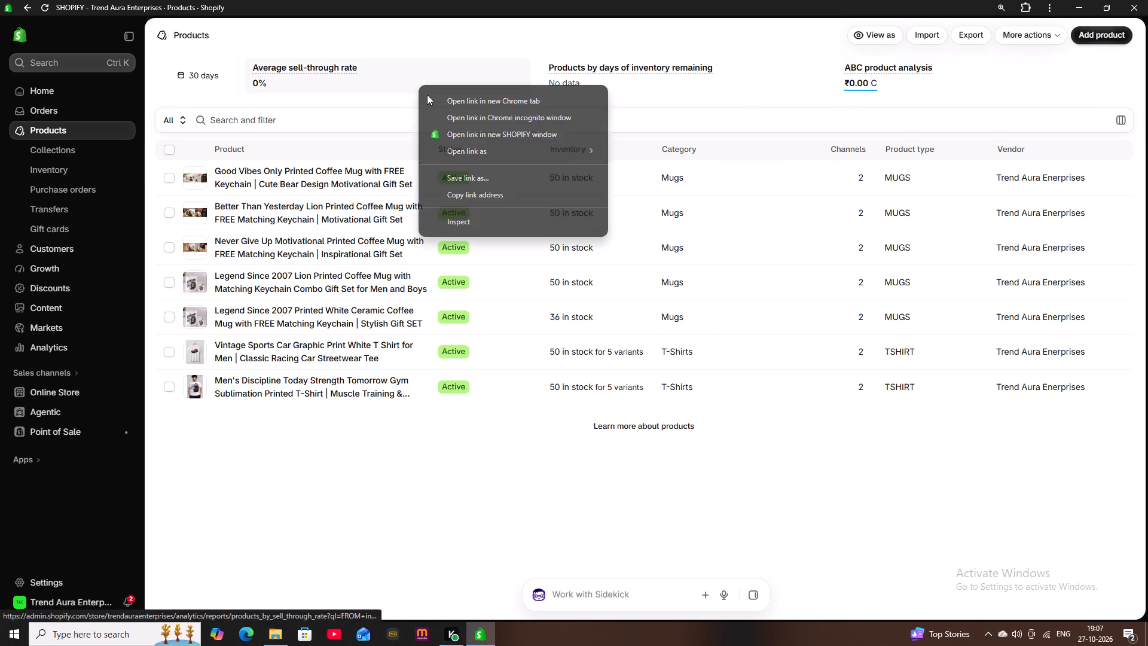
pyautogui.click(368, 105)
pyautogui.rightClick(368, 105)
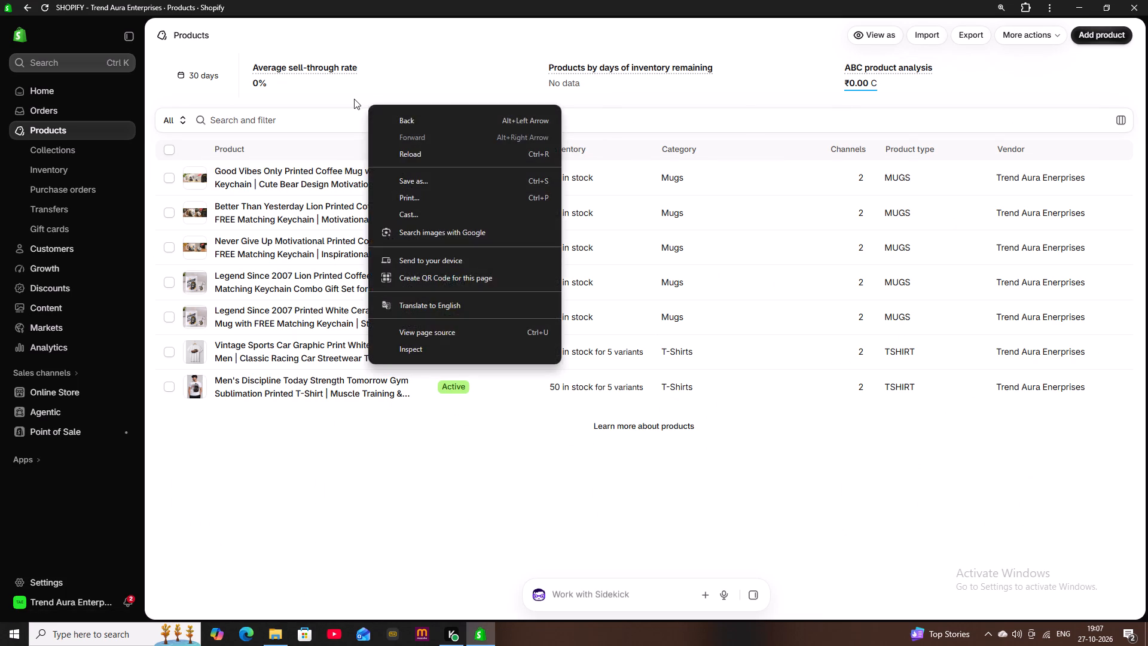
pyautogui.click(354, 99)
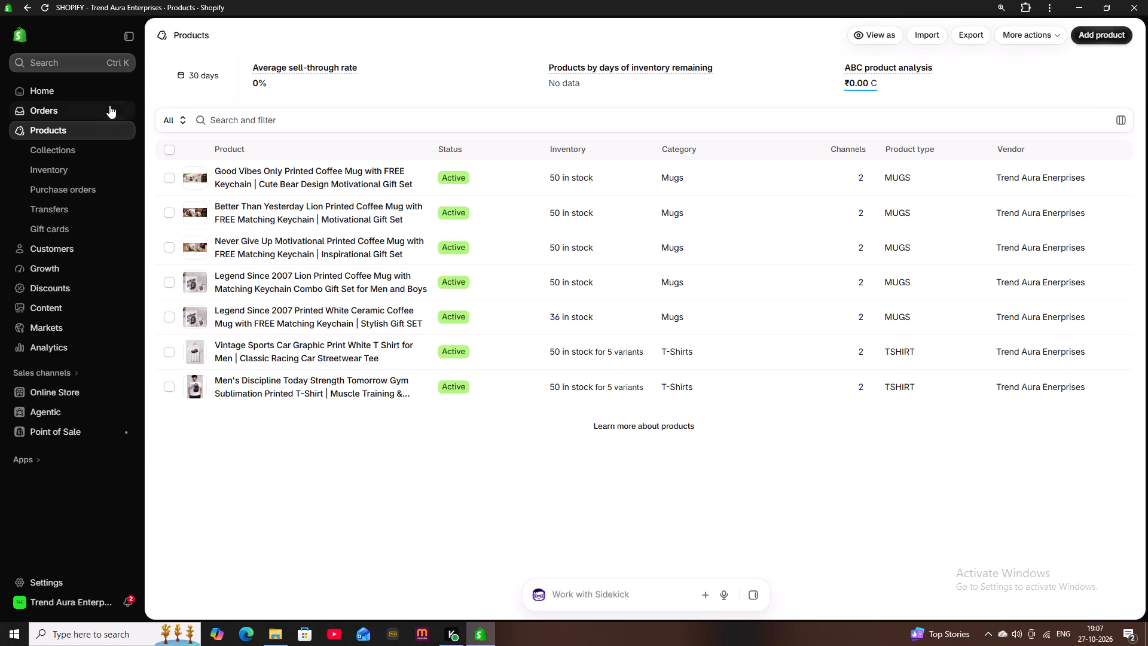
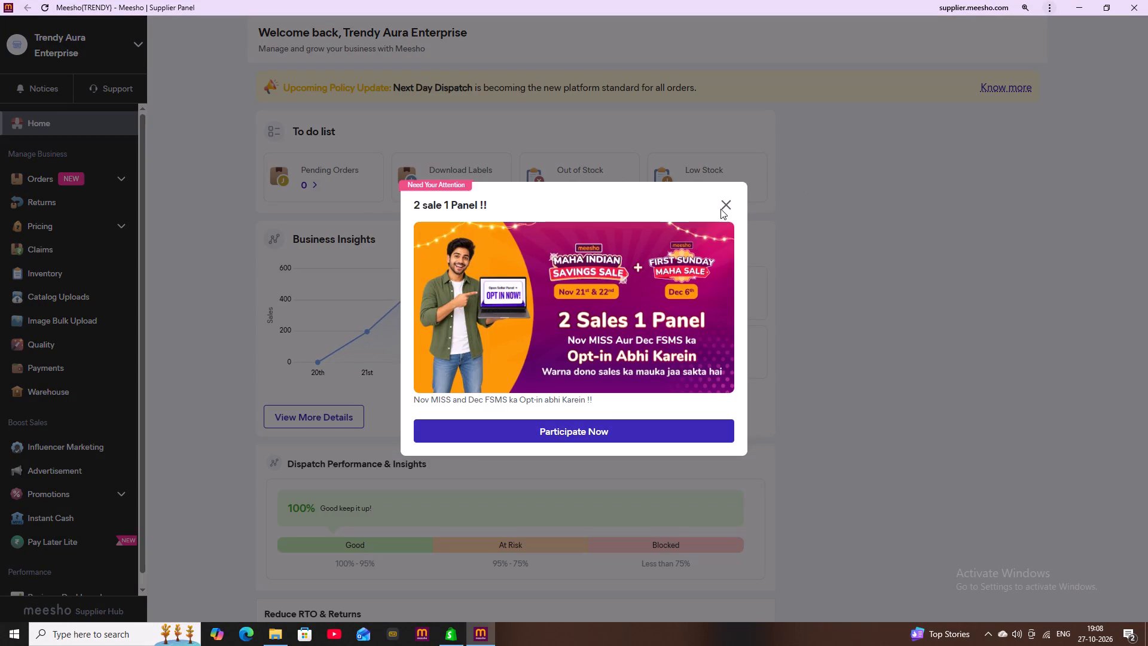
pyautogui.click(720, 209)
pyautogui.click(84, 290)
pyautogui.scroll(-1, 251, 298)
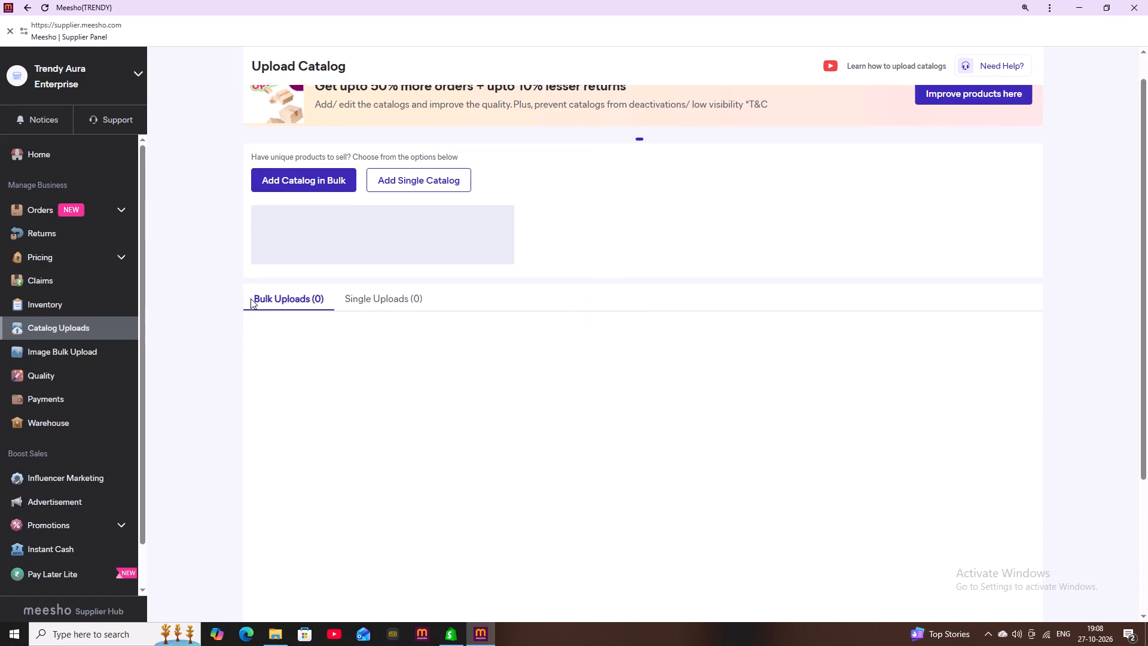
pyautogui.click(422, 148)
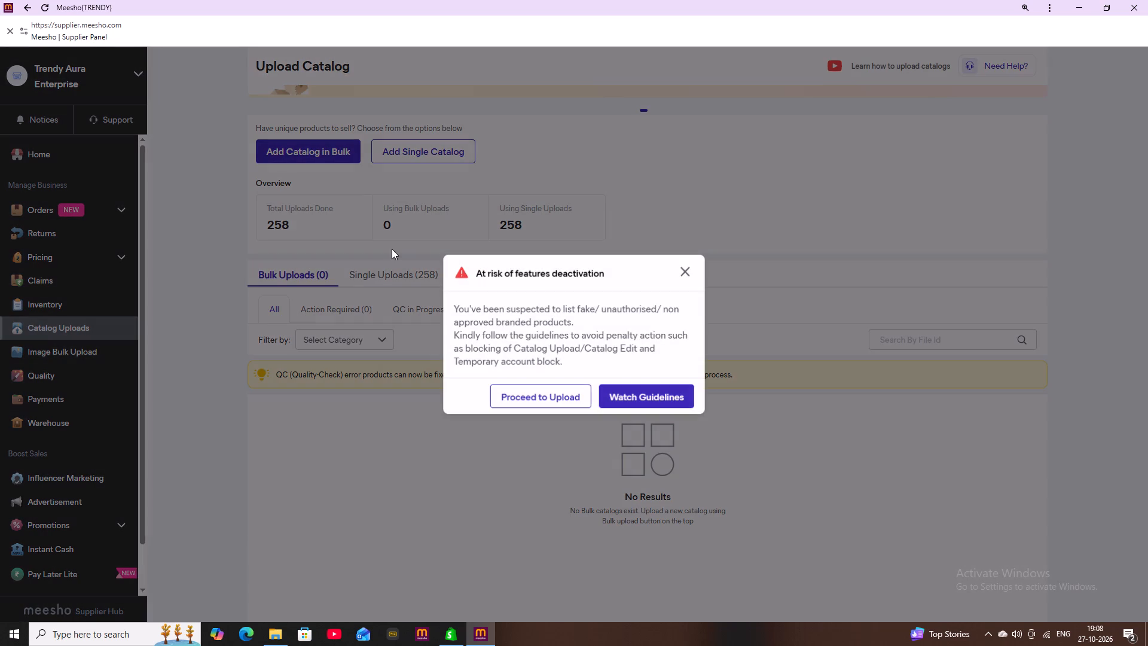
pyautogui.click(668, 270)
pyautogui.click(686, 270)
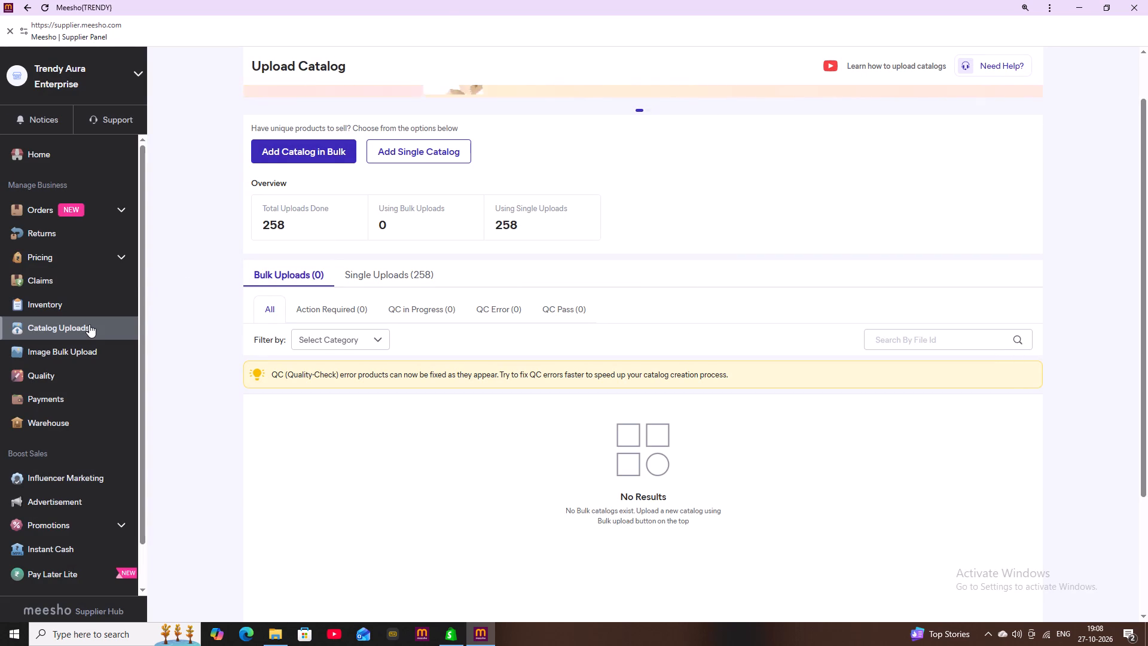
# Examine the paused and active catalogs in the Meesho inventory, including the details of one active Tshirts catalog.
pyautogui.click(87, 292)
pyautogui.click(86, 300)
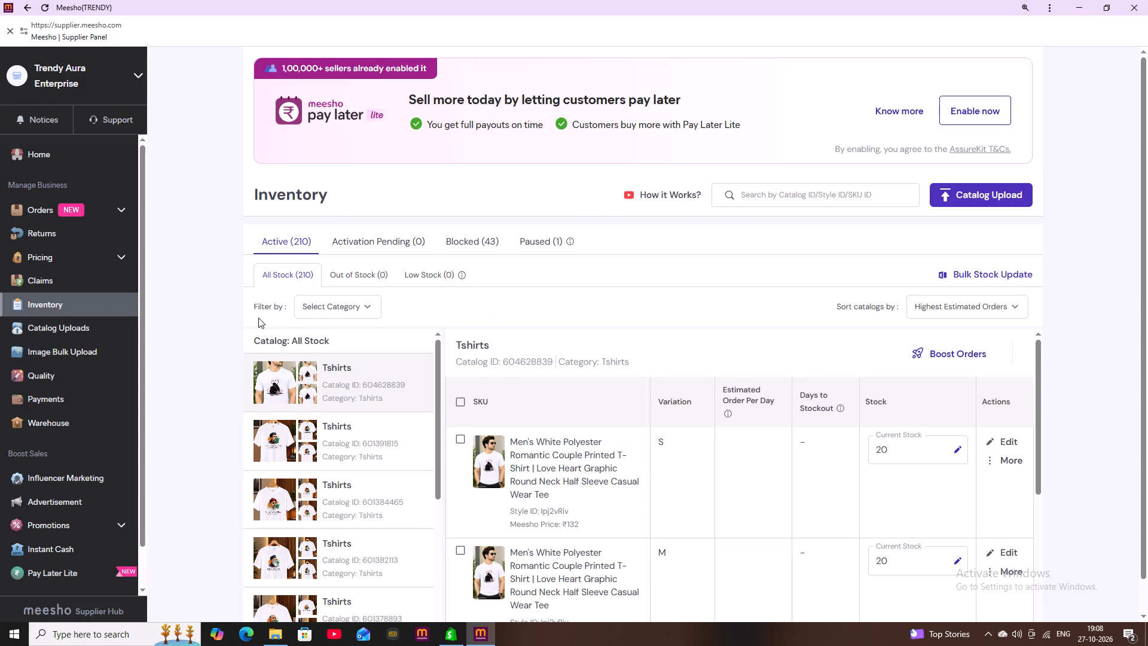
pyautogui.click(576, 242)
pyautogui.click(536, 241)
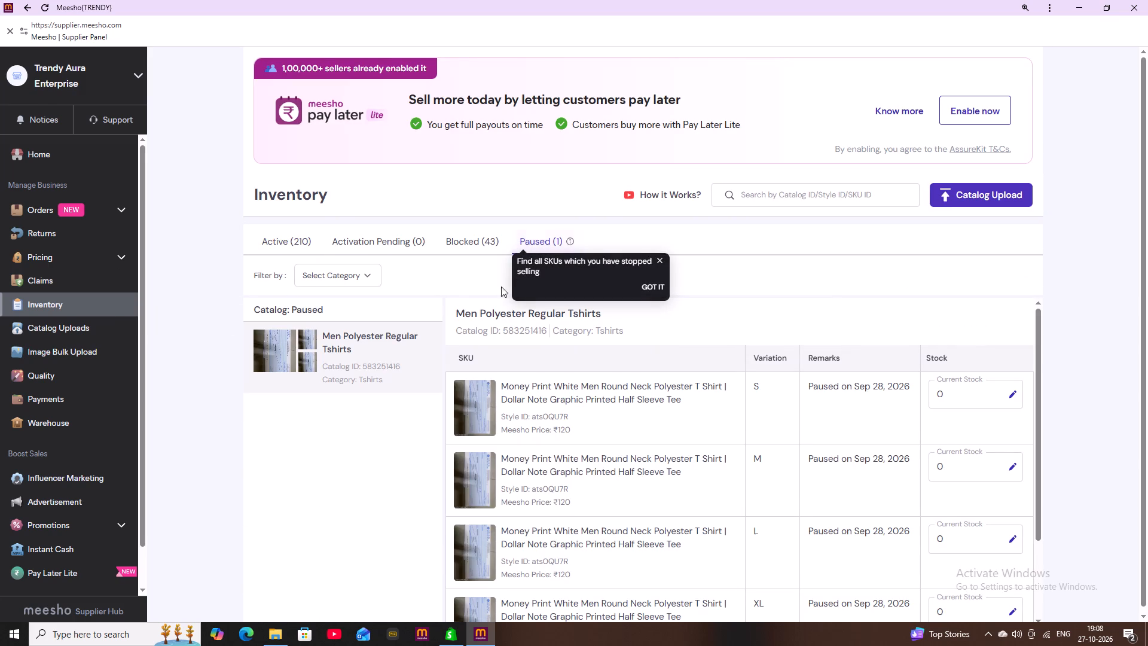
pyautogui.click(270, 234)
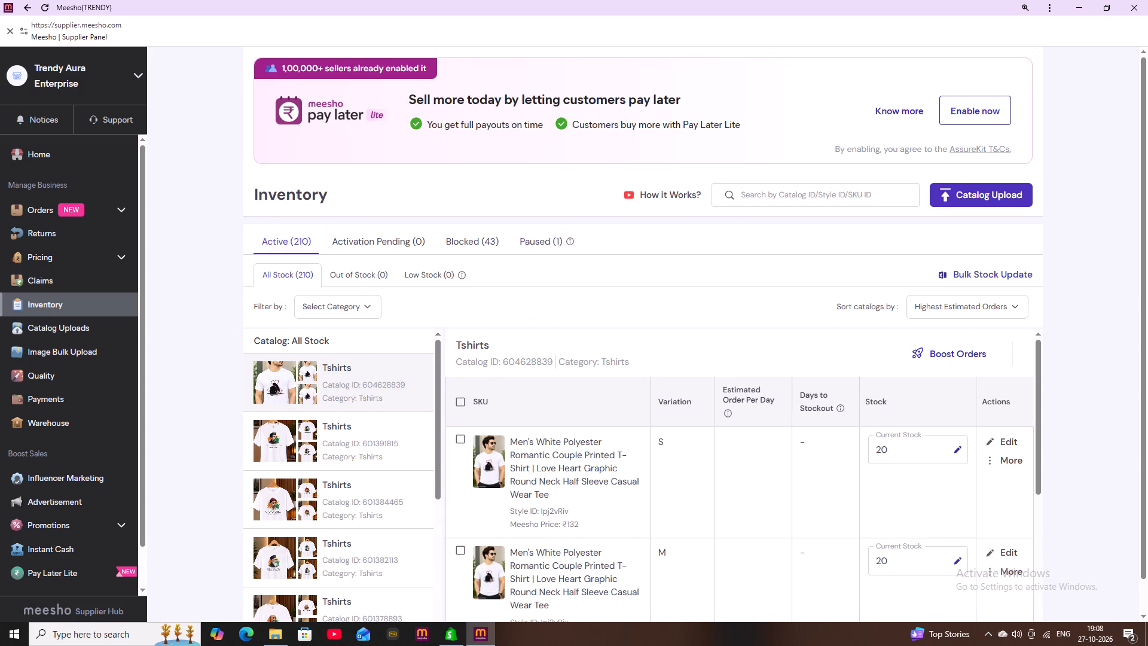
pyautogui.scroll(-10, 339, 358)
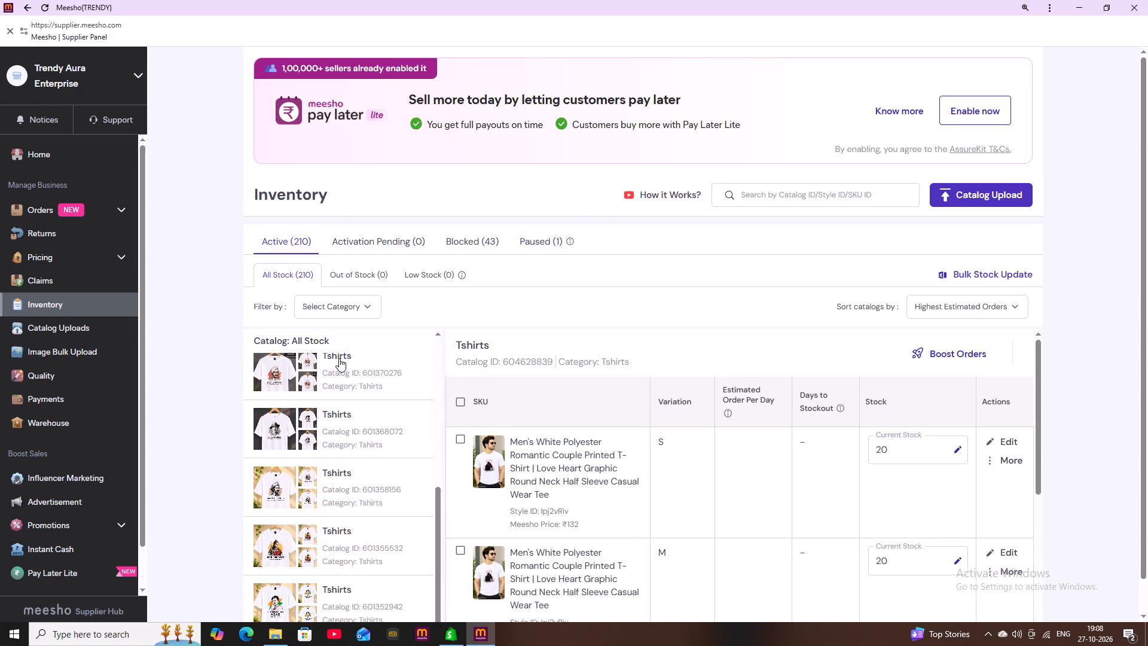
pyautogui.scroll(-4, 509, 390)
pyautogui.scroll(-4, 359, 409)
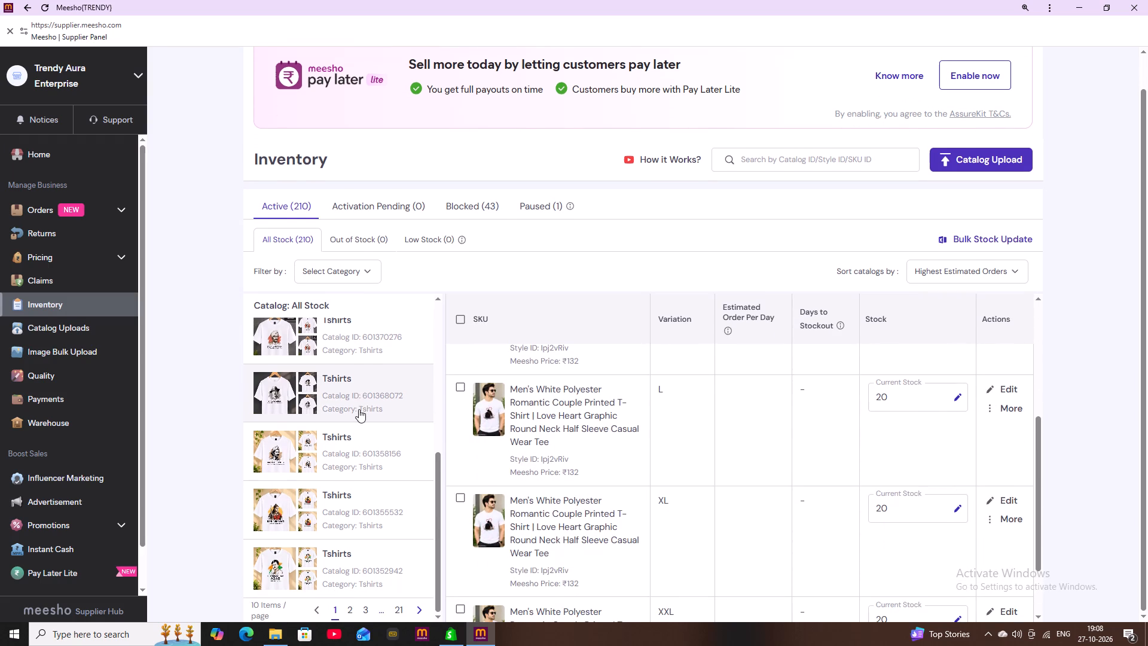
pyautogui.scroll(-2, 359, 409)
pyautogui.scroll(11, 359, 409)
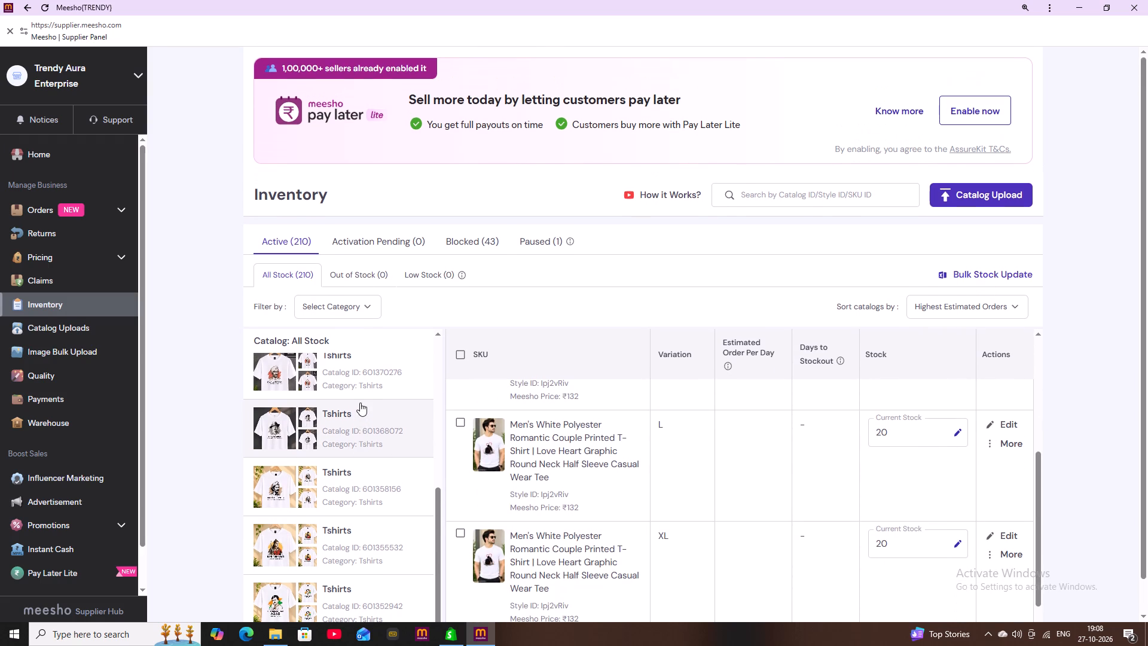
pyautogui.click(317, 464)
pyautogui.scroll(3, 326, 448)
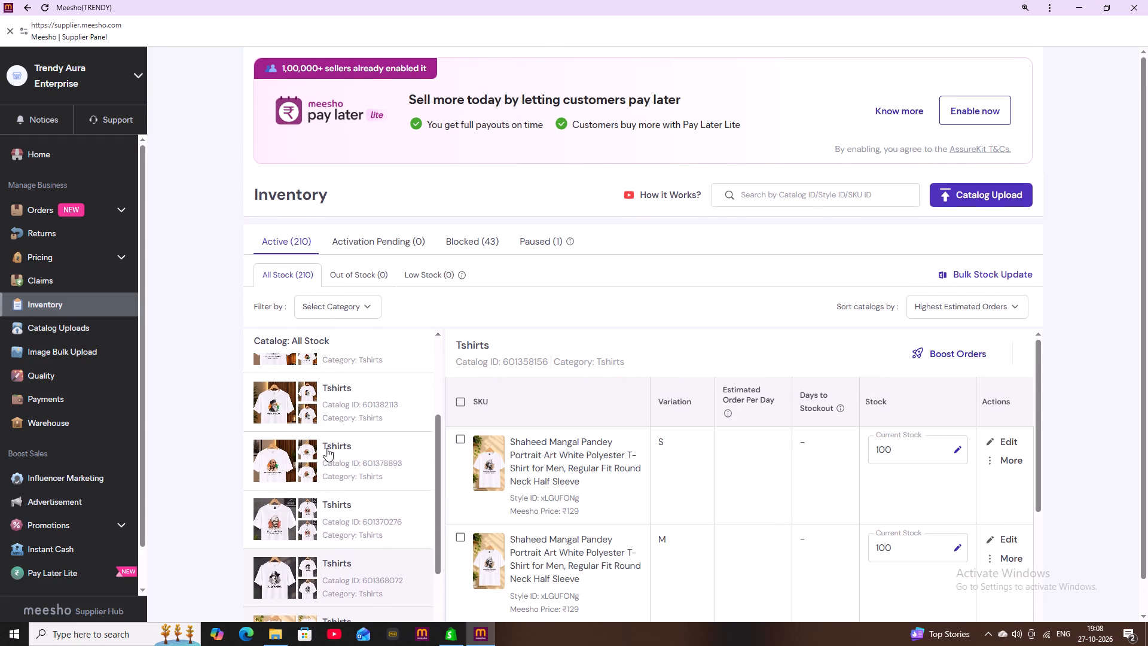
pyautogui.scroll(8, 326, 448)
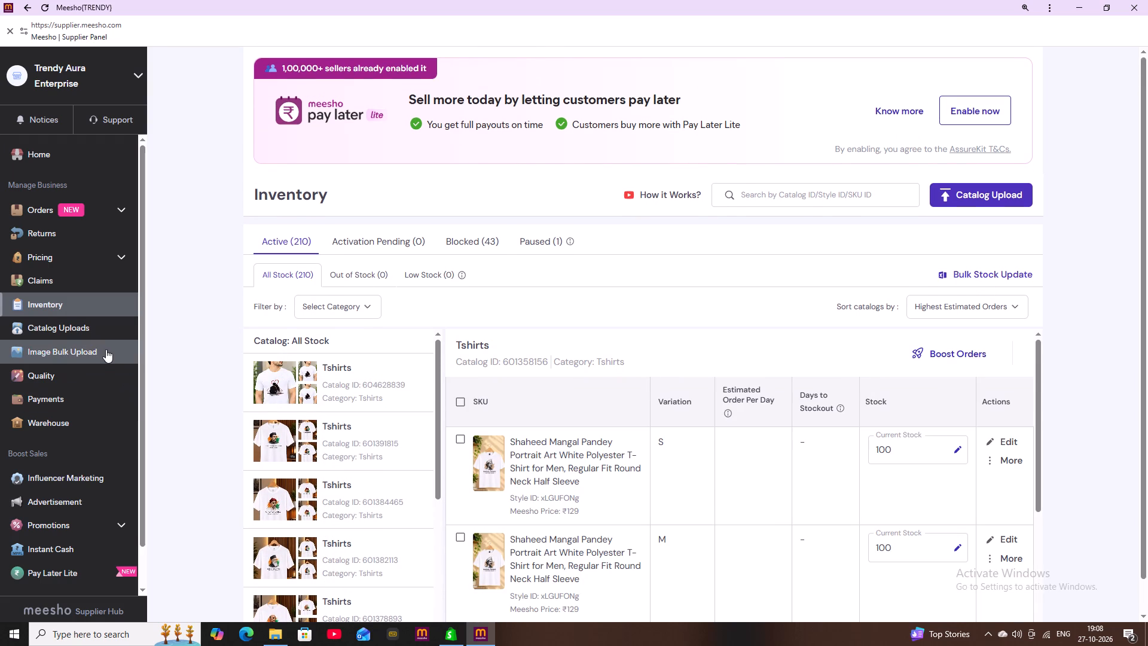
# Look through the catalog uploads, on-hold and ready-to-ship orders, image bulk upload and payments pages.
pyautogui.click(105, 329)
pyautogui.click(197, 325)
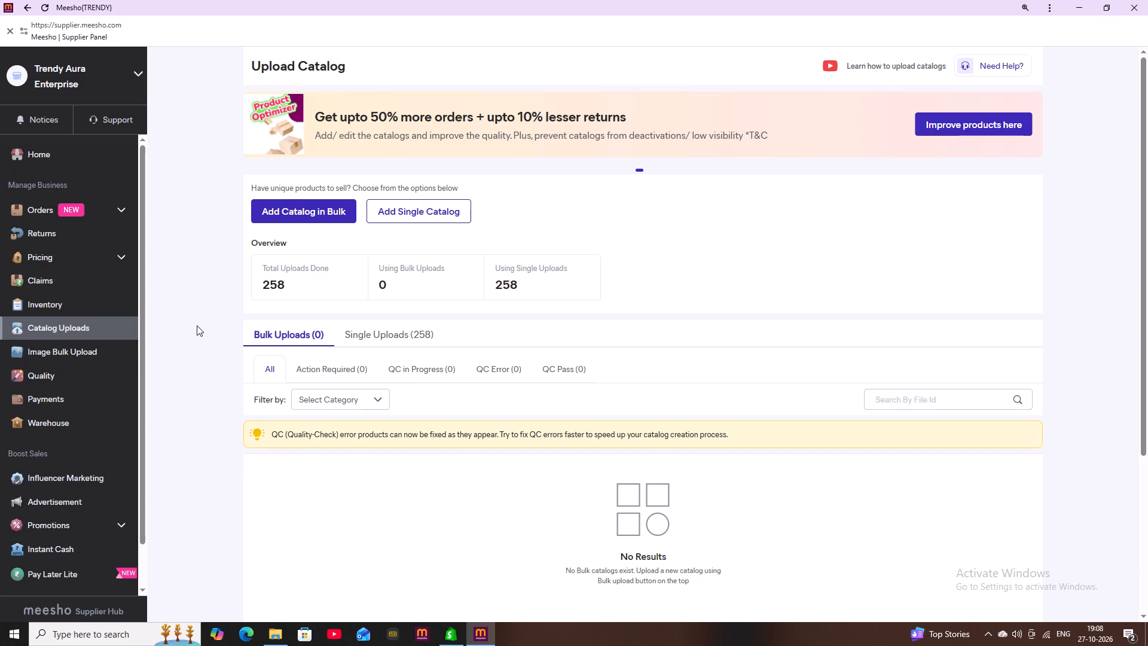
pyautogui.click(77, 215)
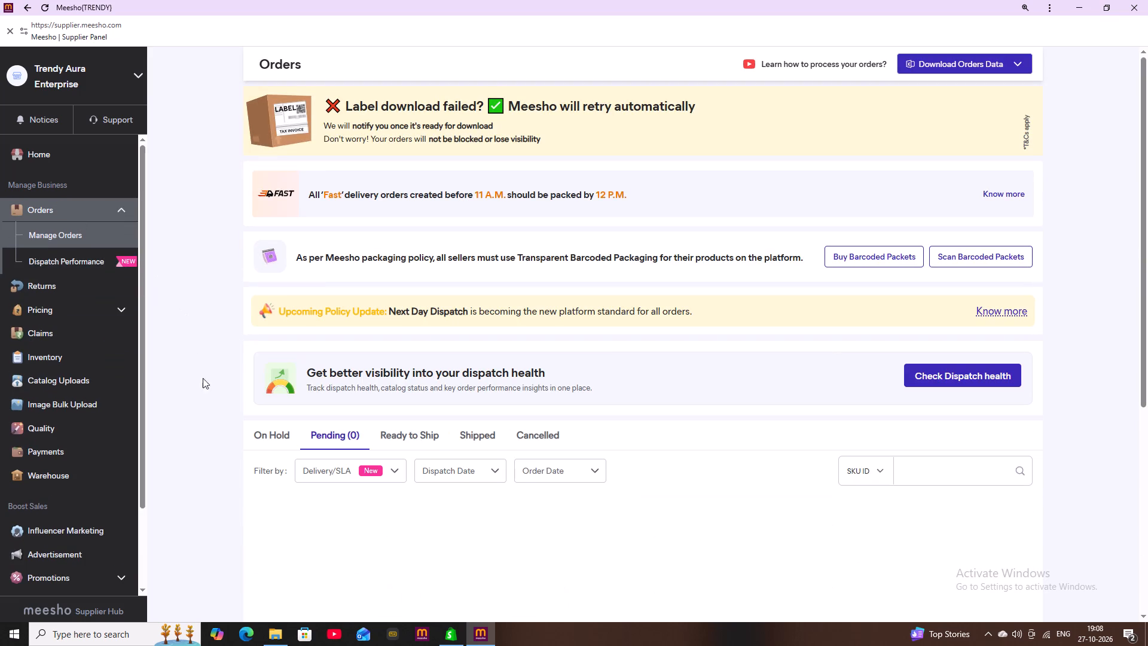
pyautogui.click(255, 434)
pyautogui.click(380, 426)
pyautogui.click(400, 429)
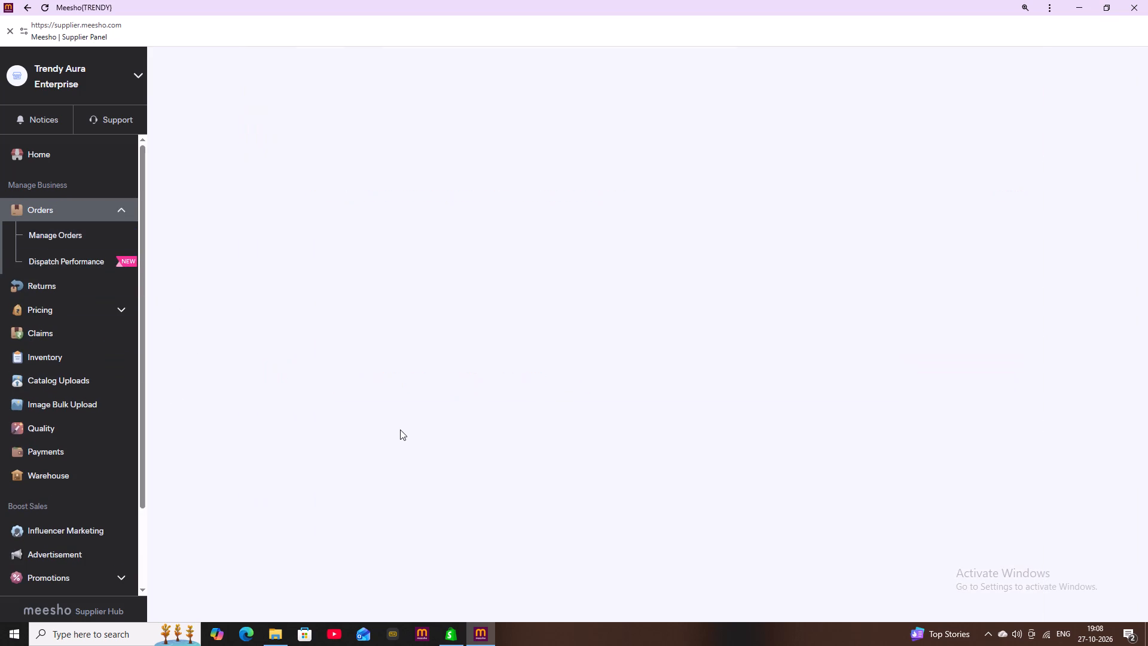
pyautogui.click(71, 358)
pyautogui.click(76, 331)
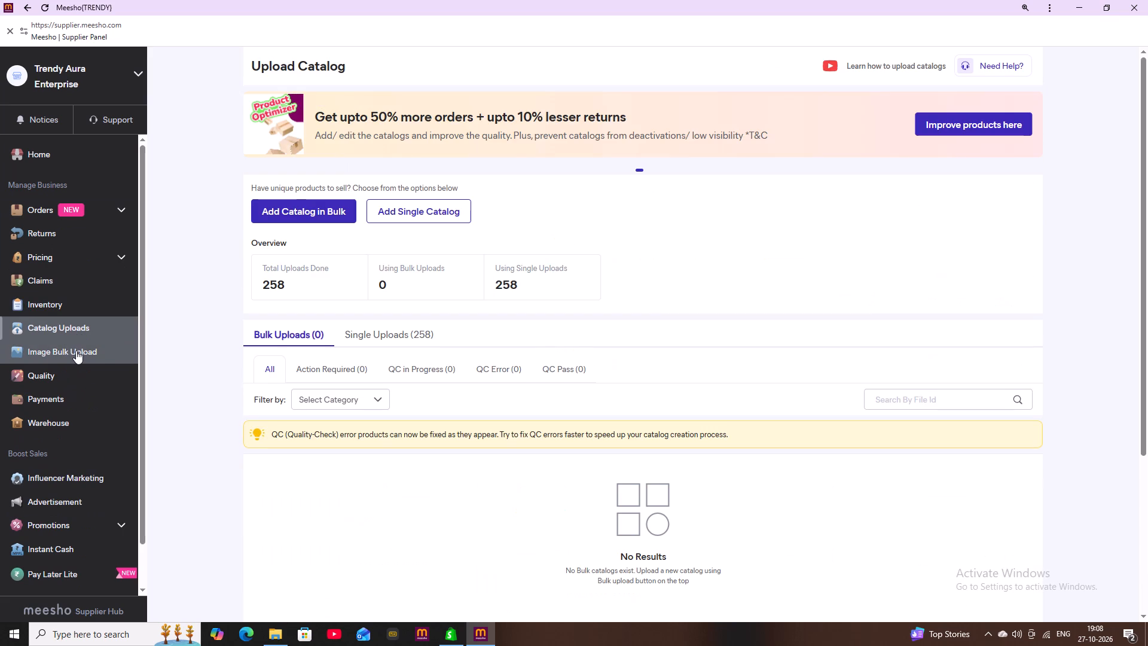
pyautogui.click(76, 351)
pyautogui.click(68, 377)
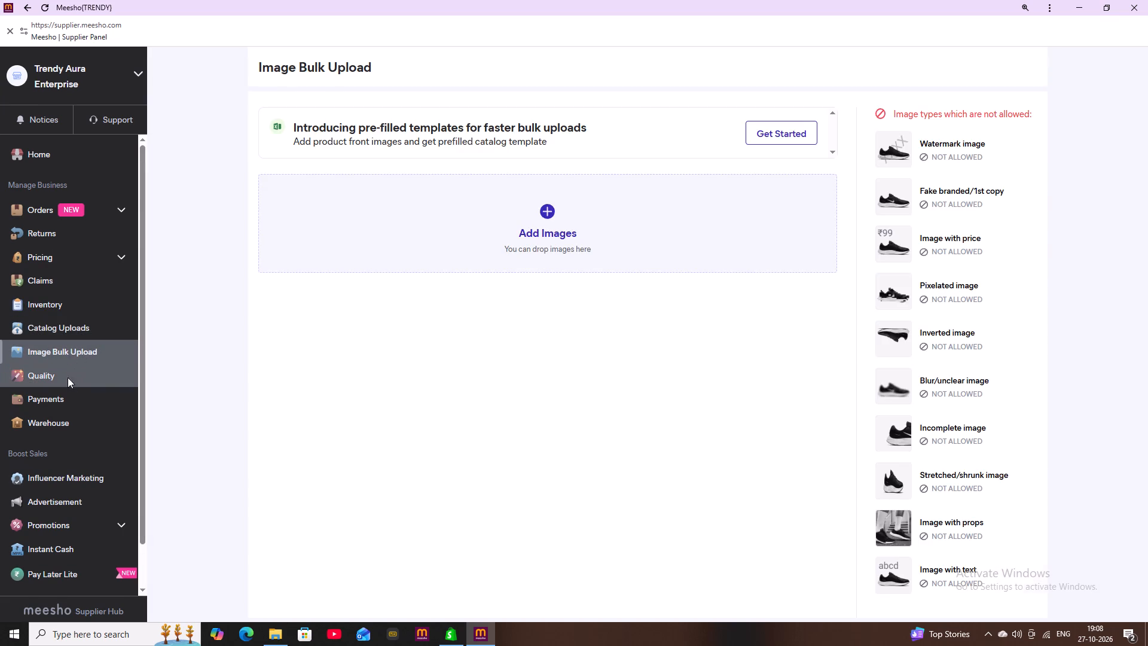
pyautogui.click(68, 392)
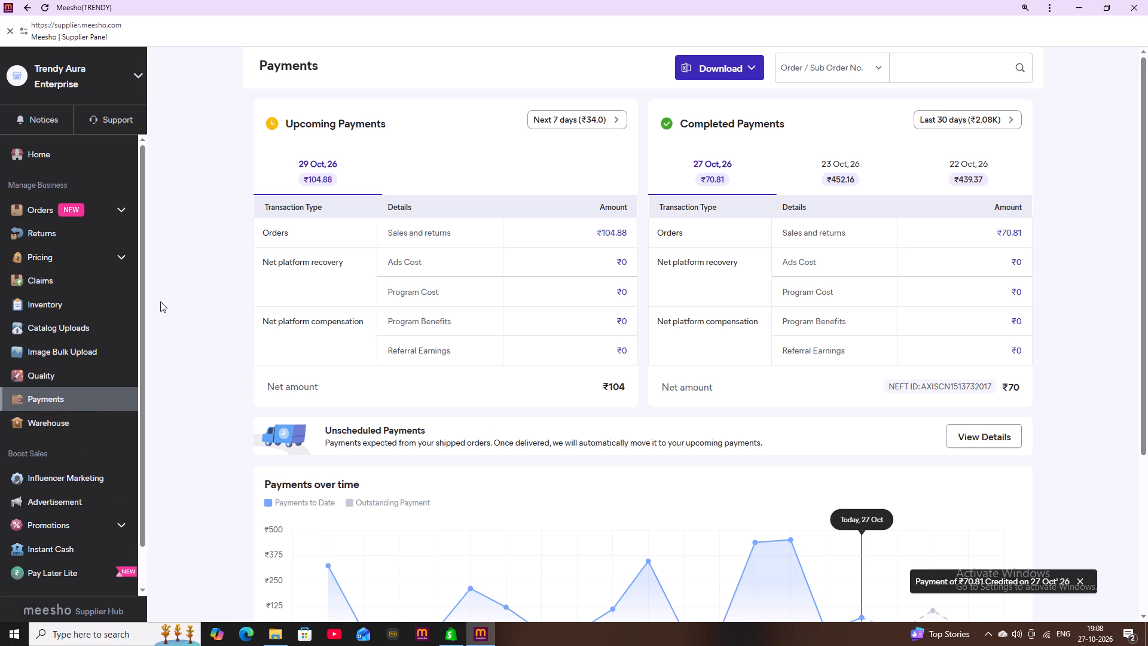
pyautogui.click(95, 206)
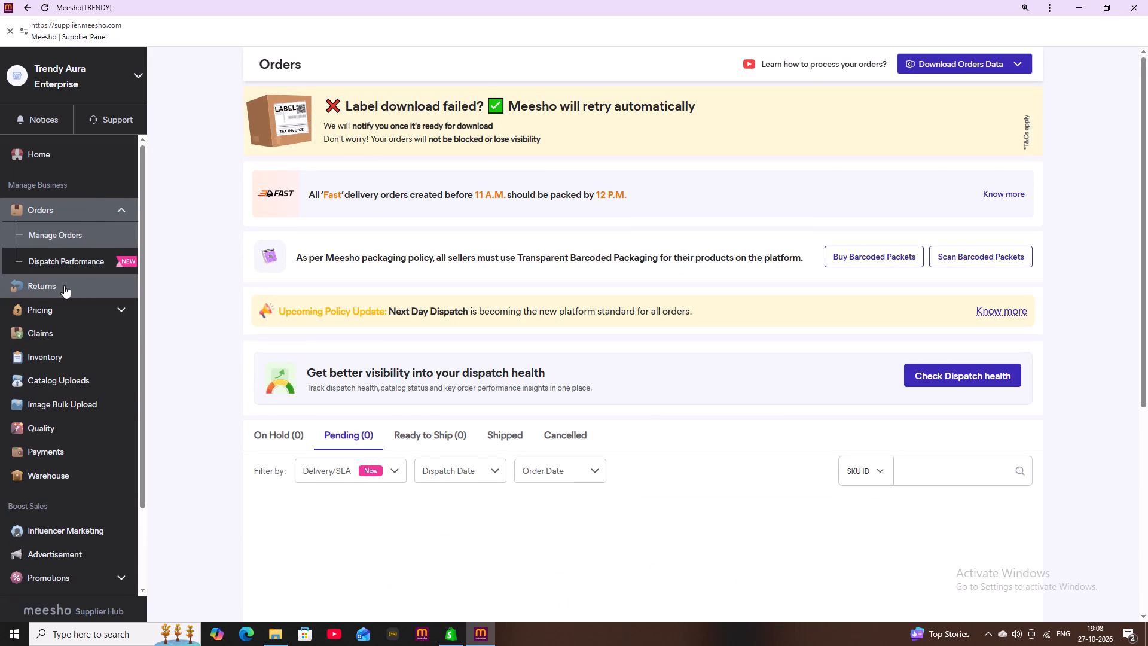
# Start a new single catalog in the Personalized Tshirts category, opening and closing the guidelines video before proceeding to upload.
pyautogui.click(51, 370)
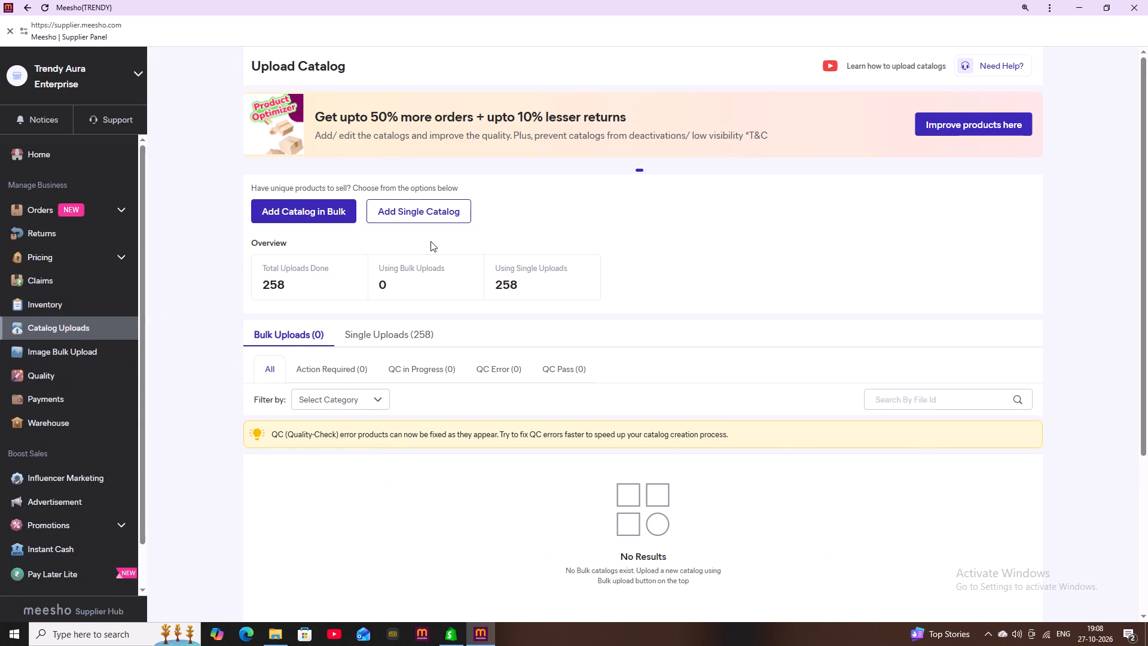
pyautogui.click(433, 218)
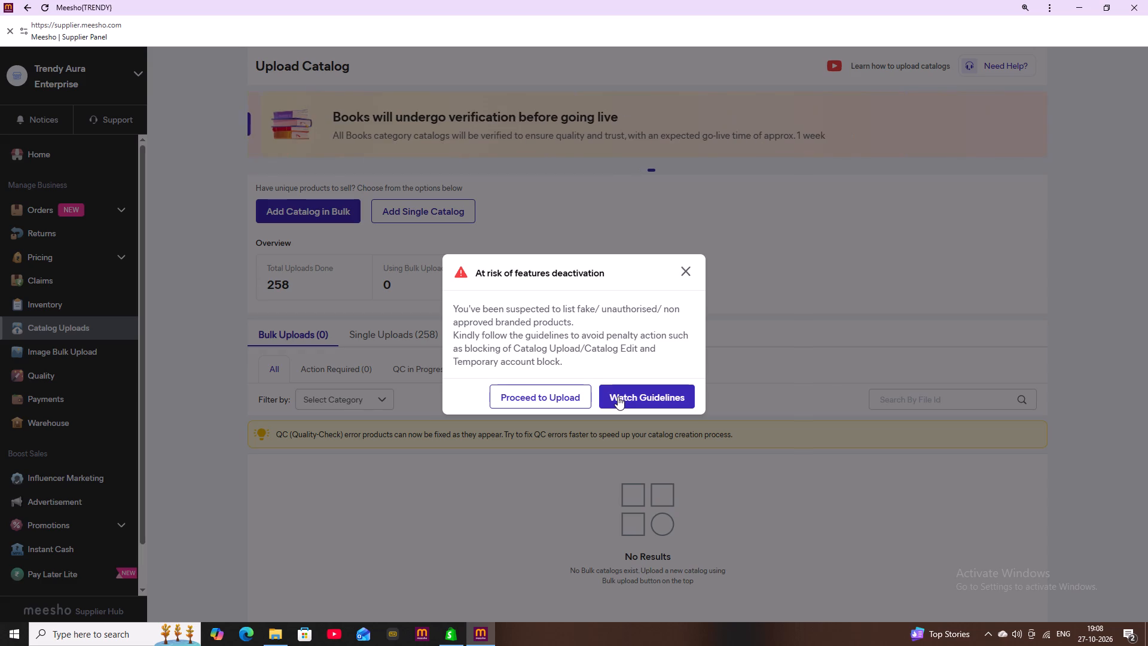
pyautogui.click(618, 397)
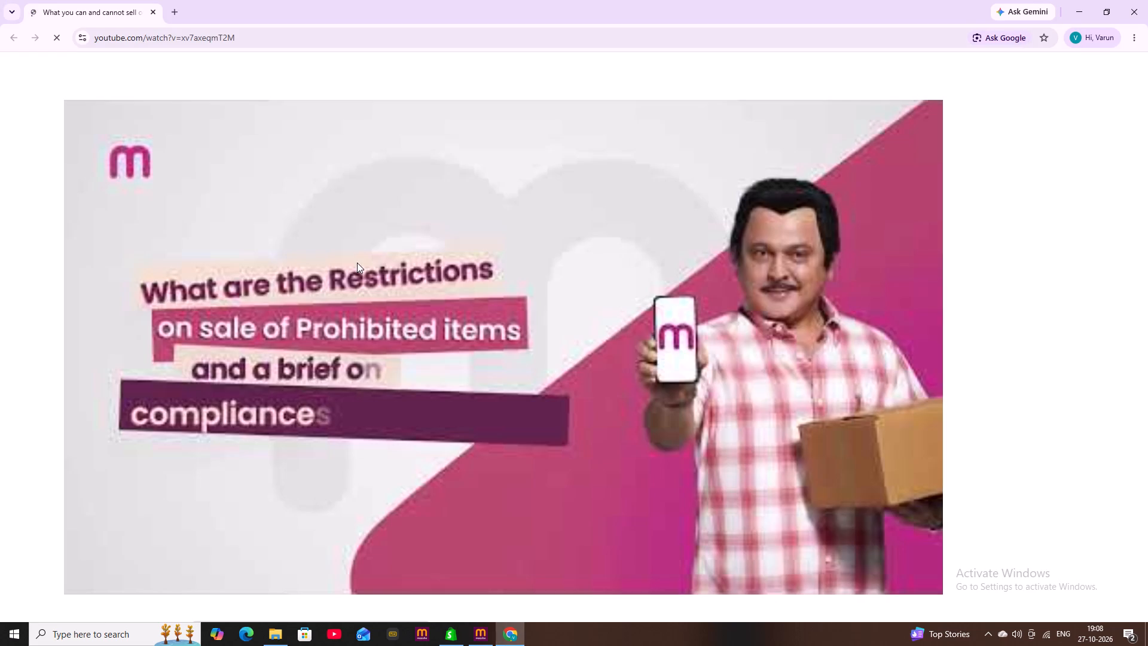
pyautogui.click(1143, 7)
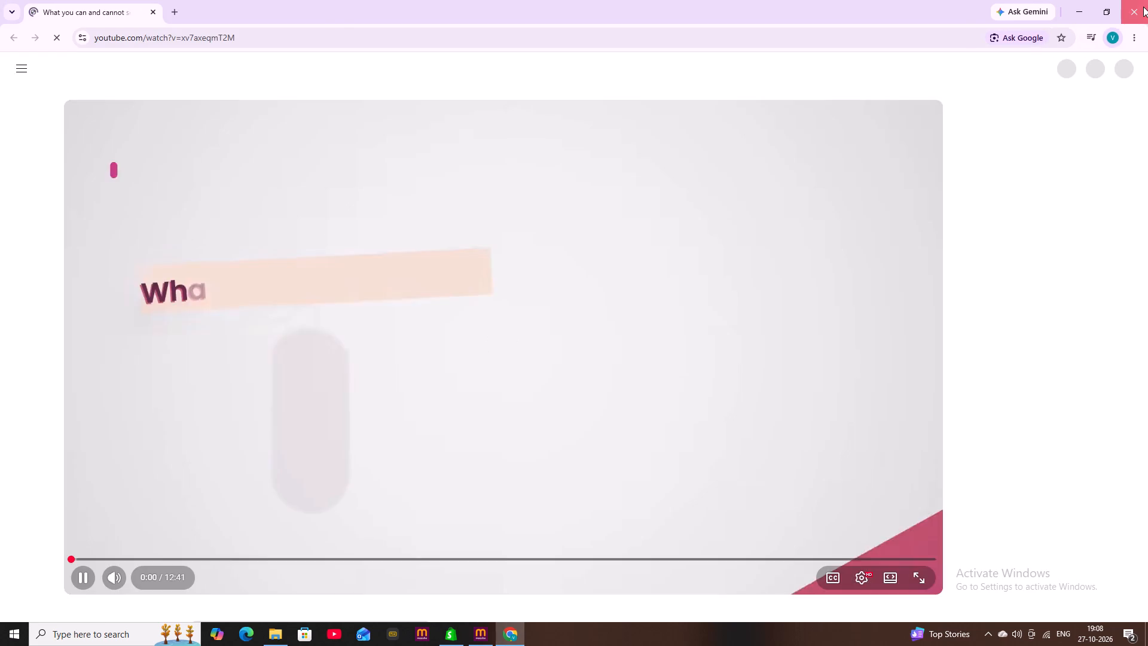
pyautogui.click(555, 388)
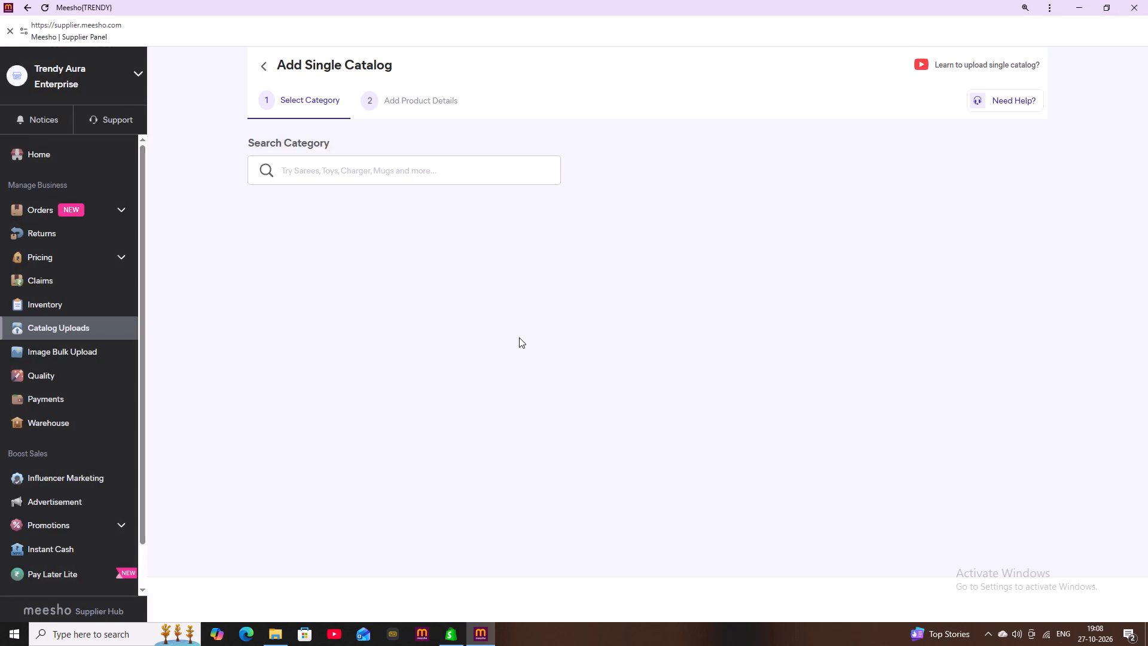
pyautogui.click(420, 216)
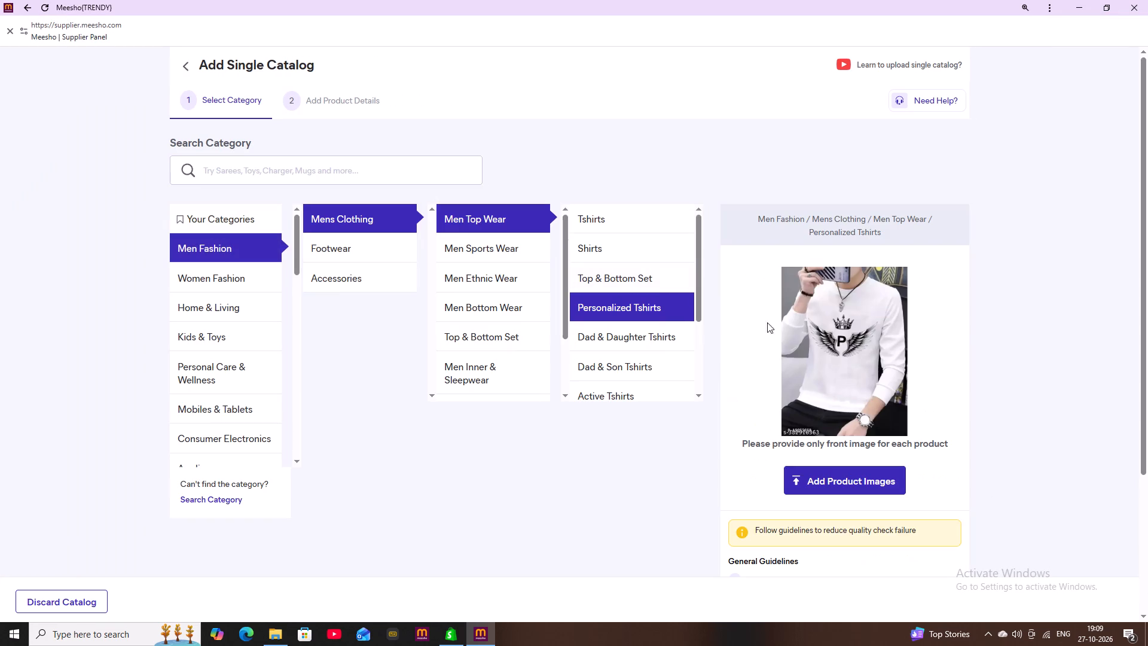
# Add image 1301, the blue car T-shirt, from the MOCK UPS folder as the product's front image and continue to product details.
pyautogui.click(836, 469)
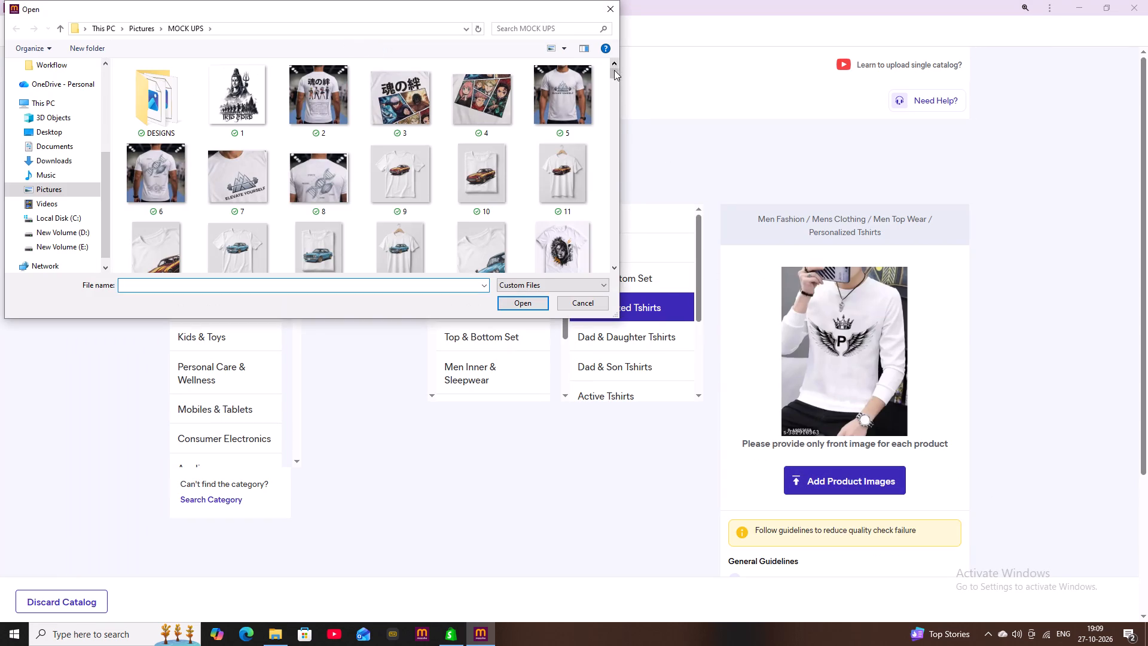
pyautogui.moveTo(614, 70); pyautogui.dragTo(611, 272)
pyautogui.scroll(2, 561, 245)
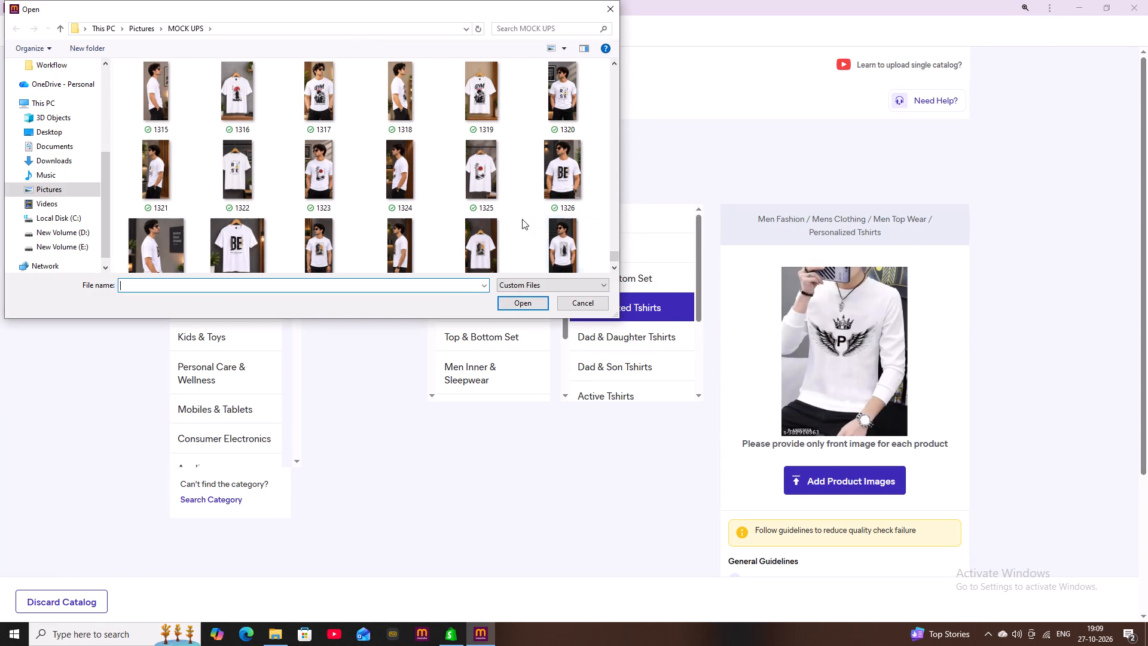
pyautogui.scroll(3, 497, 214)
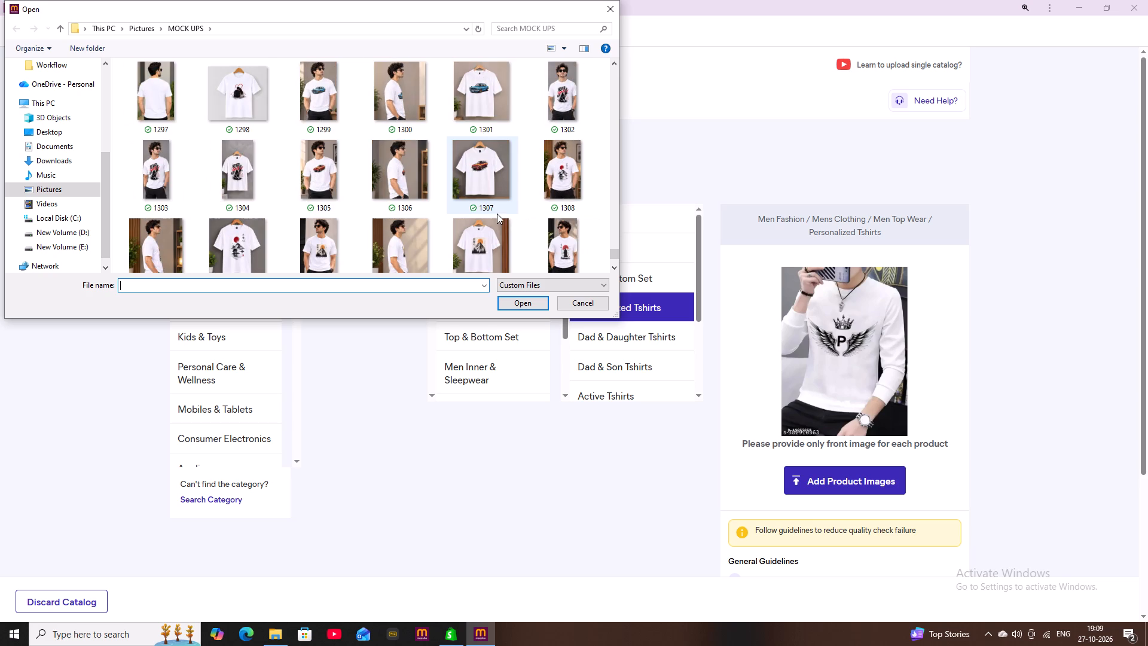
pyautogui.doubleClick(482, 95)
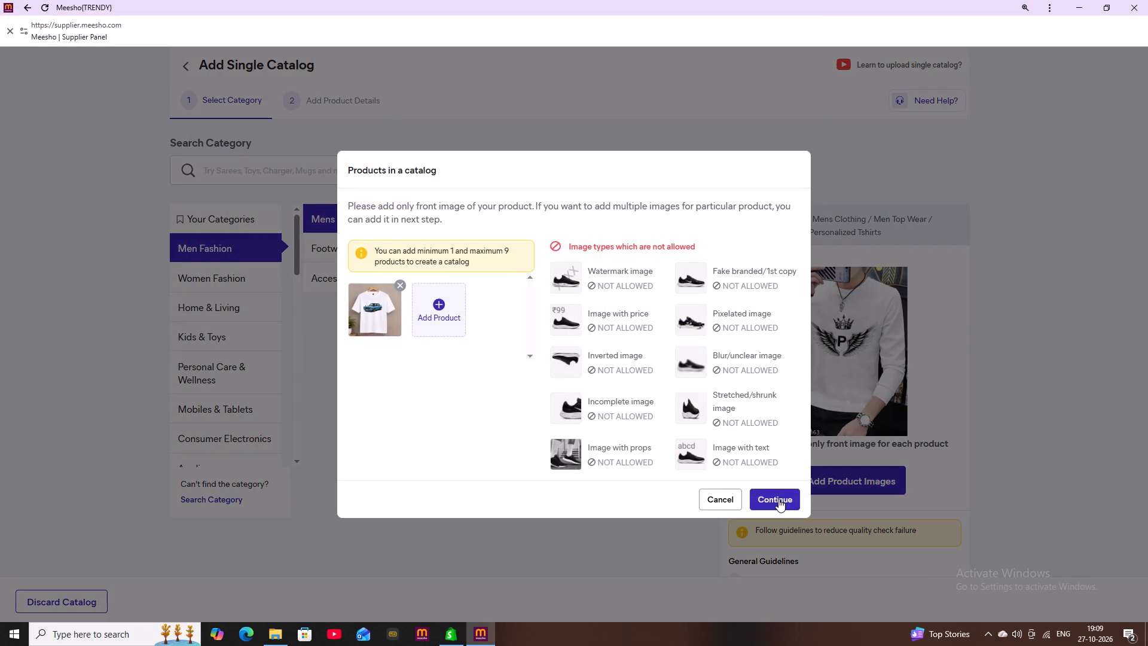
pyautogui.click(778, 499)
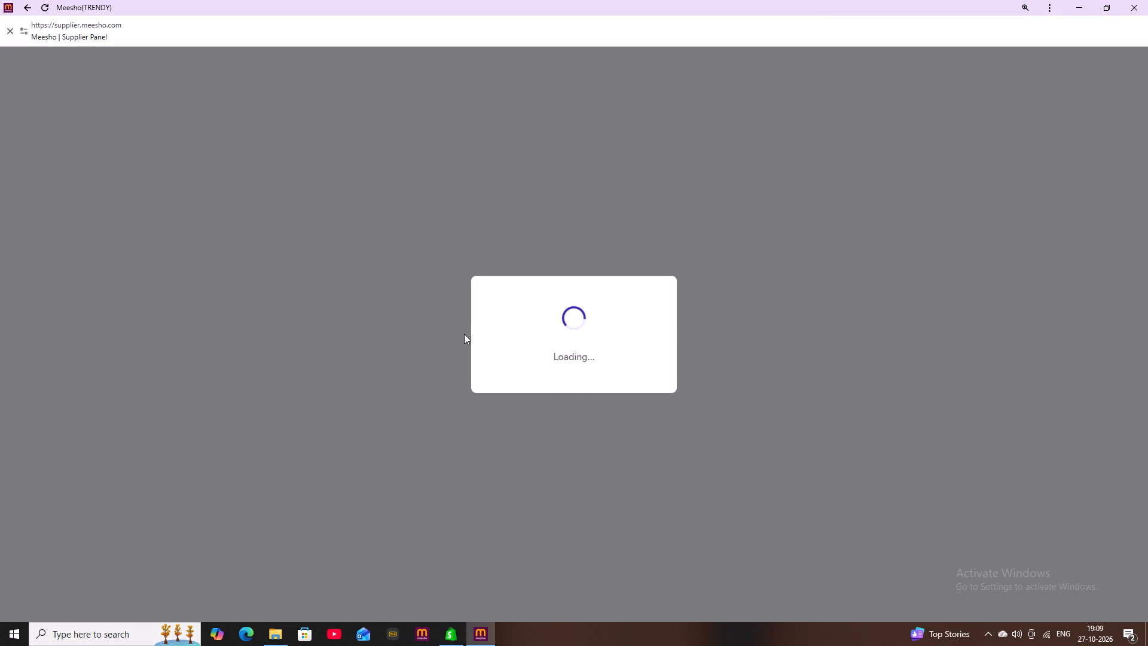
# Set the product's GST to 5 and its HSN code to 6109.
pyautogui.click(411, 332)
pyautogui.click(399, 404)
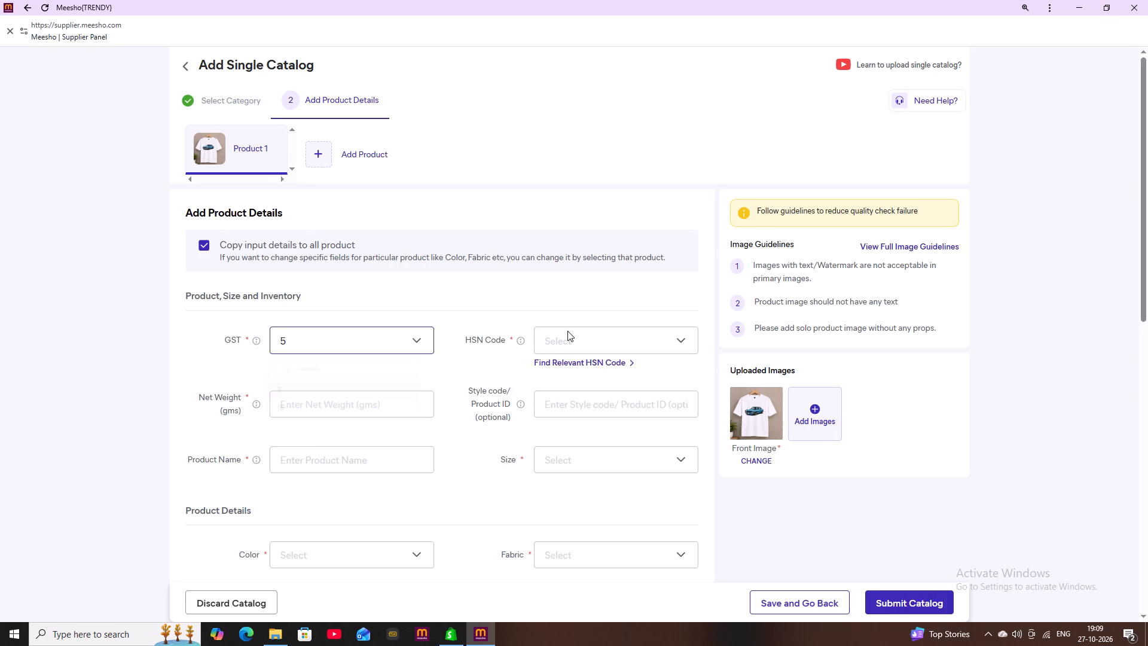
pyautogui.click(574, 328)
pyautogui.click(584, 394)
# Apply the sizes S, M, L, XL and XXL to the product.
pyautogui.click(607, 452)
pyautogui.click(638, 483)
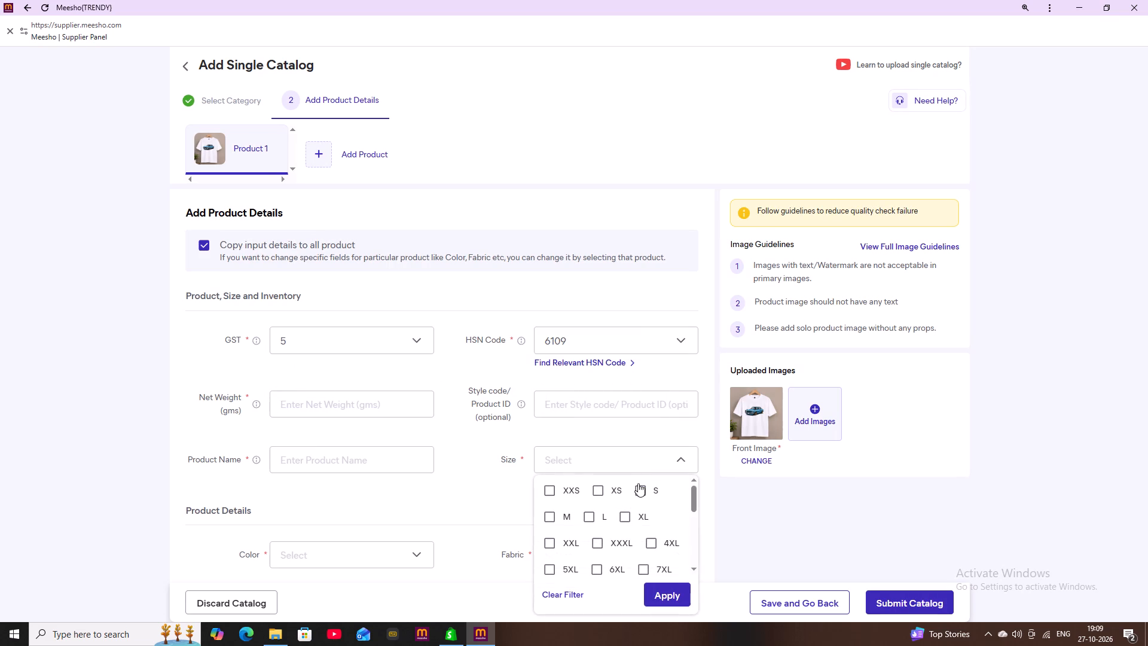
pyautogui.click(543, 514)
pyautogui.click(582, 516)
pyautogui.click(635, 520)
pyautogui.click(628, 520)
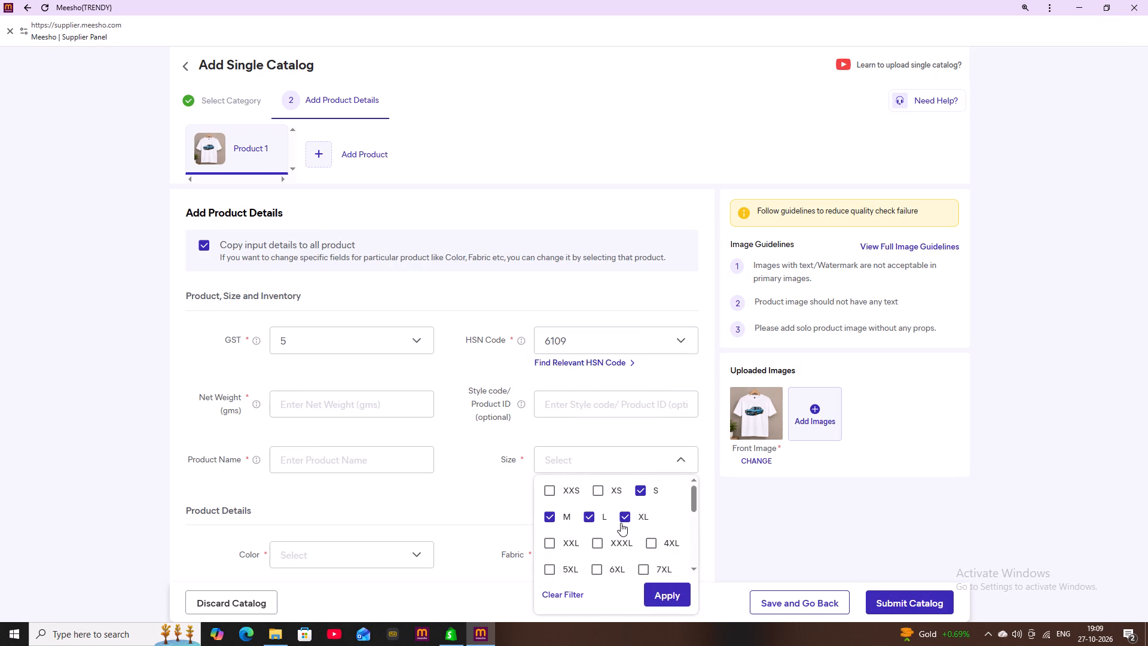
pyautogui.click(549, 539)
pyautogui.click(660, 587)
# Set the product's net weight to 150 gms.
pyautogui.click(377, 400)
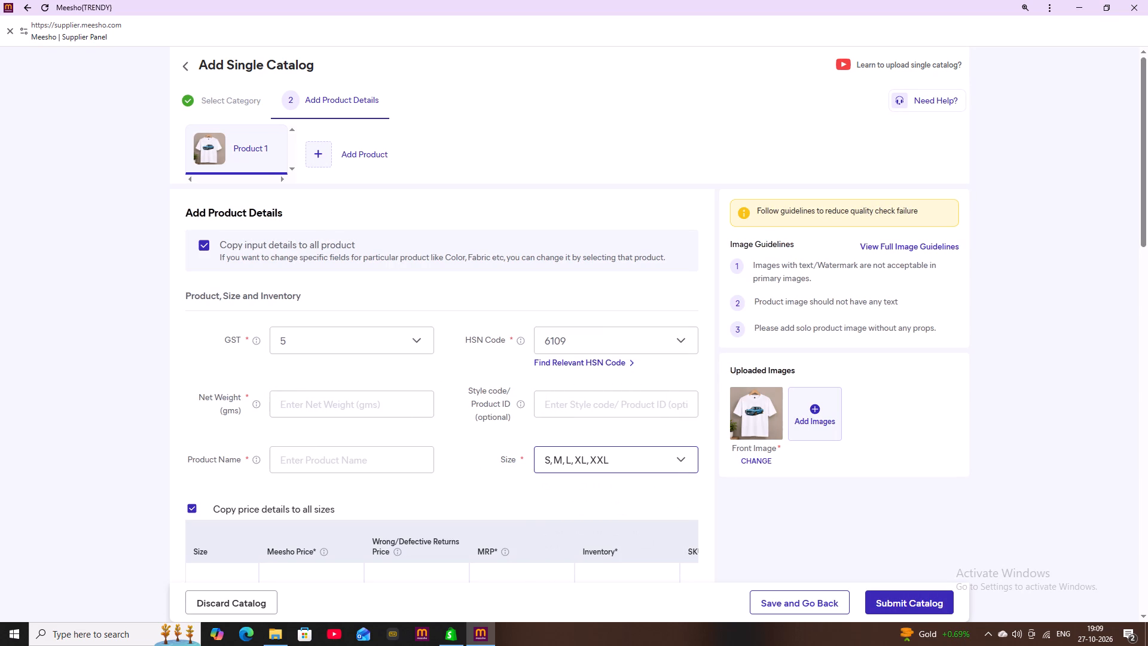
pyautogui.write('150')
pyautogui.click(470, 373)
# Set the Meesho price to 119 and the MRP to 499 for size S, with price details copied to all sizes.
pyautogui.scroll(-2, 465, 371)
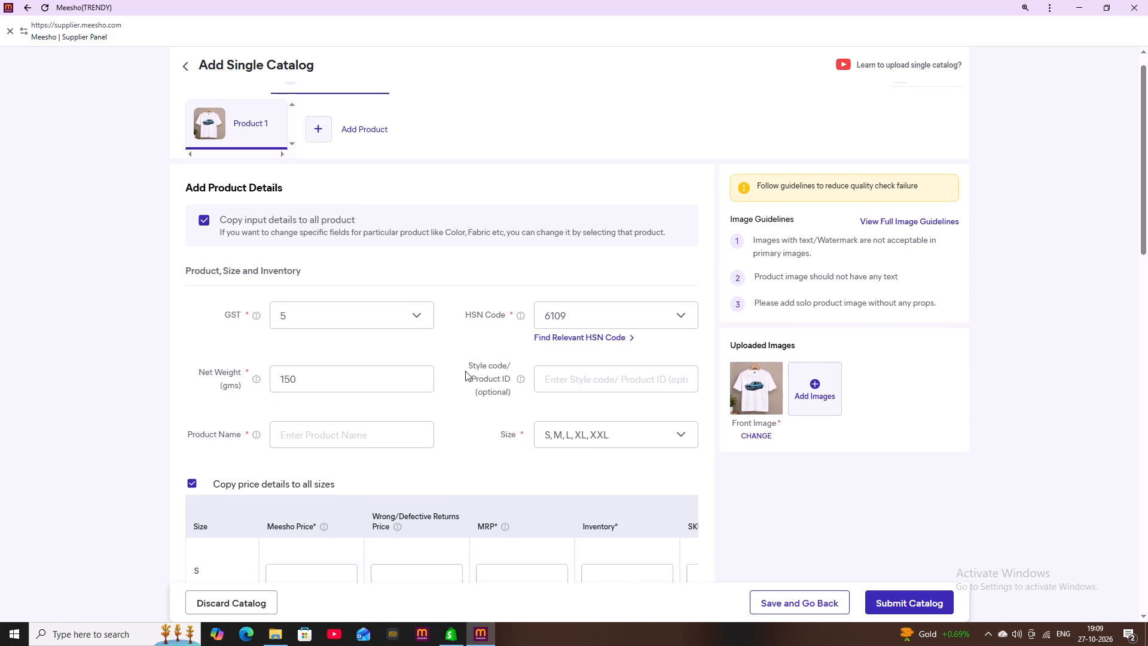
pyautogui.scroll(-2, 433, 361)
pyautogui.click(308, 358)
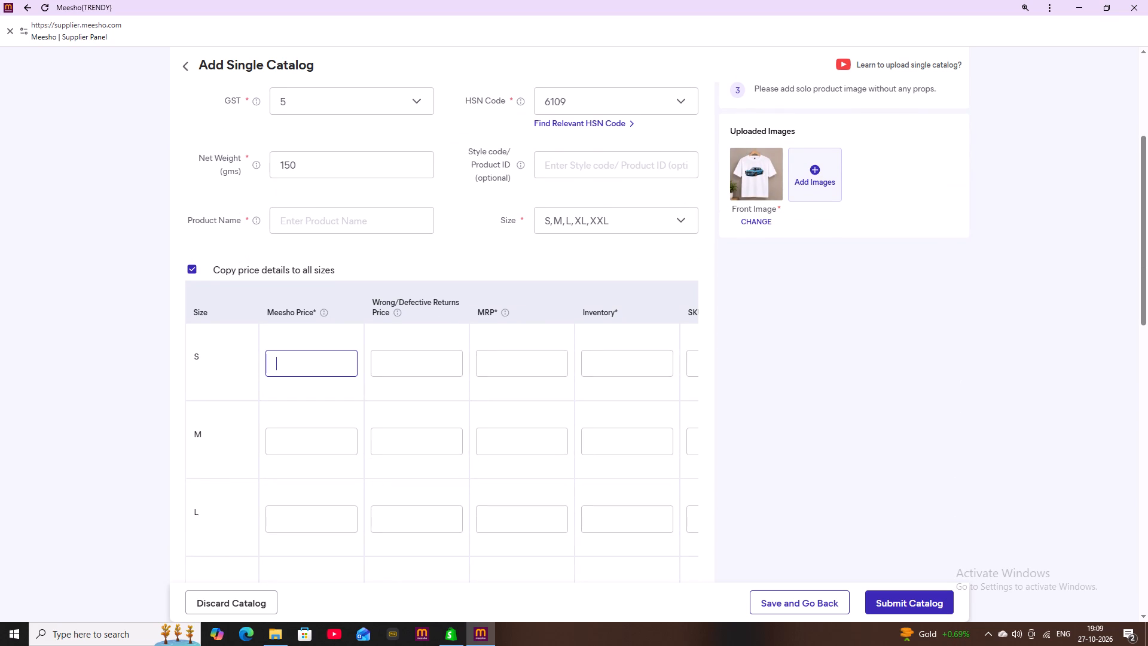
pyautogui.write('11')
pyautogui.press('9')
pyautogui.click(480, 365)
pyautogui.write('499')
pyautogui.click(564, 315)
# Set the inventory to 100 for each of the sizes S, M, L, XL and XXL.
pyautogui.scroll(-2, 564, 315)
pyautogui.click(616, 243)
pyautogui.write('10')
pyautogui.press('0')
pyautogui.click(599, 342)
pyautogui.press('1')
pyautogui.click(608, 325)
pyautogui.press('1')
pyautogui.press('0')
pyautogui.press('0')
pyautogui.click(612, 405)
pyautogui.write('10')
pyautogui.press('0')
pyautogui.click(622, 470)
pyautogui.write('100')
pyautogui.click(622, 536)
pyautogui.press('1')
pyautogui.click(622, 538)
pyautogui.click(620, 544)
pyautogui.press('1')
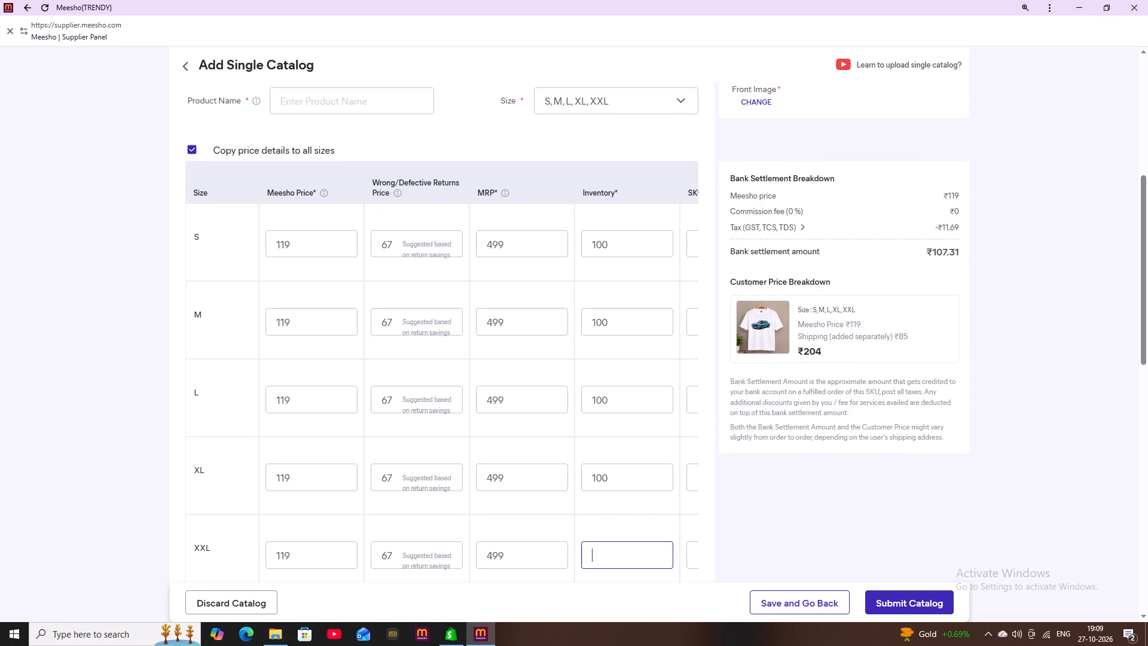
pyautogui.write('00')
pyautogui.click(618, 503)
# Set the product's color to White and its fabric to Polyester.
pyautogui.scroll(-5, 618, 495)
pyautogui.click(369, 386)
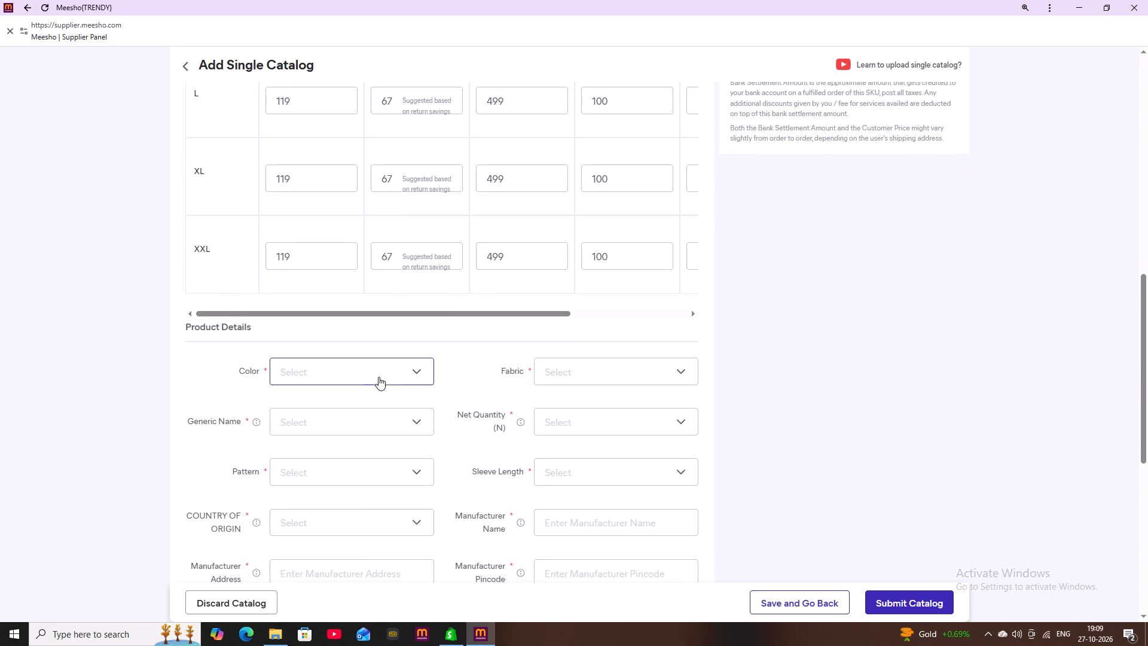
pyautogui.click(378, 377)
pyautogui.scroll(-11, 390, 450)
pyautogui.click(390, 469)
pyautogui.click(634, 370)
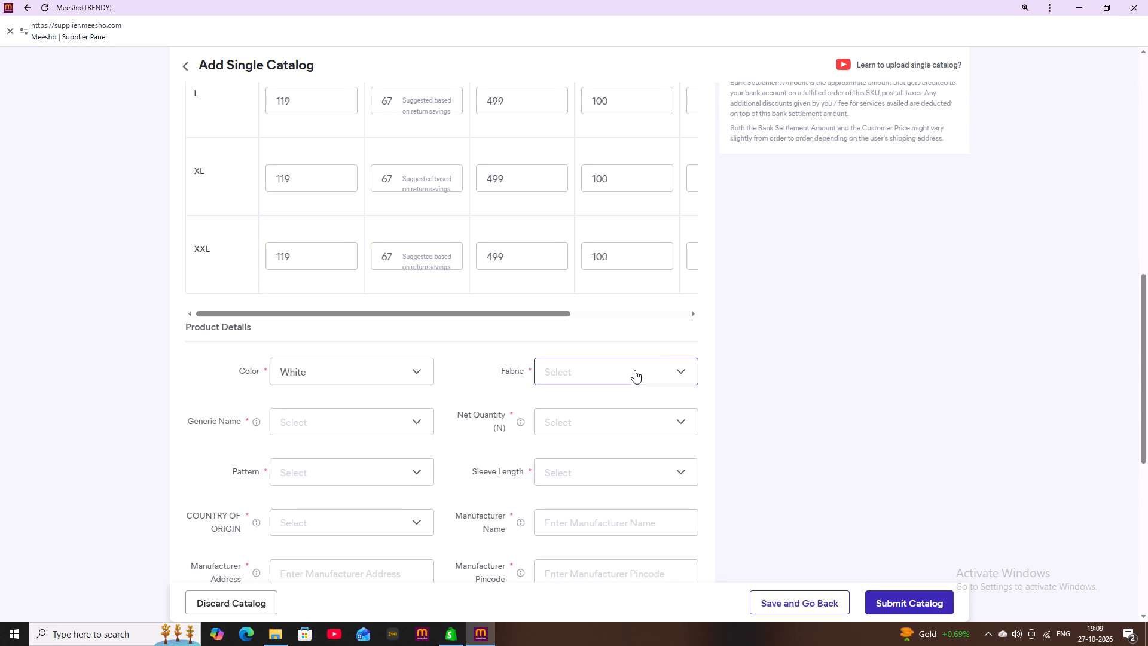
pyautogui.scroll(-13, 615, 465)
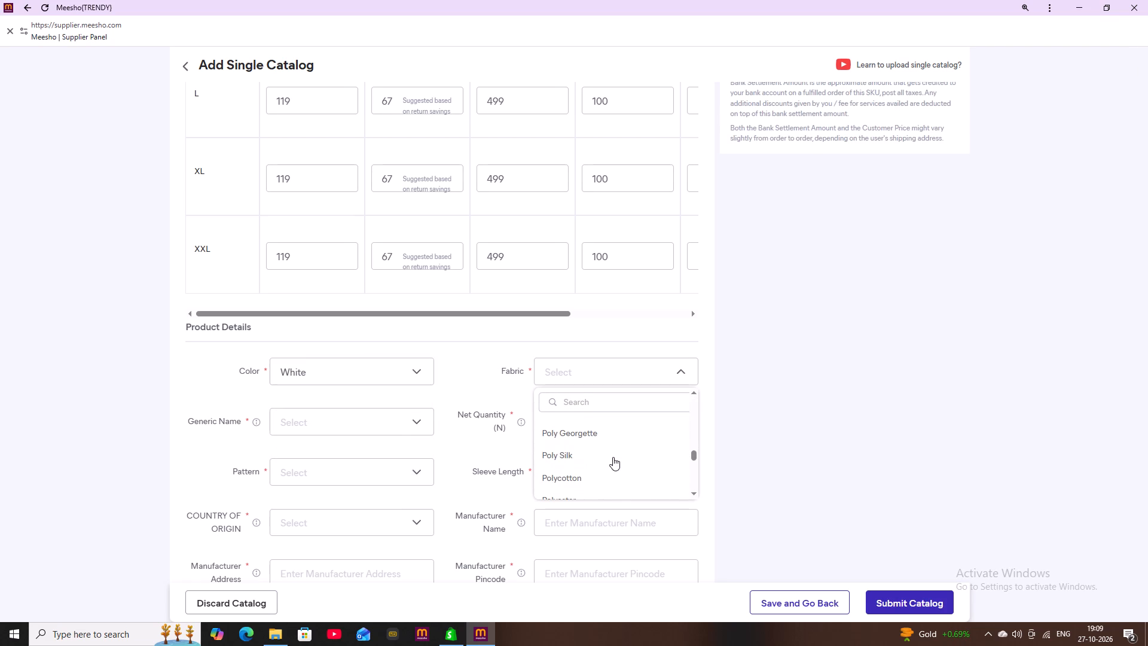
pyautogui.scroll(-1, 610, 459)
pyautogui.click(603, 441)
# Set the generic name to Personalized Tshirts and the net quantity to 1.
pyautogui.click(382, 418)
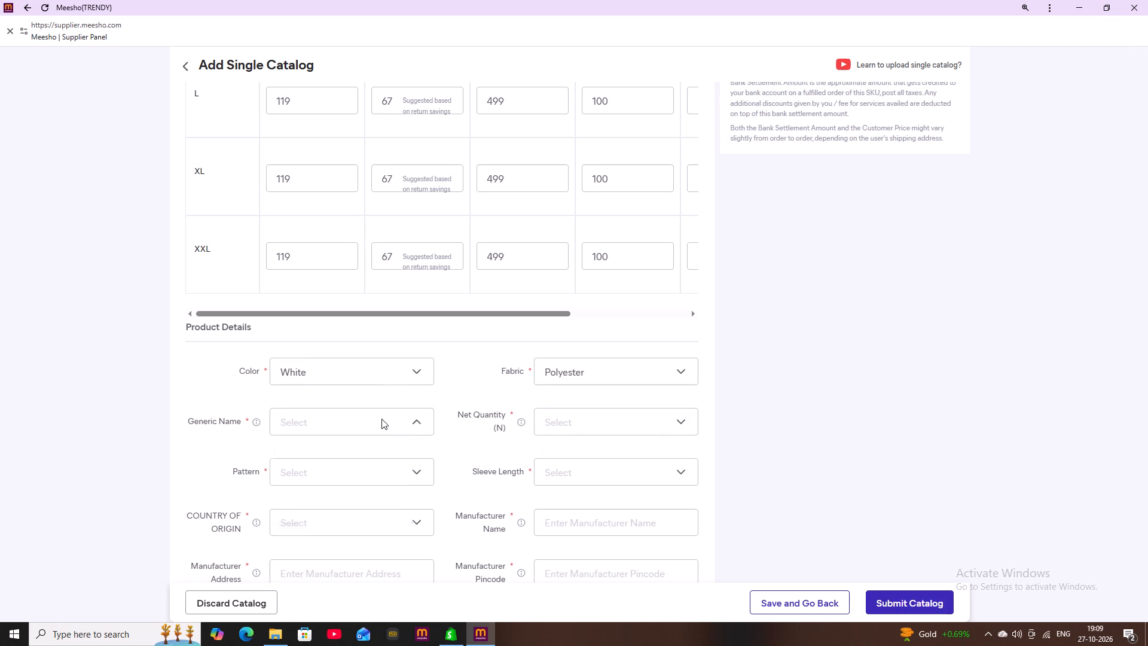
pyautogui.scroll(-3, 391, 470)
pyautogui.click(388, 479)
pyautogui.click(595, 417)
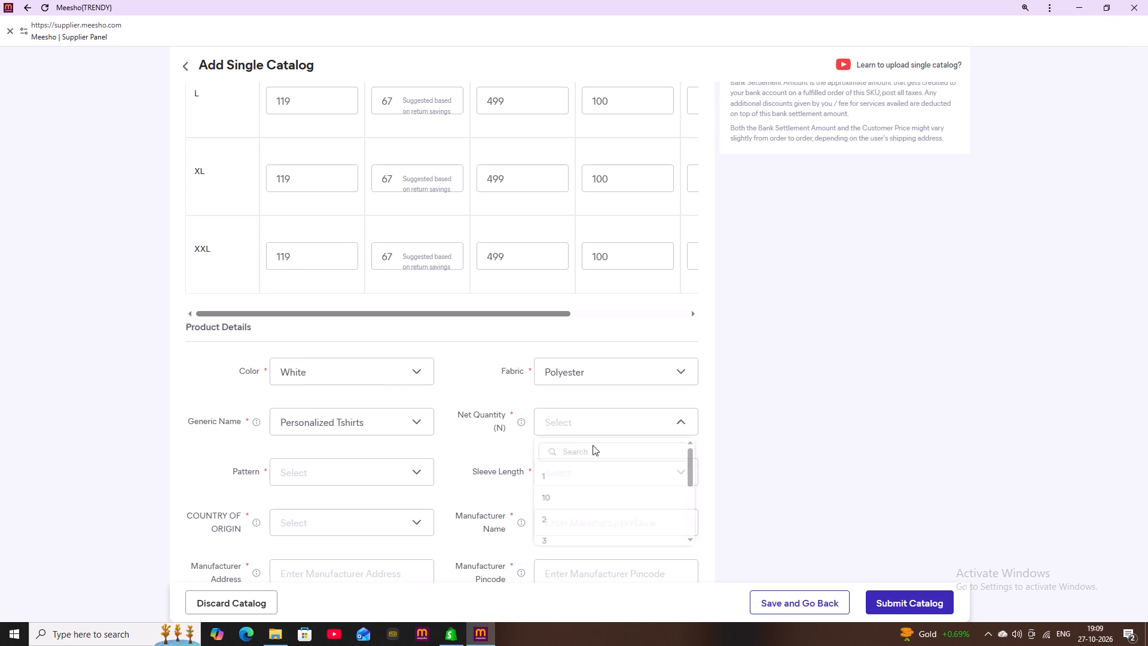
pyautogui.moveTo(587, 476); pyautogui.dragTo(581, 477)
# Set the pattern to Printed and the sleeve length to Short Sleeves.
pyautogui.click(354, 470)
pyautogui.scroll(-2, 365, 537)
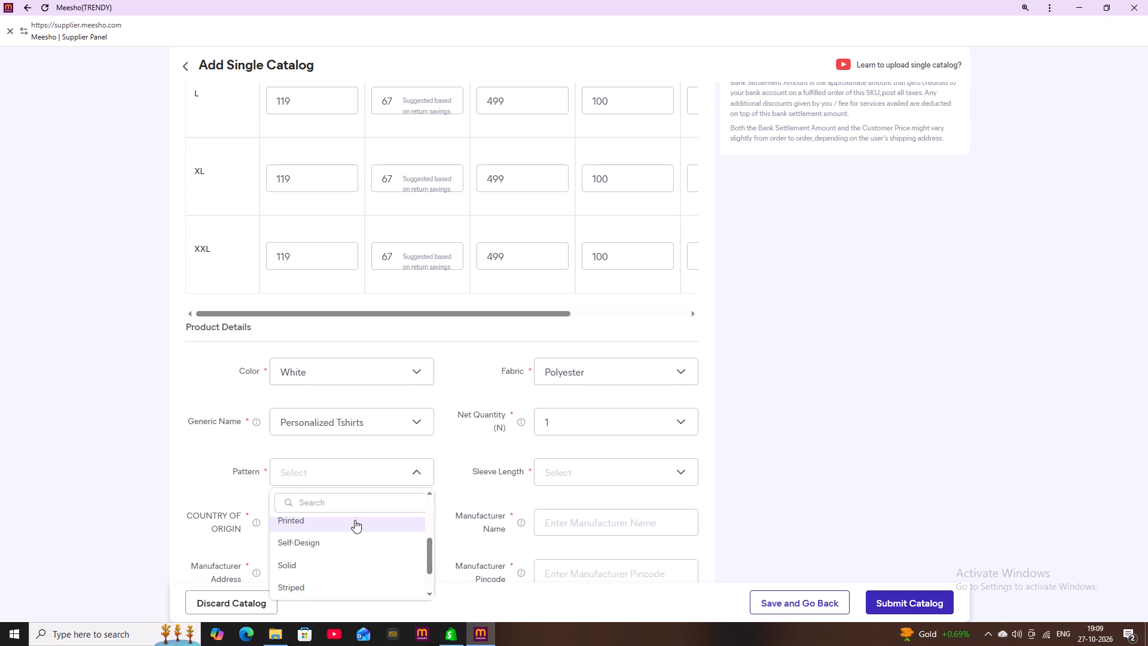
pyautogui.click(355, 520)
pyautogui.click(576, 467)
pyautogui.click(567, 542)
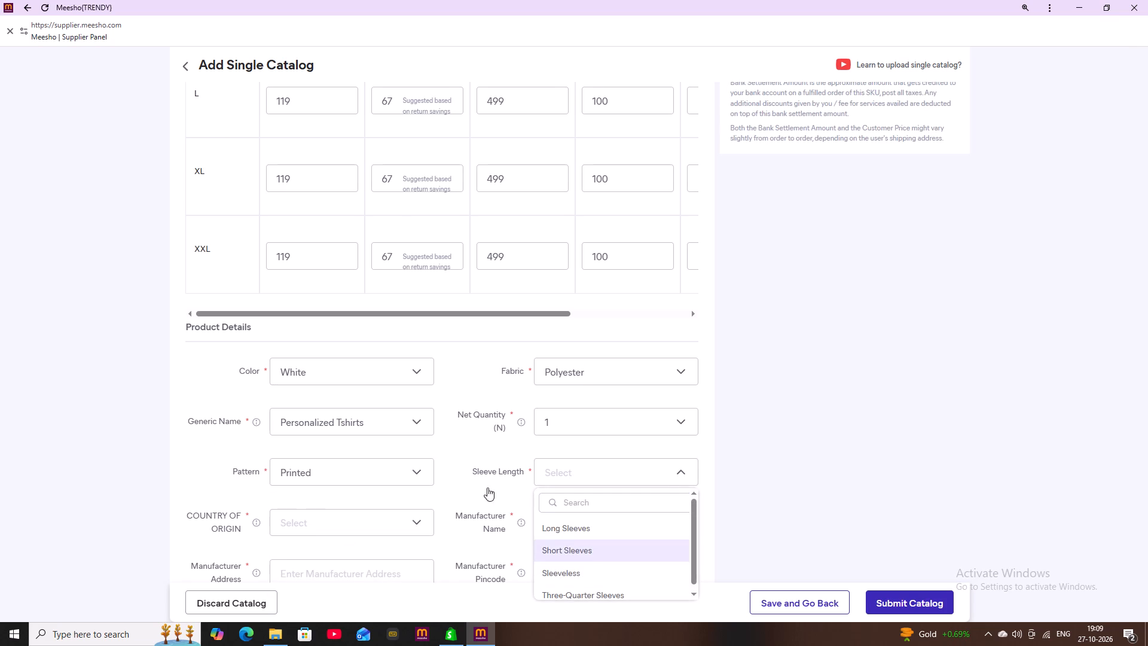
pyautogui.click(469, 458)
# Set the country of origin to India.
pyautogui.scroll(-2, 481, 447)
pyautogui.click(384, 406)
pyautogui.scroll(-2, 391, 455)
pyautogui.scroll(3, 391, 458)
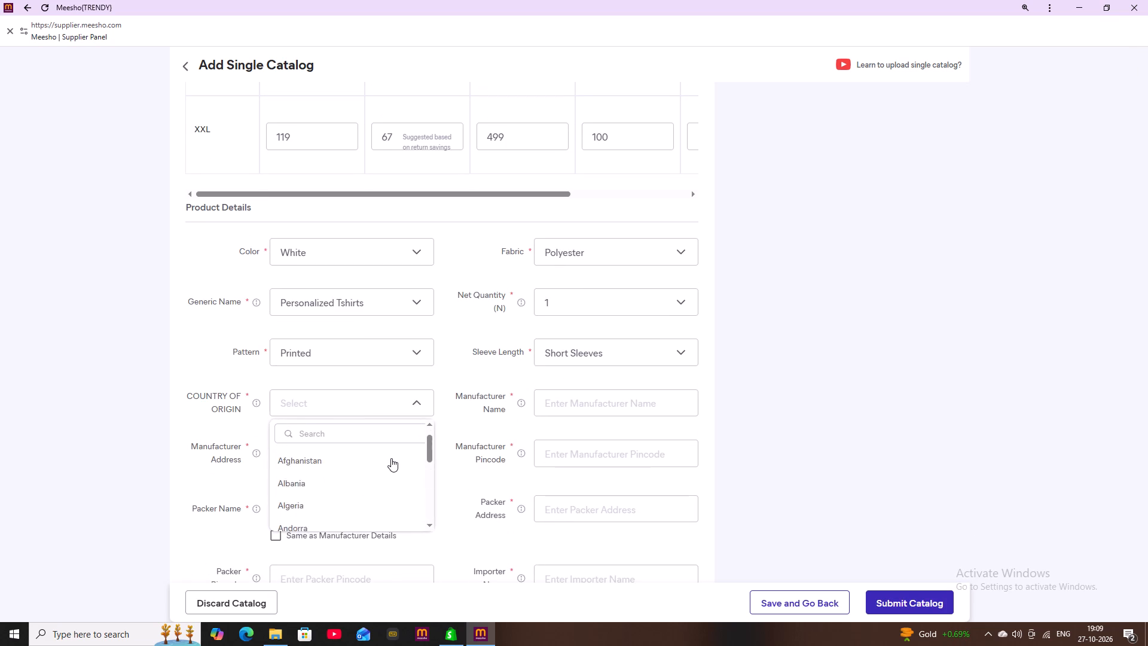
pyautogui.scroll(2, 391, 458)
pyautogui.click(380, 455)
# Fill in the manufacturer details with the name Trendy Aura Enterprise and the company's saved address and pincode.
pyautogui.click(590, 391)
pyautogui.click(592, 406)
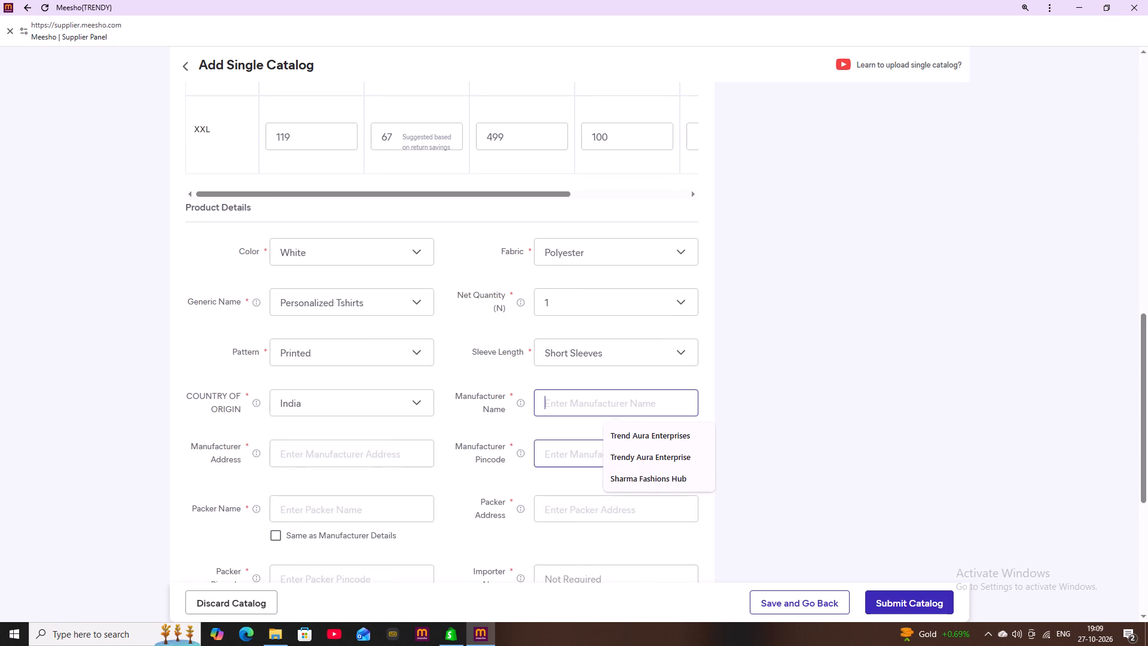
pyautogui.click(628, 457)
pyautogui.click(436, 400)
pyautogui.scroll(-4, 442, 394)
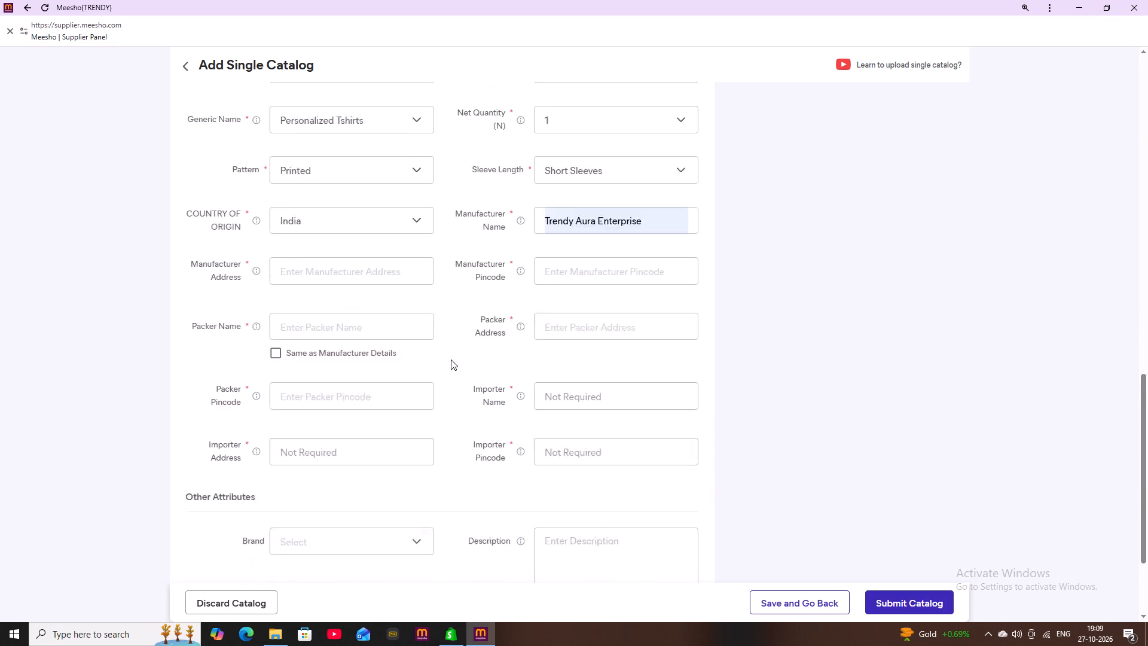
pyautogui.click(358, 207)
pyautogui.click(404, 249)
pyautogui.click(585, 221)
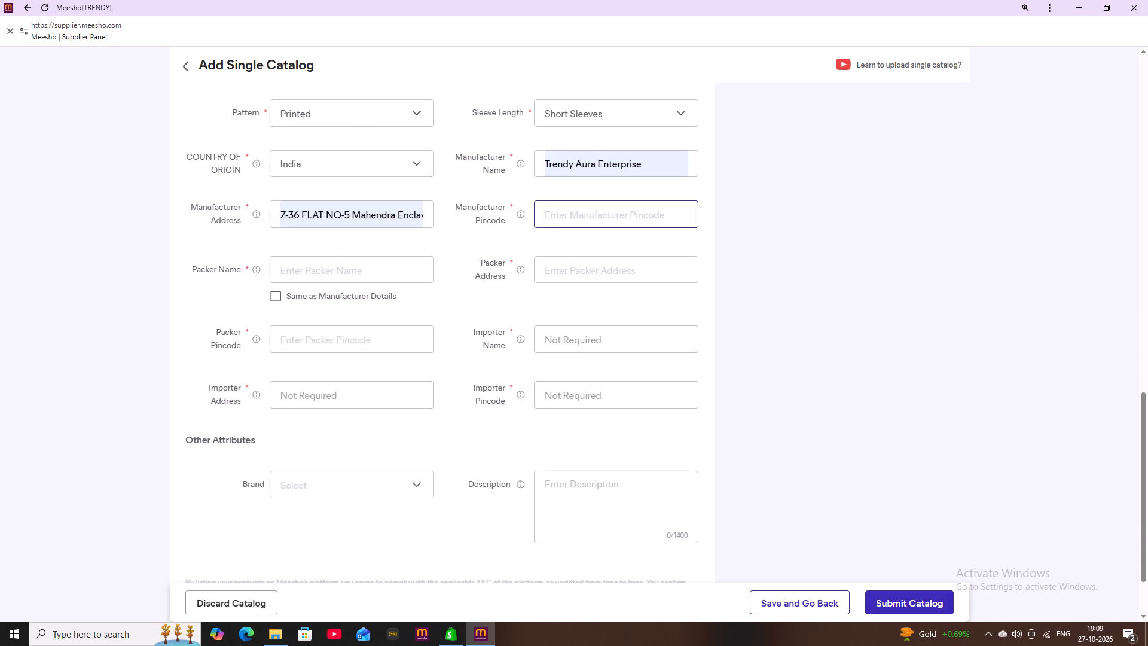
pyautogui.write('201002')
# Make the packer details the same as the manufacturer details.
pyautogui.doubleClick(284, 301)
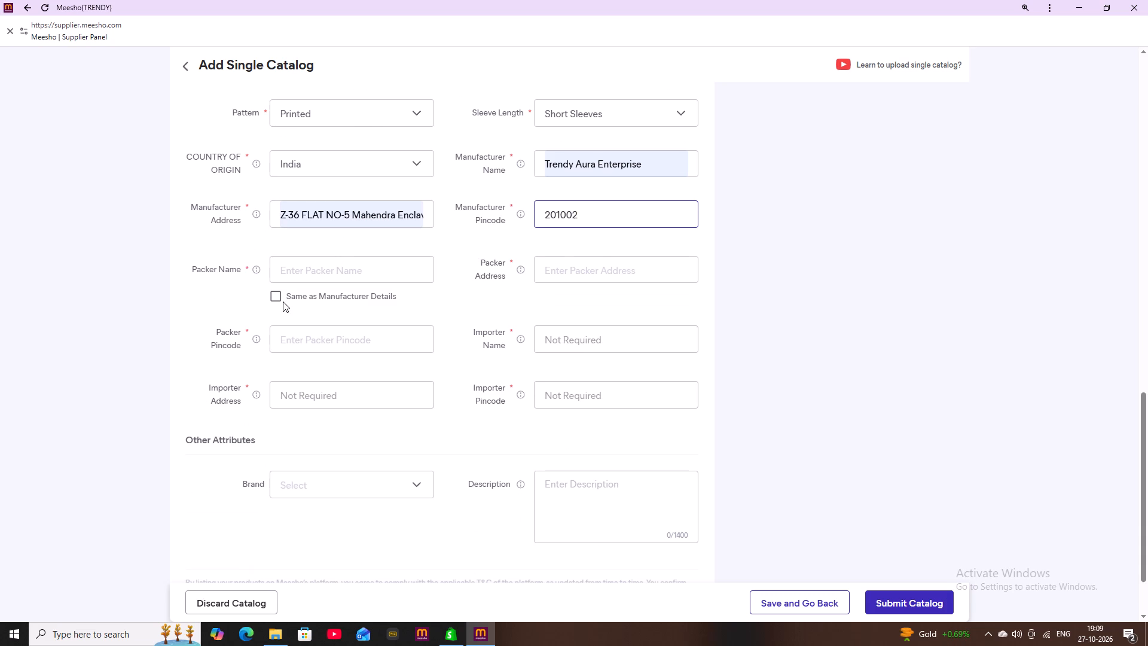
pyautogui.click(279, 297)
pyautogui.click(273, 295)
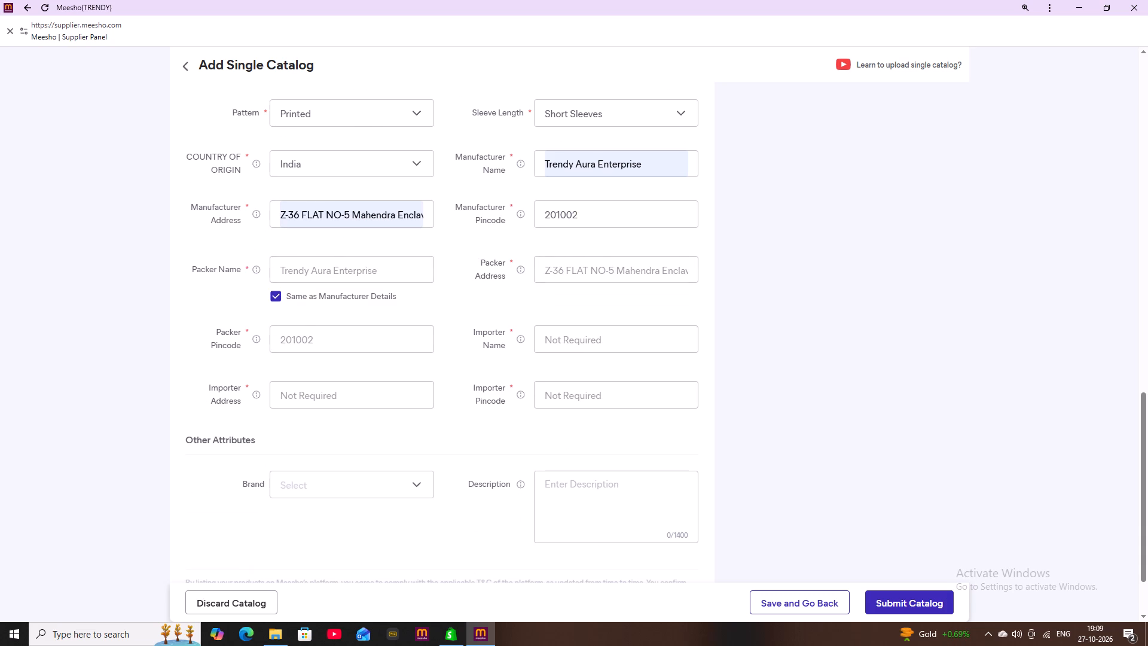
pyautogui.click(437, 296)
# Replace the front image with the mock-up of a man in a lettered white T-shirt from the MOCK UPS folder.
pyautogui.scroll(-4, 456, 288)
pyautogui.scroll(14, 461, 285)
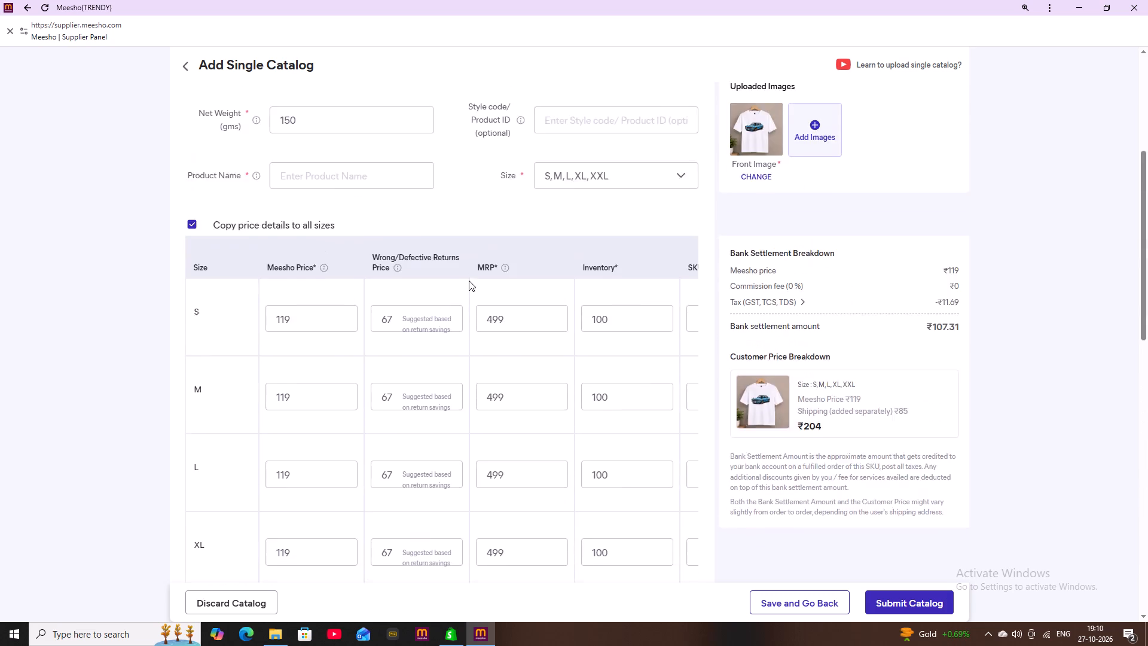
pyautogui.scroll(2, 469, 281)
pyautogui.scroll(-2, 472, 303)
pyautogui.scroll(2, 494, 289)
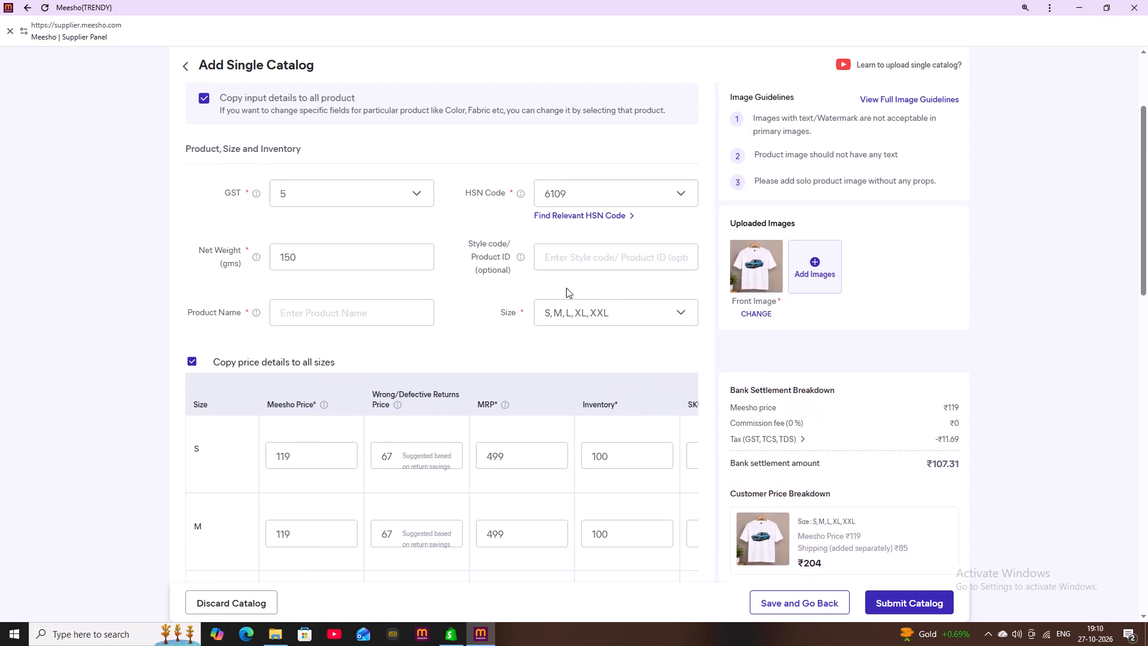
pyautogui.scroll(-3, 556, 350)
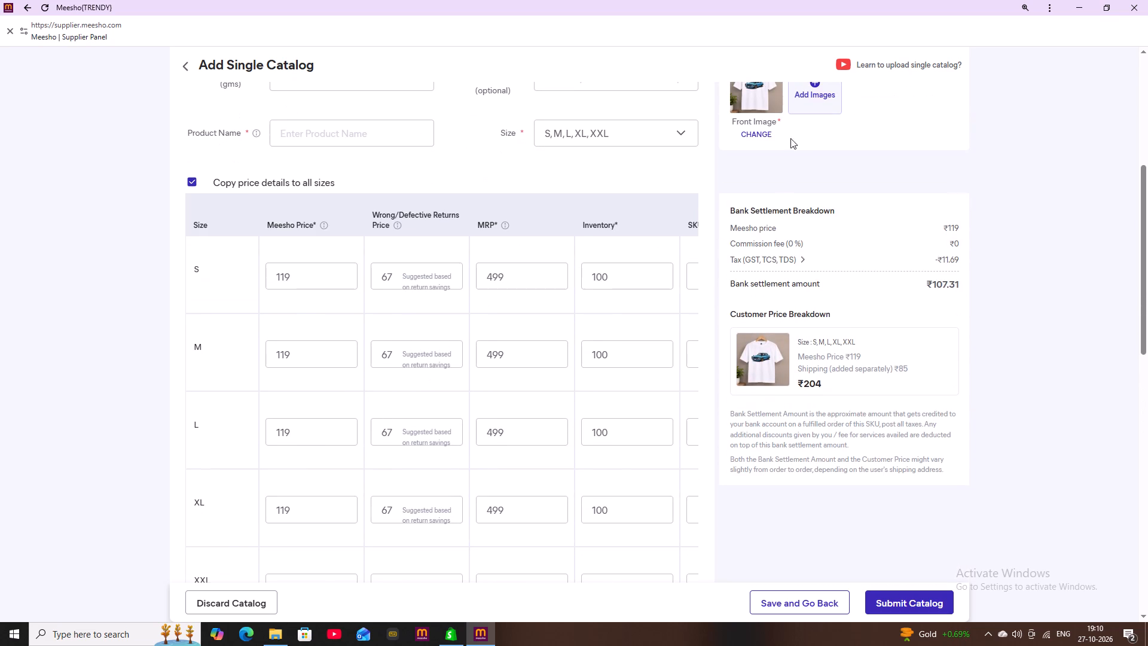
pyautogui.click(757, 138)
pyautogui.moveTo(613, 73); pyautogui.dragTo(618, 176)
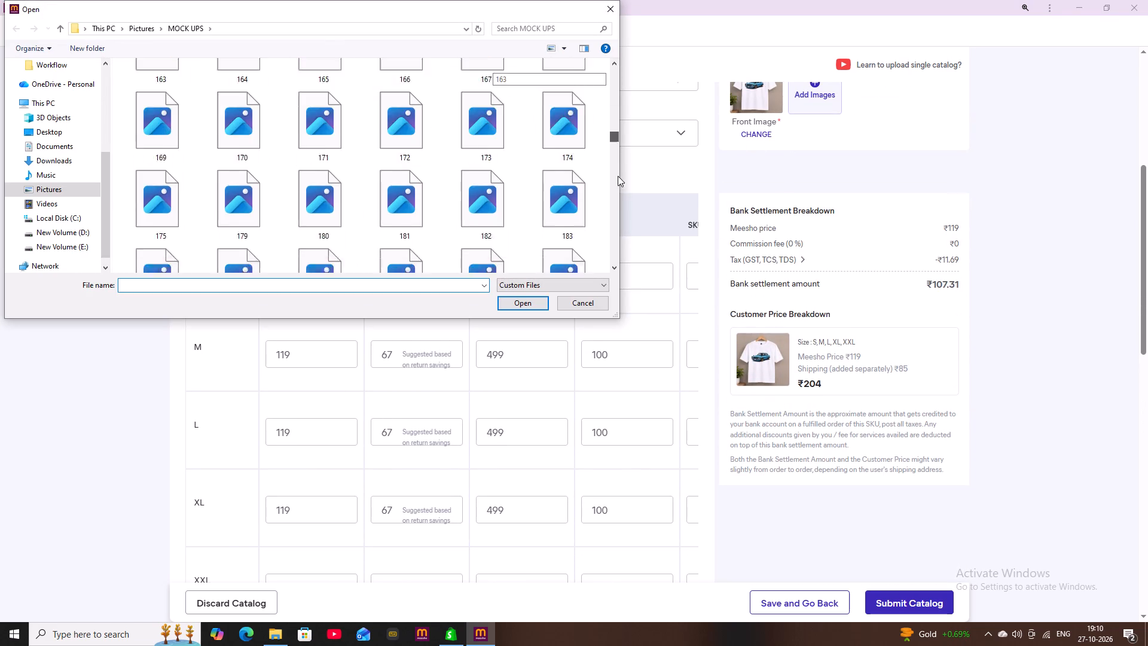
pyautogui.moveTo(618, 176); pyautogui.dragTo(618, 223)
pyautogui.doubleClick(400, 233)
# Re-enter the Meesho price as 119 for size S and set the Wrong/Defective Returns price to 115.
pyautogui.moveTo(306, 284); pyautogui.dragTo(282, 284)
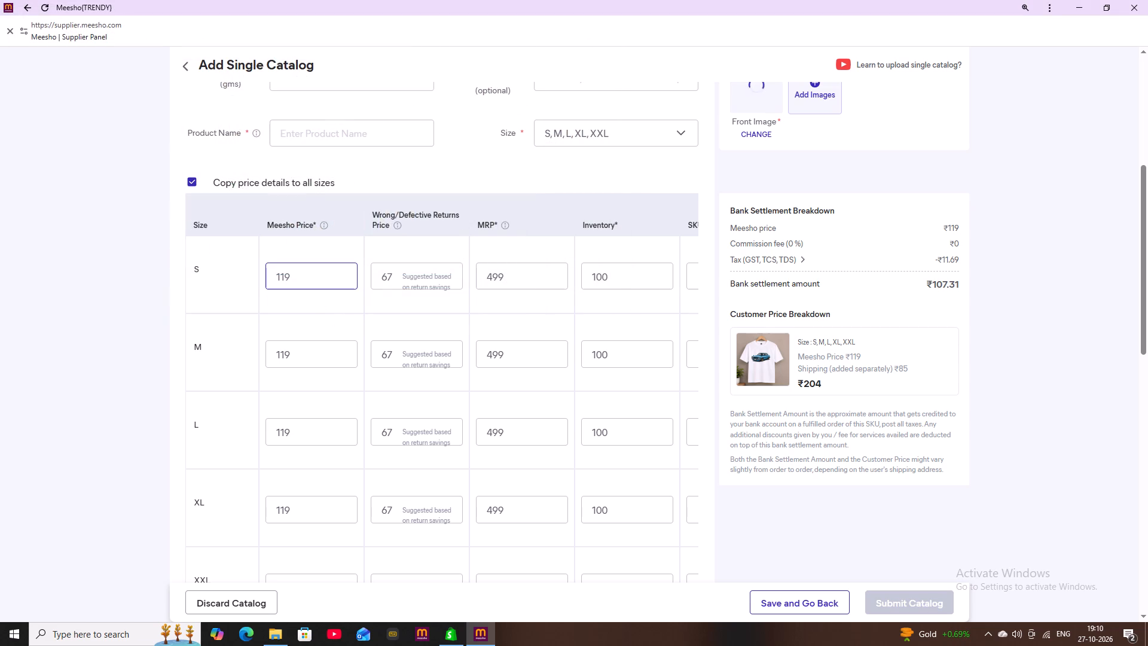
pyautogui.moveTo(282, 284); pyautogui.dragTo(245, 284)
pyautogui.press('BackSpace')
pyautogui.press('1')
pyautogui.write('19')
pyautogui.moveTo(399, 275); pyautogui.dragTo(381, 277)
pyautogui.press('BackSpace')
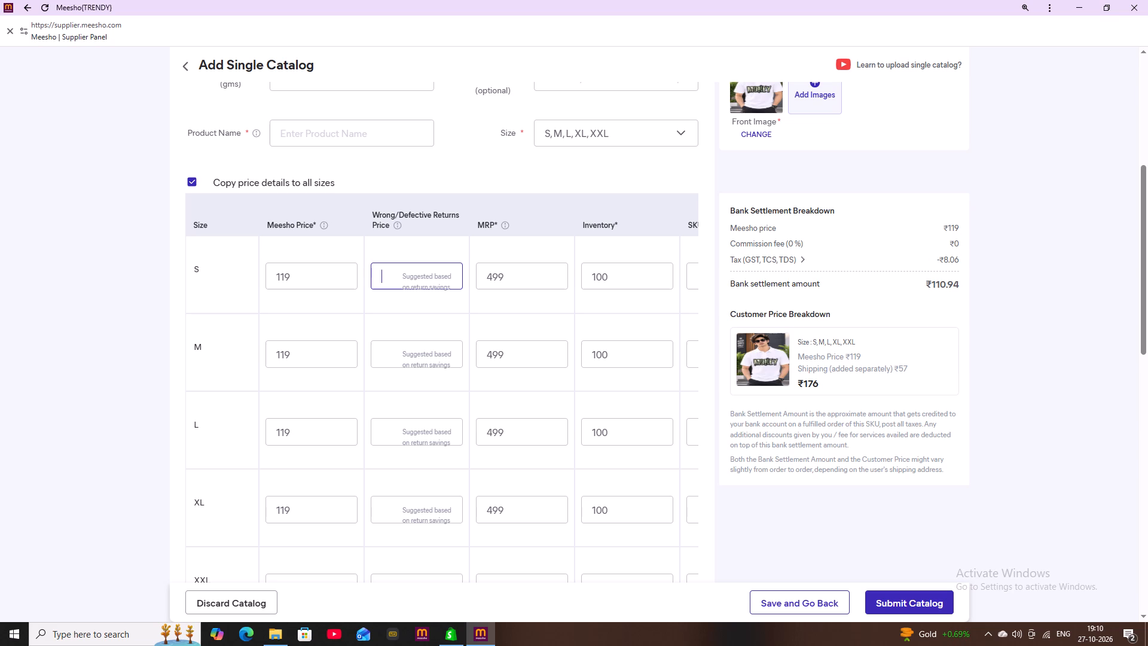
pyautogui.write('115')
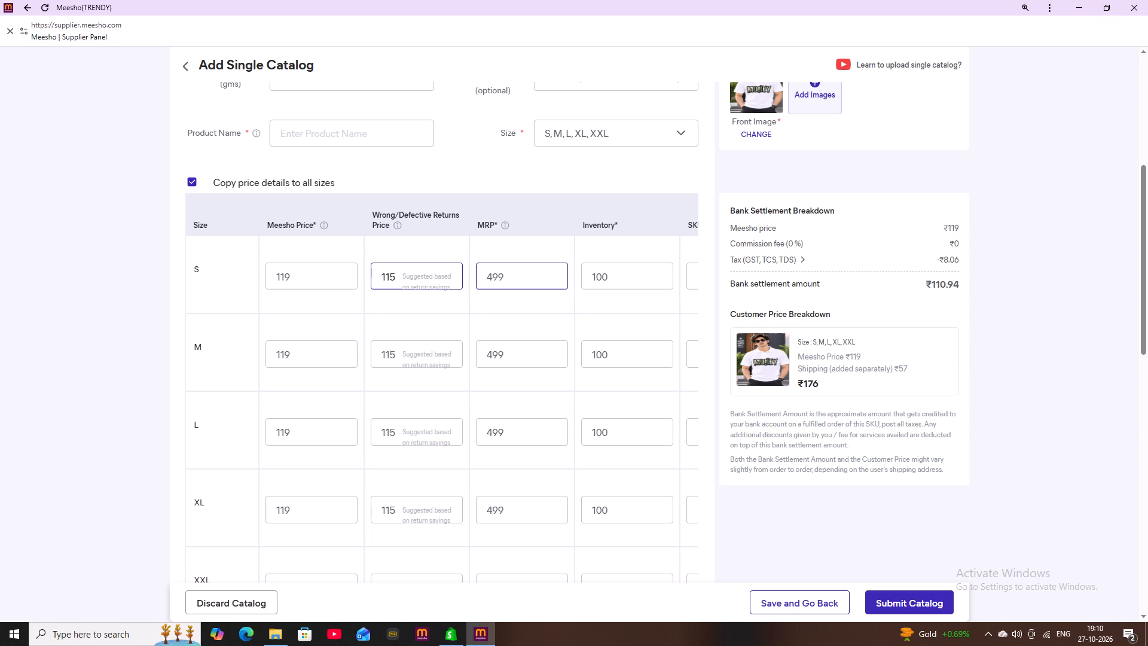
pyautogui.click(524, 181)
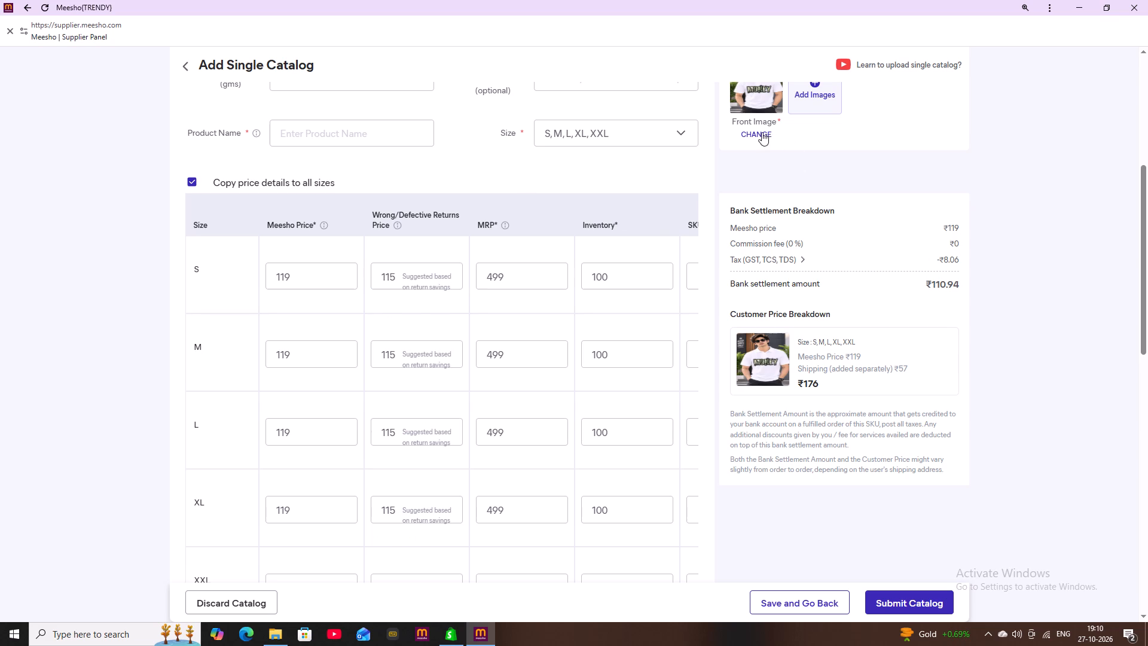
# Change the front image to 1301, the blue car T-shirt, from the MOCK UPS folder.
pyautogui.click(762, 132)
pyautogui.moveTo(613, 71); pyautogui.dragTo(612, 288)
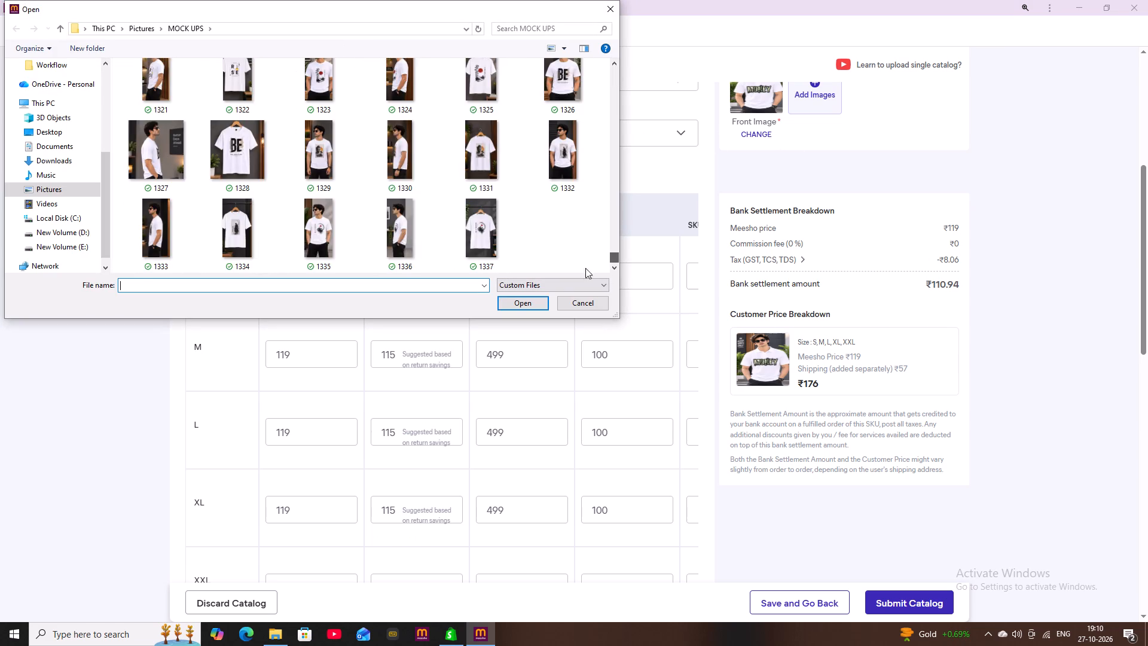
pyautogui.scroll(6, 469, 211)
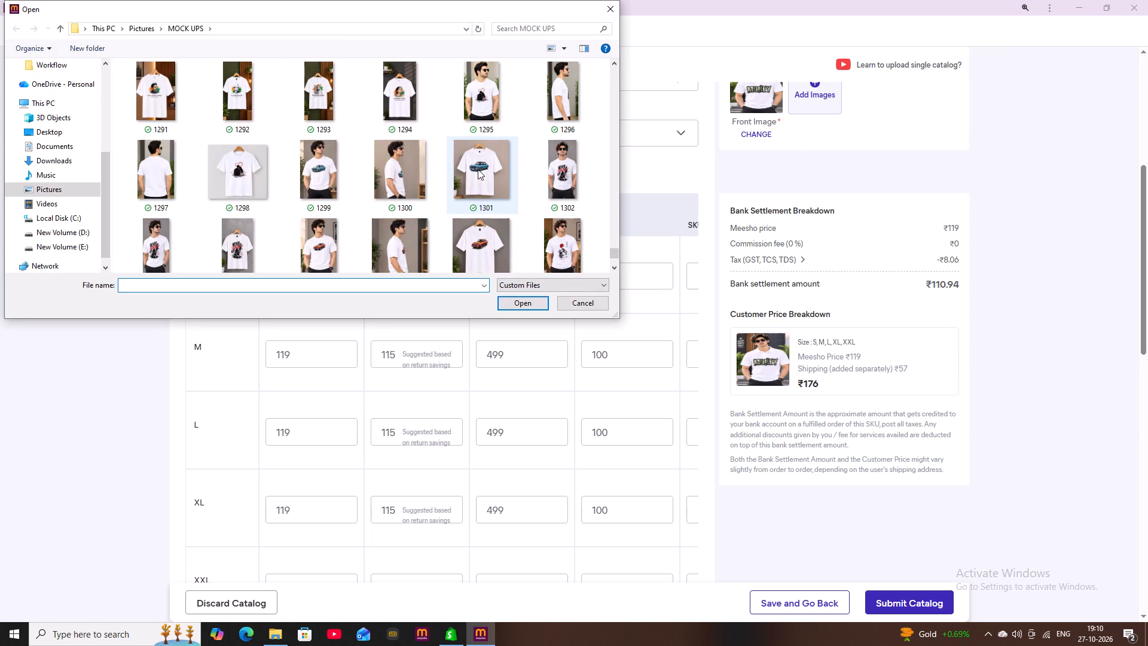
pyautogui.doubleClick(478, 169)
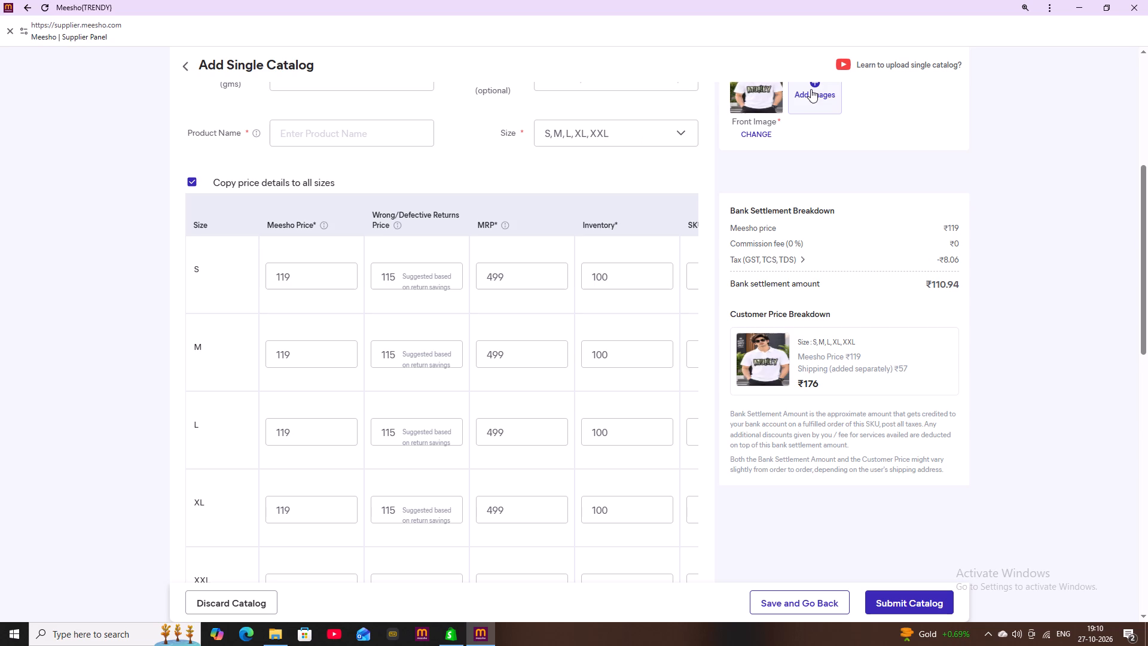
# Add image 1299, the front view of the man wearing the blue car T-shirt, as the product's second image.
pyautogui.click(811, 89)
pyautogui.moveTo(616, 74); pyautogui.dragTo(602, 216)
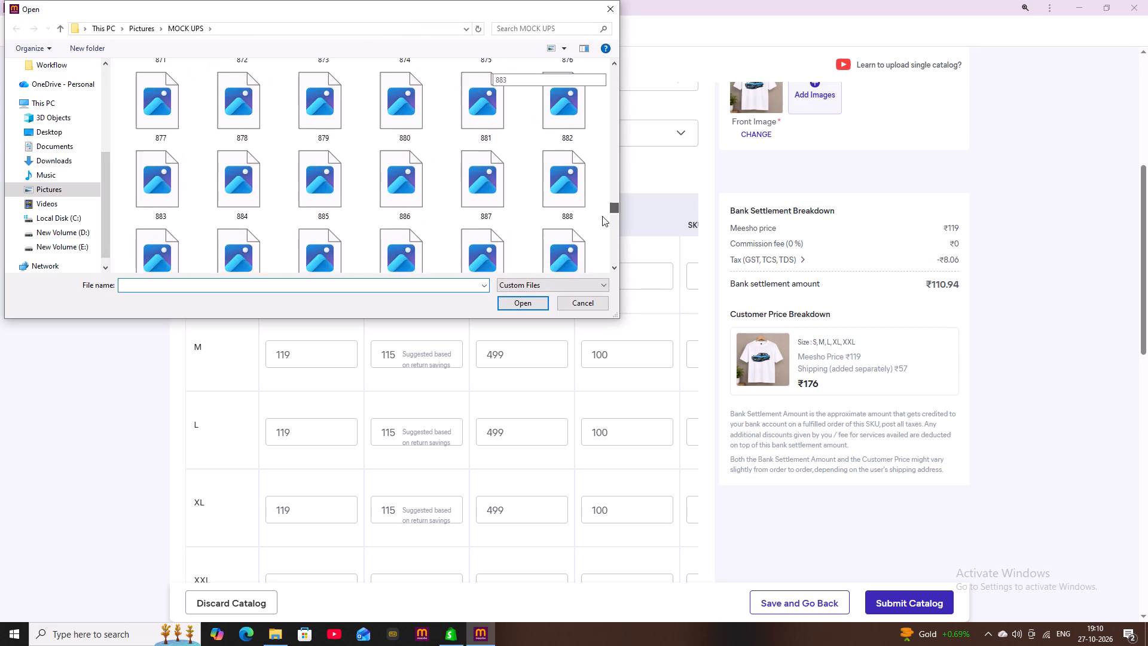
pyautogui.moveTo(602, 216); pyautogui.dragTo(607, 270)
pyautogui.scroll(5, 536, 223)
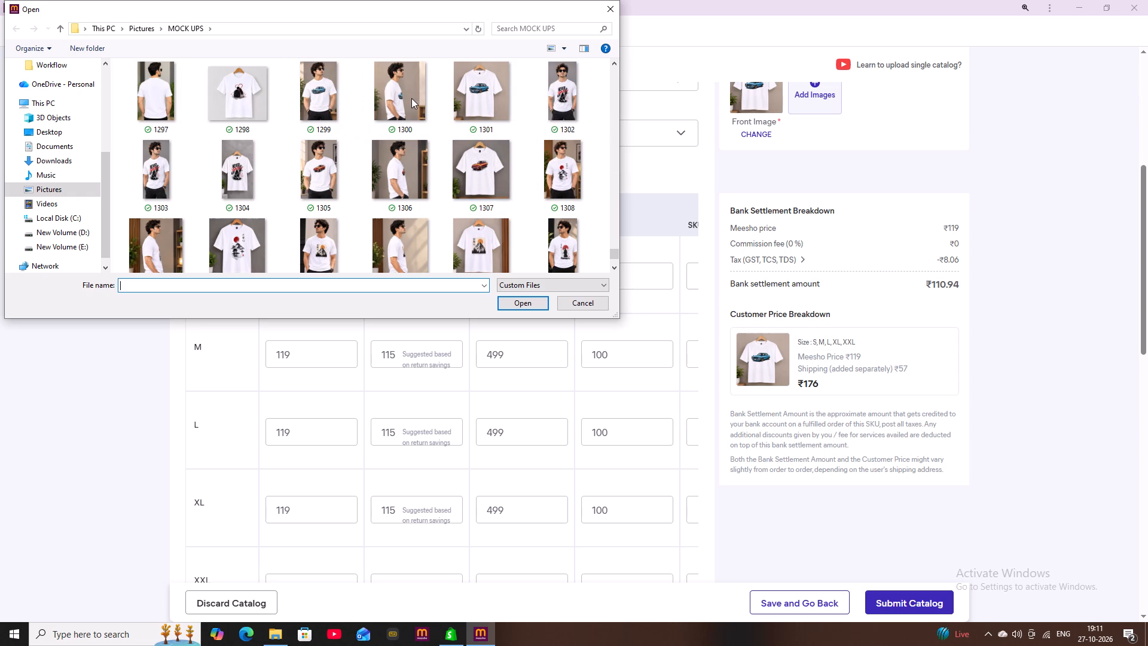
pyautogui.doubleClick(319, 95)
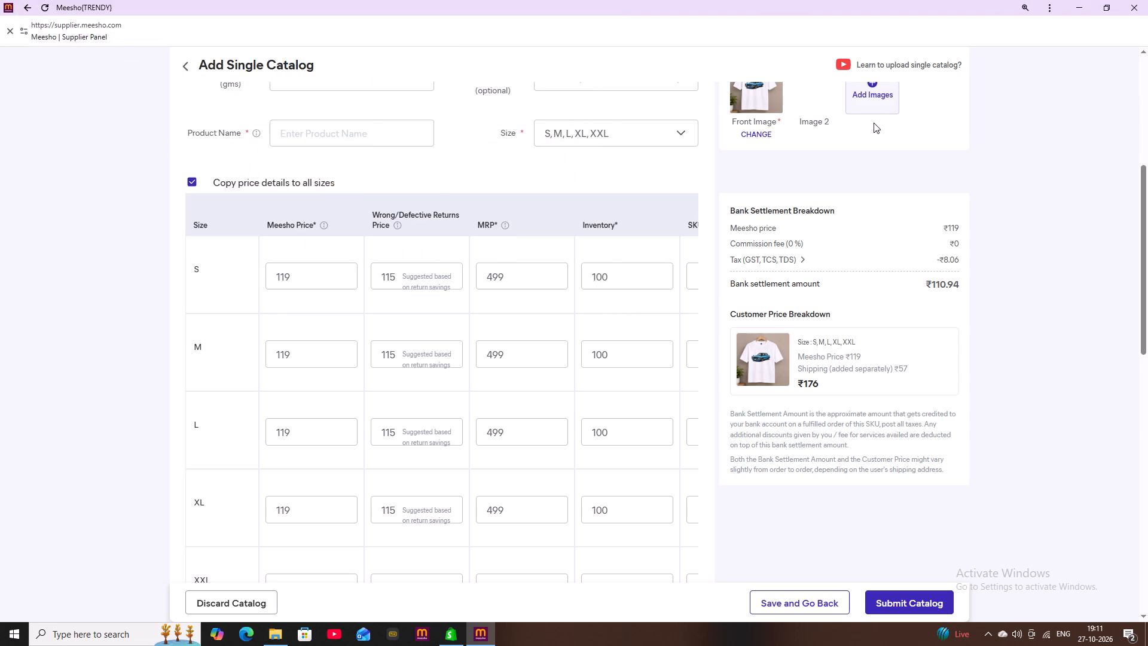
# Add image 1300, the side view of the man wearing the blue car T-shirt, as the product's third image.
pyautogui.click(874, 108)
pyautogui.moveTo(609, 72); pyautogui.dragTo(603, 226)
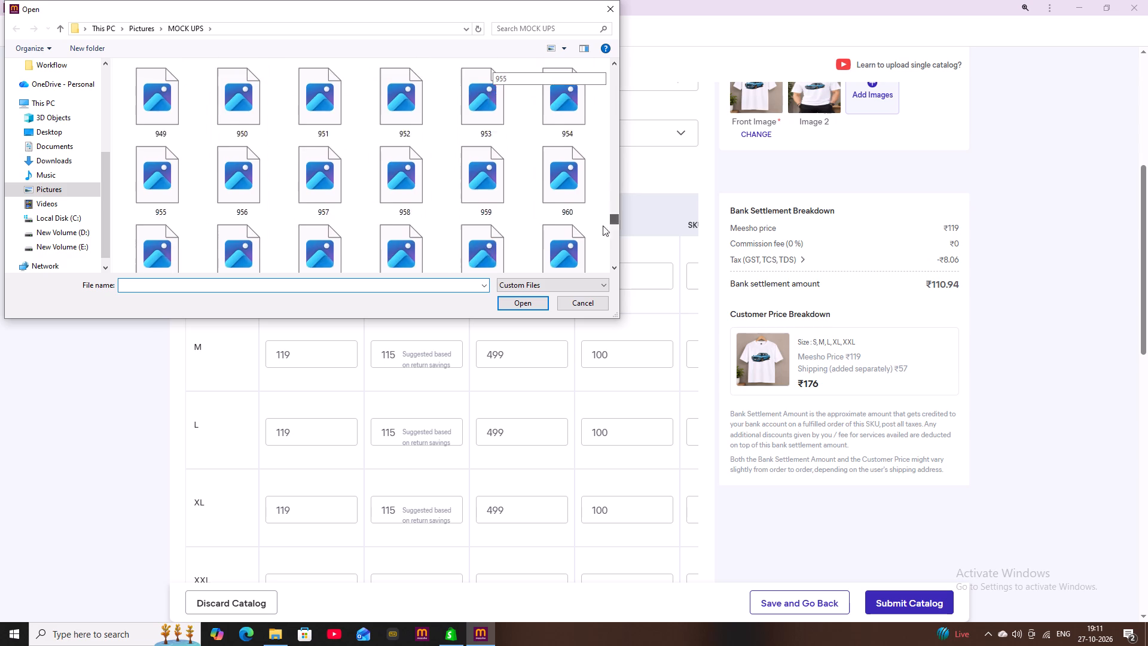
pyautogui.moveTo(603, 226); pyautogui.dragTo(600, 250)
pyautogui.scroll(-4, 498, 208)
pyautogui.scroll(1, 499, 205)
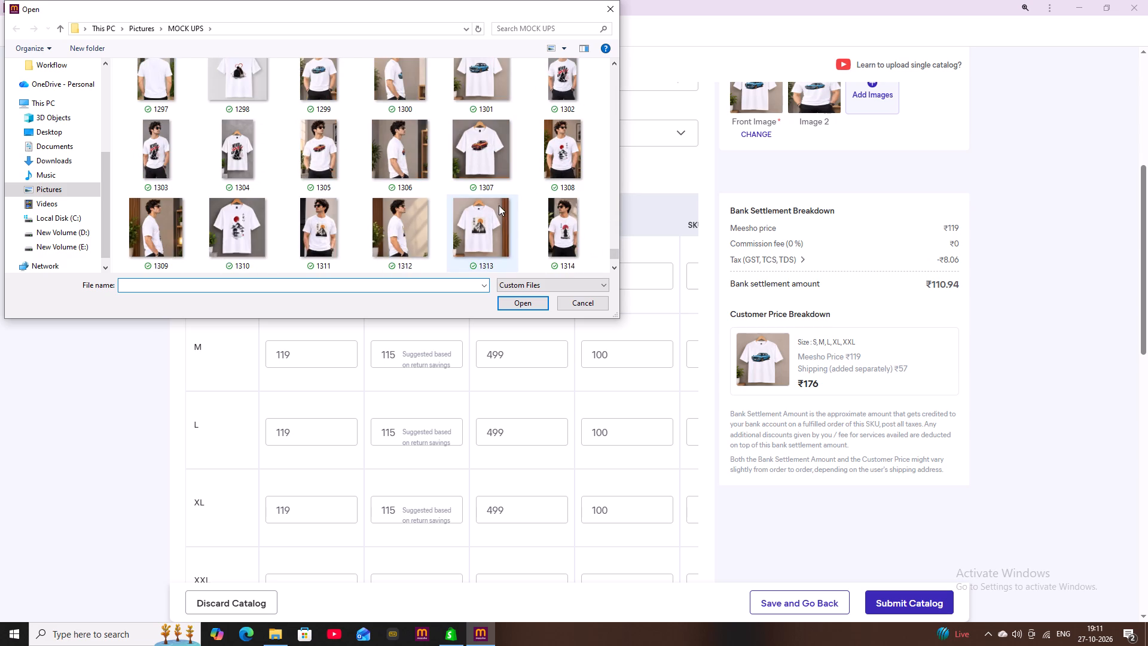
pyautogui.doubleClick(407, 72)
# Add the mock-up showing the plain back of the white T-shirt as the product's fourth image.
pyautogui.click(909, 106)
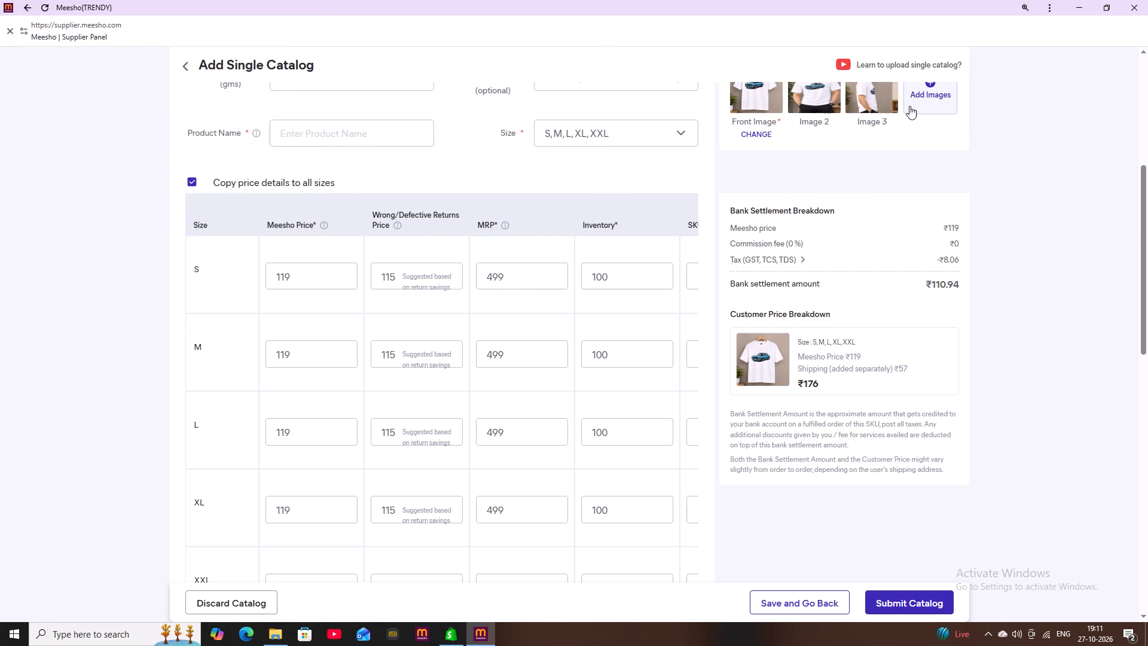
pyautogui.moveTo(612, 72); pyautogui.dragTo(615, 237)
pyautogui.doubleClick(408, 233)
pyautogui.scroll(-15, 469, 109)
pyautogui.scroll(15, 469, 109)
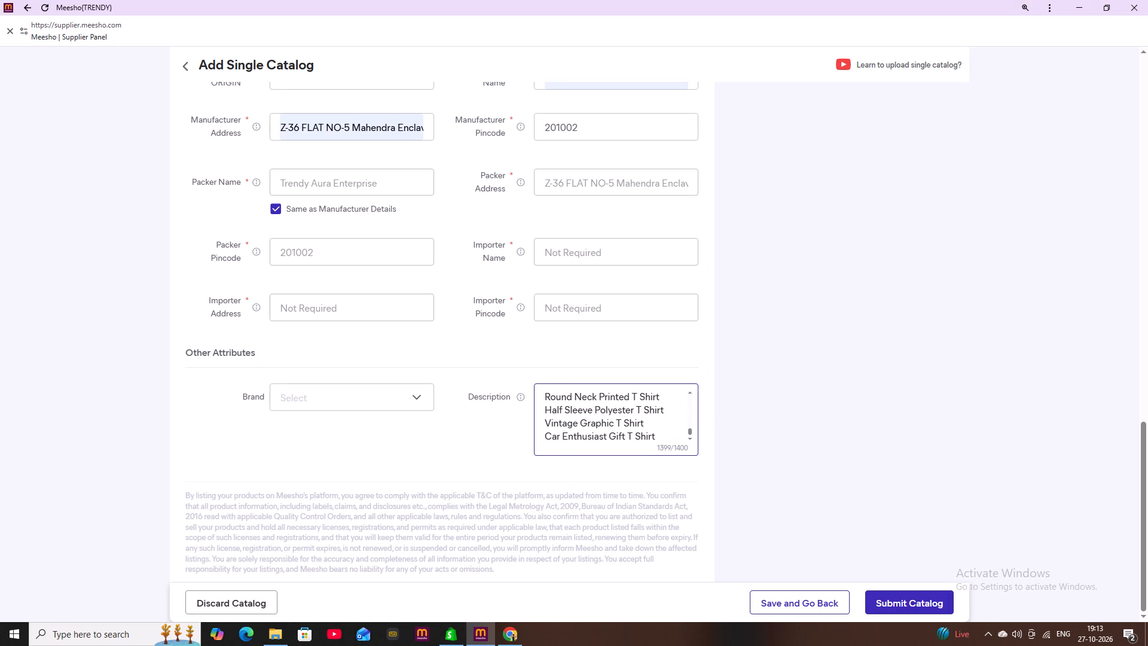
pyautogui.click(713, 410)
# Submit the blue car T-shirt catalog for quality check, declaring that its products are not branded or illegal, and dismiss the visibility suggestions.
pyautogui.scroll(5, 713, 410)
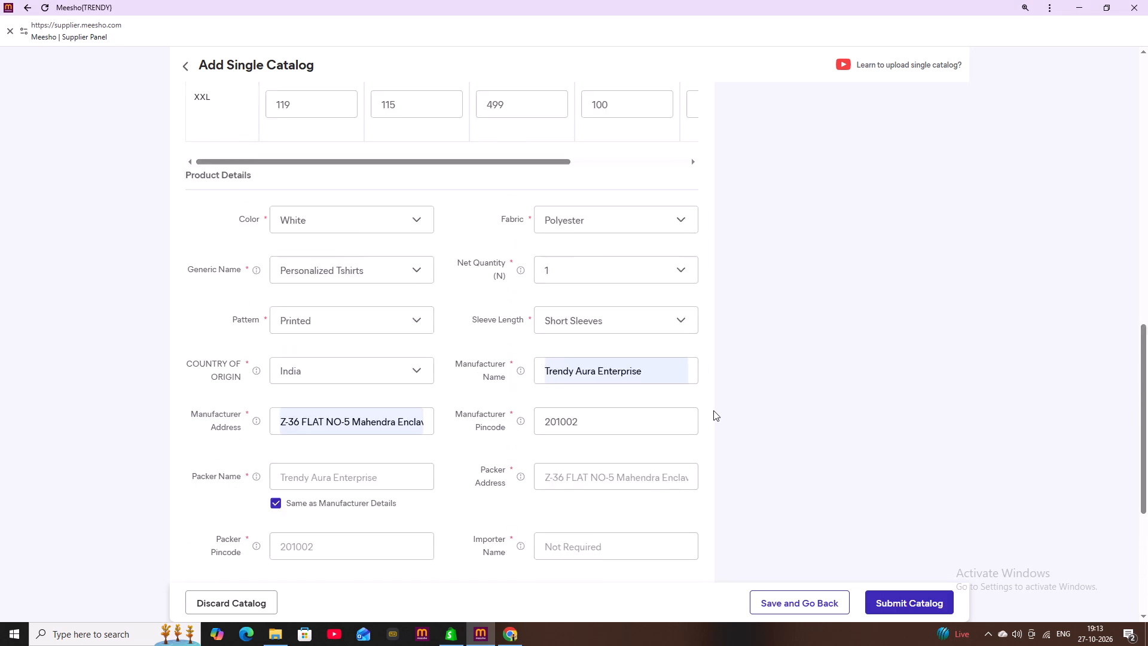
pyautogui.scroll(8, 713, 410)
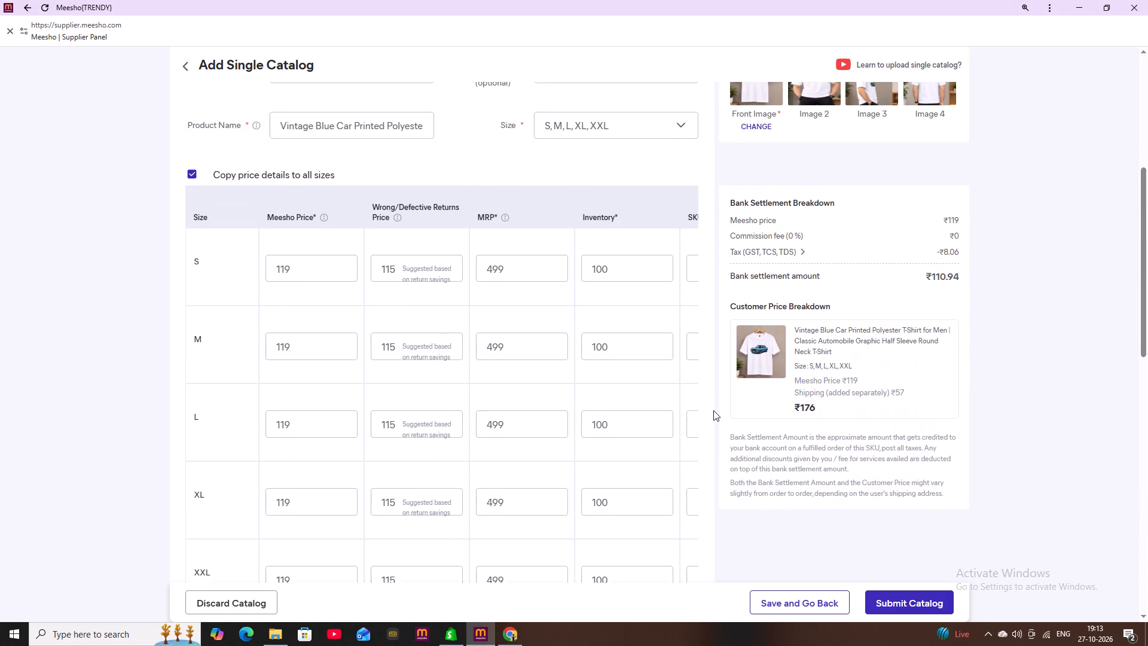
pyautogui.scroll(2, 713, 410)
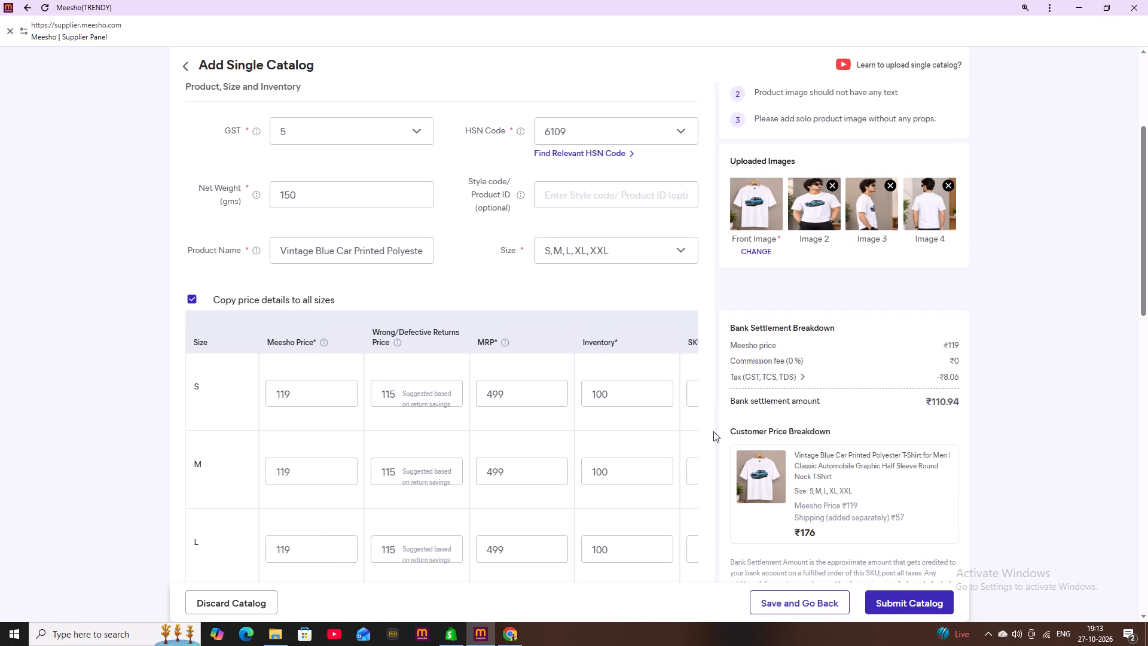
pyautogui.click(894, 602)
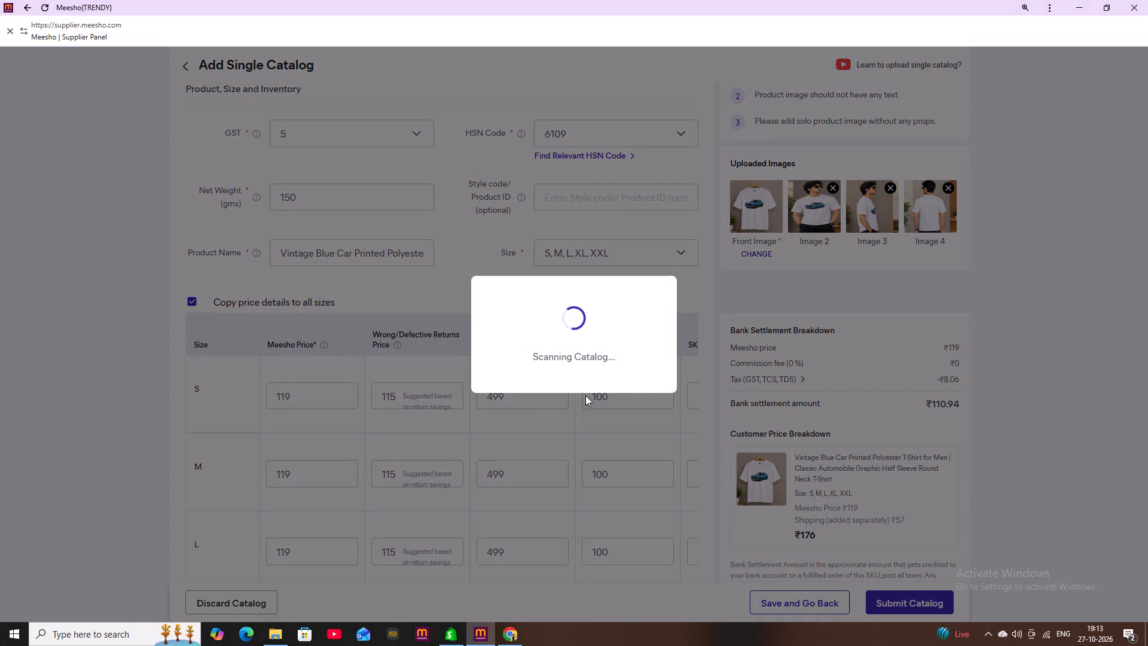
pyautogui.doubleClick(359, 515)
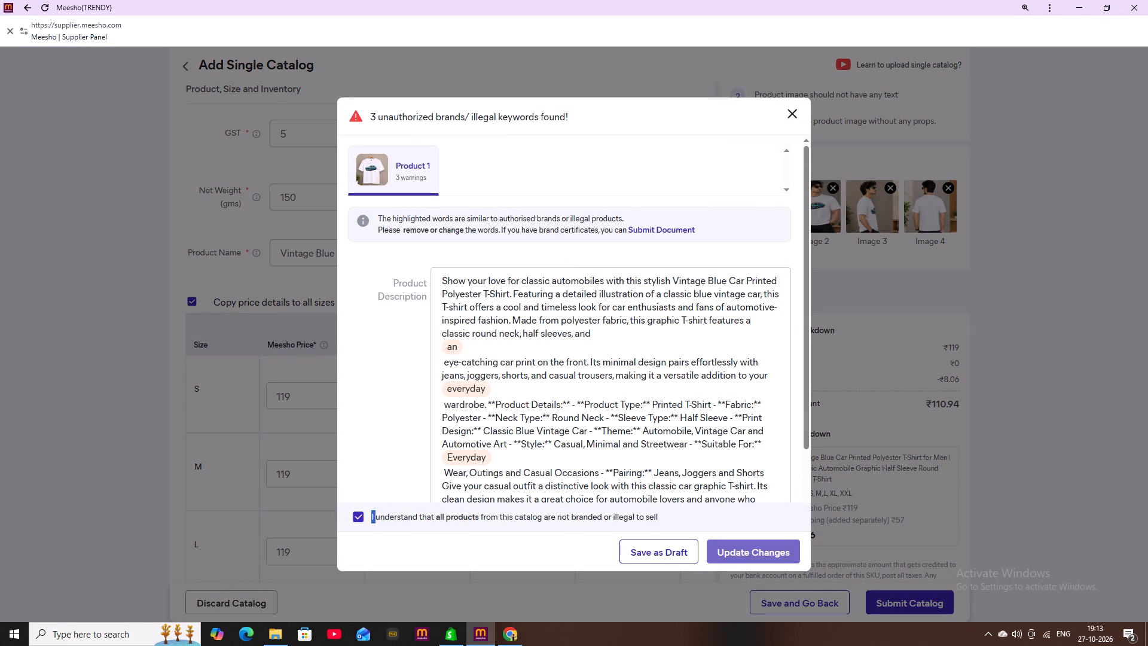
pyautogui.click(763, 553)
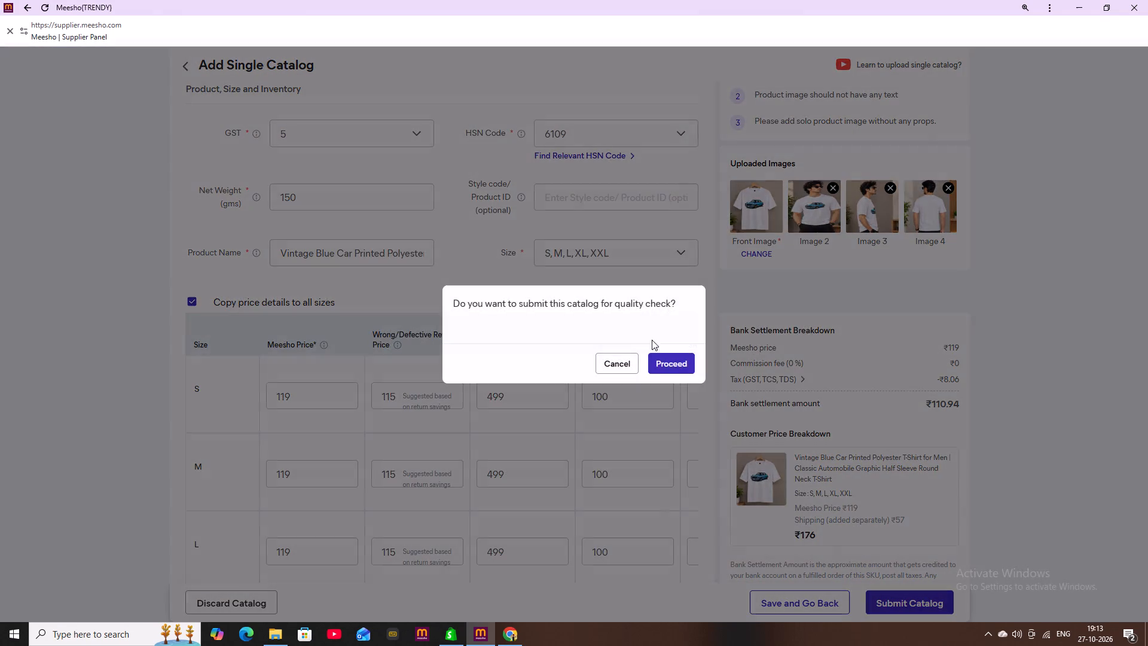
pyautogui.click(658, 366)
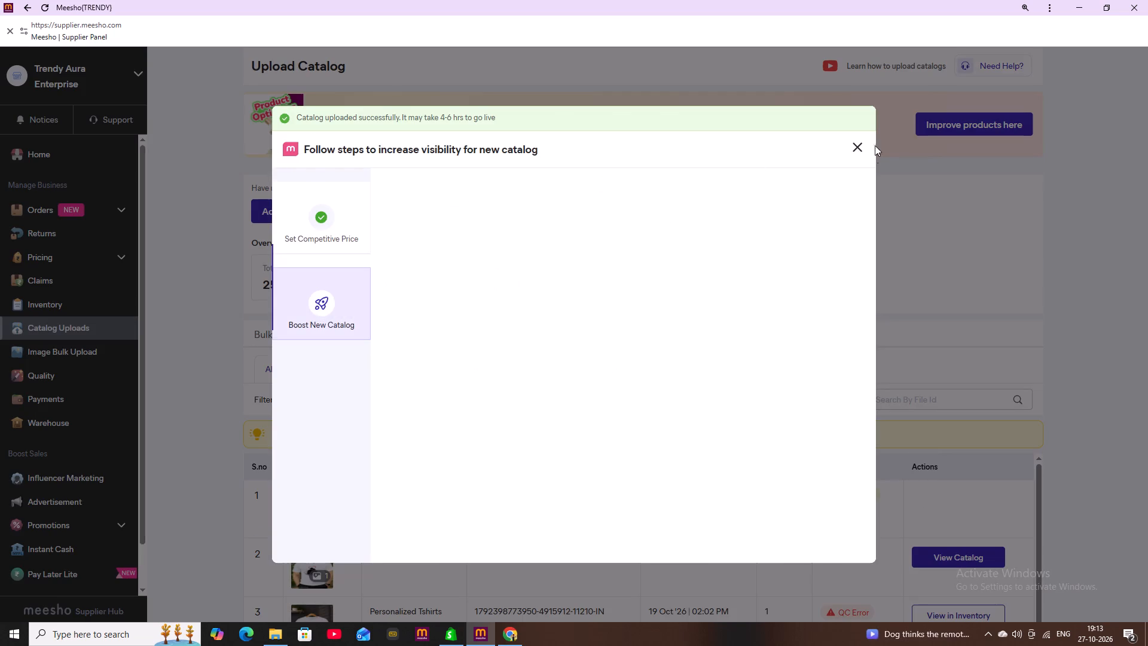
pyautogui.click(862, 148)
# Start a new single catalog in Personalized Tshirts with the hanging white T-shirt mock-up showing the "NEVER" graphic as front image.
pyautogui.click(450, 213)
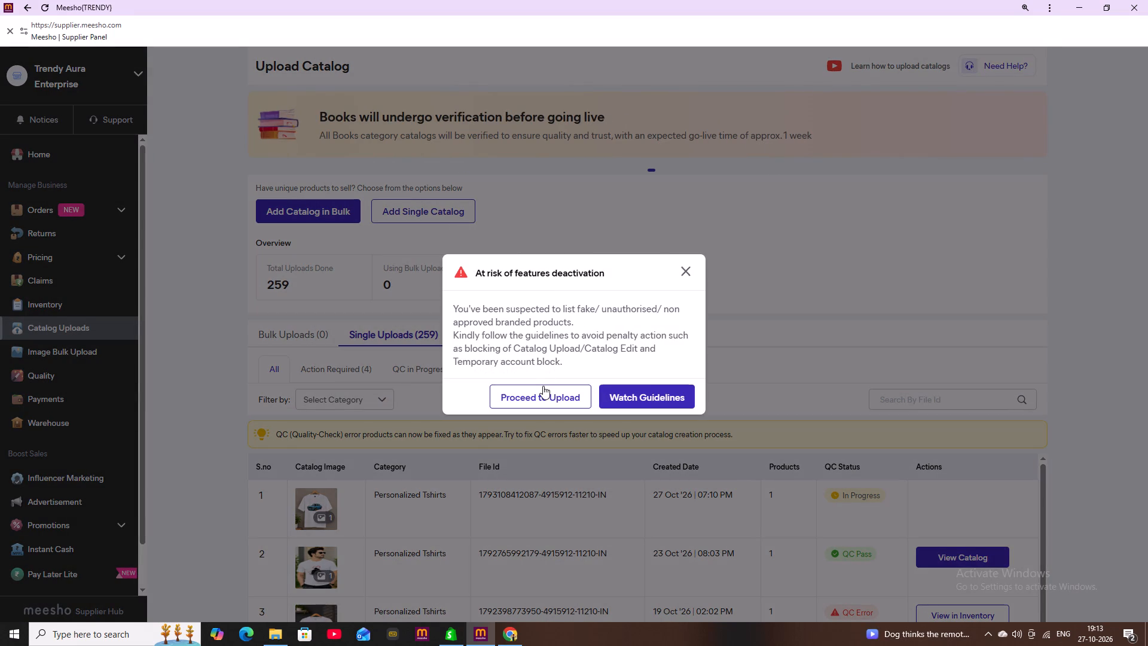
pyautogui.click(543, 386)
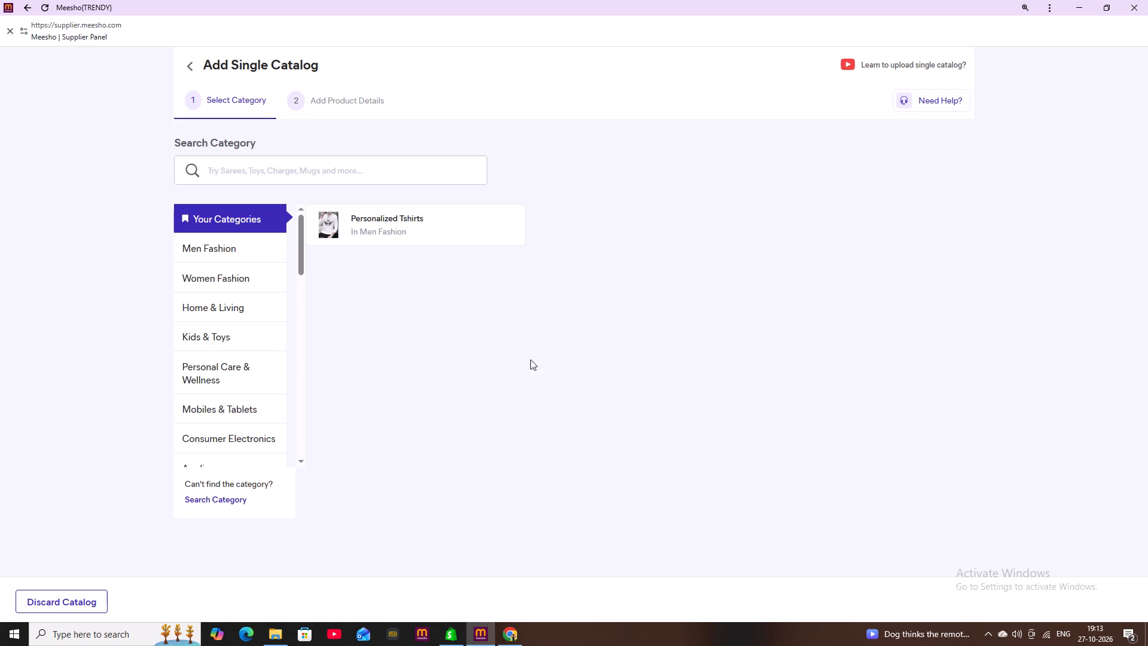
pyautogui.click(450, 230)
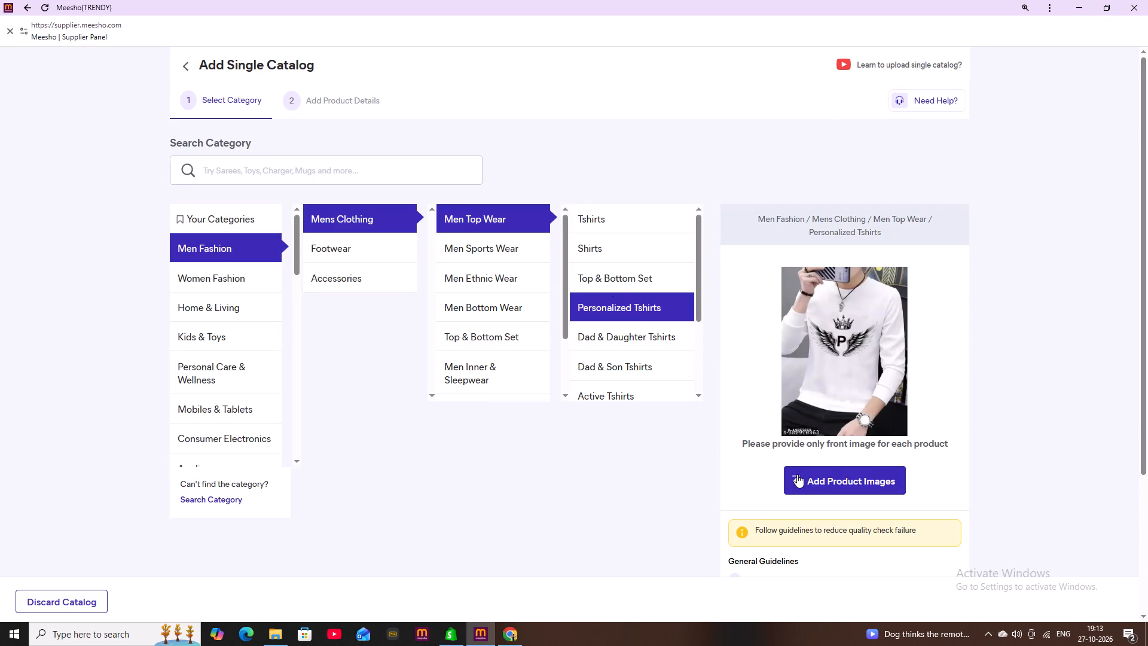
pyautogui.click(797, 474)
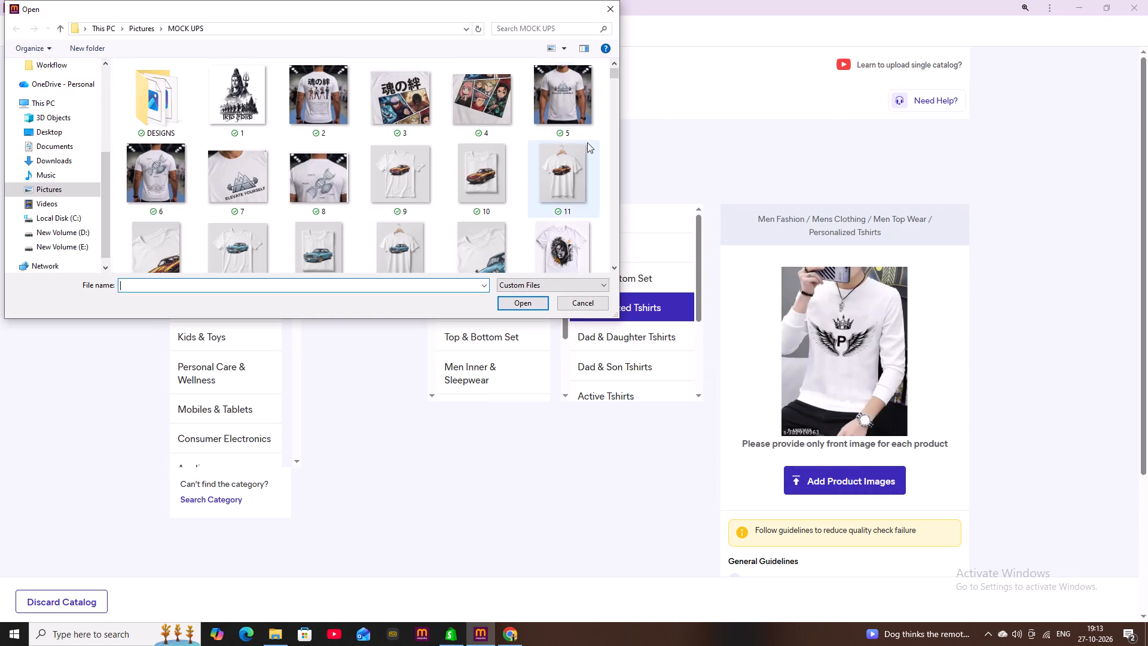
pyautogui.moveTo(610, 71); pyautogui.dragTo(591, 269)
pyautogui.scroll(1, 552, 231)
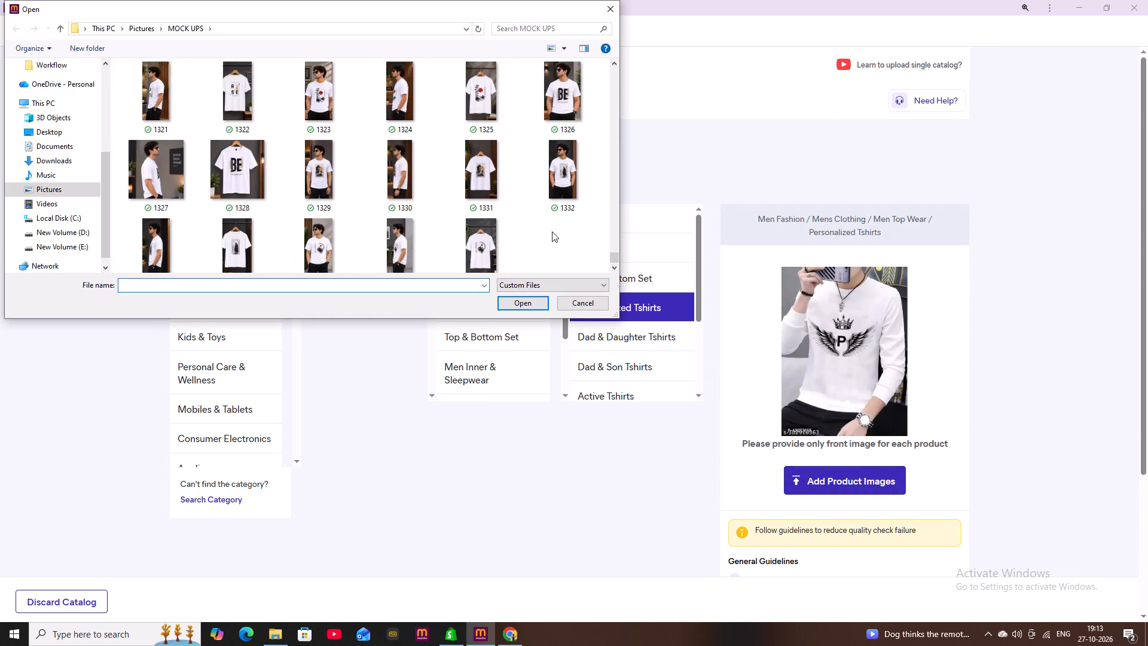
pyautogui.scroll(5, 552, 231)
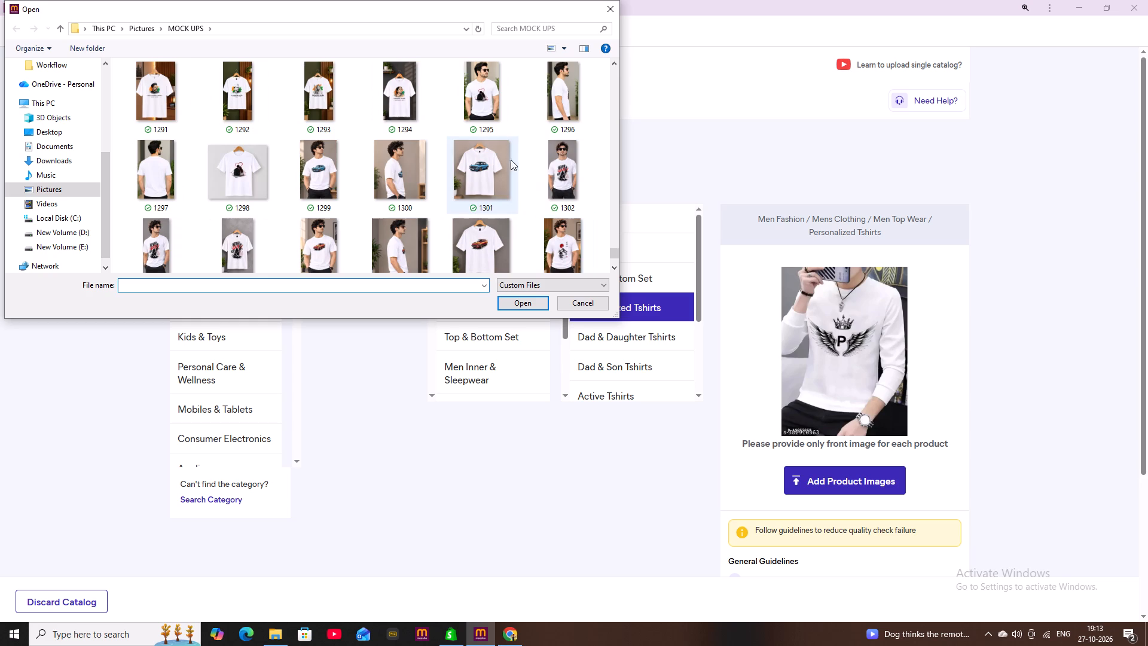
pyautogui.scroll(-1, 559, 171)
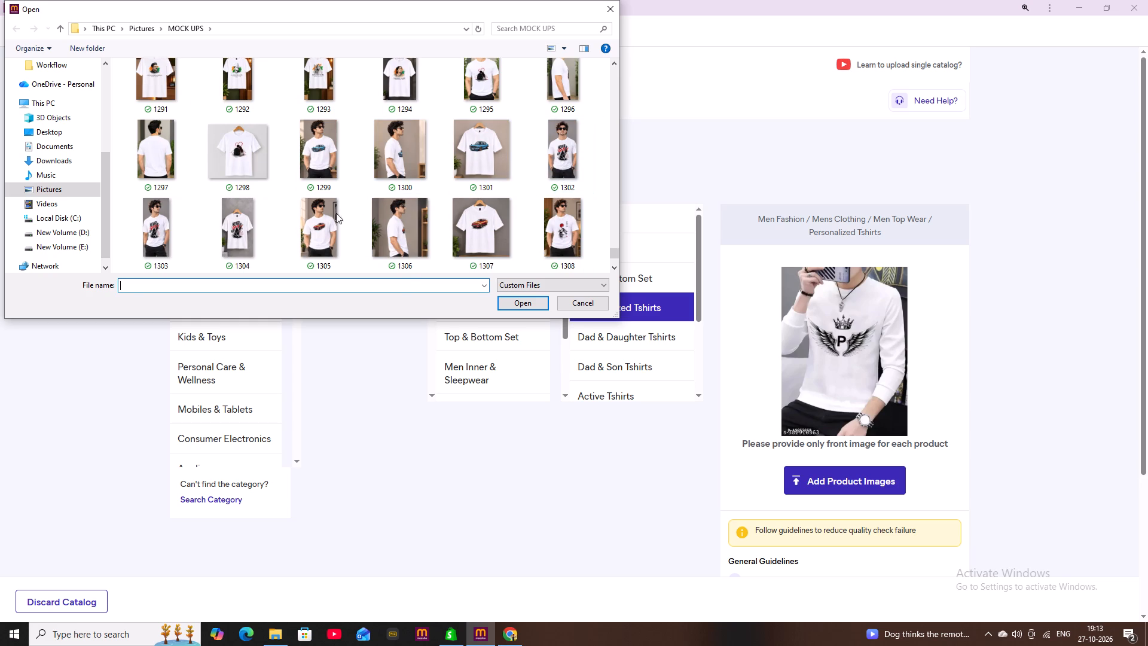
pyautogui.doubleClick(249, 224)
pyautogui.click(764, 495)
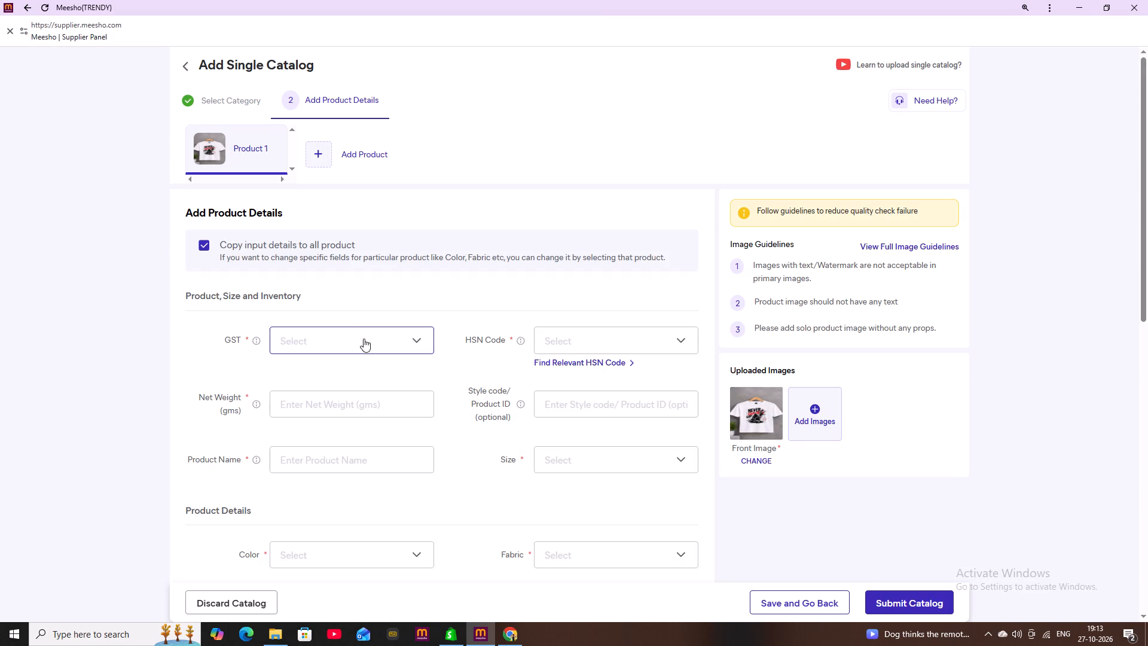
# Set the new catalog's GST to 5 and its HSN Code to 6109.
pyautogui.click(364, 339)
pyautogui.click(397, 374)
pyautogui.click(393, 396)
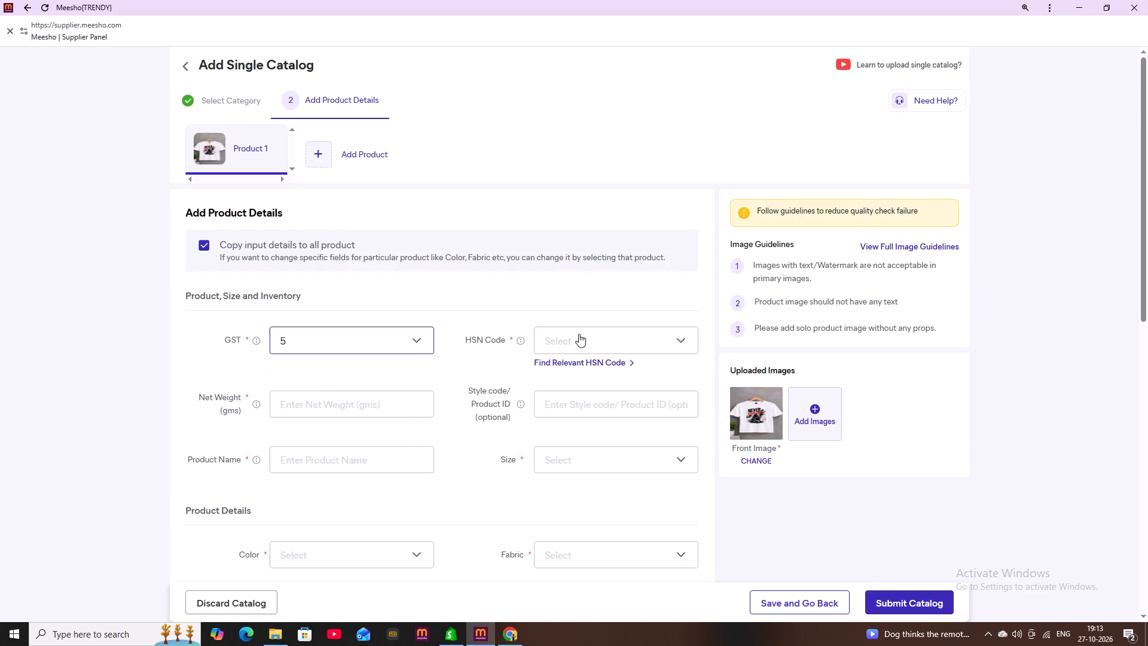
pyautogui.click(579, 334)
pyautogui.click(585, 392)
# Select the sizes S, M, L, XL and XXL for the product.
pyautogui.click(600, 446)
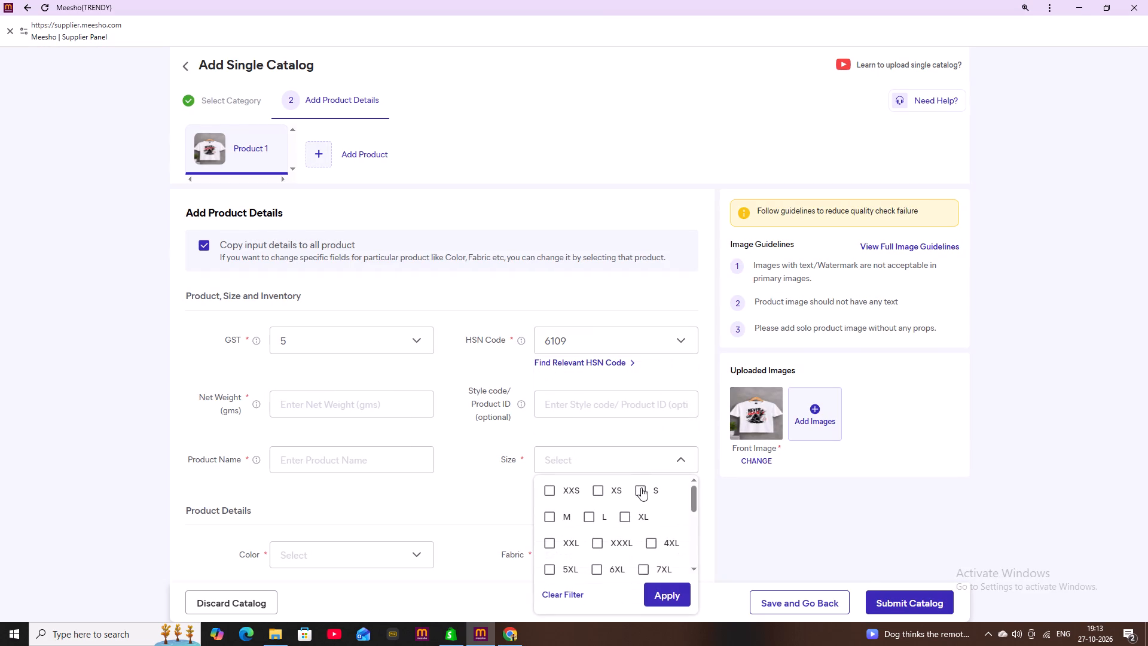
pyautogui.click(641, 487)
pyautogui.click(547, 519)
pyautogui.click(579, 519)
pyautogui.click(594, 517)
pyautogui.click(643, 518)
pyautogui.click(628, 518)
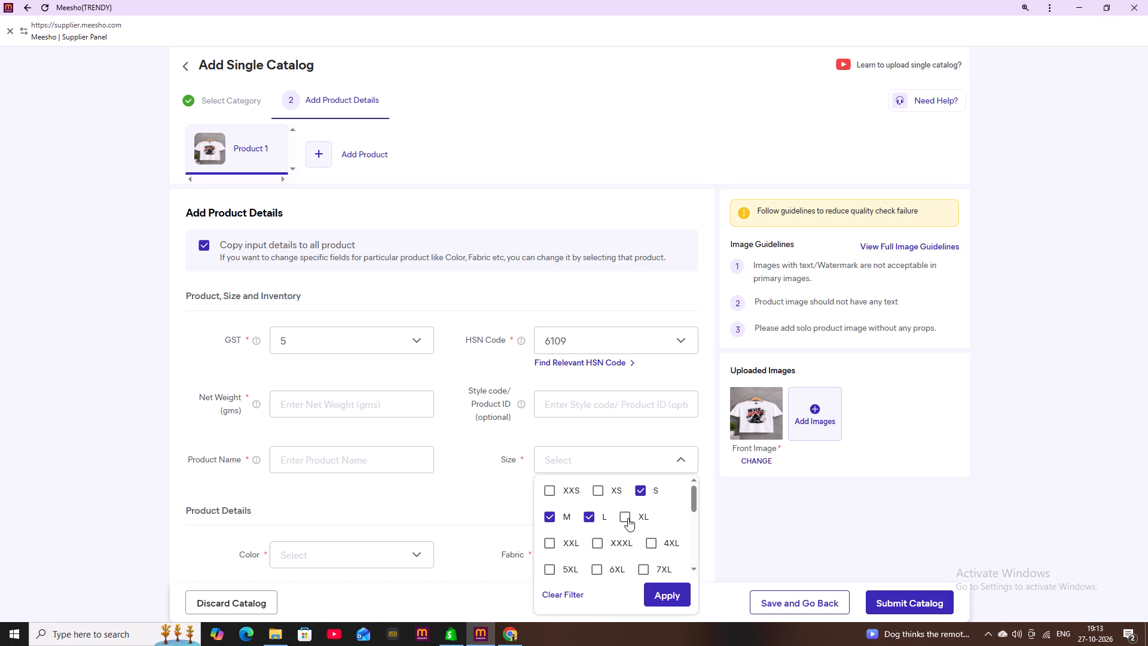
pyautogui.click(546, 543)
pyautogui.click(657, 583)
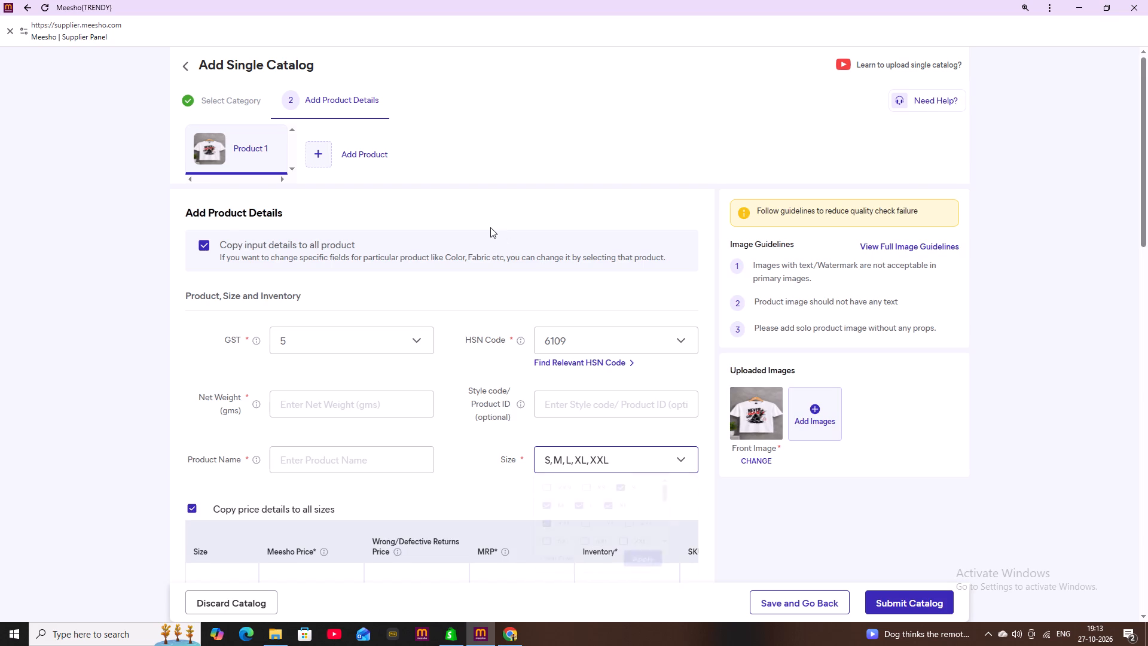
pyautogui.click(490, 227)
# Set the product's Net Weight to 150 gms.
pyautogui.scroll(-3, 487, 239)
pyautogui.click(412, 230)
pyautogui.press('Up')
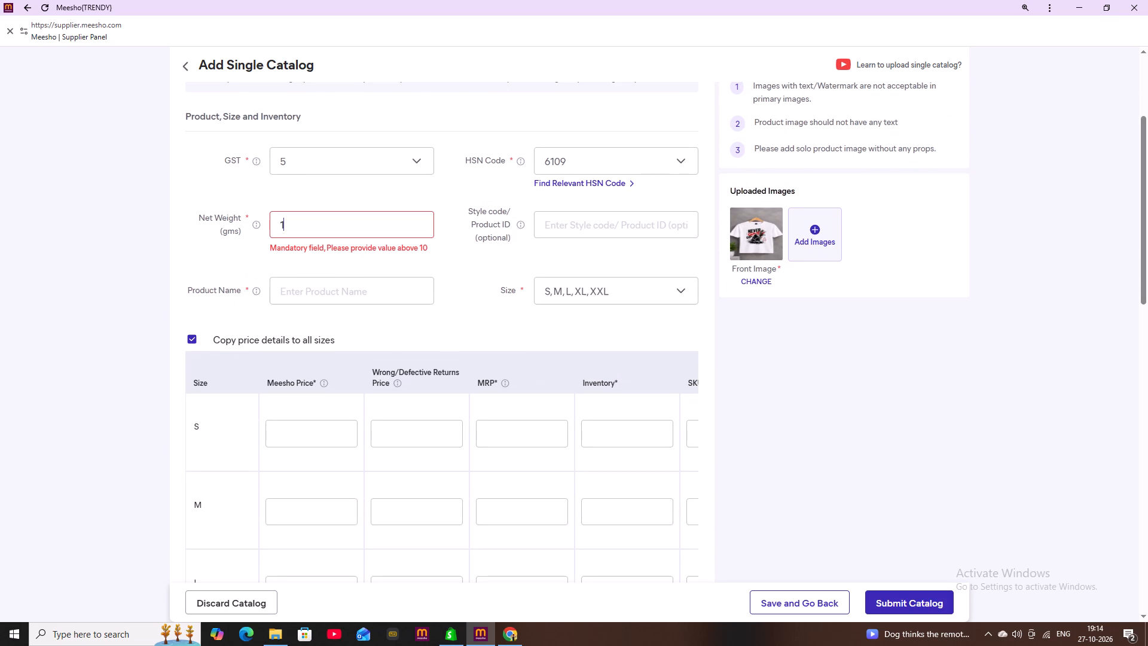
pyautogui.press('5')
pyautogui.press('0')
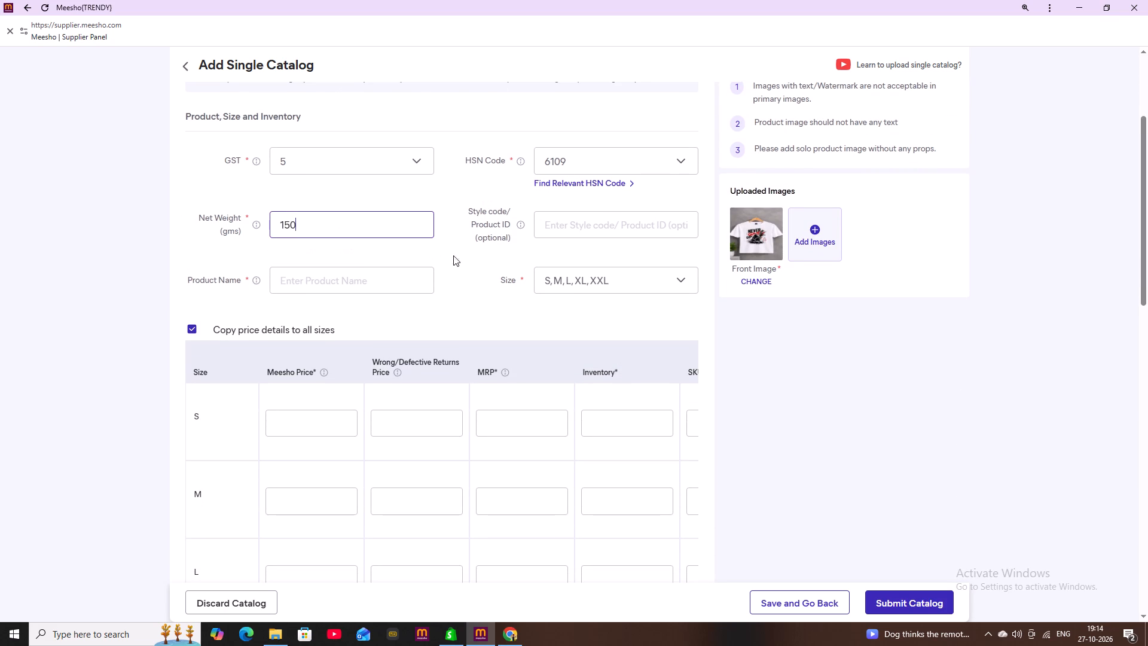
pyautogui.click(464, 257)
# Set the Meesho Price to 100 and the MRP to 499 for all sizes.
pyautogui.scroll(-3, 457, 287)
pyautogui.click(322, 228)
pyautogui.click(327, 239)
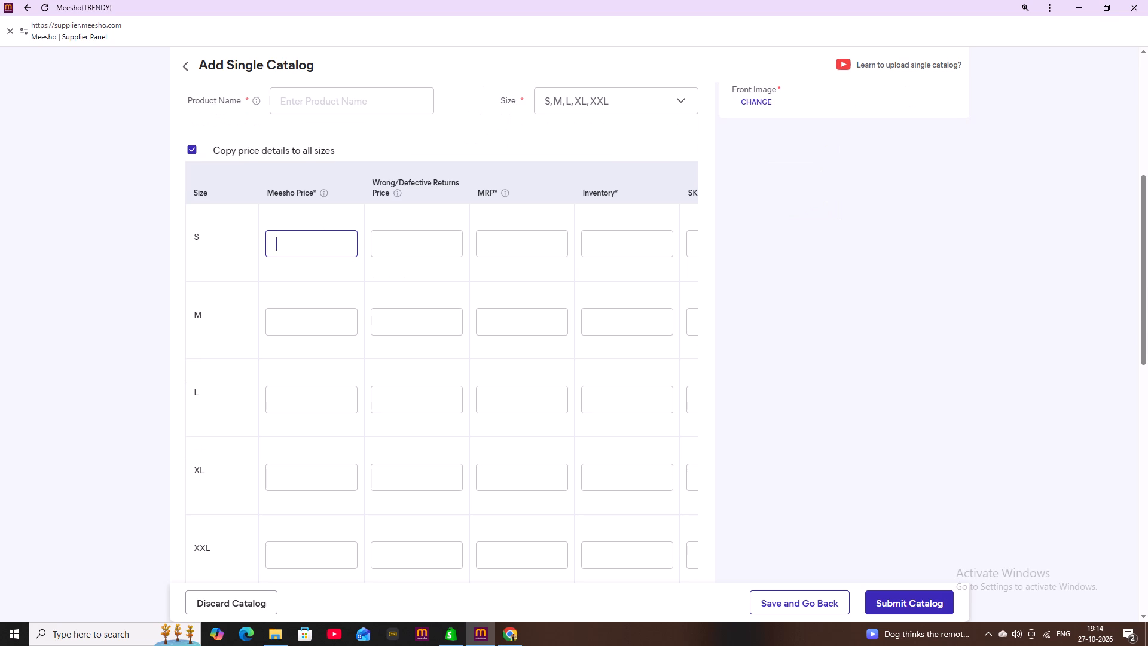
pyautogui.press('1')
pyautogui.press('0')
pyautogui.press('0')
pyautogui.click(504, 244)
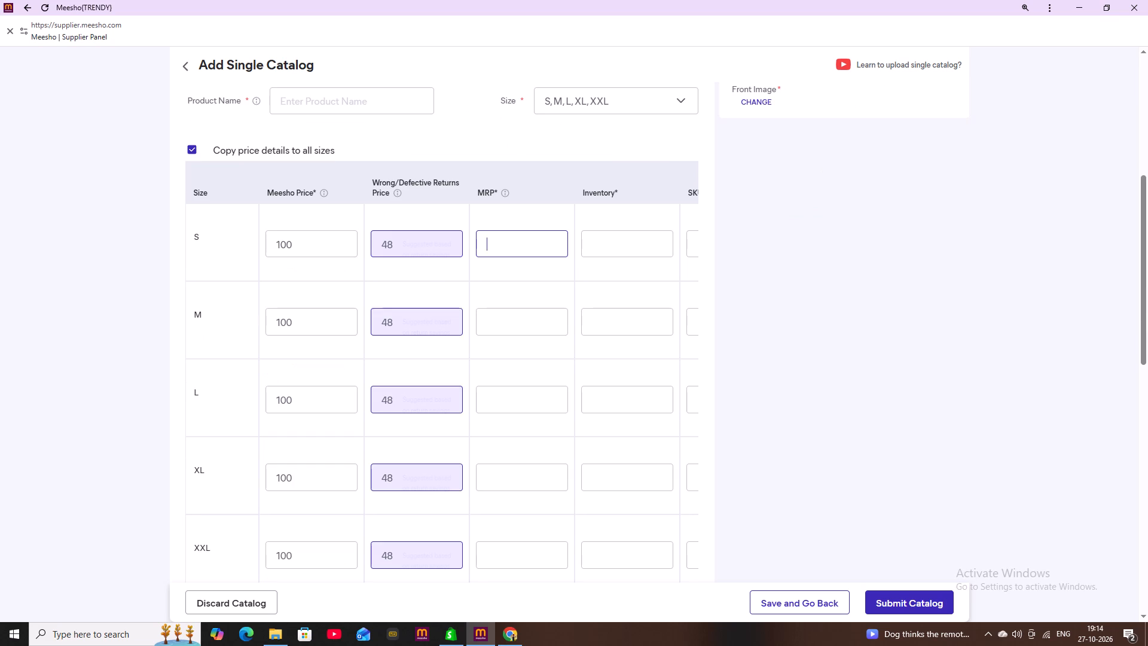
pyautogui.write('499')
# Set the Inventory to 100 for each of the sizes S, M, L, XL and XXL.
pyautogui.click(627, 246)
pyautogui.write('10')
pyautogui.press('0')
pyautogui.click(613, 313)
pyautogui.press('1')
pyautogui.press('0')
pyautogui.press('0')
pyautogui.click(613, 397)
pyautogui.press('1')
pyautogui.press('0')
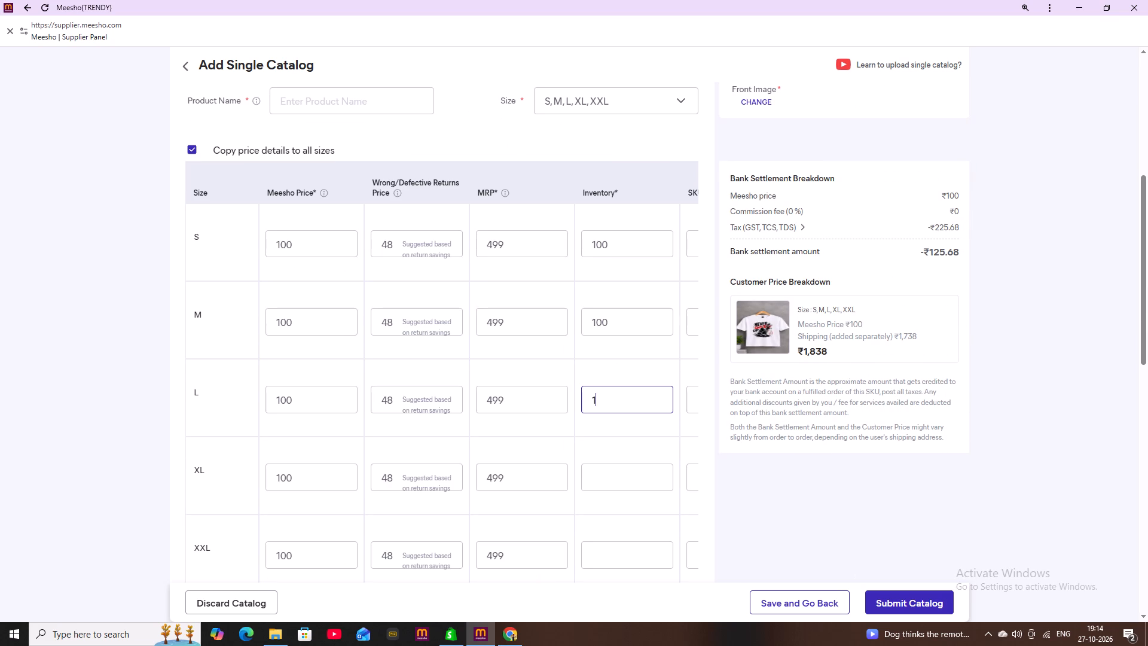
pyautogui.press('0')
pyautogui.click(618, 478)
pyautogui.press('1')
pyautogui.press('0')
pyautogui.press('0')
pyautogui.click(618, 553)
pyautogui.press('1')
pyautogui.press('0')
pyautogui.press('0')
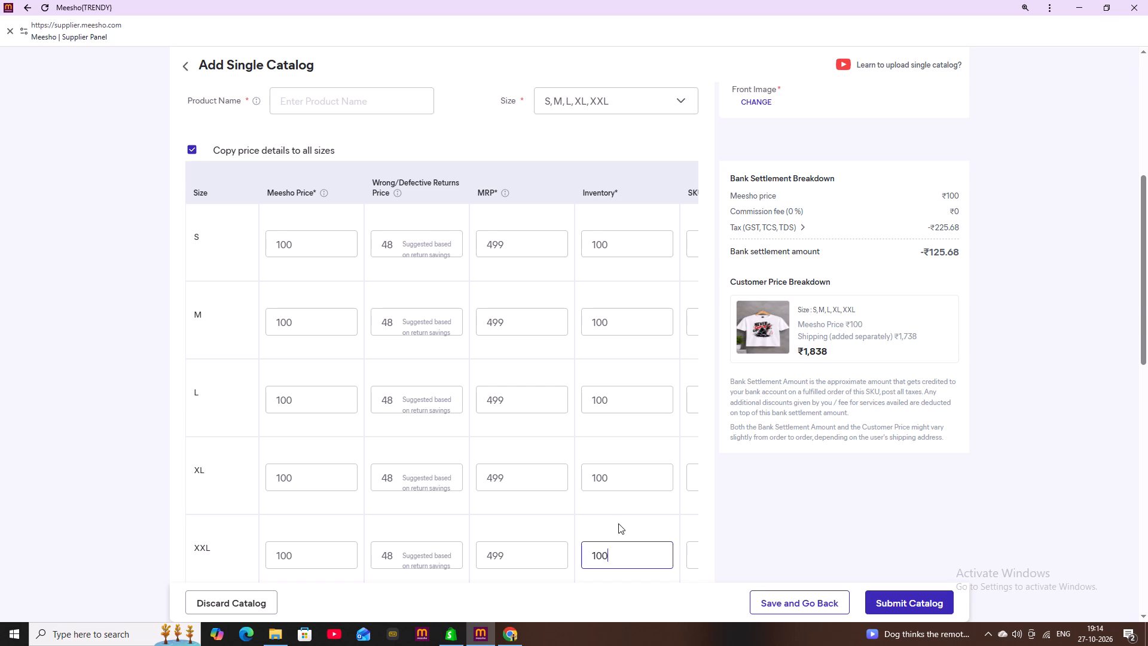
pyautogui.click(618, 523)
# Set the product's Color to White and its Fabric to Polyester.
pyautogui.scroll(-2, 563, 332)
pyautogui.scroll(2, 563, 276)
pyautogui.scroll(-2, 563, 276)
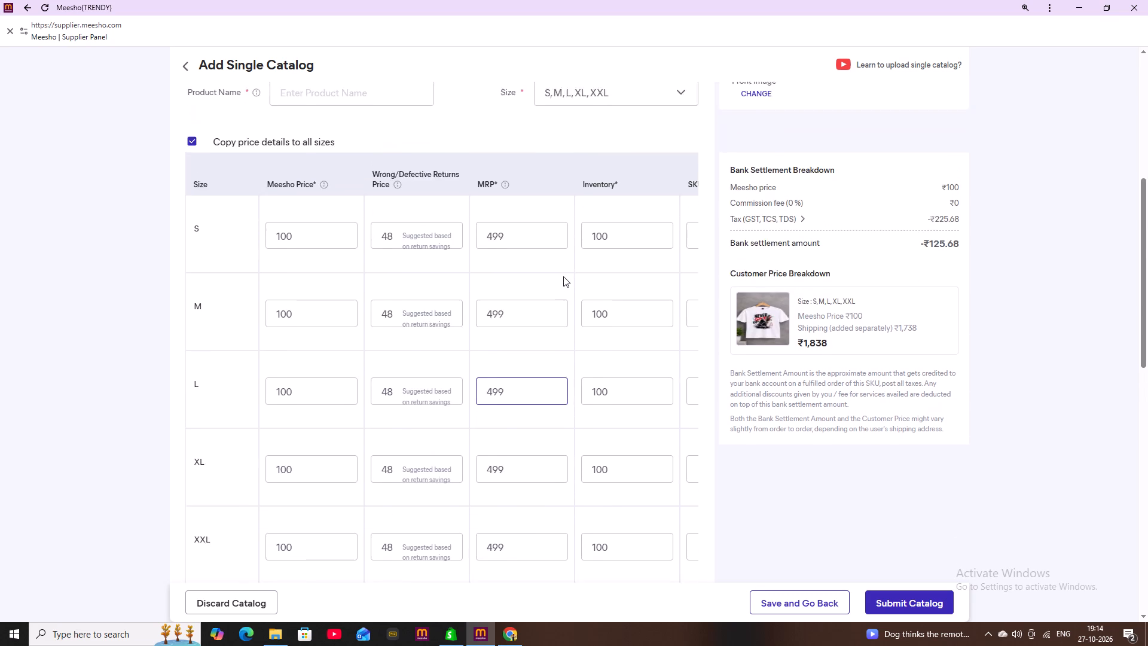
pyautogui.scroll(-5, 563, 276)
pyautogui.moveTo(371, 250); pyautogui.dragTo(371, 255)
pyautogui.scroll(-9, 384, 312)
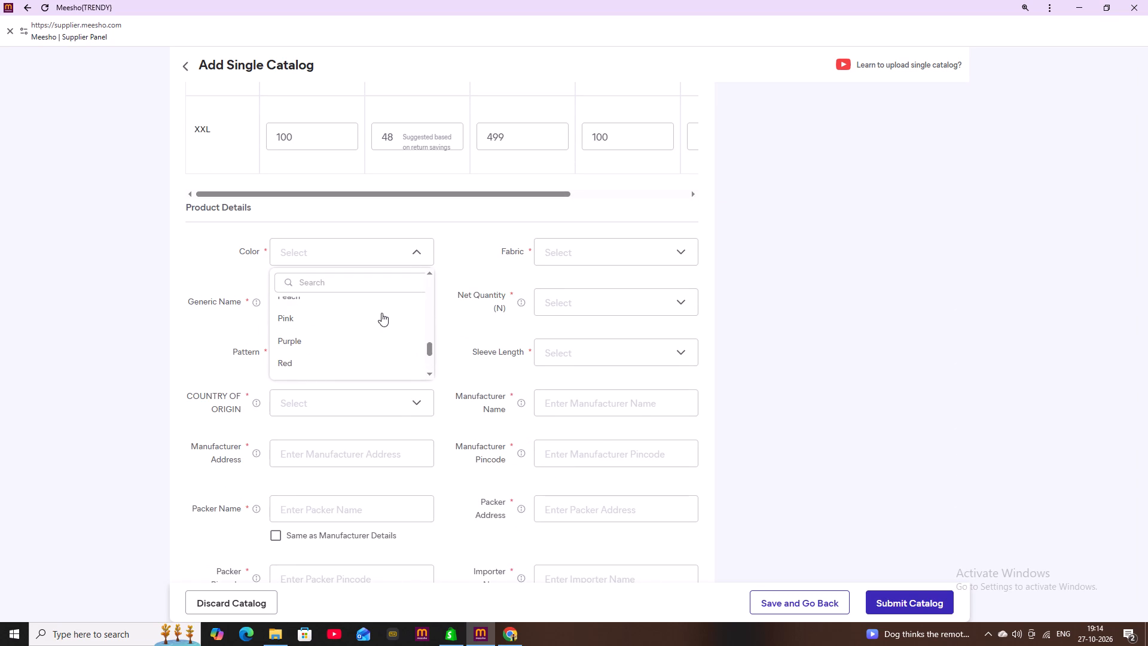
pyautogui.scroll(-4, 383, 355)
pyautogui.click(378, 352)
pyautogui.click(564, 252)
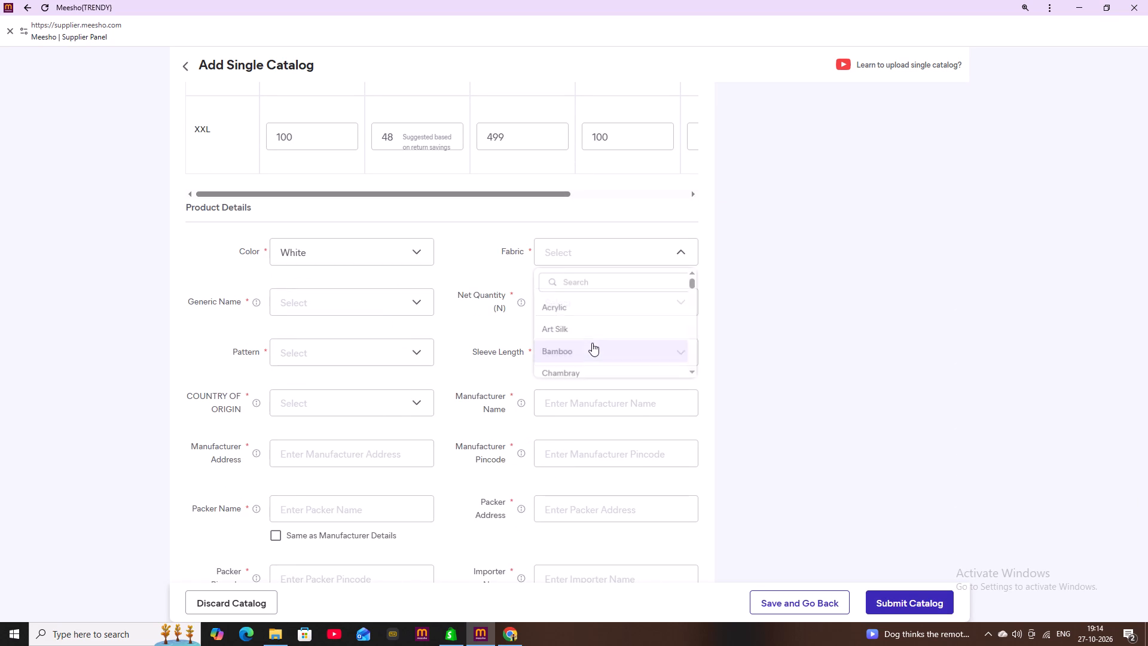
pyautogui.scroll(-13, 592, 343)
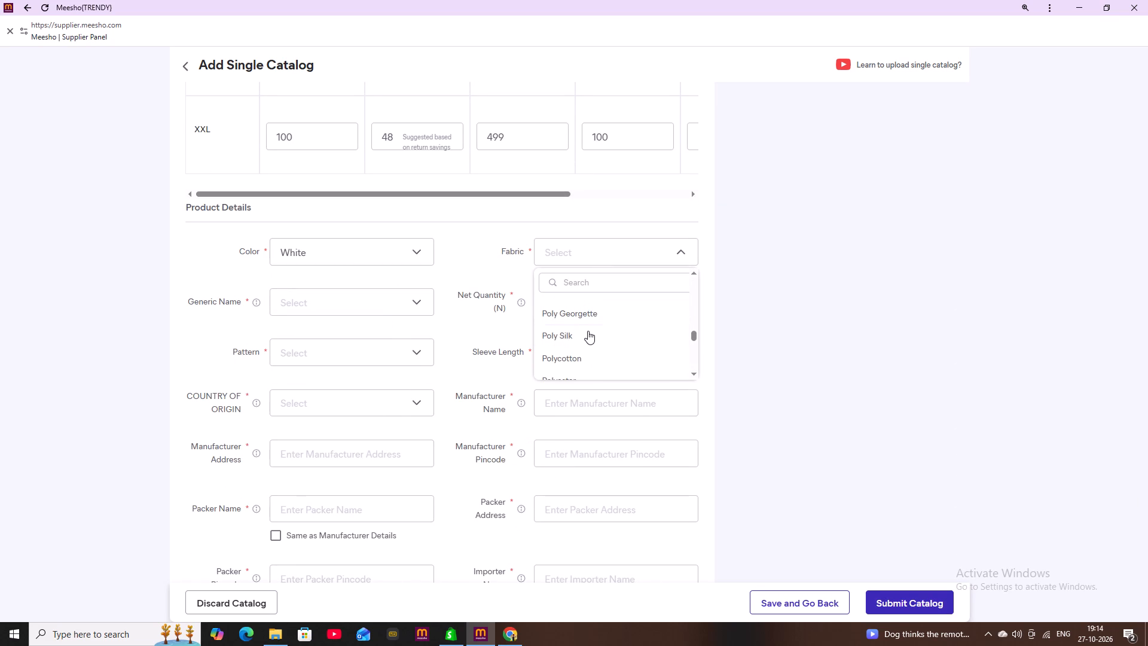
pyautogui.scroll(-1, 588, 331)
pyautogui.click(586, 327)
# Set the Generic Name to Personalized Tshirts and the Net Quantity to 1.
pyautogui.click(412, 315)
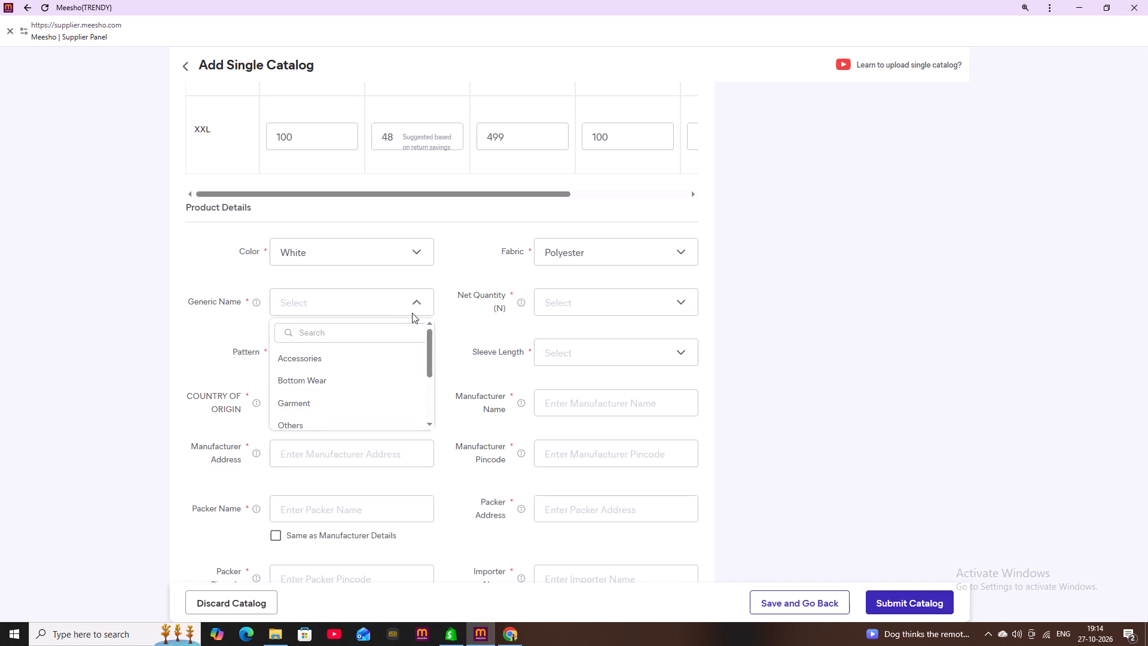
pyautogui.scroll(-1, 379, 390)
pyautogui.click(374, 382)
pyautogui.click(575, 300)
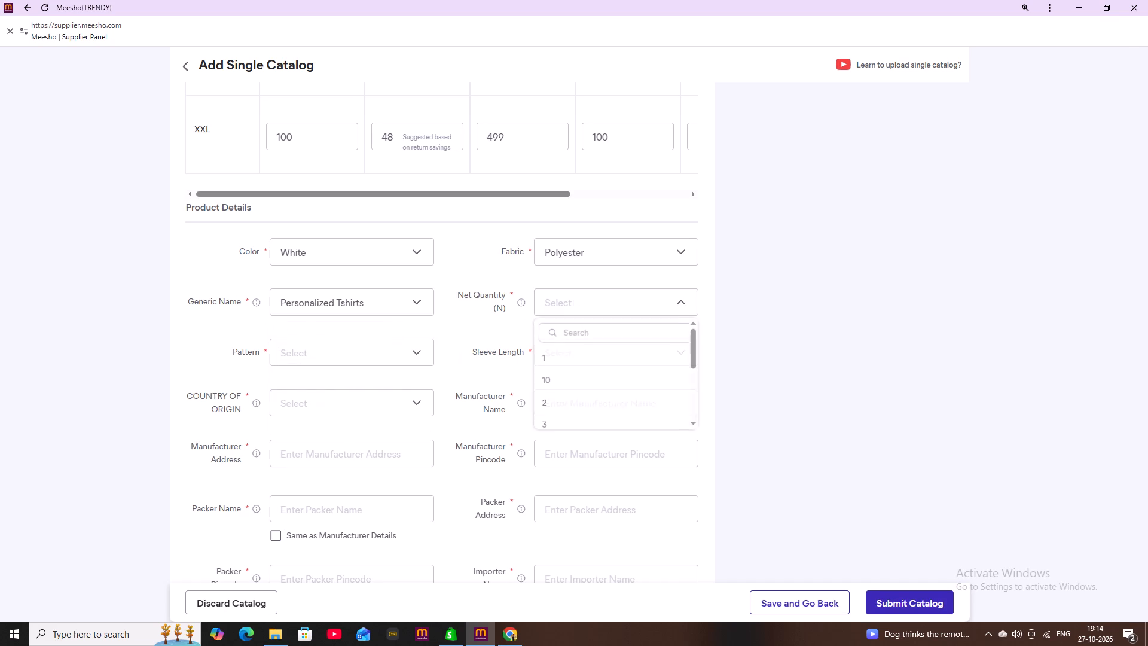
pyautogui.click(592, 356)
# Set the Pattern to Printed and the Sleeve Length to Short Sleeves.
pyautogui.click(349, 368)
pyautogui.click(352, 361)
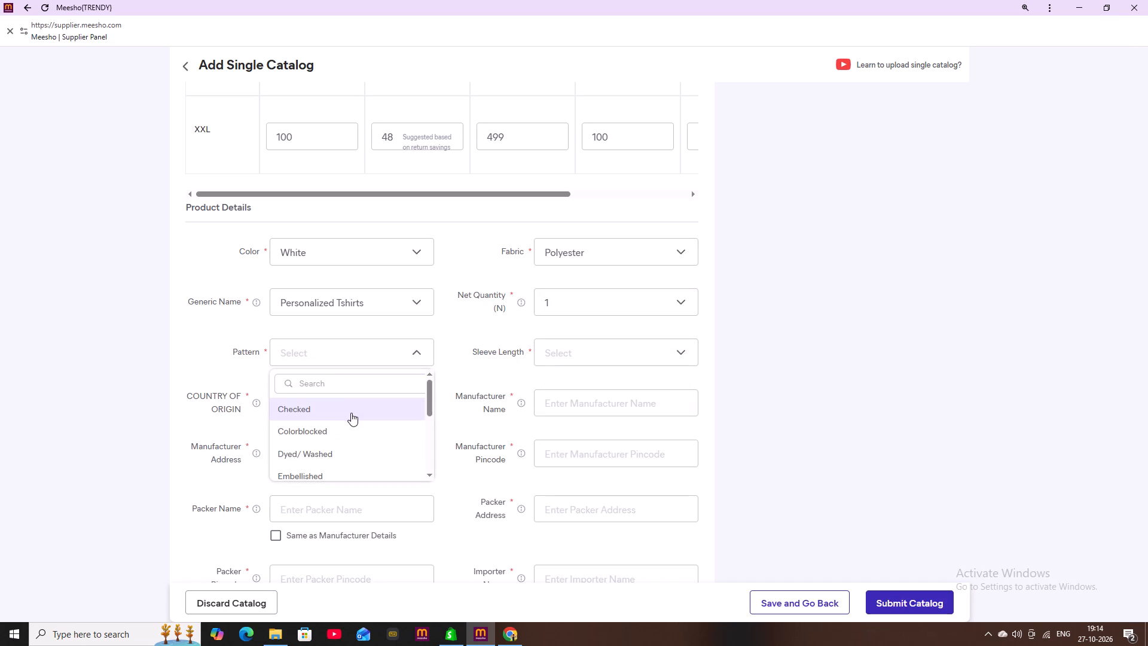
pyautogui.scroll(-1, 351, 413)
pyautogui.click(343, 456)
pyautogui.click(596, 362)
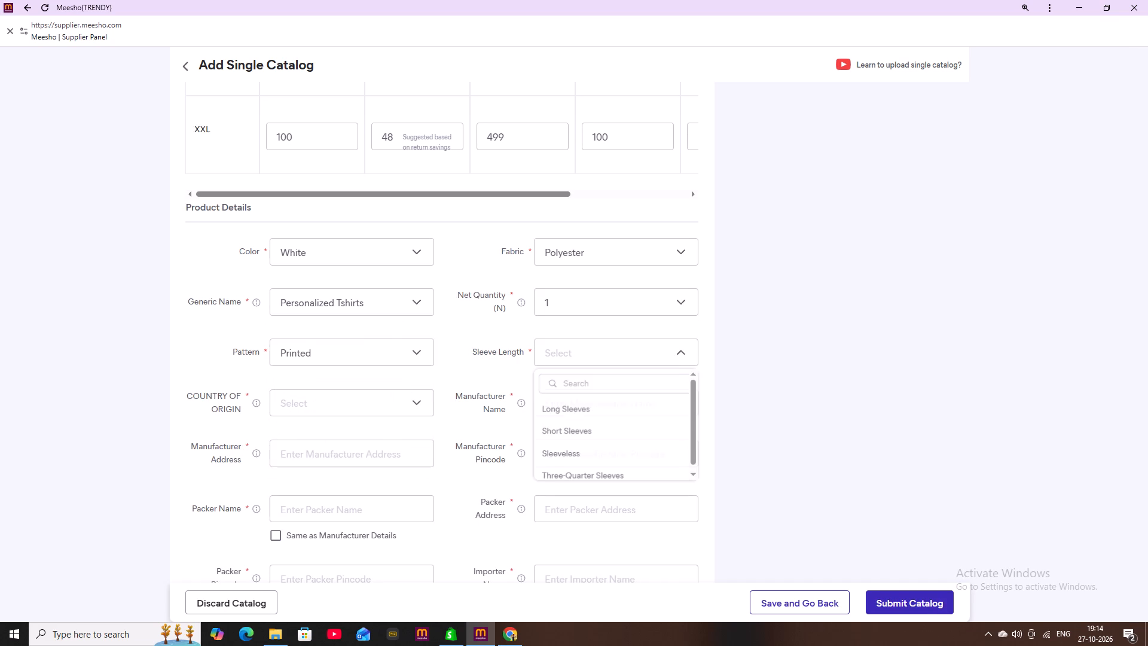
pyautogui.click(596, 423)
# Set the product's Country of Origin to India.
pyautogui.click(350, 423)
pyautogui.click(367, 407)
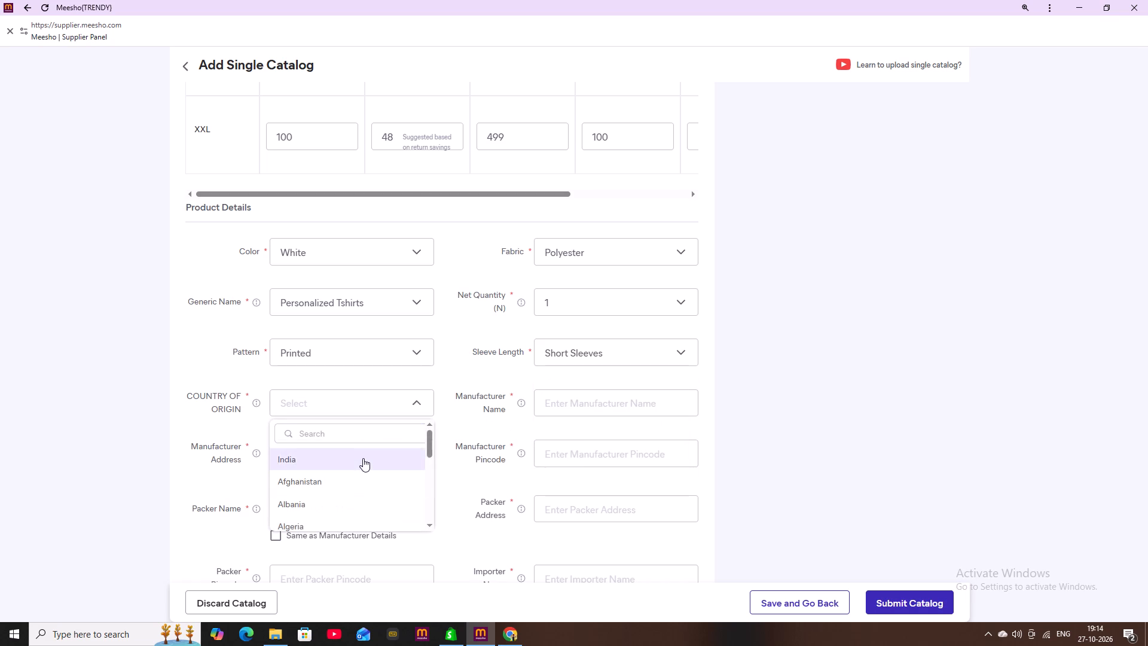
pyautogui.click(363, 458)
# Fill in the manufacturer details with the name Trendy Aura Enterprise, its saved address and its pincode.
pyautogui.click(577, 403)
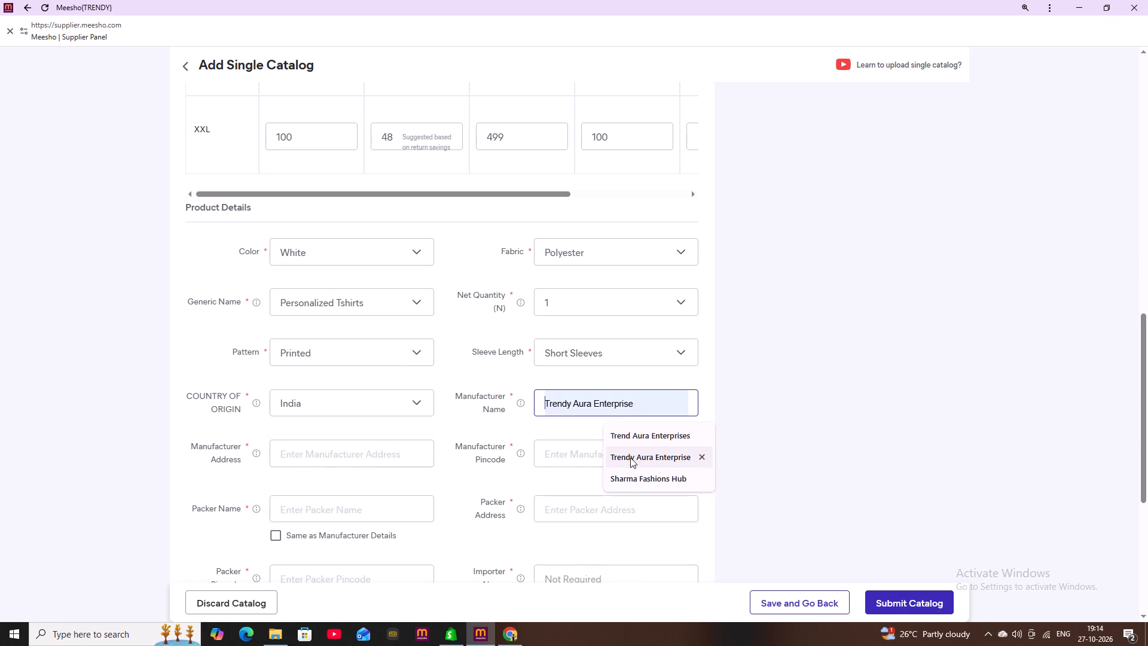
pyautogui.click(630, 458)
pyautogui.click(380, 462)
pyautogui.click(402, 480)
pyautogui.click(562, 451)
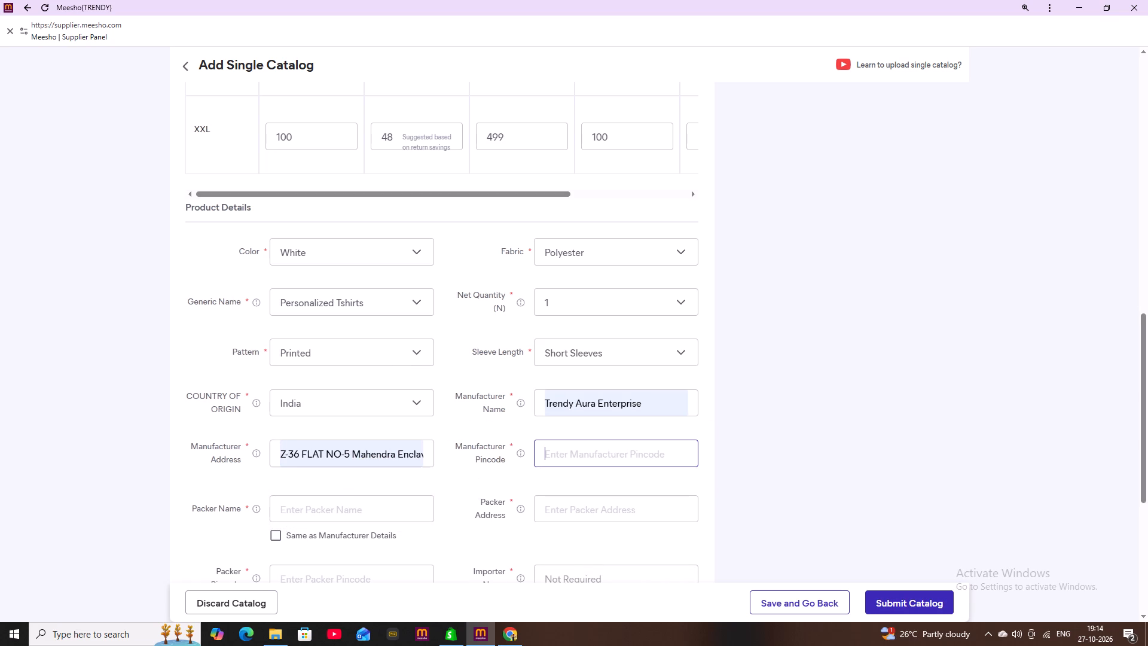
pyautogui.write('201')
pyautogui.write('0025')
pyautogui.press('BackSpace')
# Set the packer details to be the same as the manufacturer details.
pyautogui.doubleClick(279, 538)
pyautogui.click(447, 498)
pyautogui.scroll(-4, 518, 444)
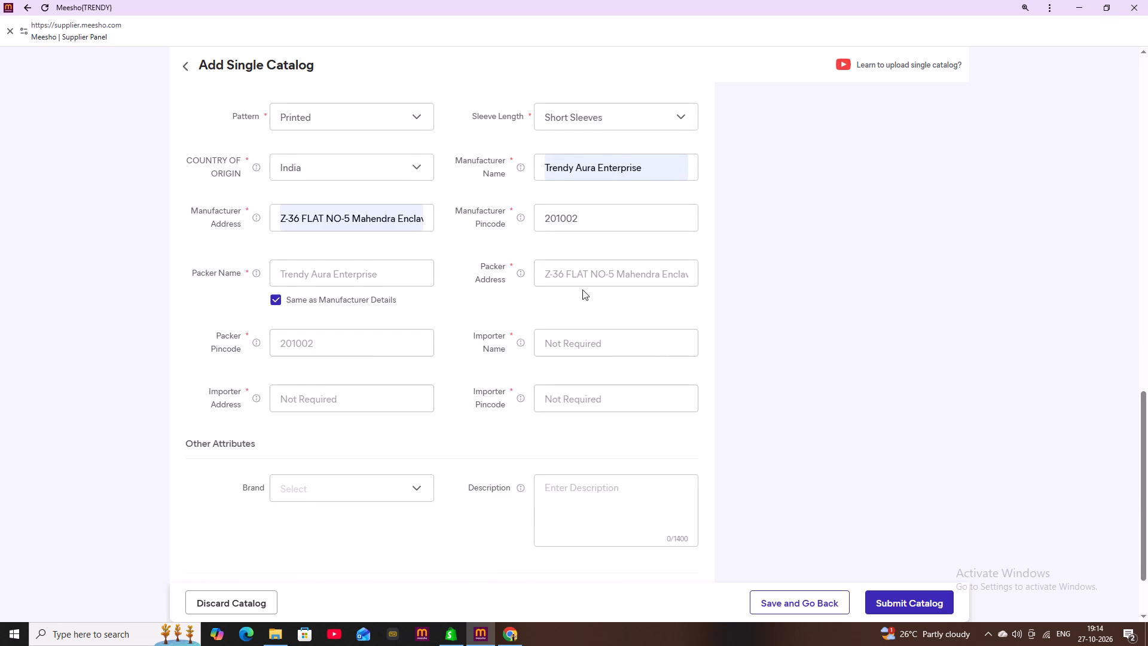
# Replace the catalog's front image with mock-up 1090 from the MOCK UPS folder.
pyautogui.scroll(10, 516, 362)
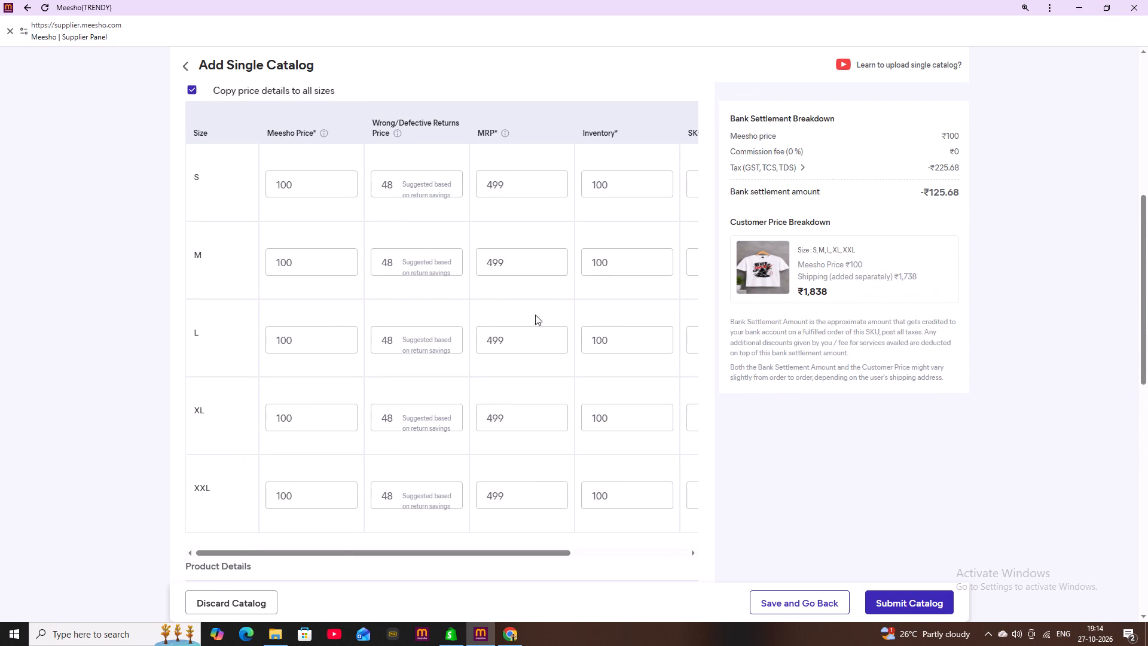
pyautogui.scroll(2, 799, 275)
pyautogui.click(764, 163)
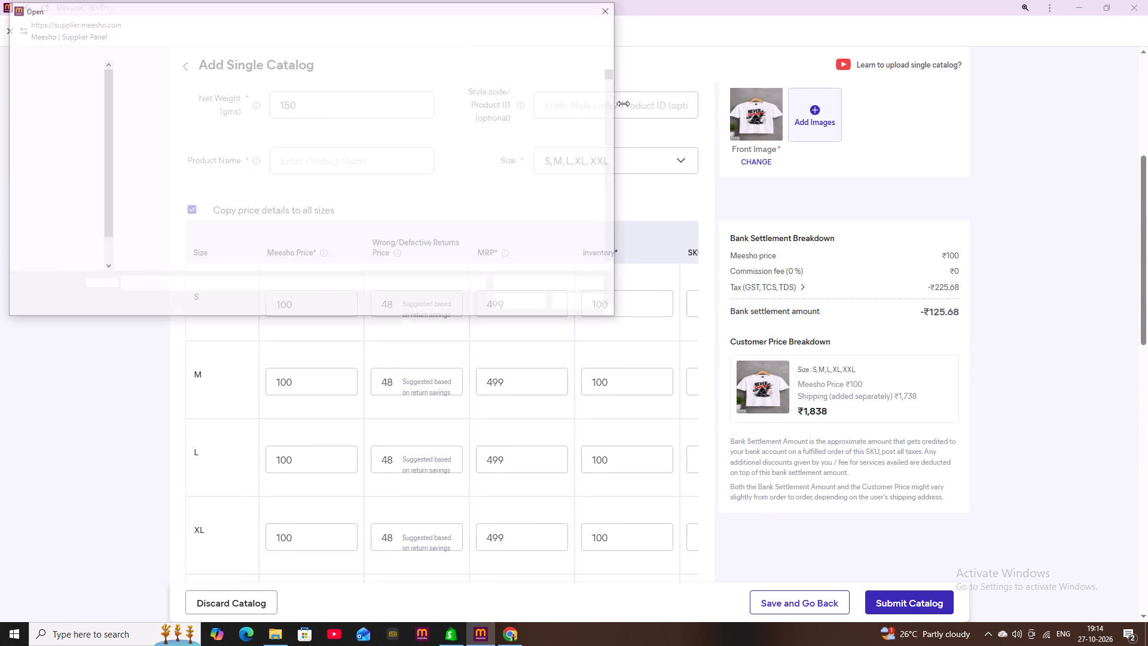
pyautogui.moveTo(613, 72); pyautogui.dragTo(613, 228)
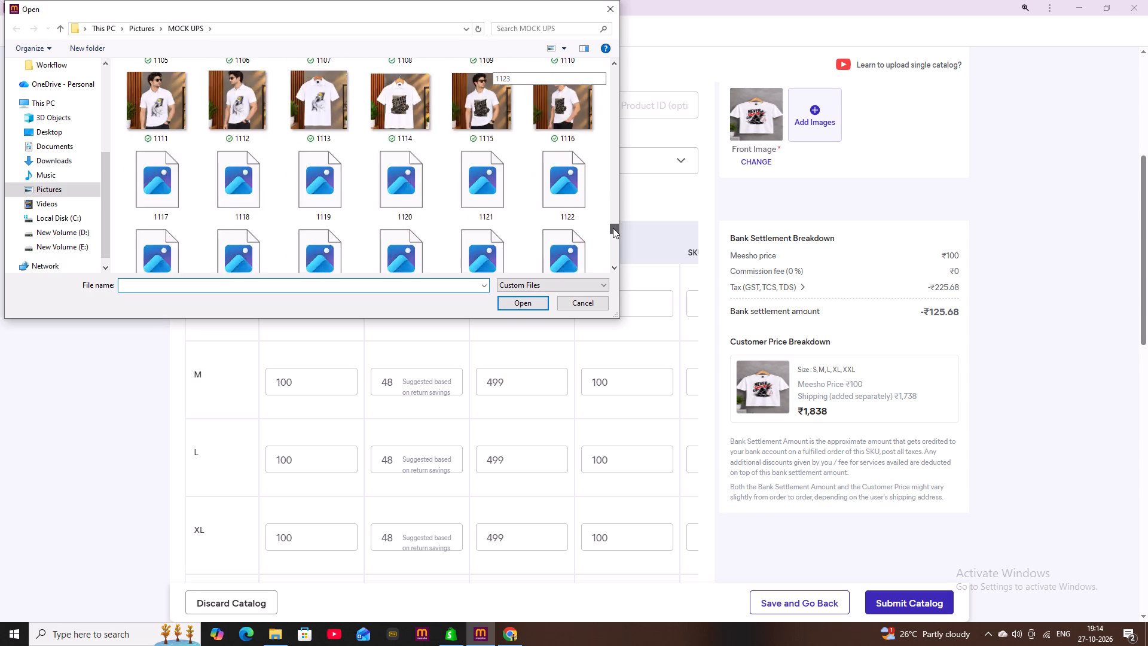
pyautogui.moveTo(613, 228); pyautogui.dragTo(613, 223)
pyautogui.doubleClick(413, 145)
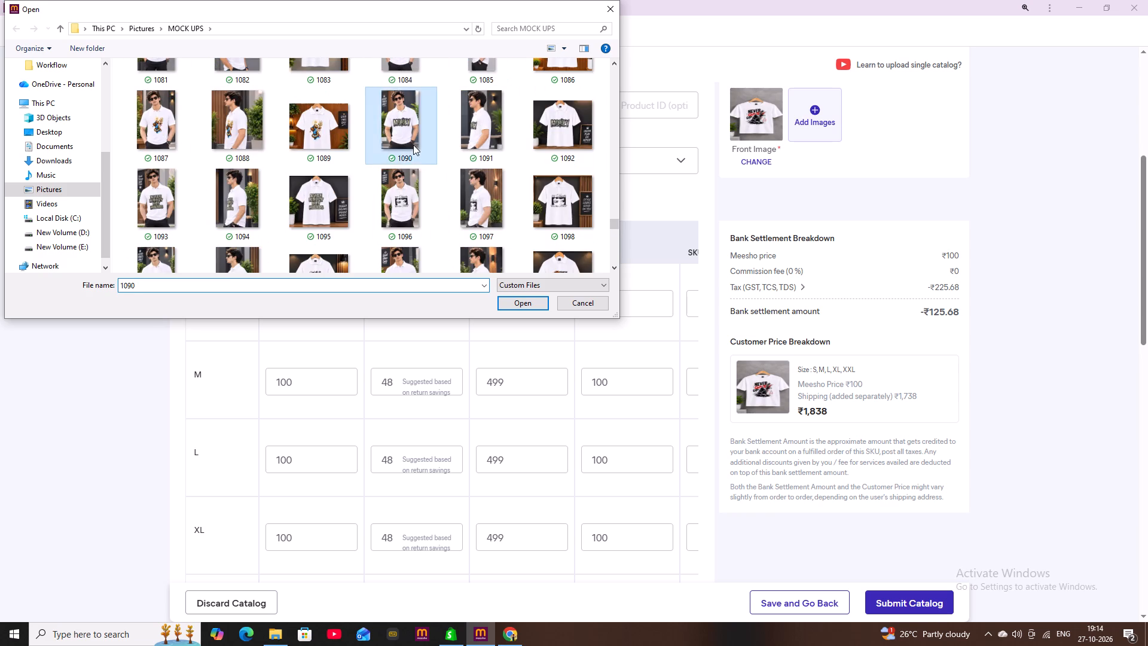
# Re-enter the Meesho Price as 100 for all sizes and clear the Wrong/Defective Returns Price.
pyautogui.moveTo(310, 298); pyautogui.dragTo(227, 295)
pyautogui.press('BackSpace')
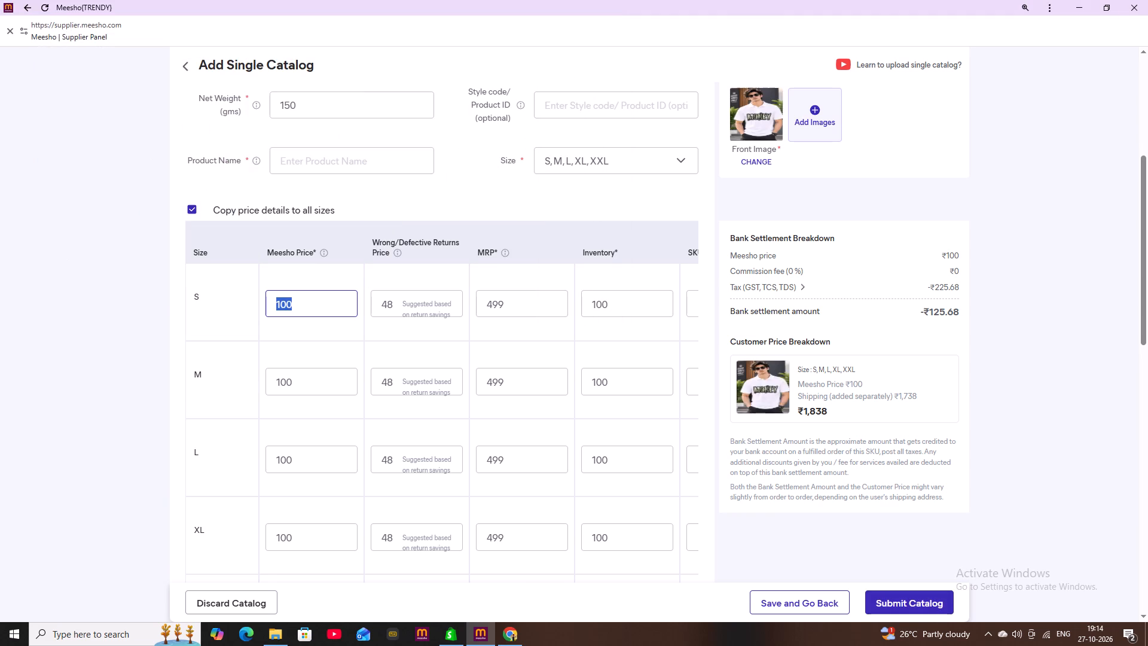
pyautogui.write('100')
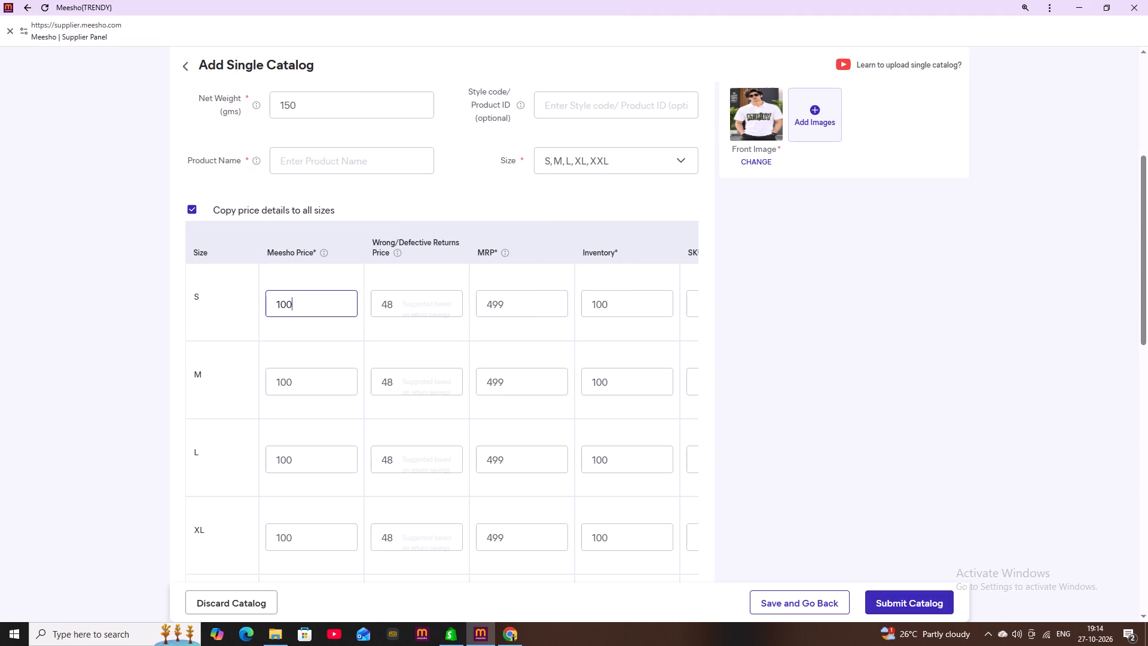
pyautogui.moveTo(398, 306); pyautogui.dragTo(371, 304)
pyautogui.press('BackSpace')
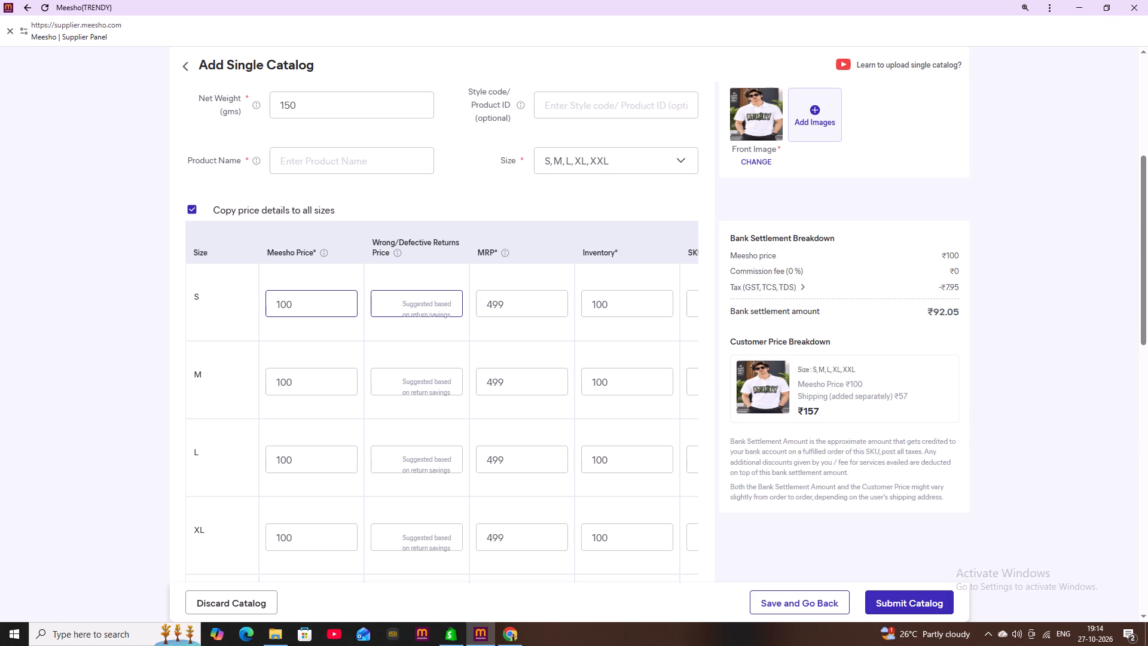
# Set the Meesho Price to 120 and the Wrong/Defective Returns Price to 115 for all sizes.
pyautogui.click(320, 306)
pyautogui.press('BackSpace')
pyautogui.press('BackSpace')
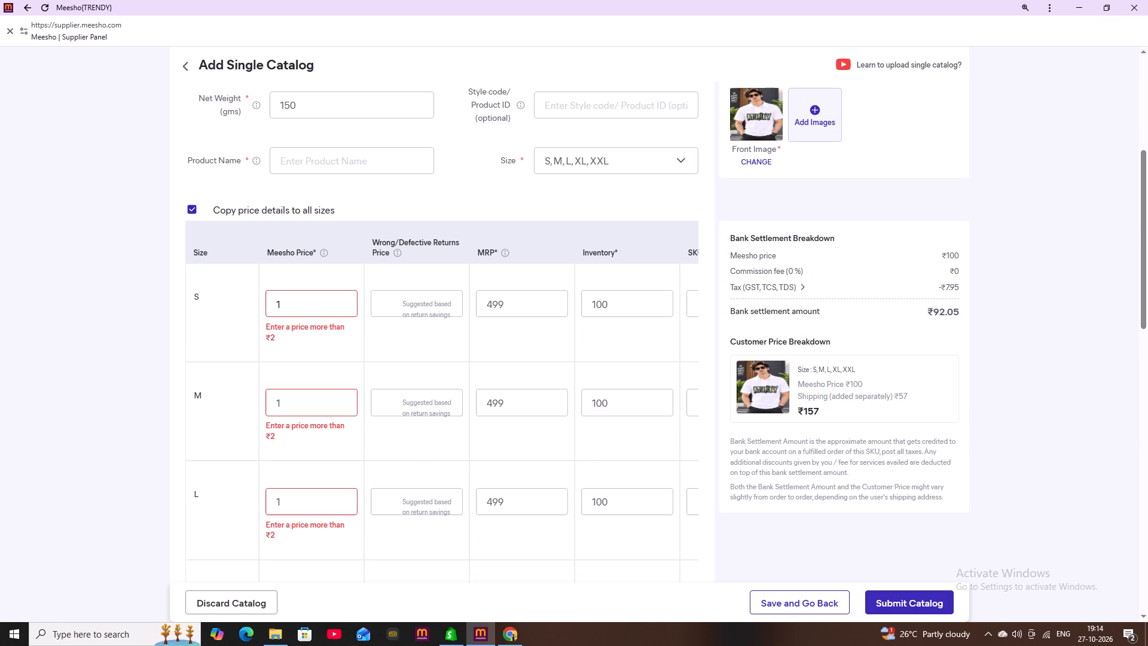
pyautogui.write('20')
pyautogui.click(389, 304)
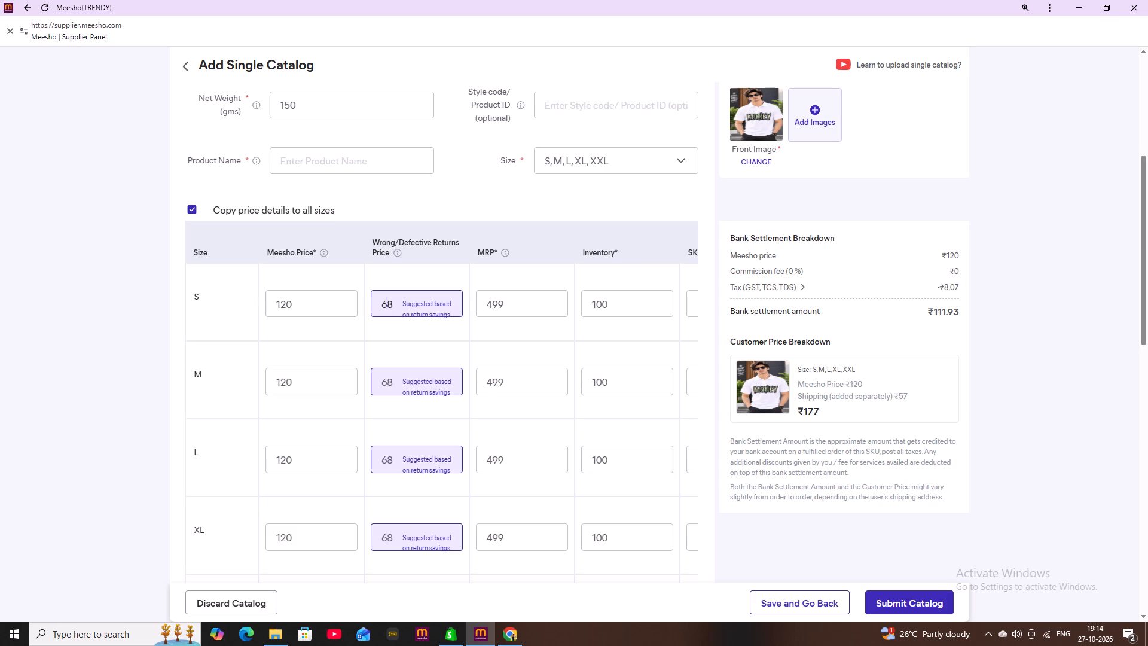
pyautogui.press('BackSpace')
pyautogui.click(389, 304)
pyautogui.press('BackSpace')
pyautogui.press('1')
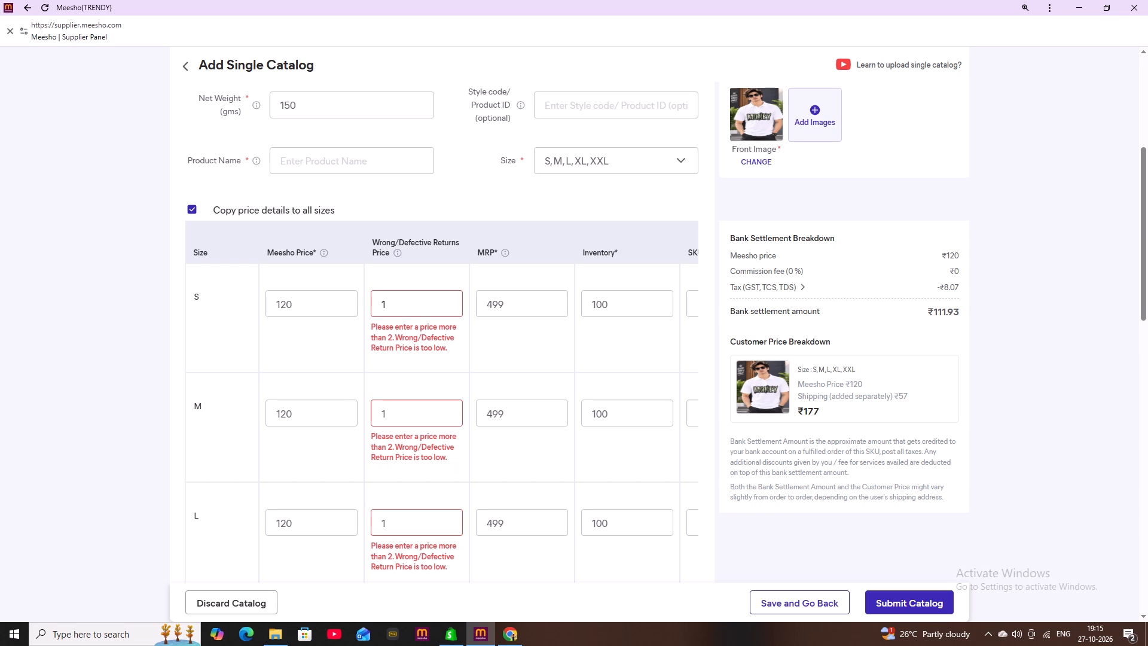
pyautogui.write('15')
pyautogui.click(499, 245)
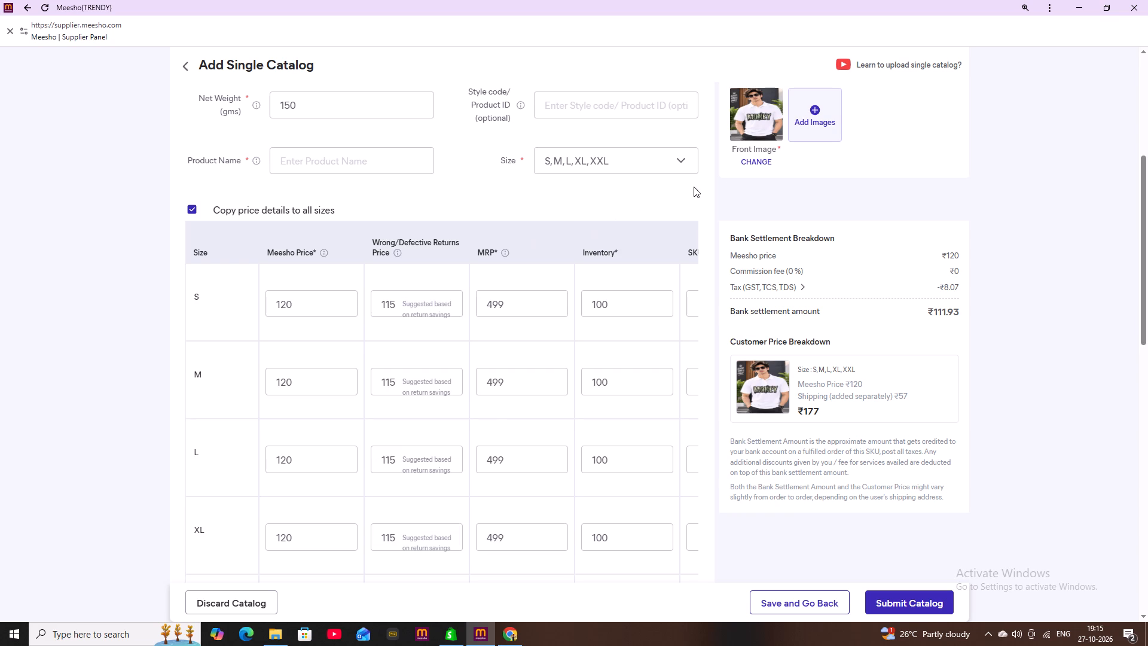
# Replace the front image with the flat "NEVER" T-shirt mock-up 1304 from the MOCK UPS folder.
pyautogui.click(746, 161)
pyautogui.moveTo(617, 75); pyautogui.dragTo(616, 206)
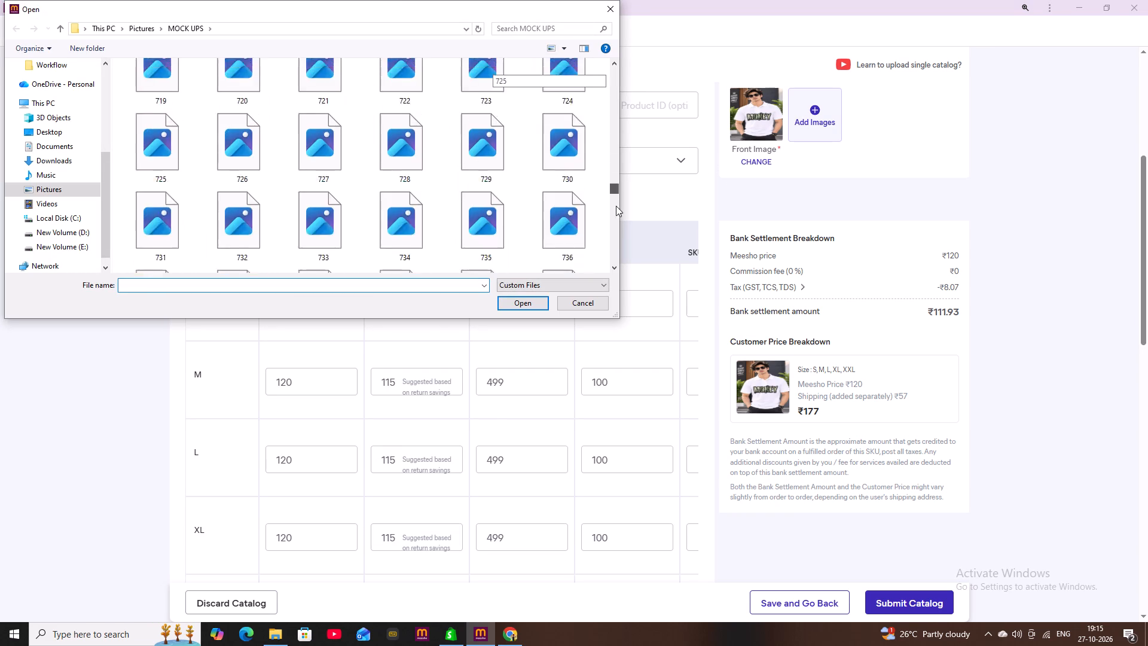
pyautogui.moveTo(616, 206); pyautogui.dragTo(614, 249)
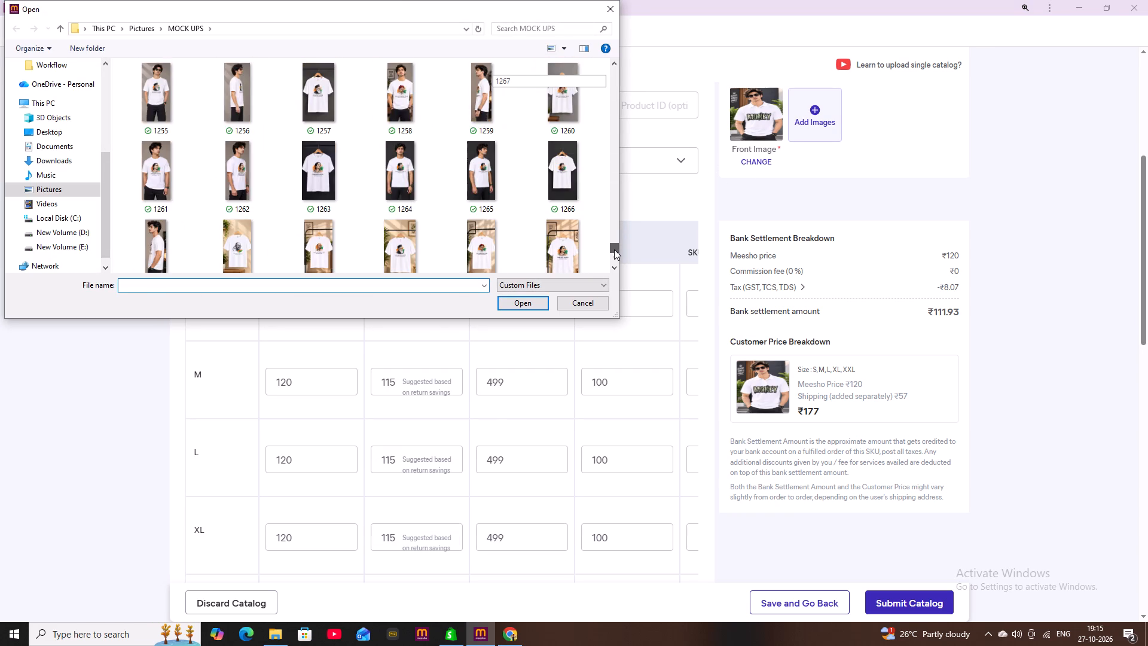
pyautogui.moveTo(614, 249); pyautogui.dragTo(613, 255)
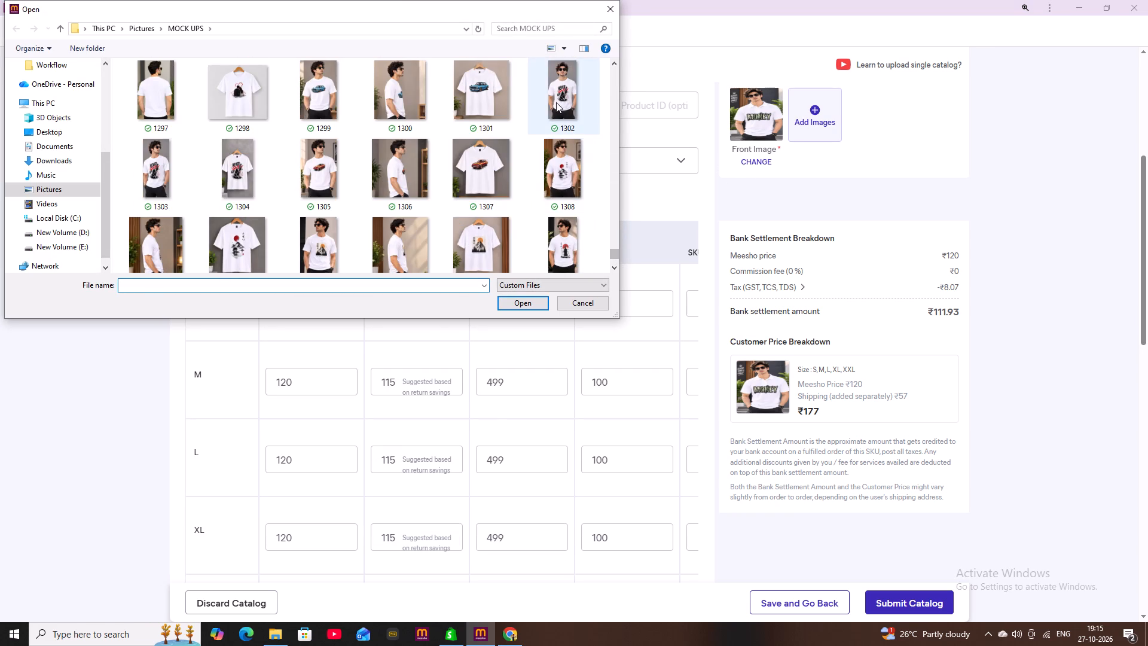
pyautogui.doubleClick(242, 170)
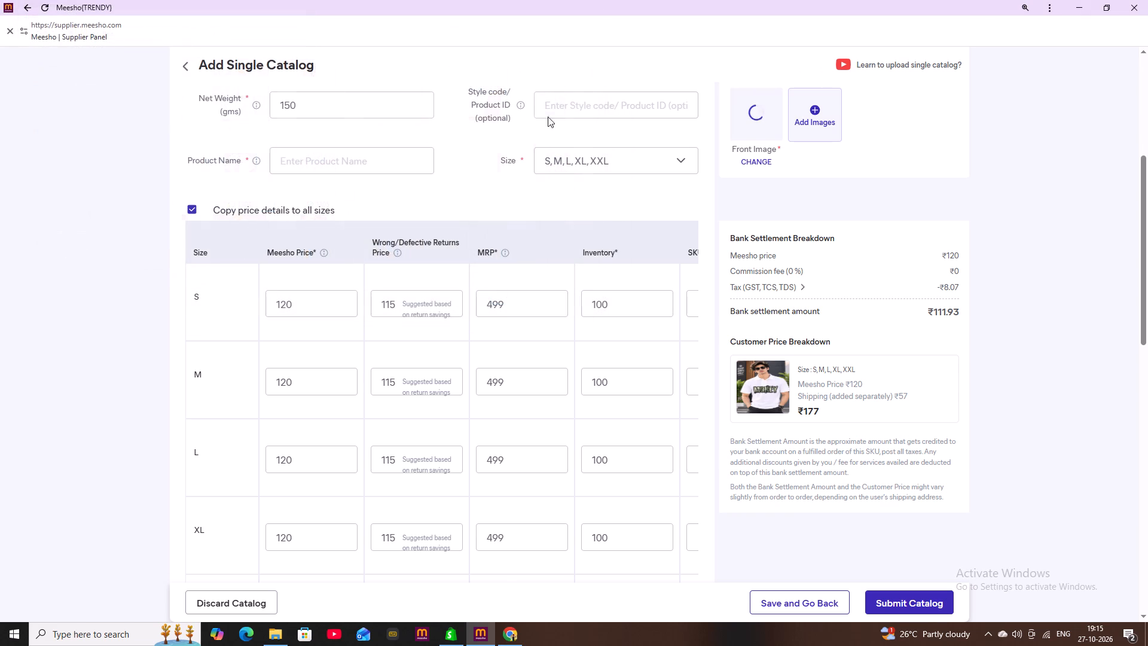
# Add mock-up 1302, a model wearing the "NEVER" T-shirt, as the catalog's second image.
pyautogui.click(799, 114)
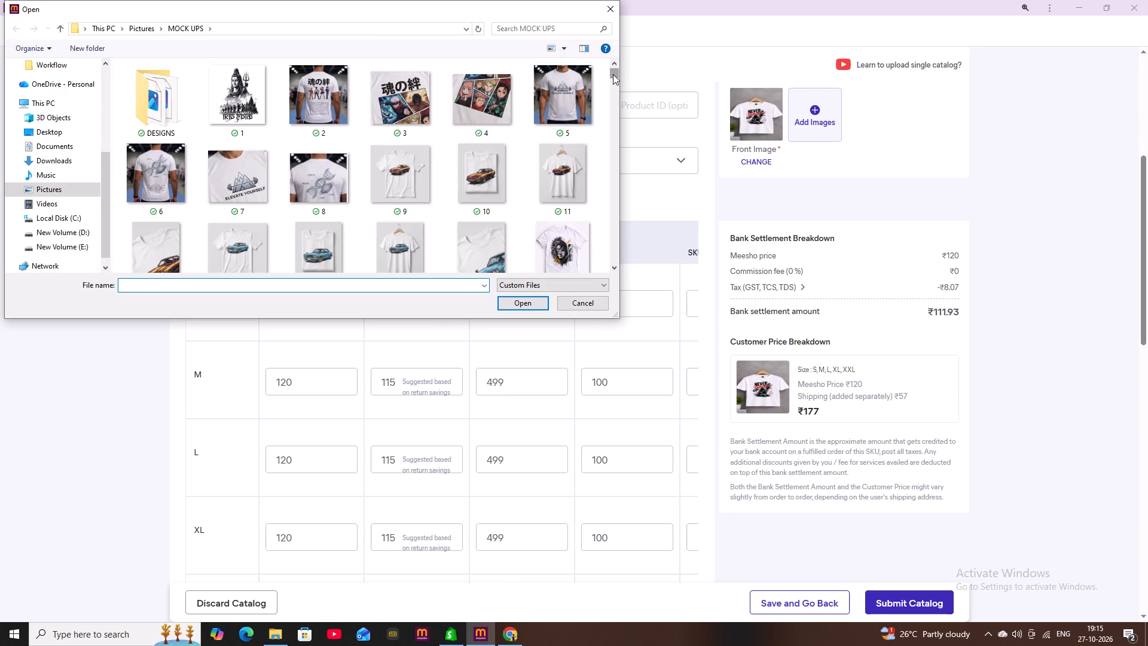
pyautogui.moveTo(613, 74); pyautogui.dragTo(622, 258)
pyautogui.scroll(2, 535, 221)
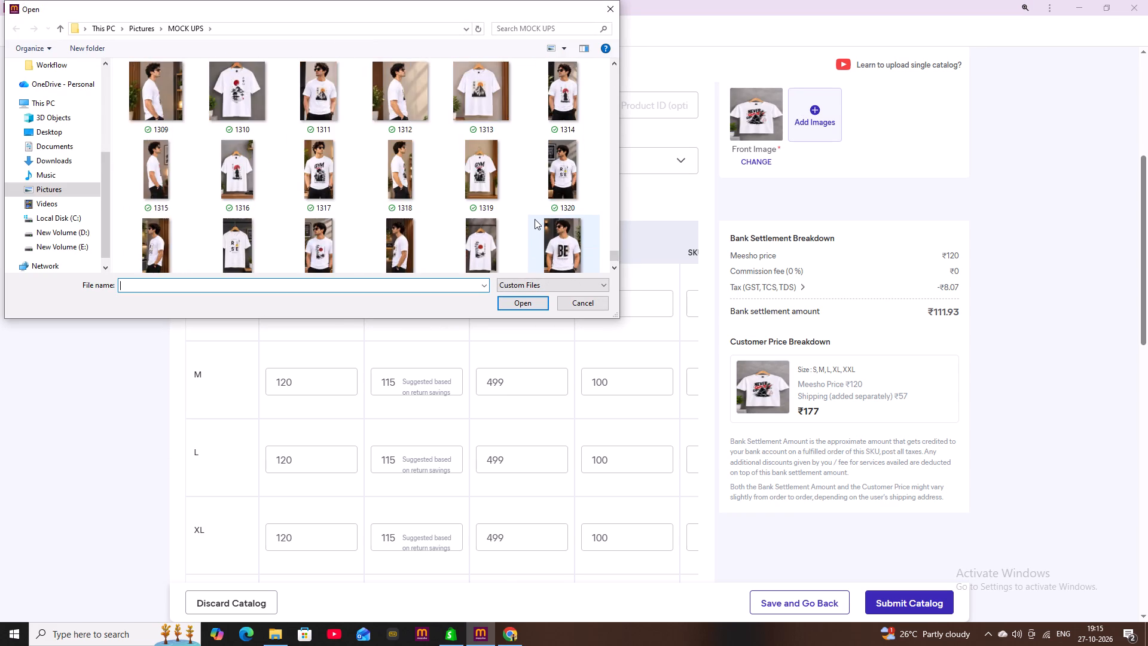
pyautogui.scroll(2, 535, 219)
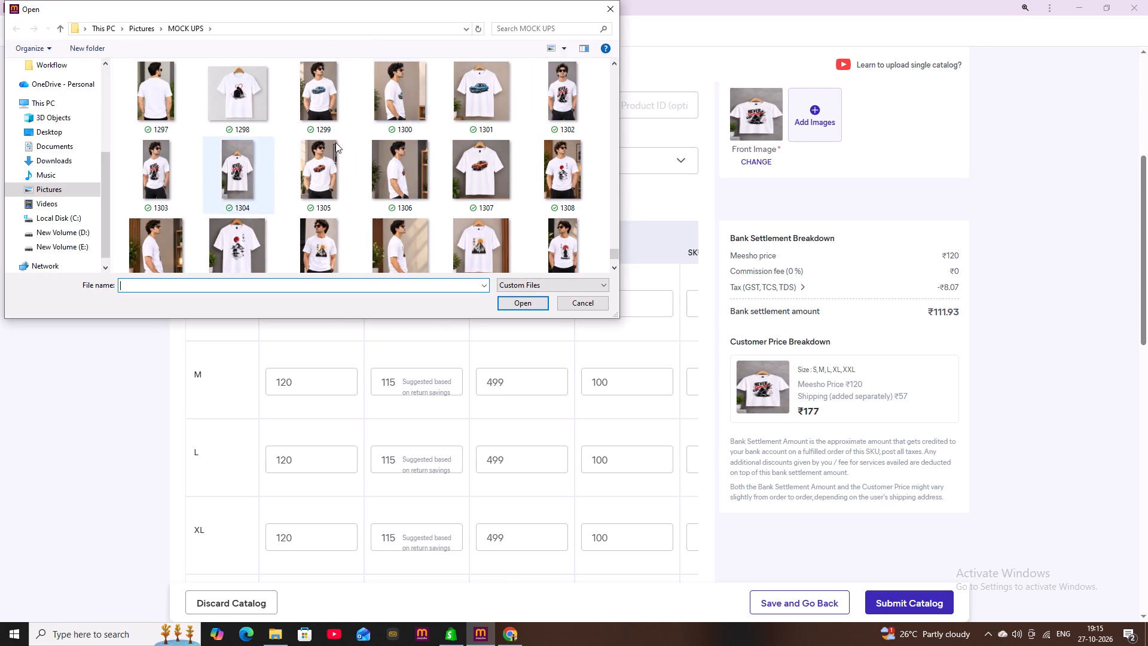
pyautogui.doubleClick(552, 85)
# Add mock-up 1303 as the catalog's third image.
pyautogui.click(883, 108)
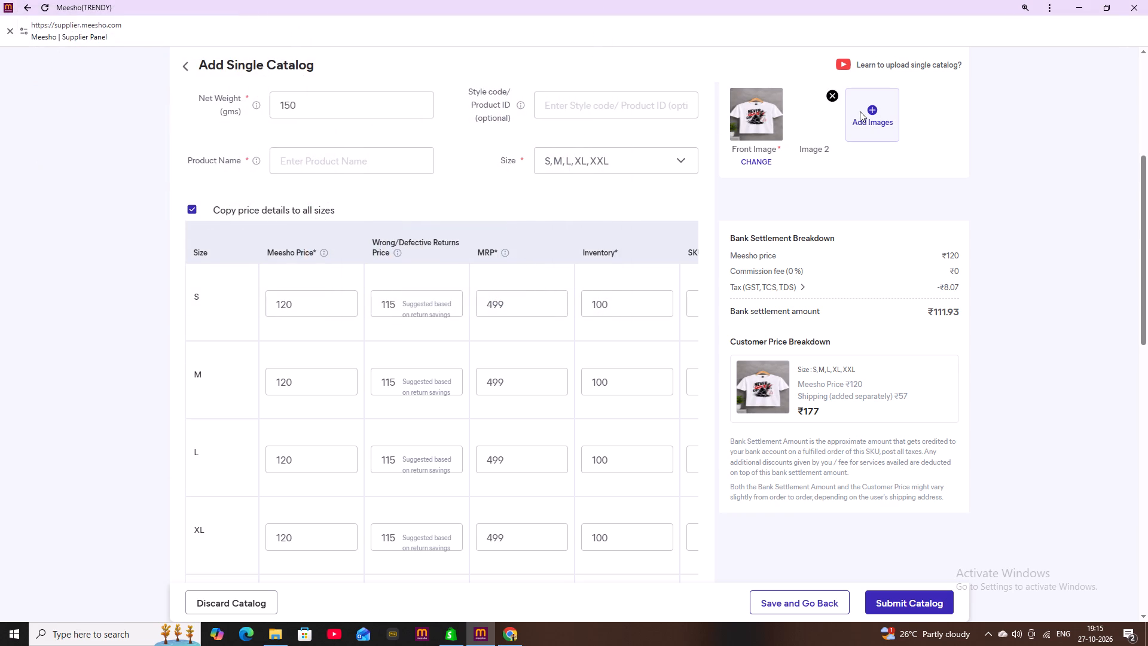
pyautogui.click(343, 285)
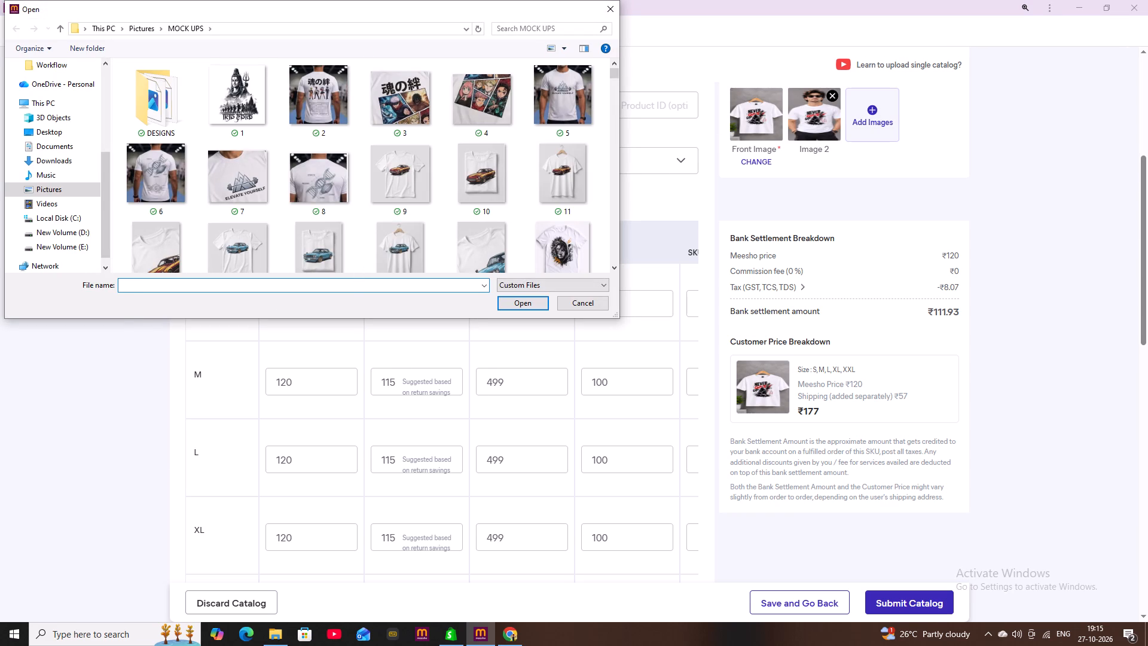
pyautogui.press('1')
pyautogui.press('3')
pyautogui.write('03')
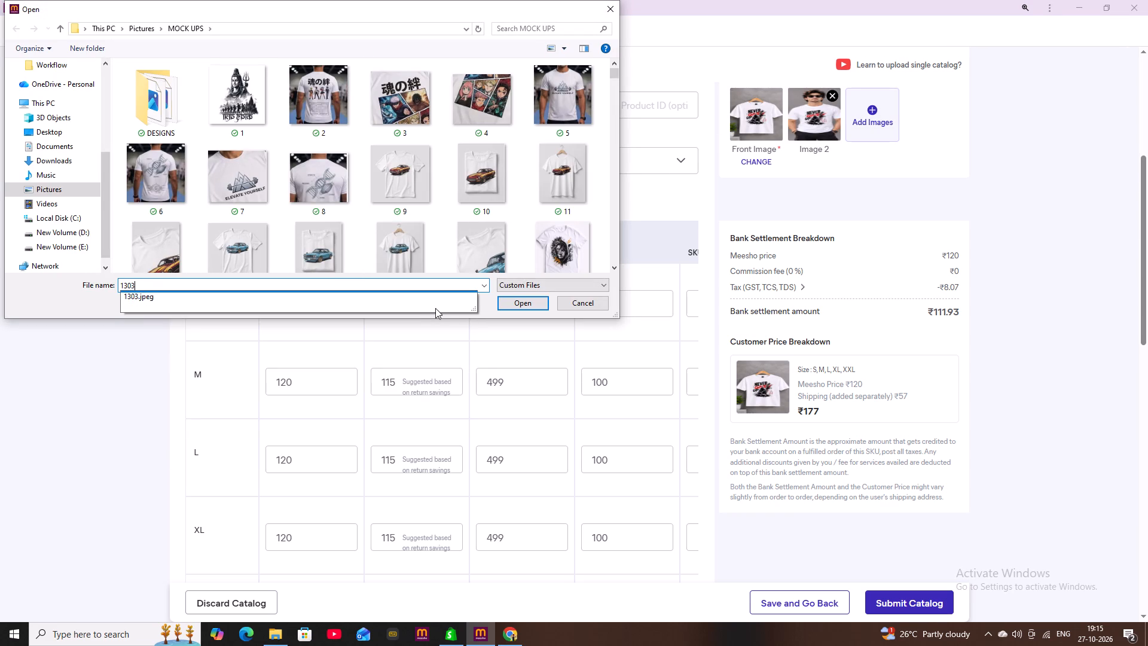
pyautogui.click(451, 300)
pyautogui.click(521, 297)
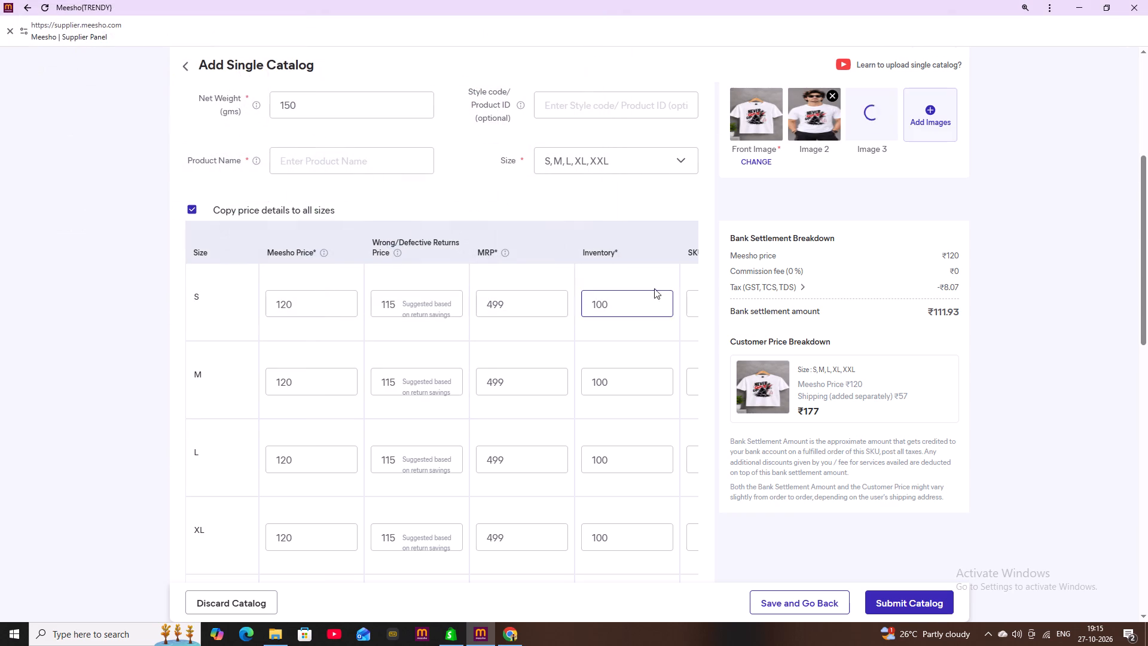
# Add the back-view mock-up of a model in a plain white T-shirt as the catalog's fourth image.
pyautogui.click(945, 118)
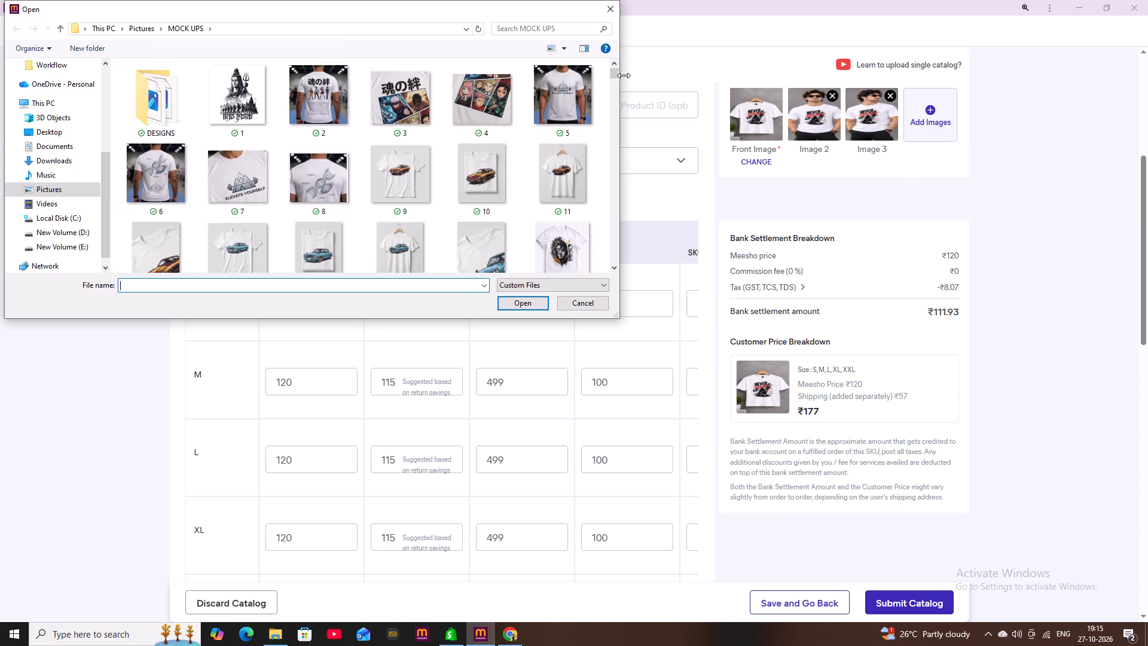
pyautogui.moveTo(619, 70); pyautogui.dragTo(608, 169)
pyautogui.moveTo(603, 74); pyautogui.dragTo(608, 212)
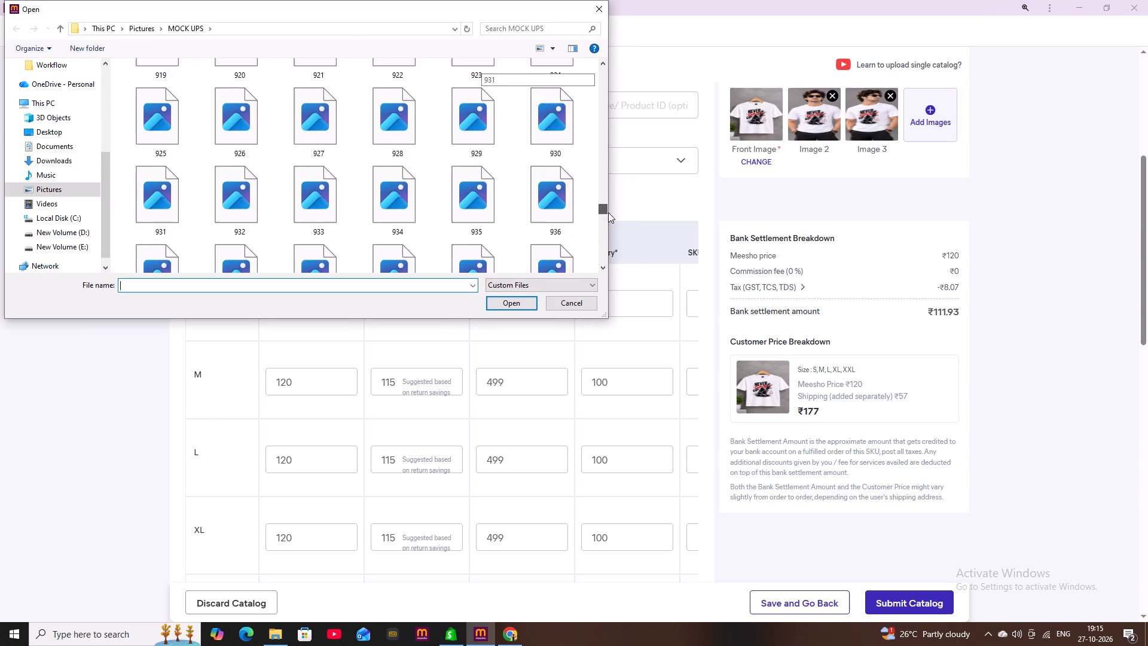
pyautogui.moveTo(608, 212); pyautogui.dragTo(608, 238)
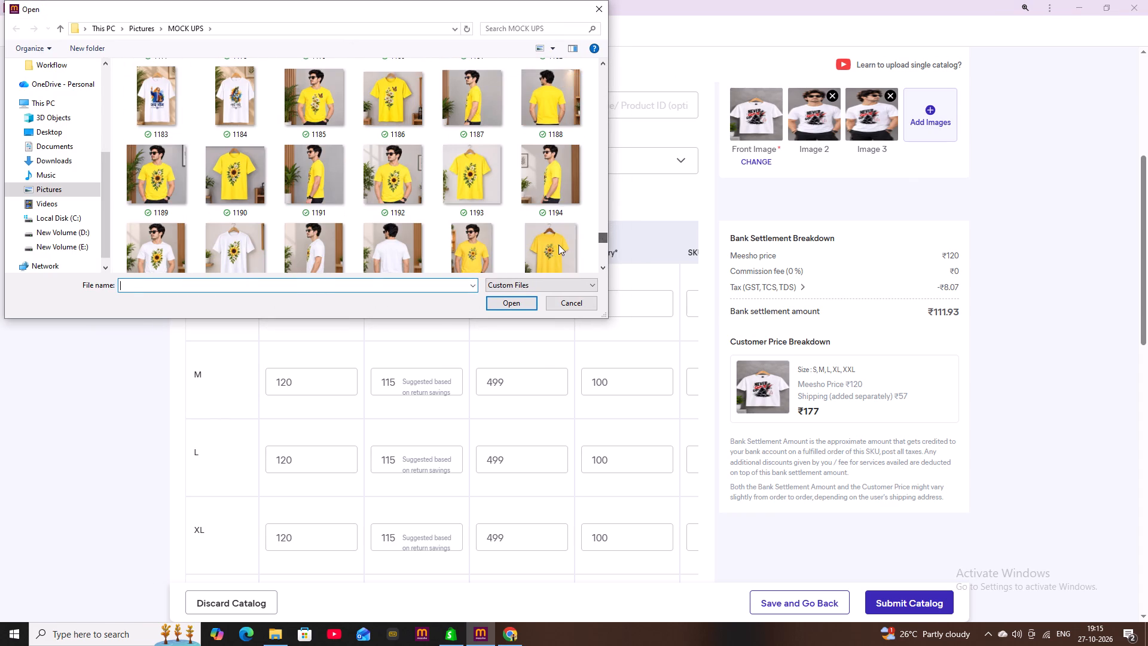
pyautogui.doubleClick(390, 239)
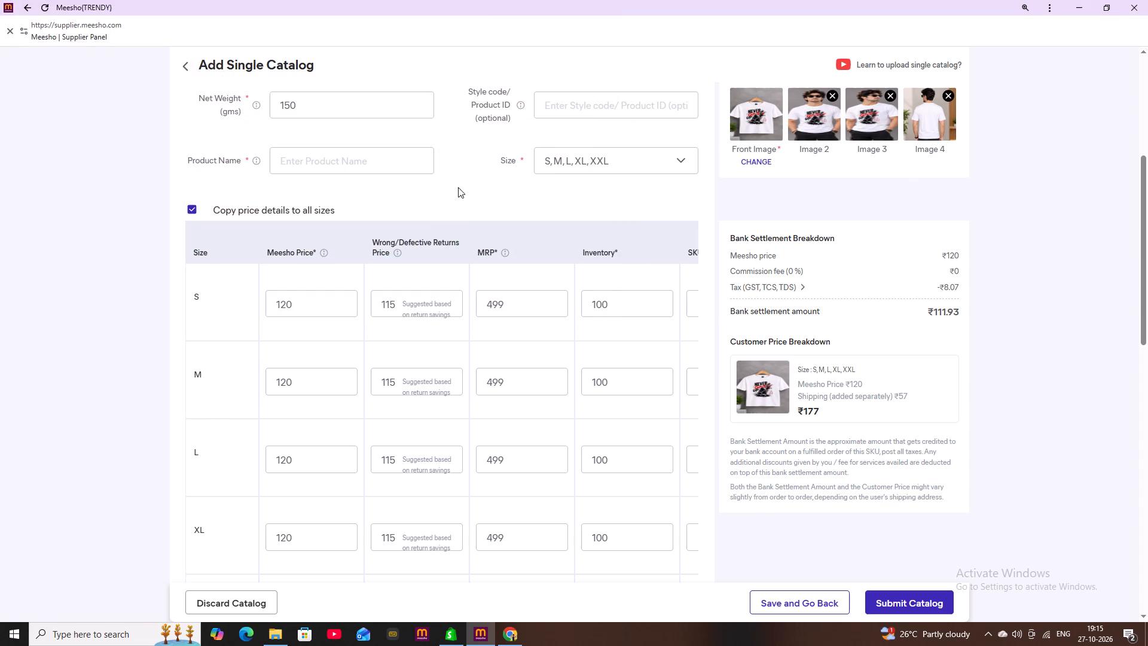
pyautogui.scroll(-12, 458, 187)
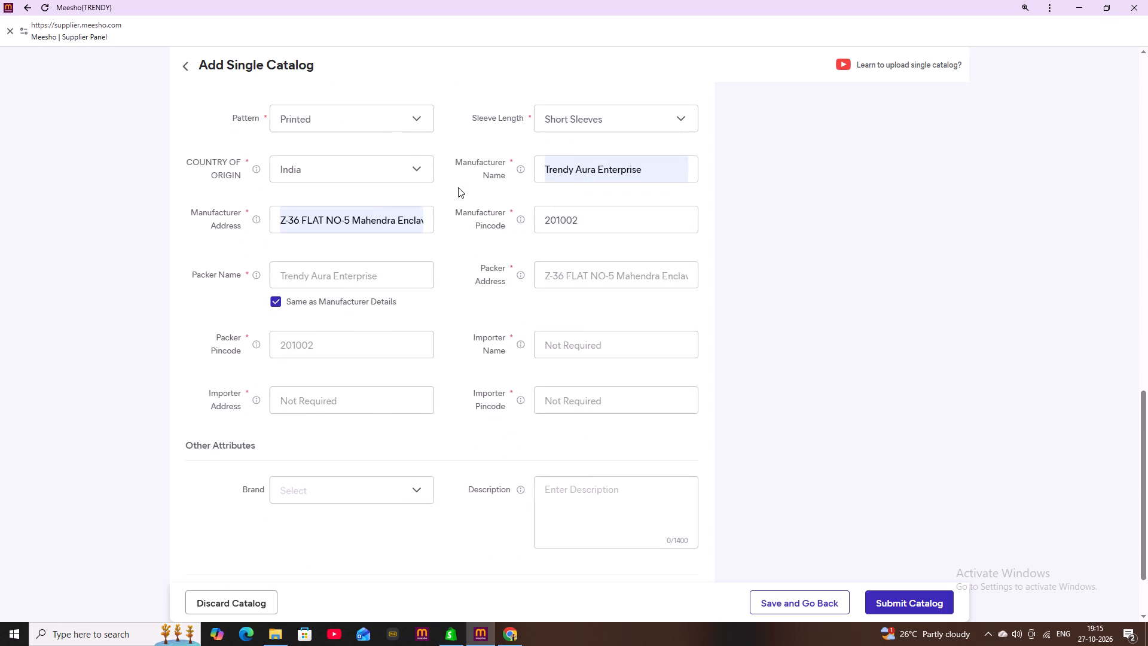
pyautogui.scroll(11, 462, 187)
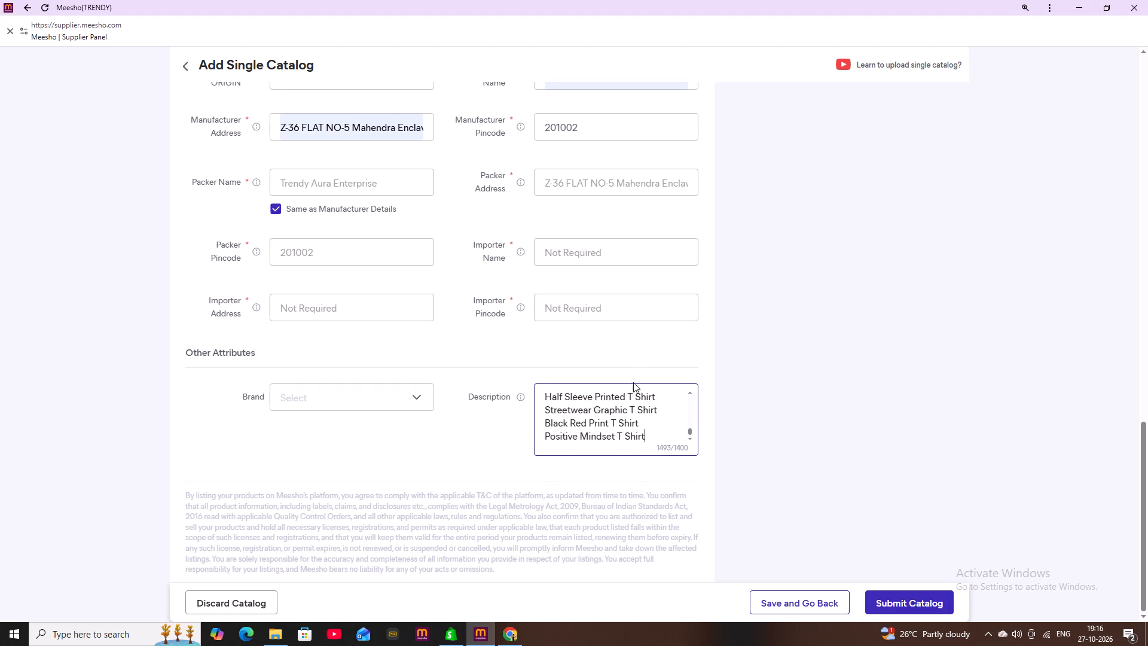
# Delete the last four keywords, Half Sleeve Printed T Shirt through Positive Mindset T Shirt, from the Description.
pyautogui.moveTo(544, 421); pyautogui.dragTo(620, 436)
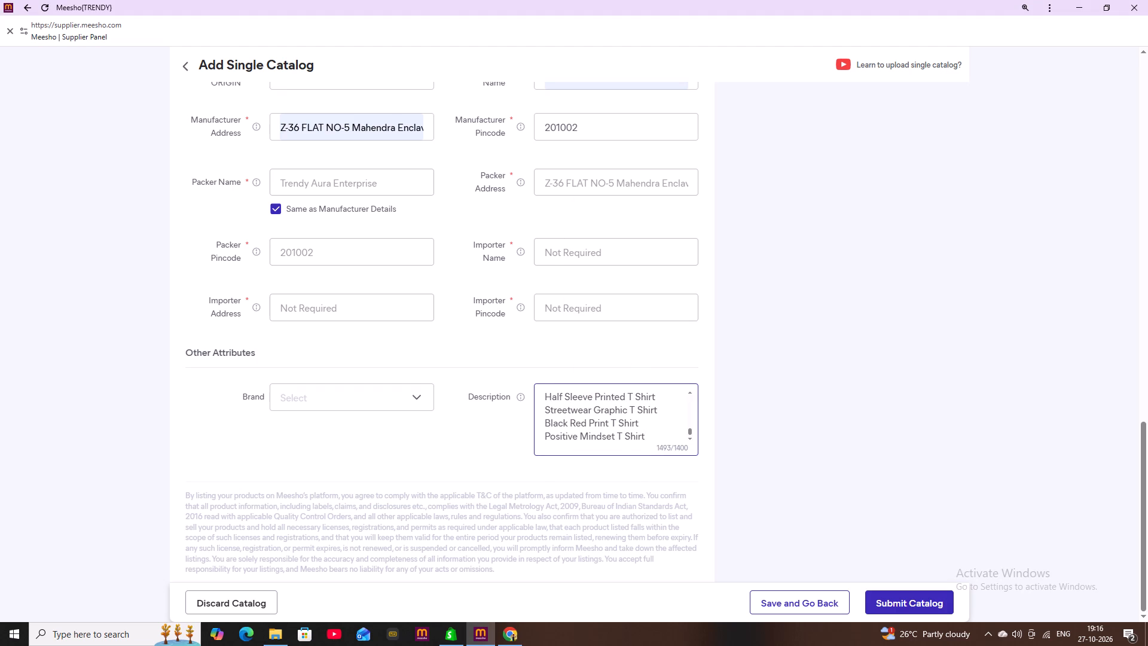
pyautogui.moveTo(620, 436); pyautogui.dragTo(631, 436)
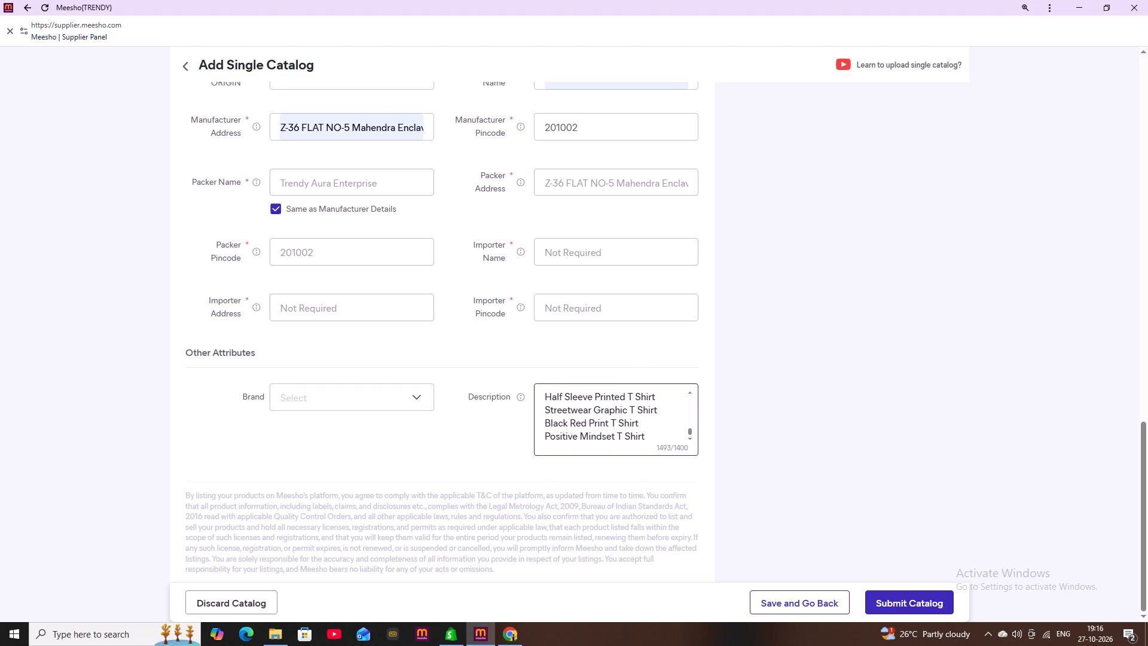
pyautogui.moveTo(545, 422); pyautogui.dragTo(712, 465)
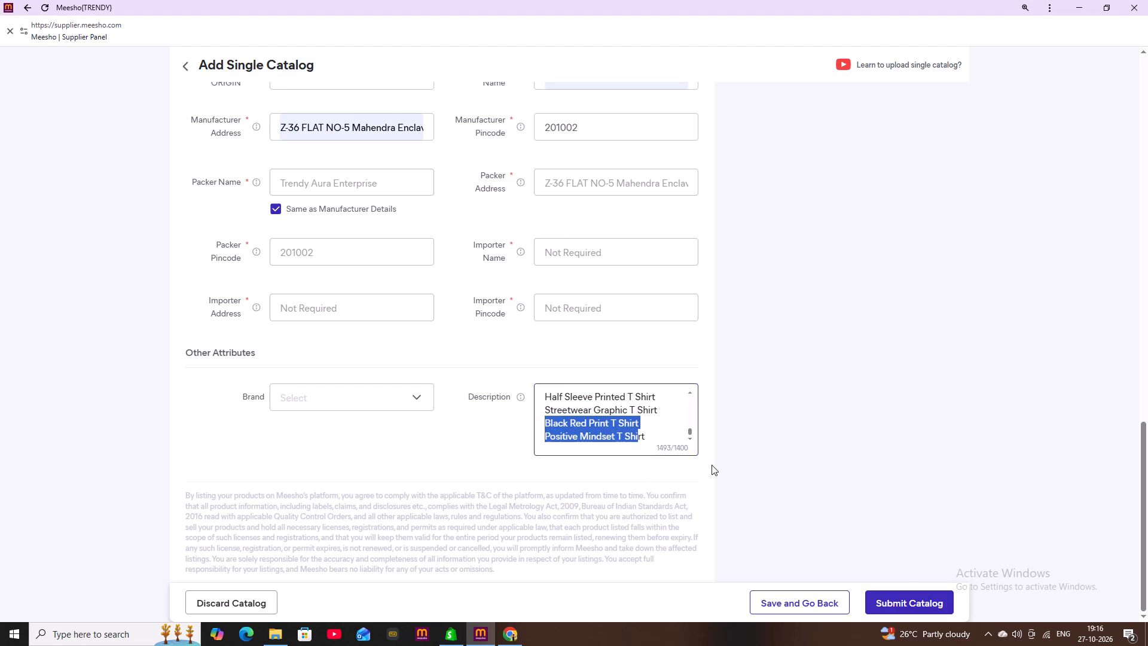
pyautogui.press('BackSpace')
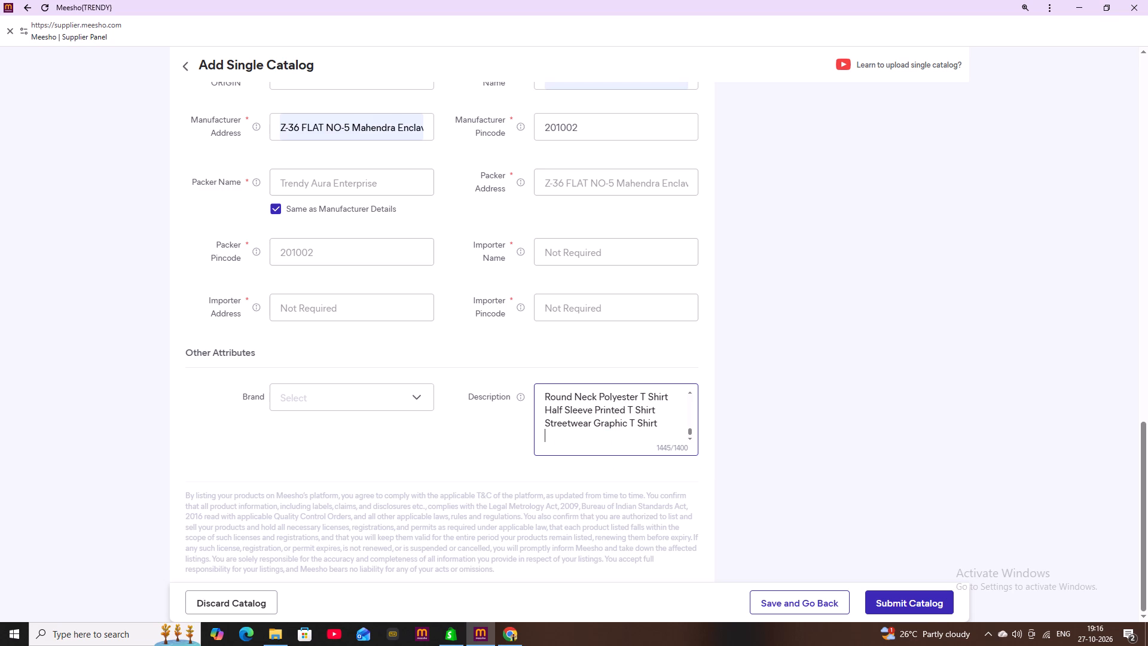
pyautogui.moveTo(546, 410); pyautogui.dragTo(673, 435)
pyautogui.press('BackSpace')
pyautogui.click(752, 440)
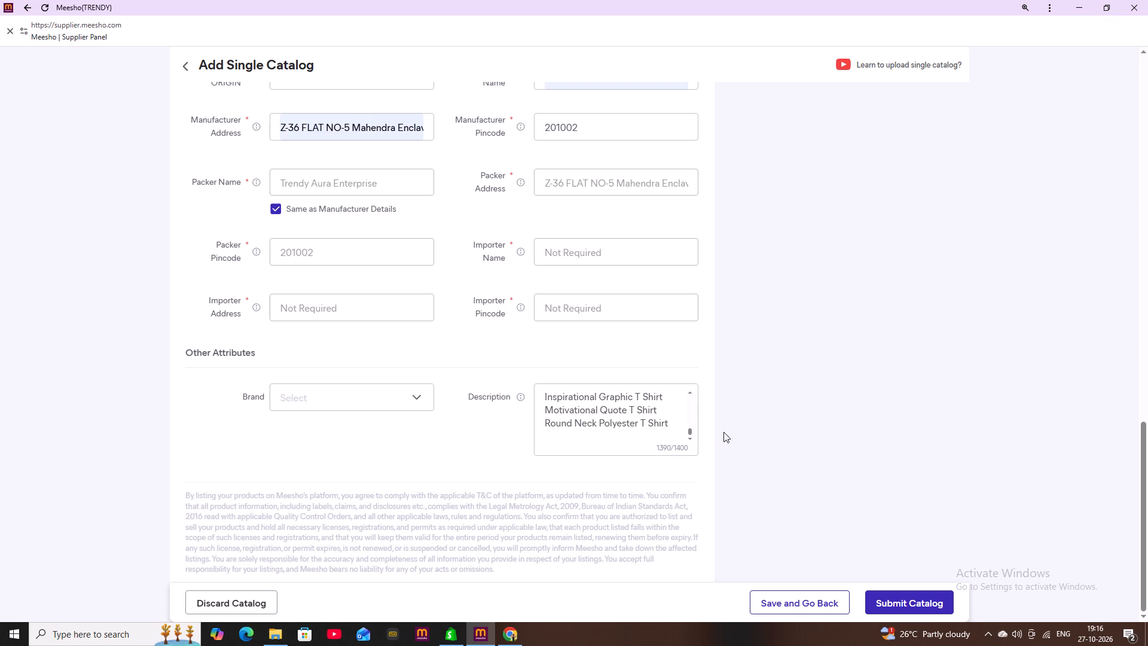
# Submit the Never Give Up catalog, declaring that all products are not branded or illegal to sell, and dismiss the visibility suggestions.
pyautogui.scroll(8, 698, 422)
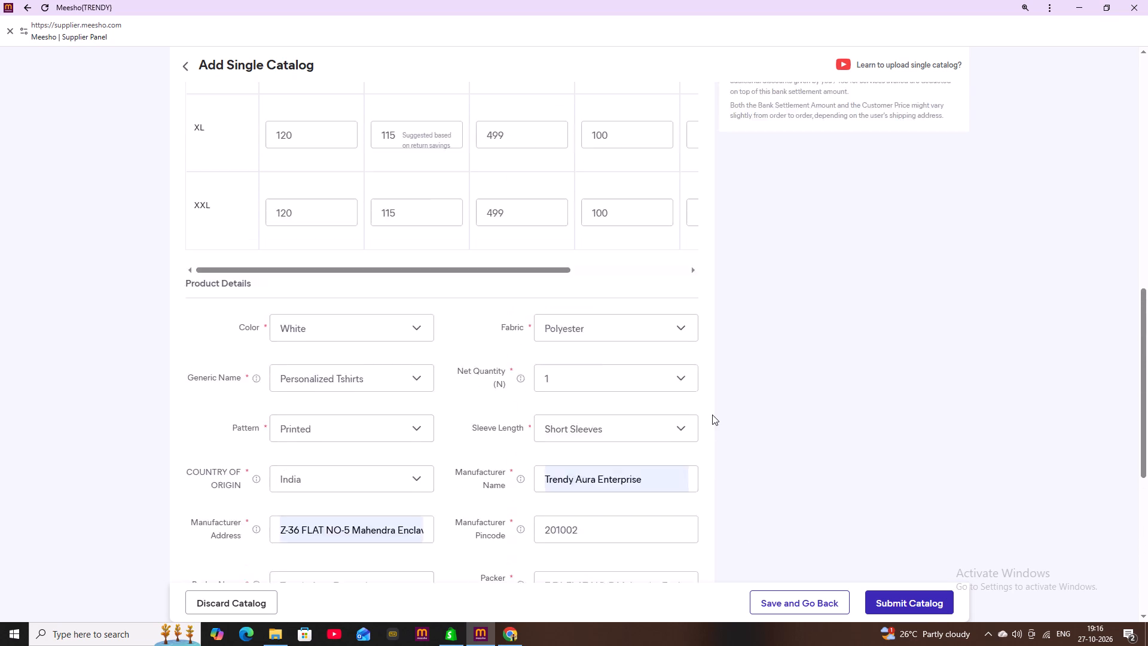
pyautogui.scroll(8, 712, 415)
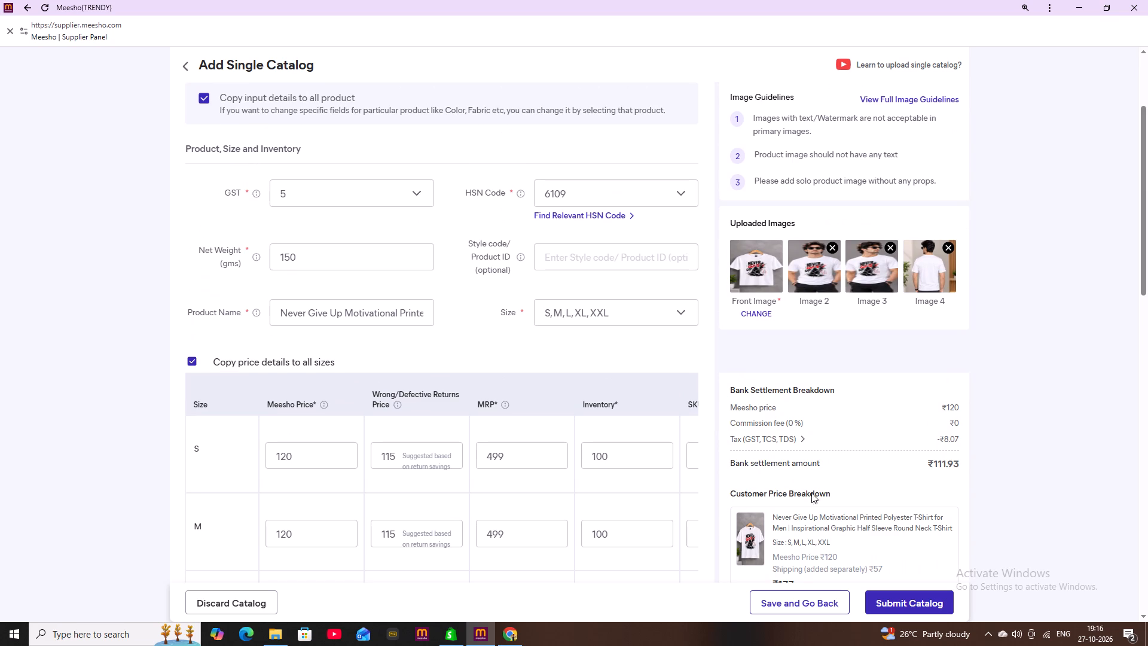
pyautogui.click(902, 599)
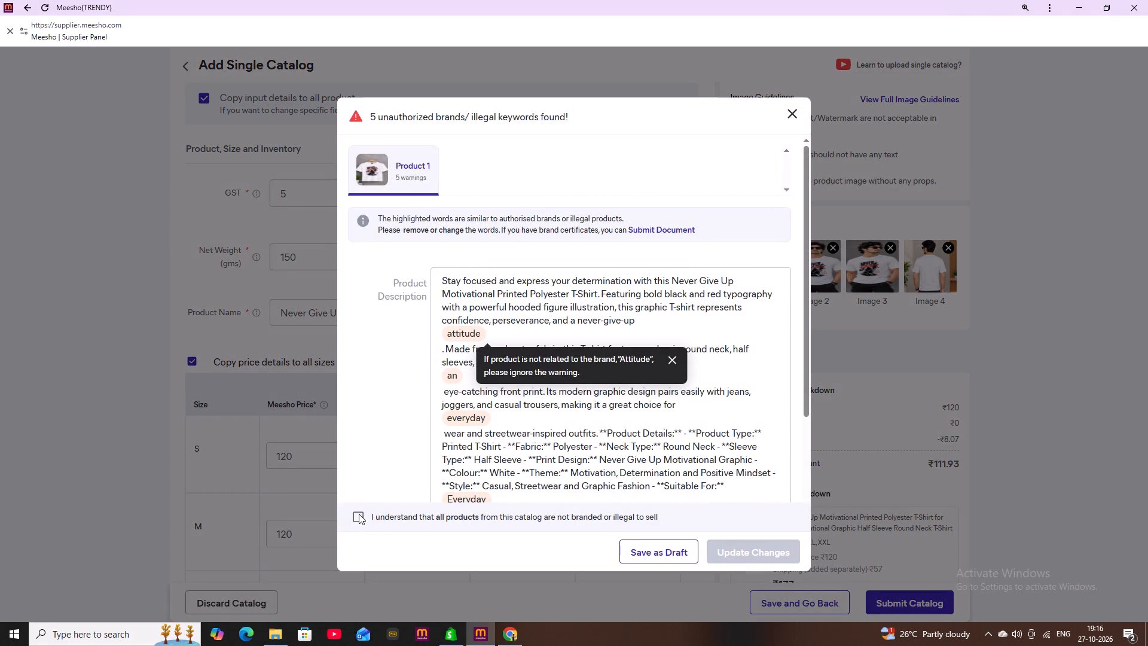
pyautogui.doubleClick(359, 514)
pyautogui.click(745, 552)
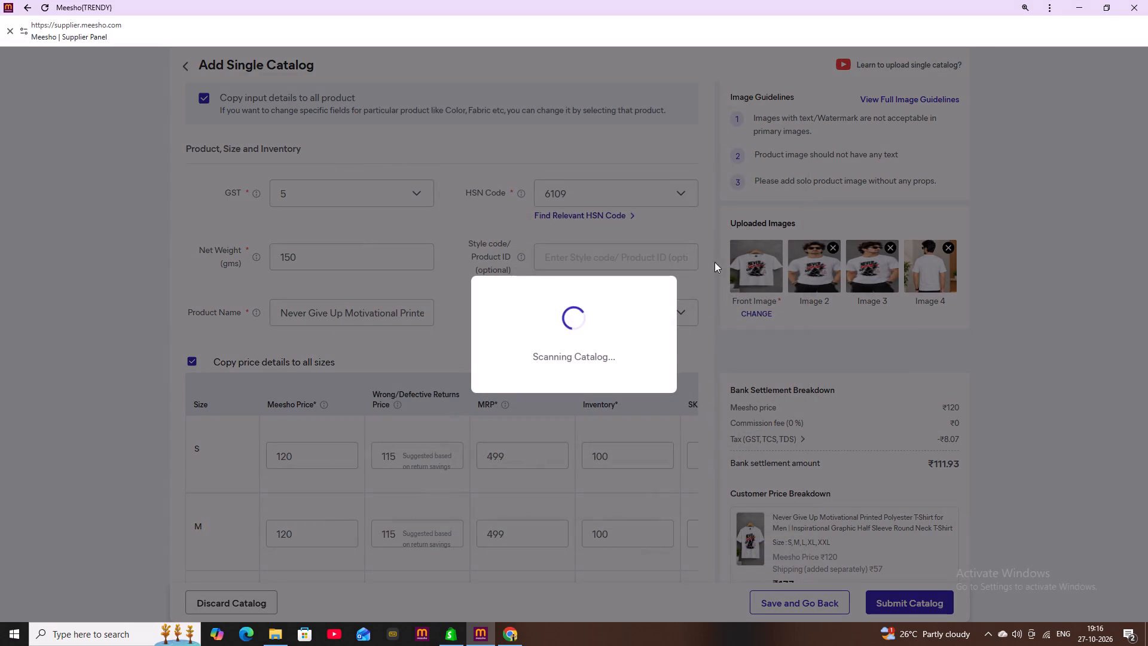
pyautogui.click(688, 371)
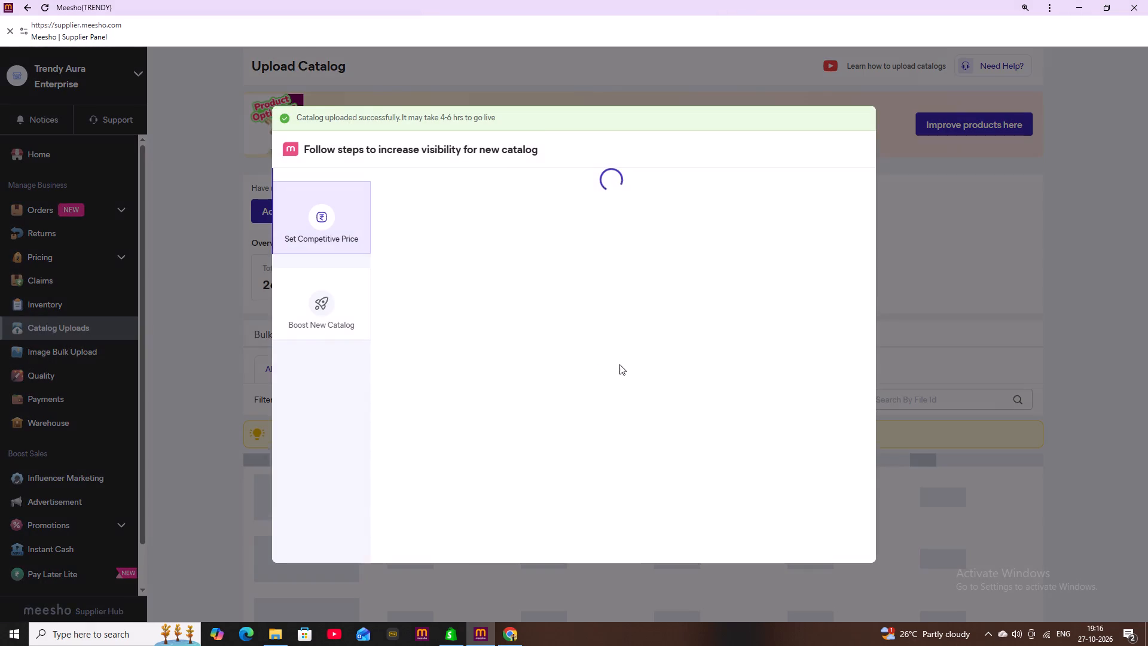
pyautogui.click(862, 149)
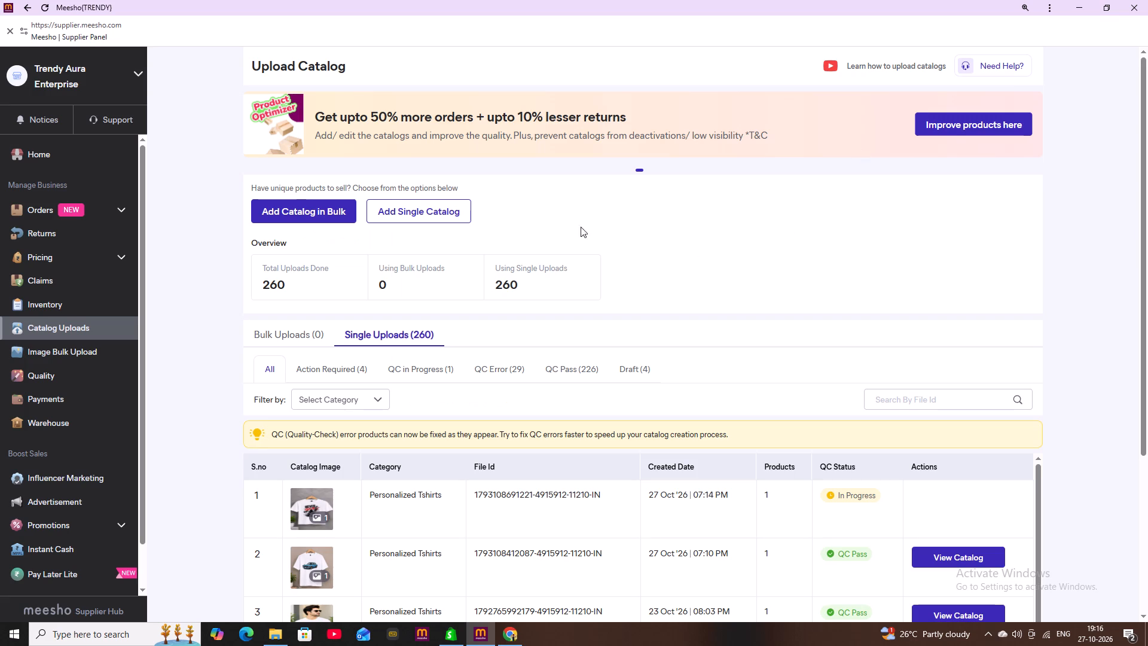
# Start another single catalog in the Personalized Tshirts category, proceeding past the deactivation-risk notice.
pyautogui.click(444, 209)
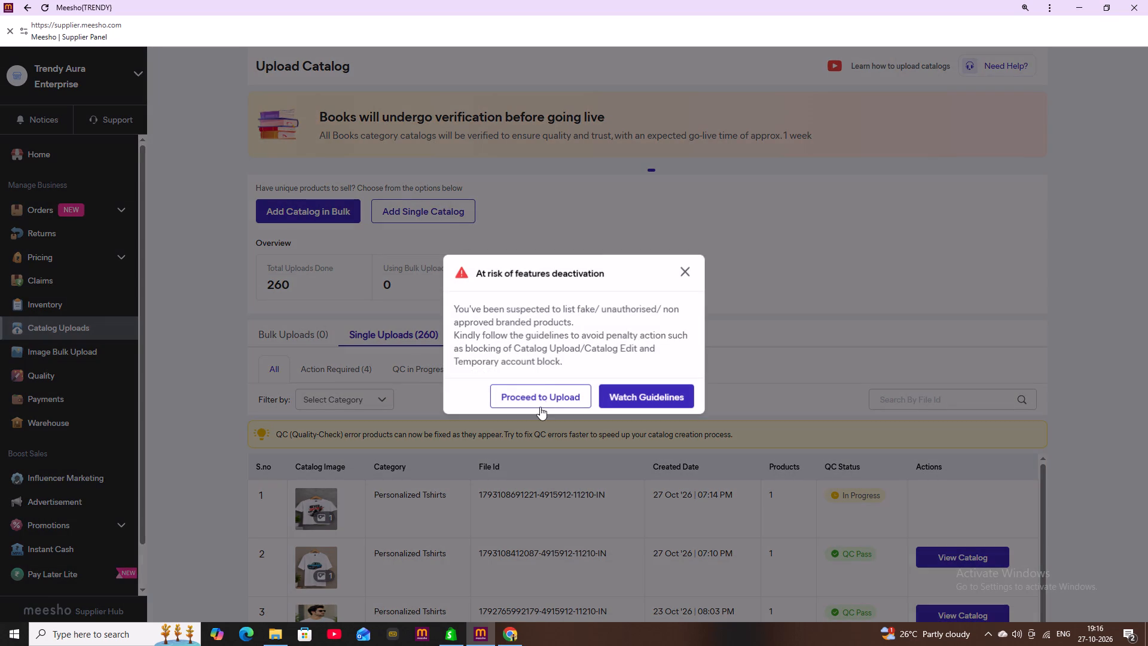
pyautogui.click(545, 389)
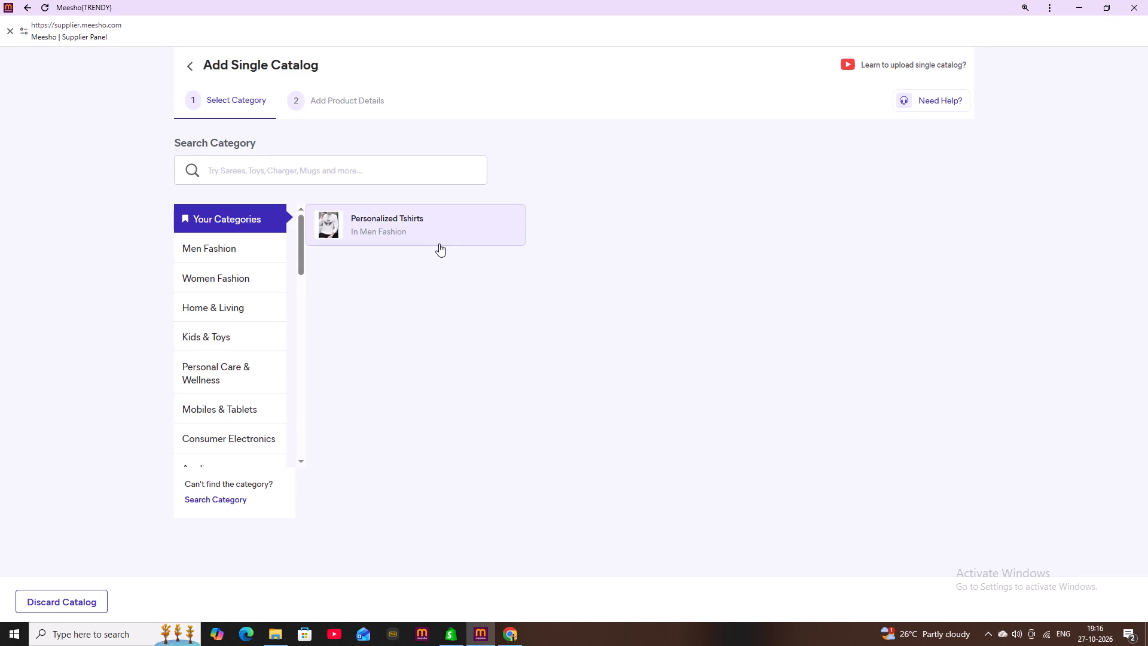
pyautogui.click(439, 243)
# Add mock-up image 1307, the orange-red car T-shirt, as the front product image and continue to the product details.
pyautogui.click(797, 473)
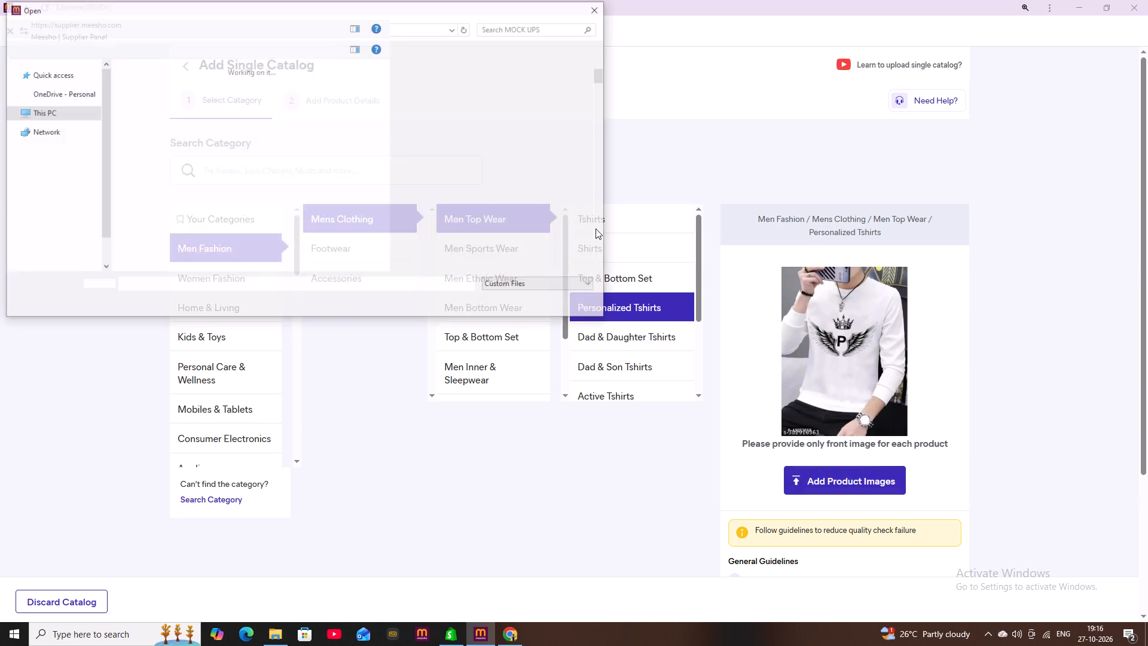
pyautogui.moveTo(602, 74); pyautogui.dragTo(607, 252)
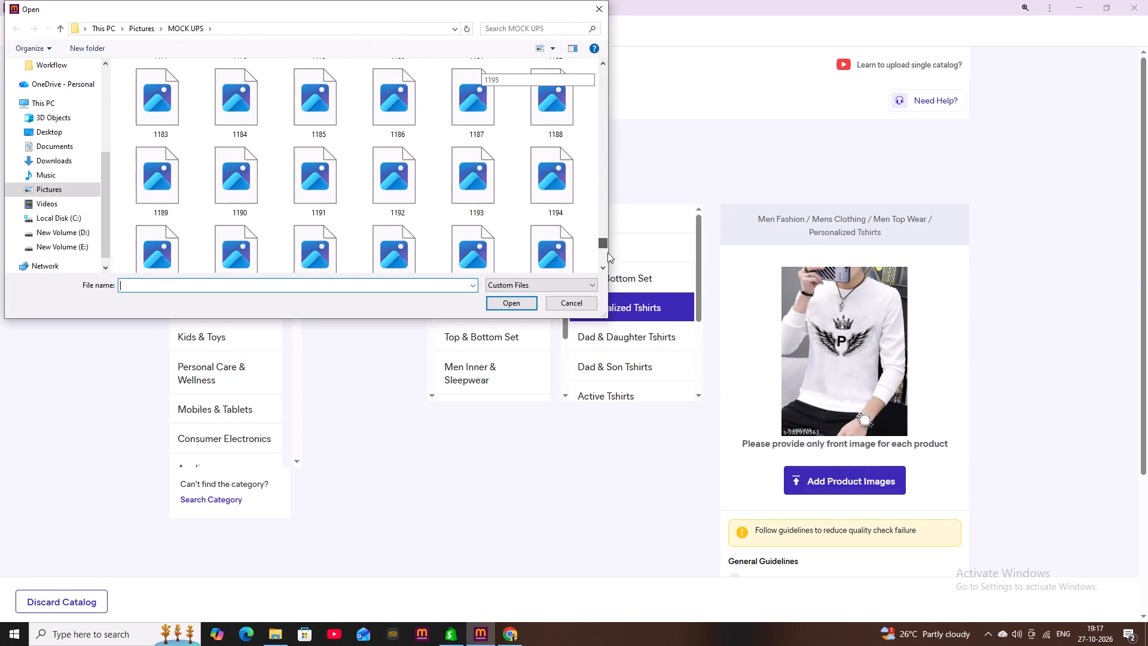
pyautogui.moveTo(607, 252); pyautogui.dragTo(602, 265)
pyautogui.scroll(7, 562, 248)
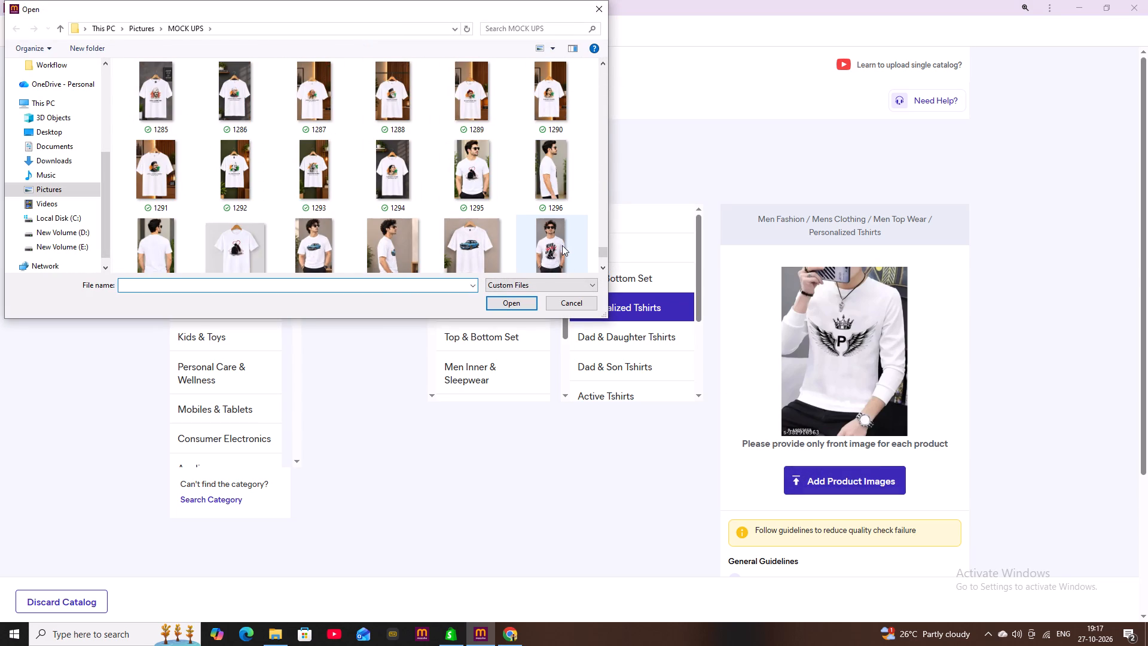
pyautogui.scroll(-2, 552, 239)
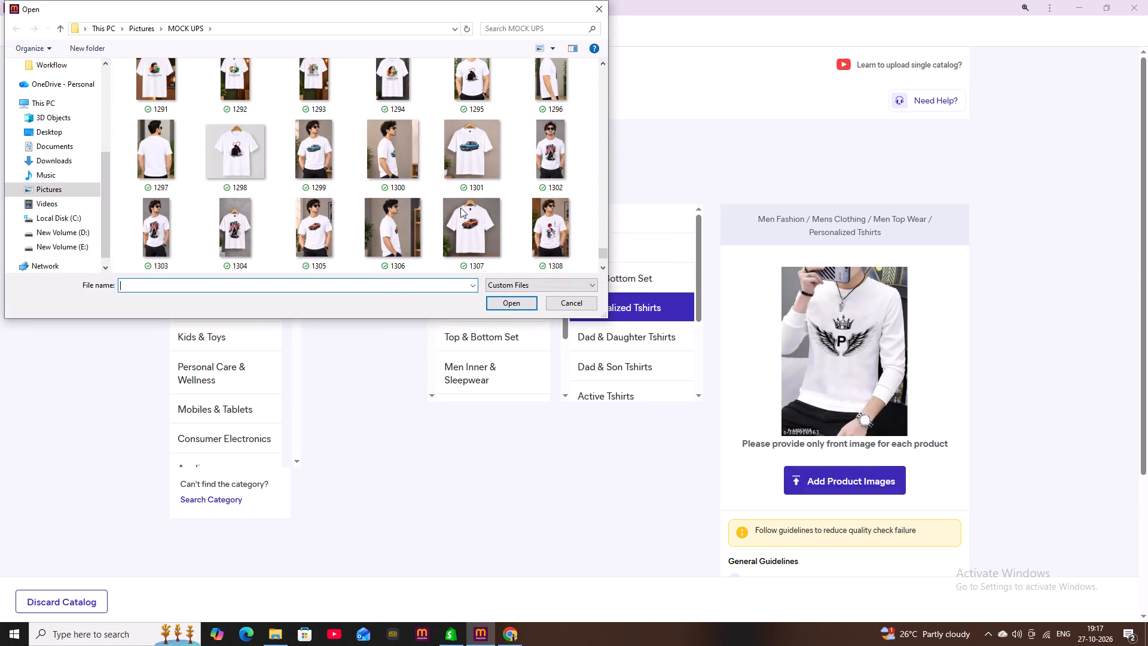
pyautogui.doubleClick(470, 218)
pyautogui.click(772, 505)
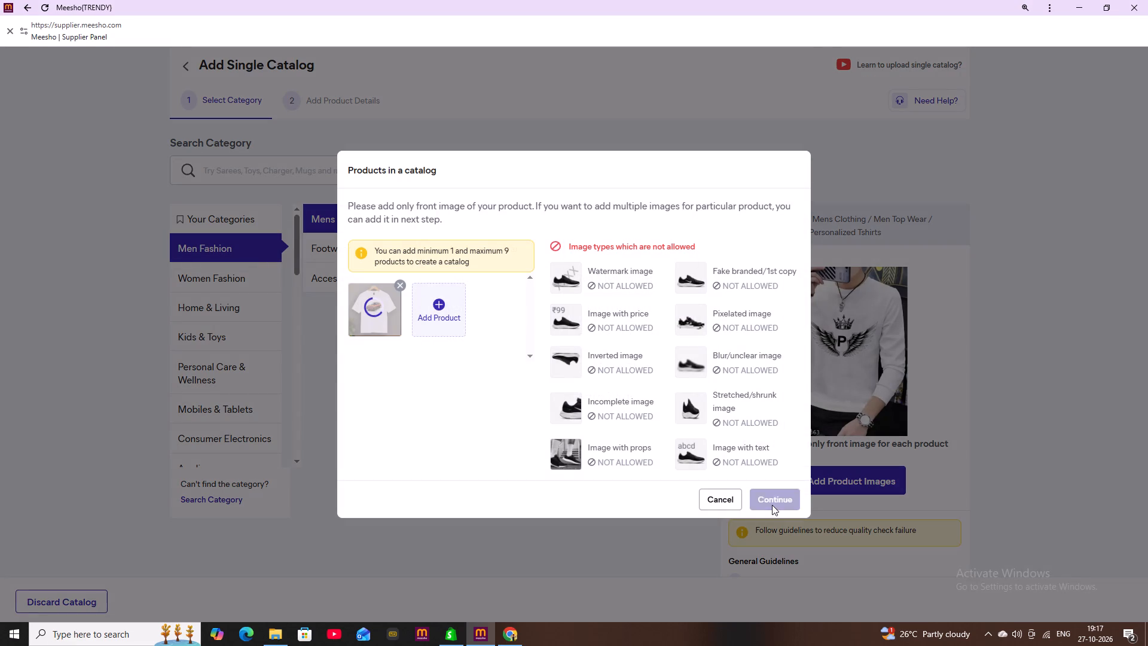
# Set GST to 5 and the HSN Code to 6109.
pyautogui.click(405, 346)
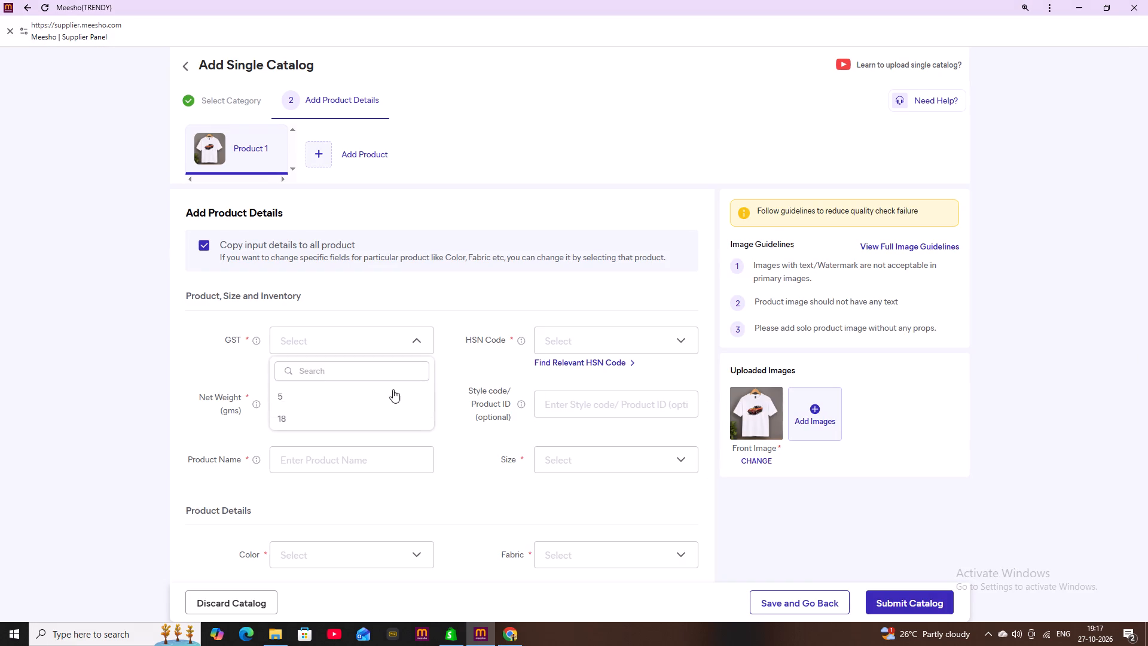
pyautogui.click(393, 392)
pyautogui.click(599, 346)
pyautogui.click(609, 397)
# Select sizes S, M, L, XL and XXL for the product and apply them.
pyautogui.click(645, 460)
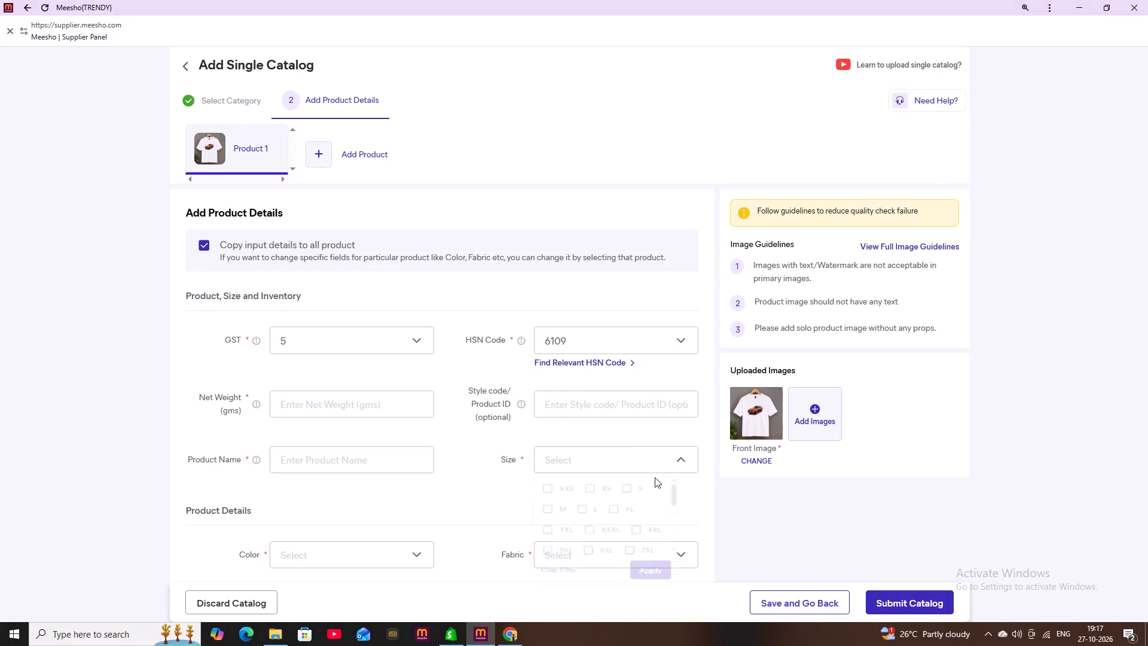
pyautogui.click(646, 487)
pyautogui.moveTo(555, 514); pyautogui.dragTo(563, 514)
pyautogui.click(582, 515)
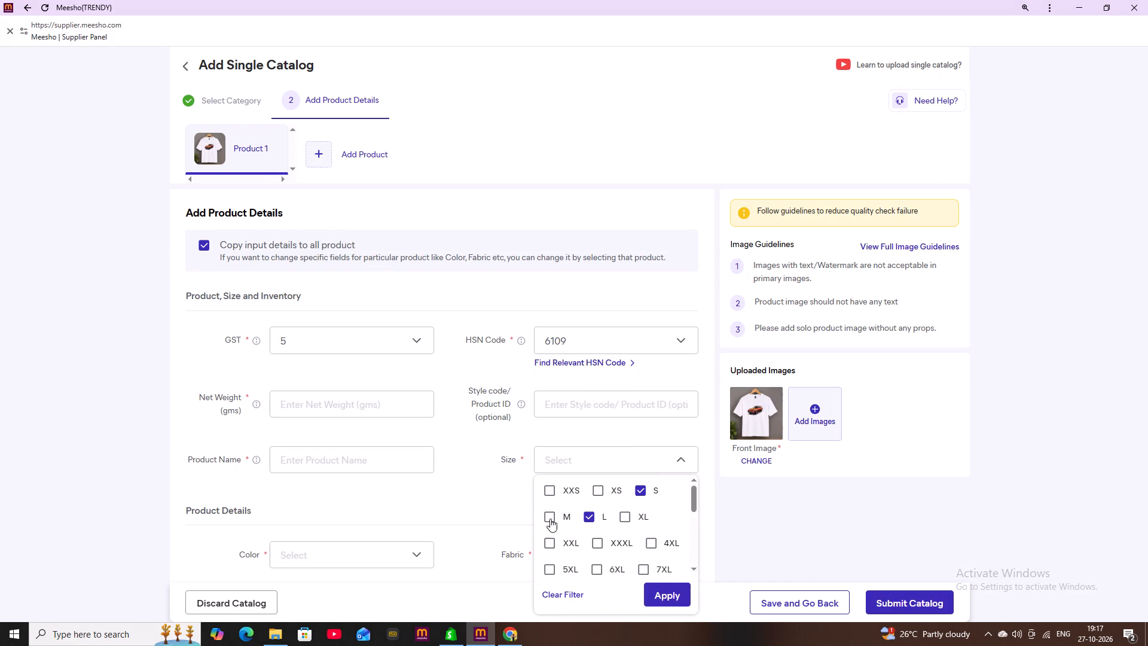
pyautogui.click(548, 519)
pyautogui.click(616, 518)
pyautogui.click(591, 519)
pyautogui.click(552, 513)
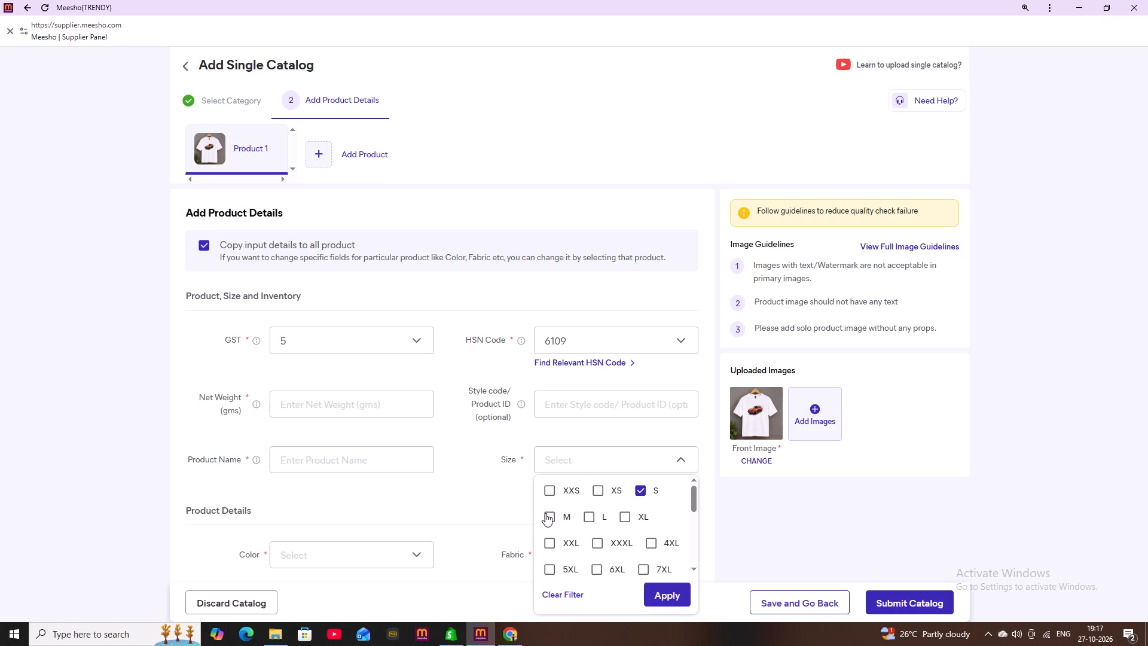
pyautogui.click(545, 513)
pyautogui.click(582, 517)
pyautogui.click(640, 519)
pyautogui.click(628, 519)
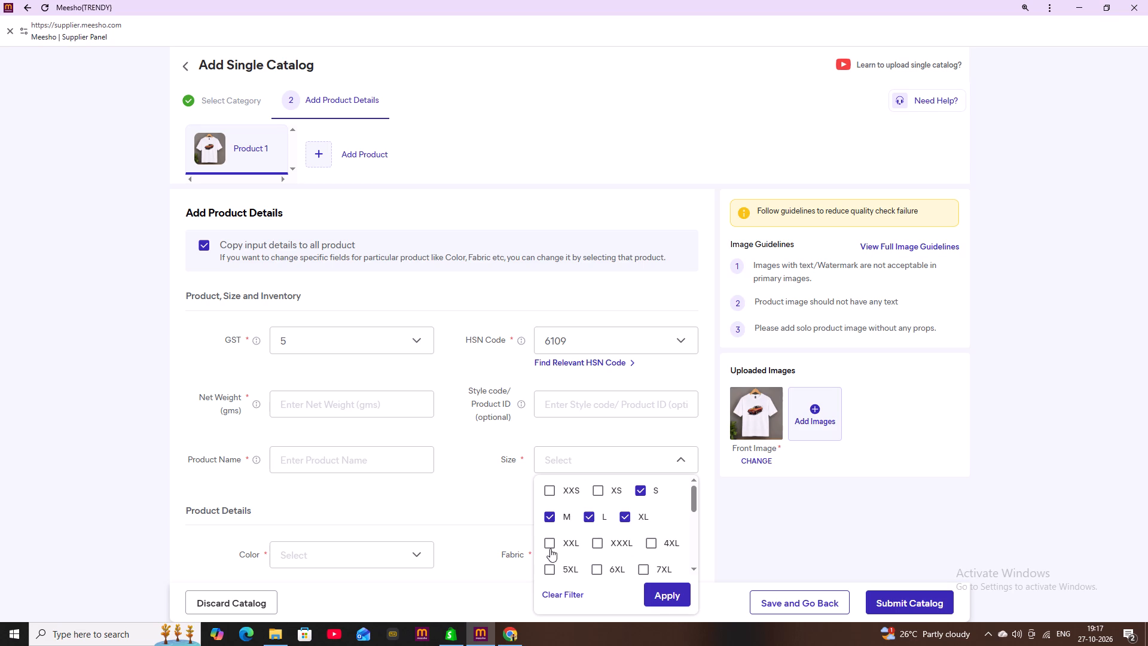
pyautogui.click(550, 549)
pyautogui.click(657, 586)
# Set the Net Weight to 150 gms.
pyautogui.scroll(-5, 523, 185)
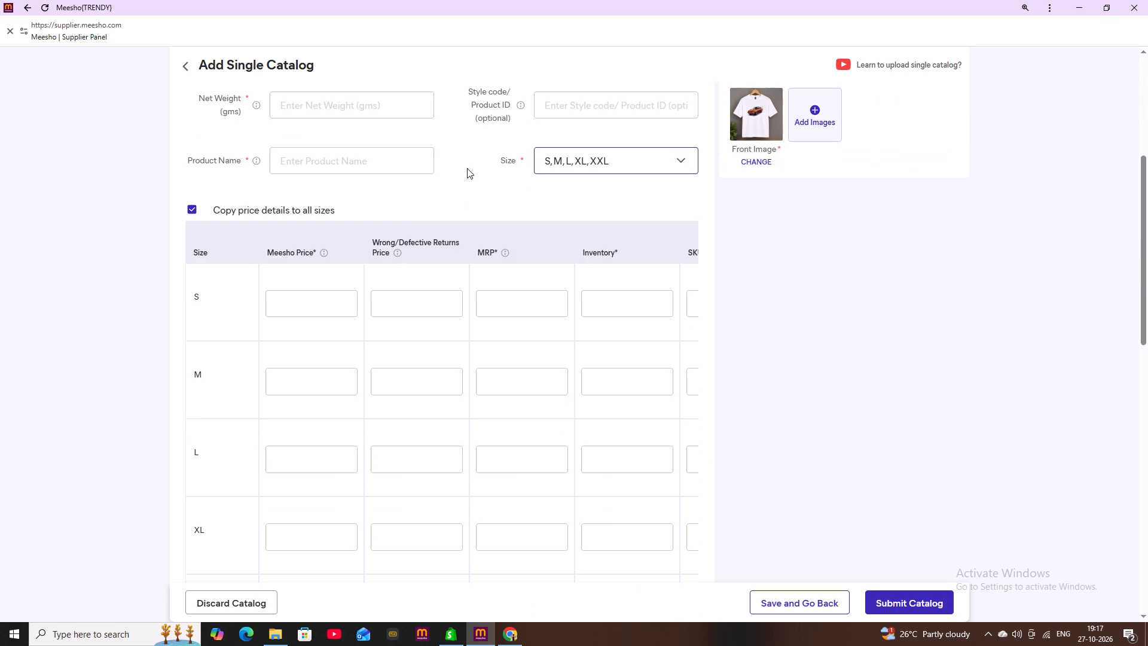
pyautogui.click(391, 112)
pyautogui.write('150')
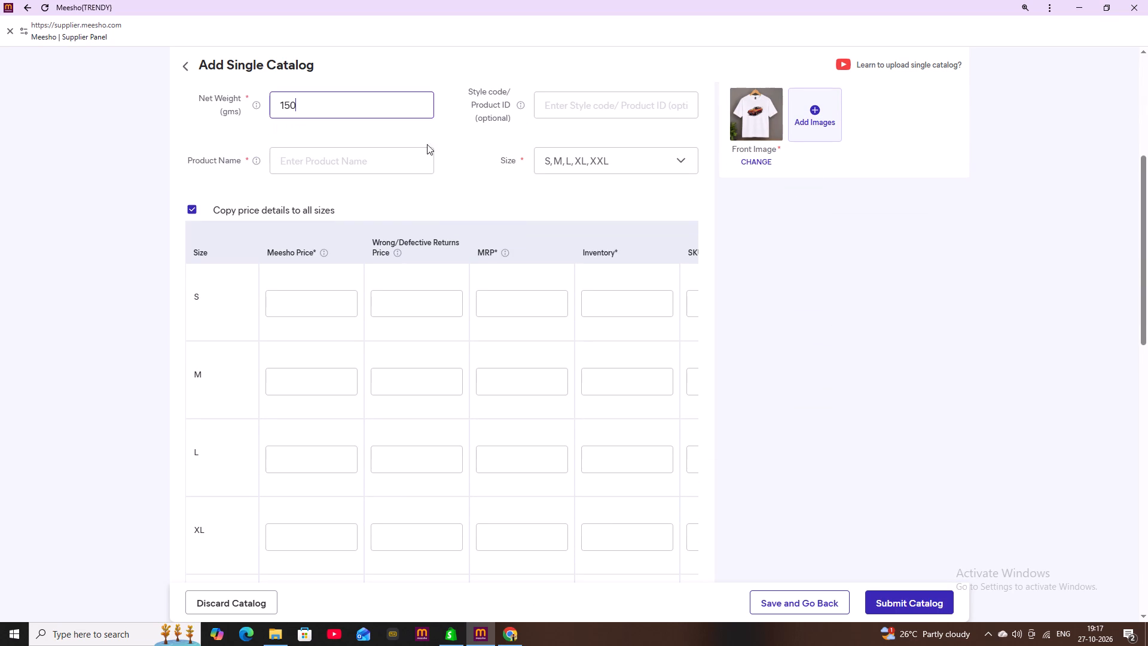
pyautogui.click(454, 160)
# Set the Meesho Price to 118 and the MRP to 499, copied to all sizes.
pyautogui.scroll(-3, 455, 167)
pyautogui.click(322, 127)
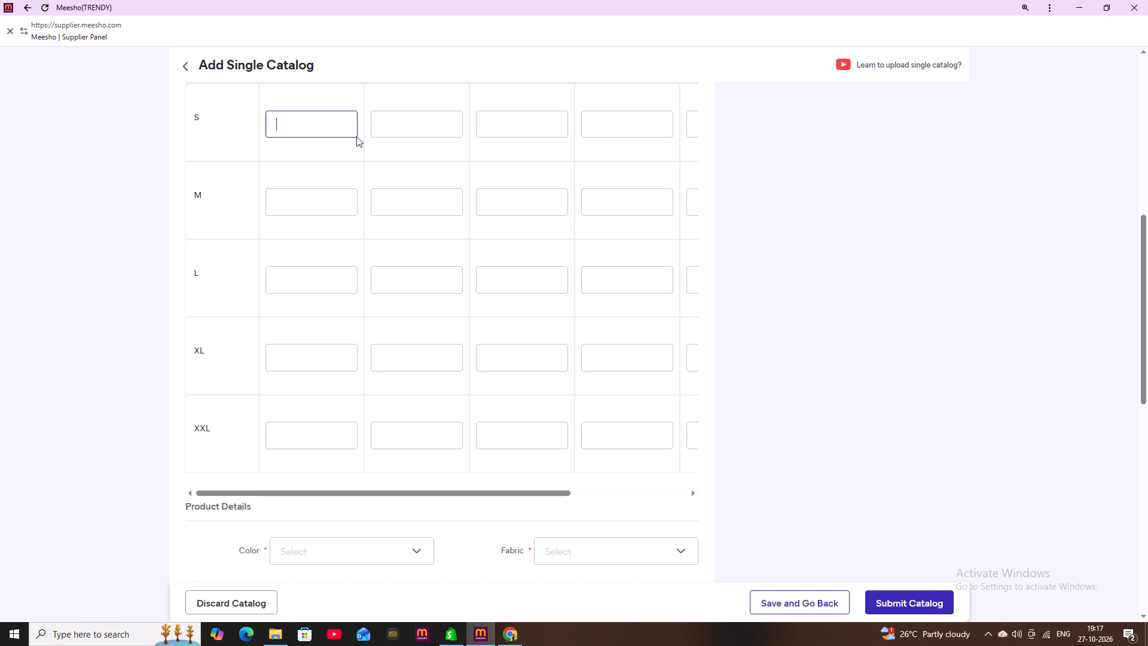
pyautogui.write('118')
pyautogui.click(514, 124)
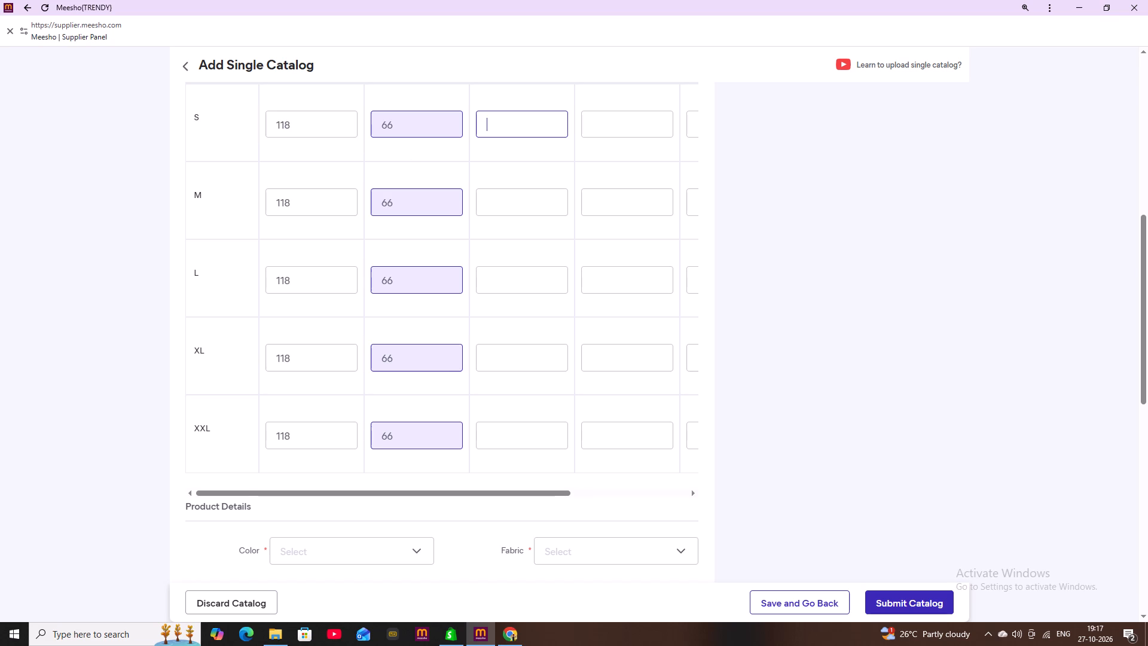
pyautogui.write('499')
# Set the Inventory to 100 for each of the sizes S, M, L, XL and XXL.
pyautogui.click(628, 124)
pyautogui.write('10')
pyautogui.press('0')
pyautogui.click(620, 200)
pyautogui.press('1')
pyautogui.press('0')
pyautogui.press('0')
pyautogui.click(604, 292)
pyautogui.write('100')
pyautogui.click(622, 363)
pyautogui.press('1')
pyautogui.write('00')
pyautogui.click(617, 448)
pyautogui.press('1')
pyautogui.press('0')
pyautogui.press('0')
pyautogui.click(619, 373)
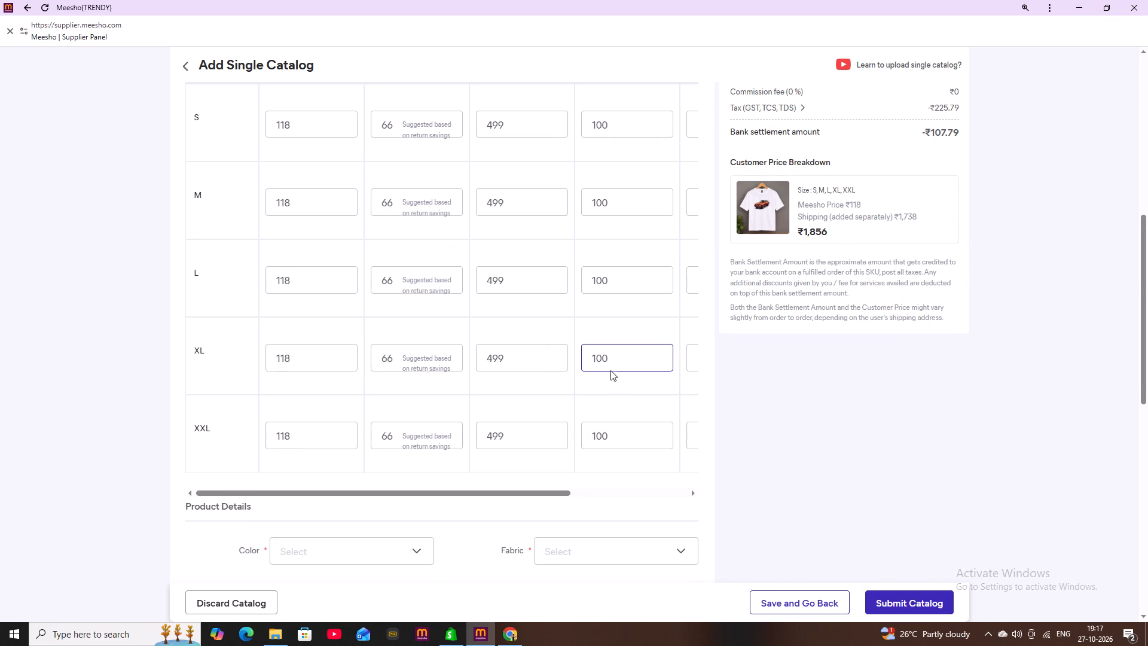
# Set the product Color to White and the Fabric to Polyester.
pyautogui.scroll(-4, 600, 369)
pyautogui.click(387, 301)
pyautogui.scroll(-15, 390, 329)
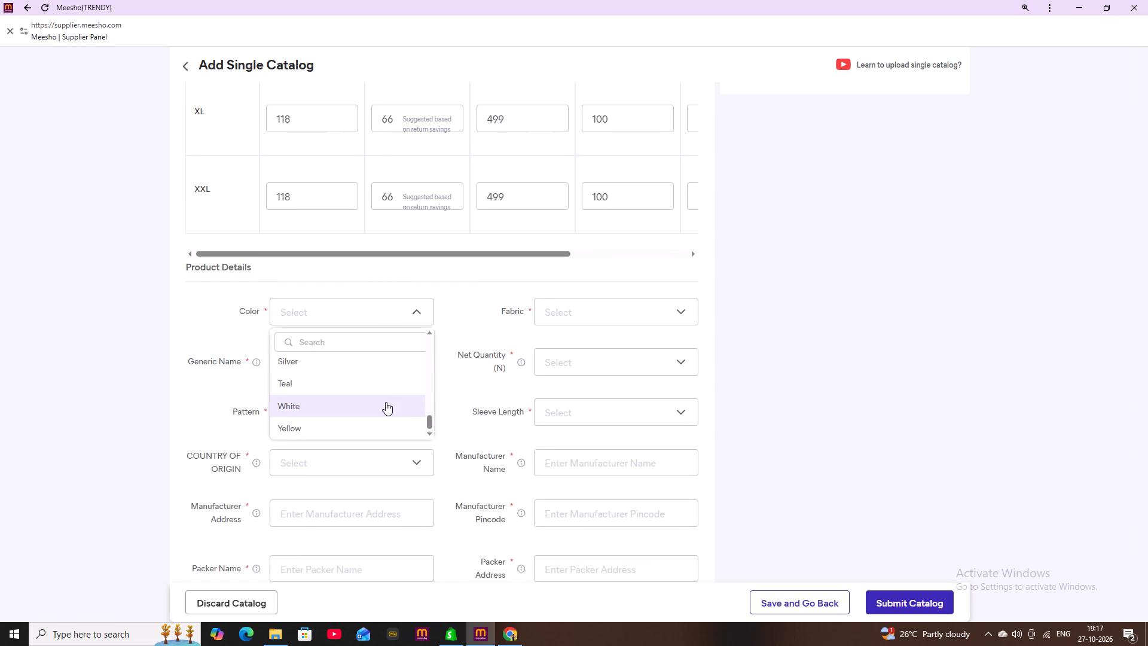
pyautogui.click(386, 402)
pyautogui.click(589, 319)
pyautogui.scroll(-6, 596, 378)
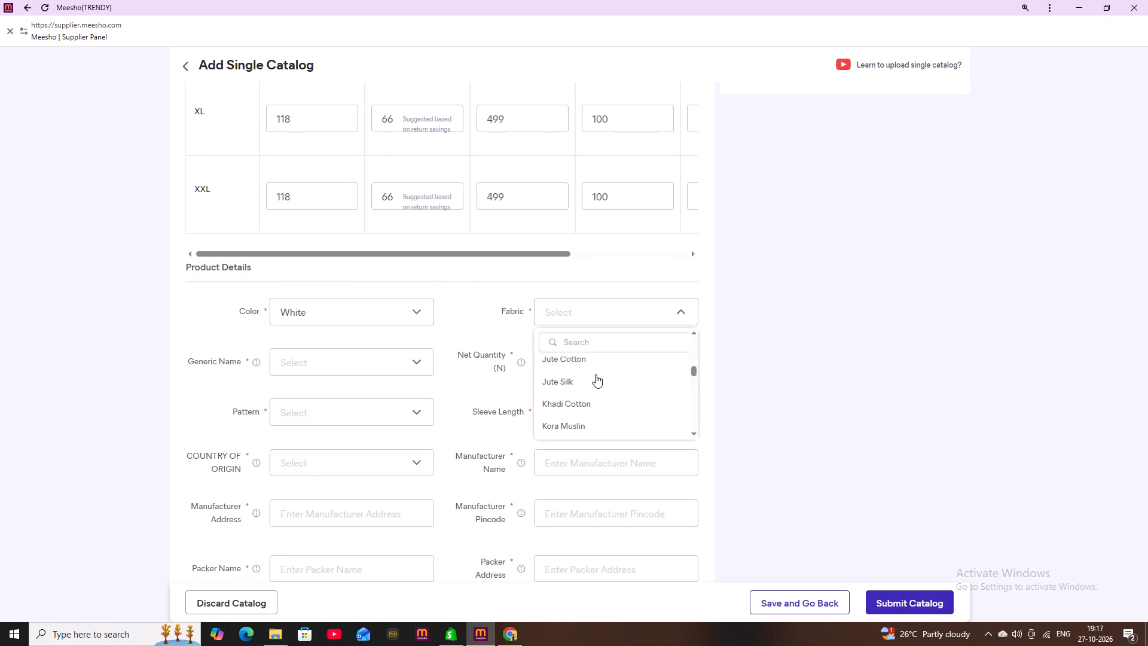
pyautogui.scroll(-8, 596, 374)
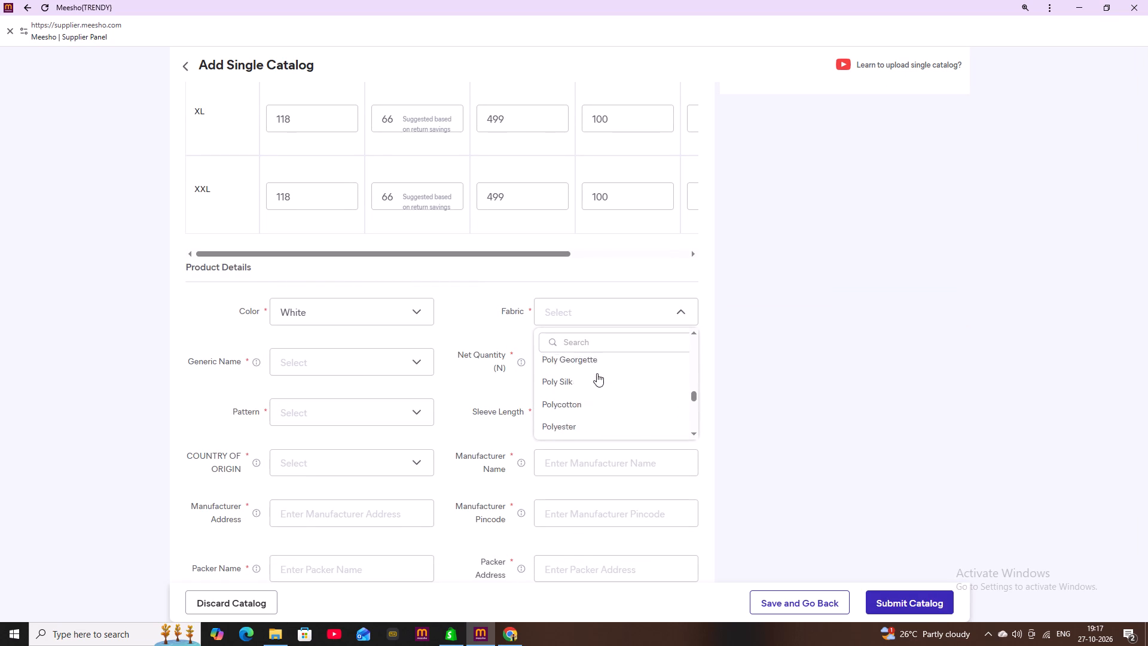
pyautogui.click(588, 388)
# Set the Generic Name to Personalized Tshirts and the Net Quantity to 1.
pyautogui.moveTo(402, 354); pyautogui.dragTo(395, 358)
pyautogui.scroll(-2, 386, 420)
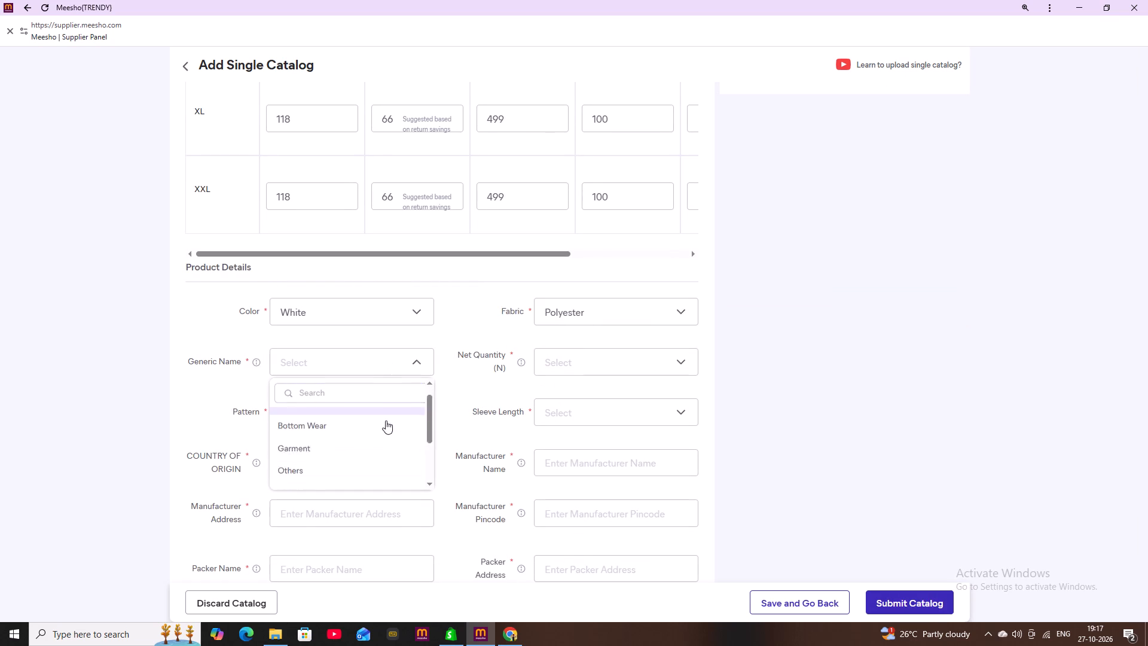
pyautogui.scroll(-1, 386, 420)
pyautogui.click(386, 415)
pyautogui.click(621, 361)
pyautogui.click(615, 410)
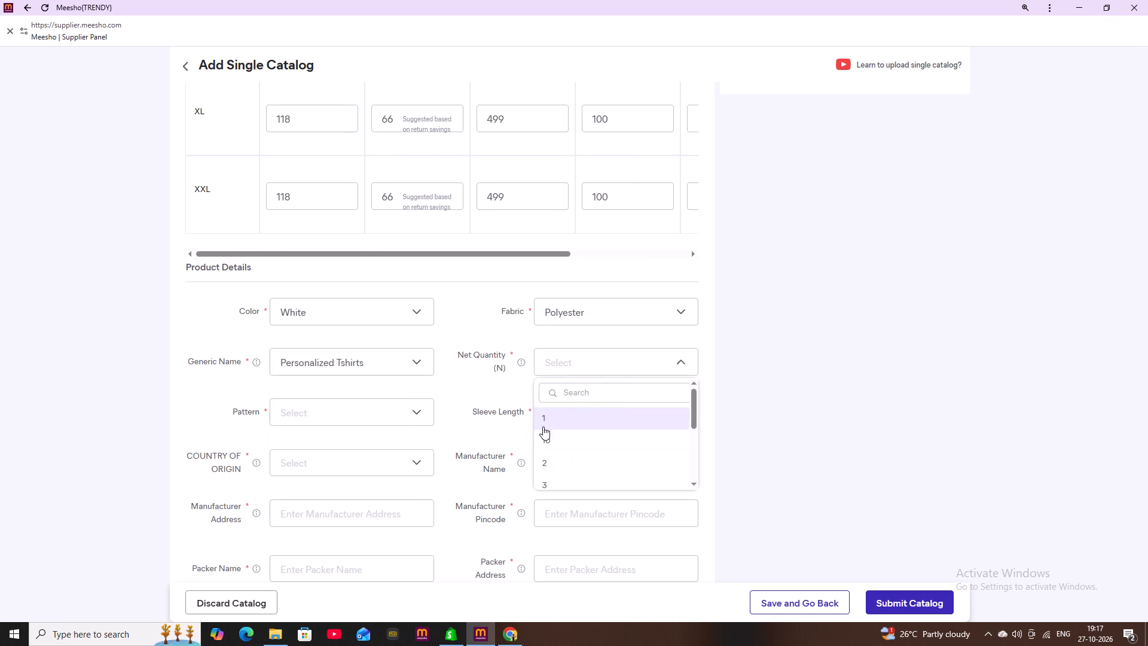
# Set the Pattern to Printed and the Sleeve Length to Short Sleeves.
pyautogui.click(401, 419)
pyautogui.scroll(-2, 400, 451)
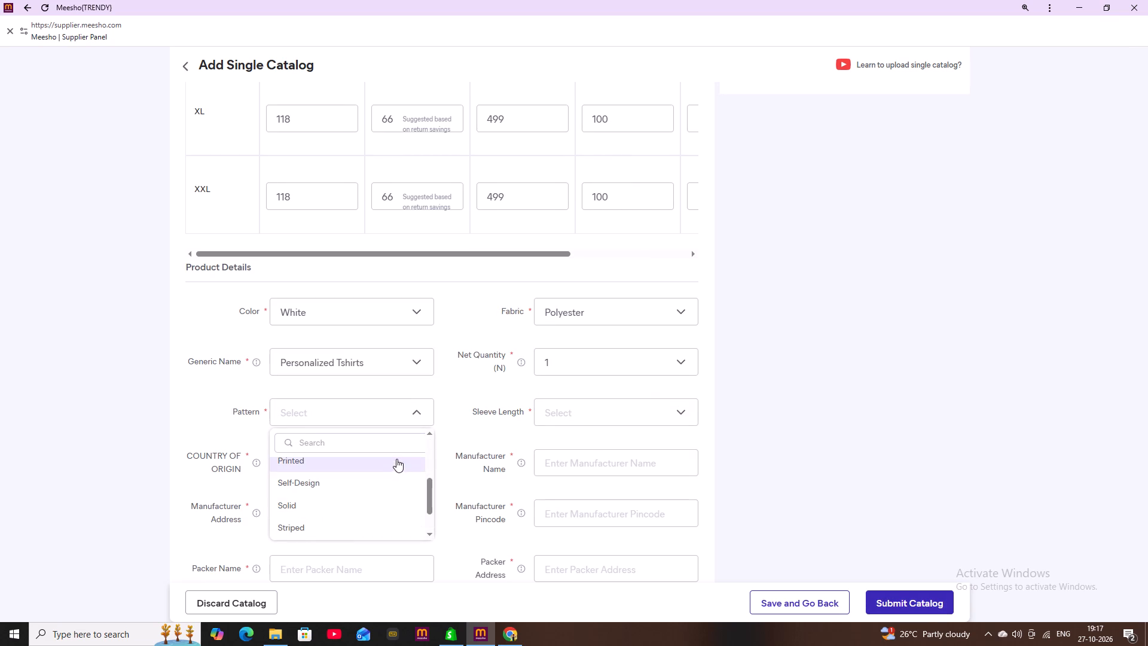
pyautogui.click(397, 458)
pyautogui.click(584, 420)
pyautogui.click(405, 415)
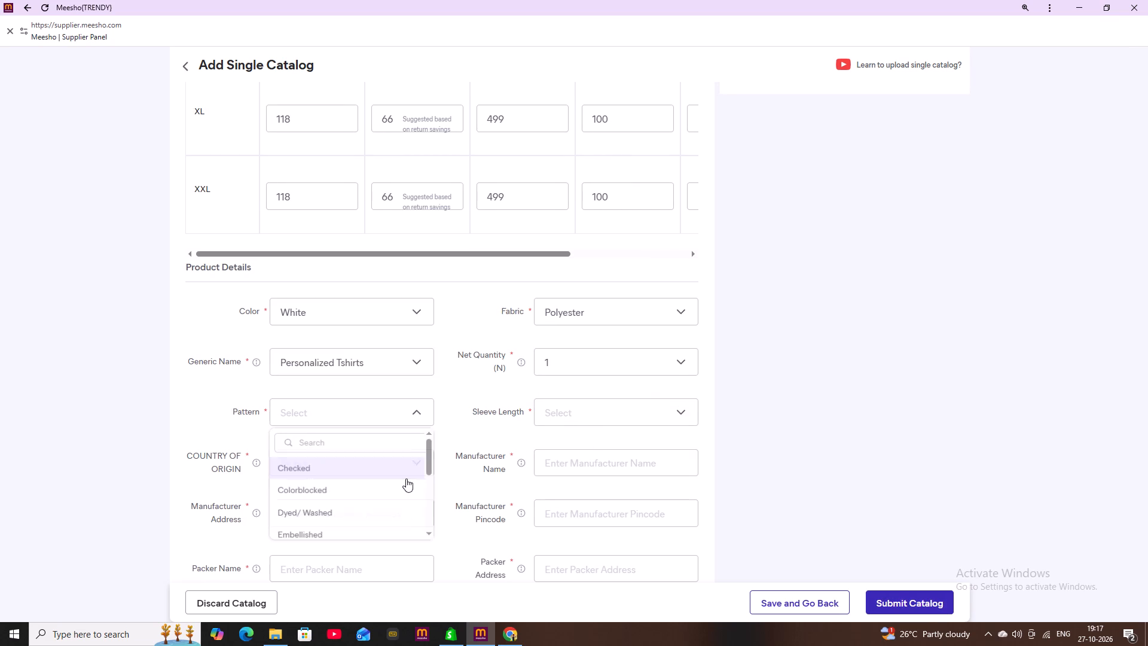
pyautogui.scroll(-1, 399, 483)
pyautogui.click(399, 518)
pyautogui.click(603, 399)
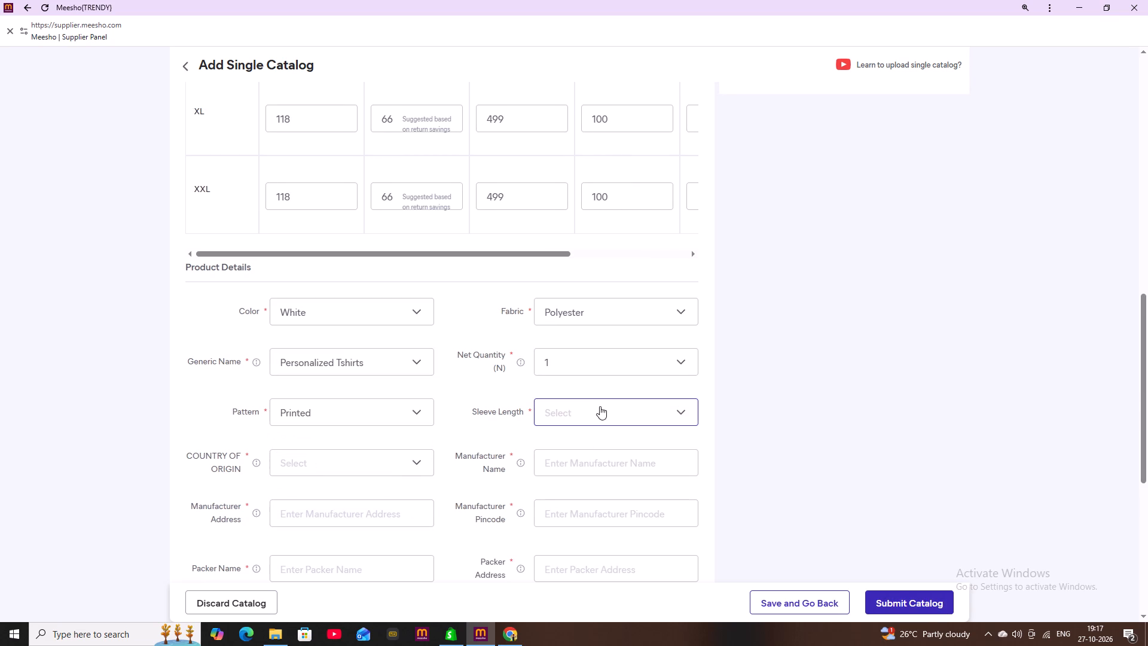
pyautogui.click(600, 410)
pyautogui.click(599, 479)
# Set the Country of Origin to India.
pyautogui.click(380, 480)
pyautogui.click(389, 470)
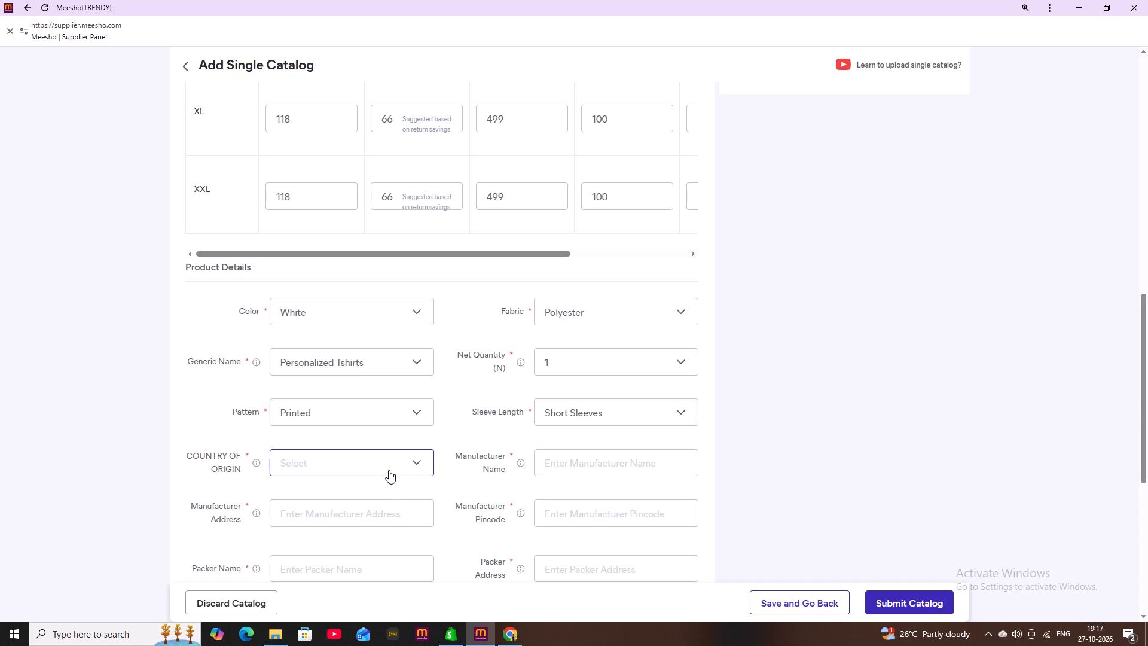
pyautogui.click(398, 526)
# Enter Trendy Aura Enterprise as the Manufacturer Name, using the saved manufacturer address and its pincode.
pyautogui.click(609, 455)
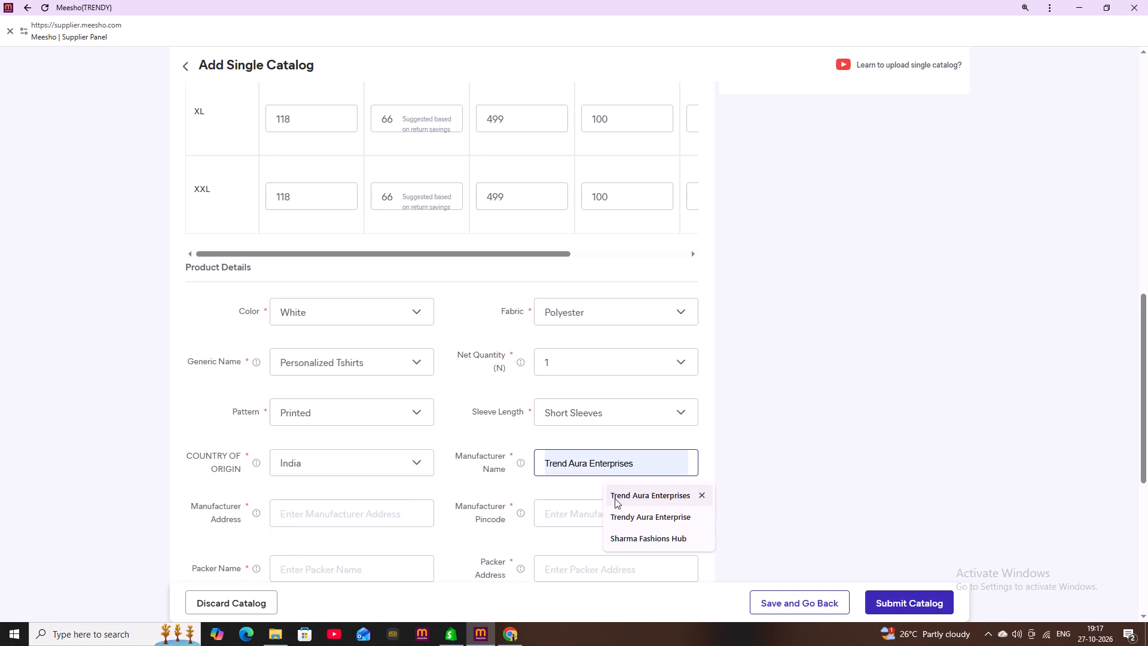
pyautogui.click(619, 516)
pyautogui.click(488, 309)
pyautogui.scroll(-4, 519, 249)
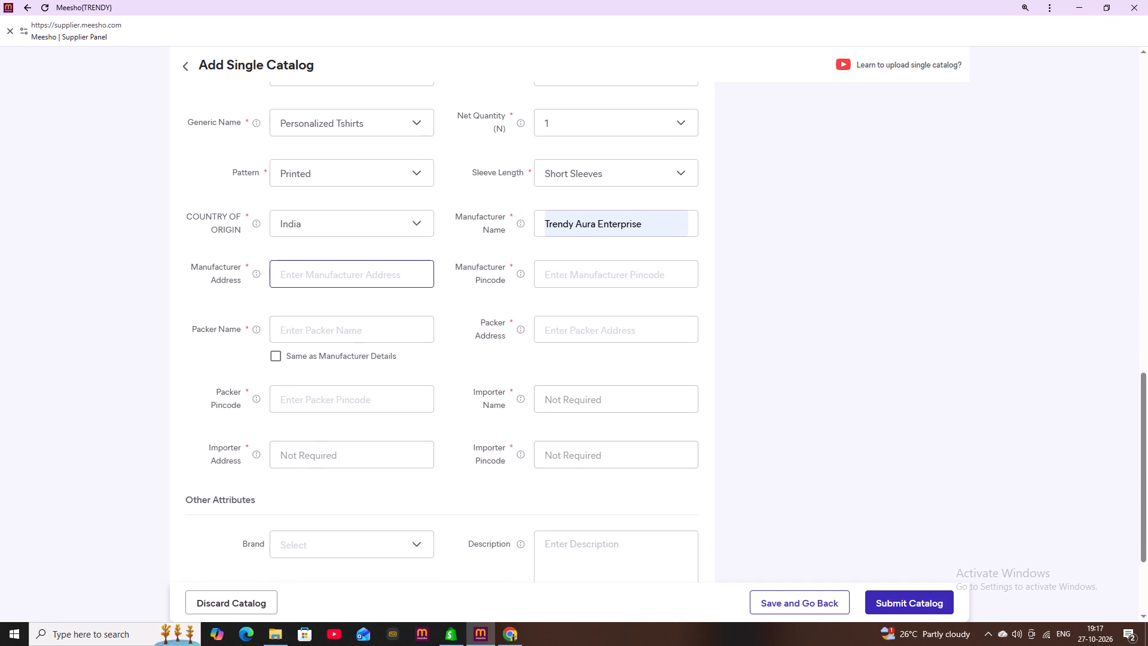
pyautogui.click(387, 278)
pyautogui.click(441, 312)
pyautogui.click(402, 310)
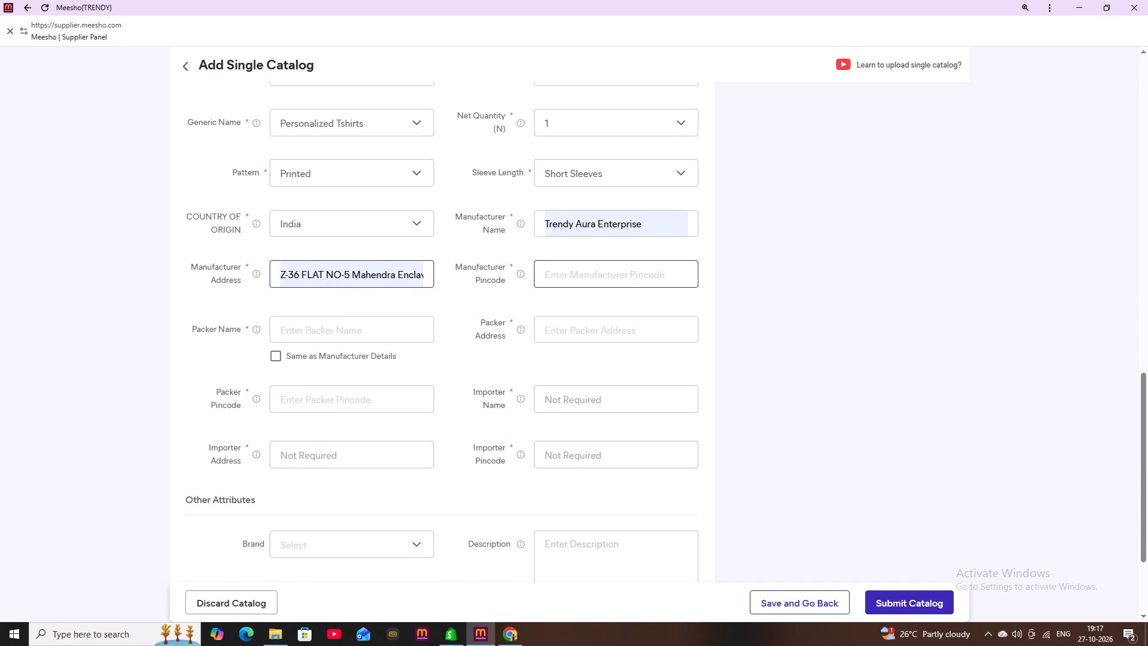
pyautogui.click(578, 286)
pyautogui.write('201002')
# Set the packer details to be the same as the manufacturer details.
pyautogui.click(288, 366)
pyautogui.click(279, 356)
pyautogui.click(474, 331)
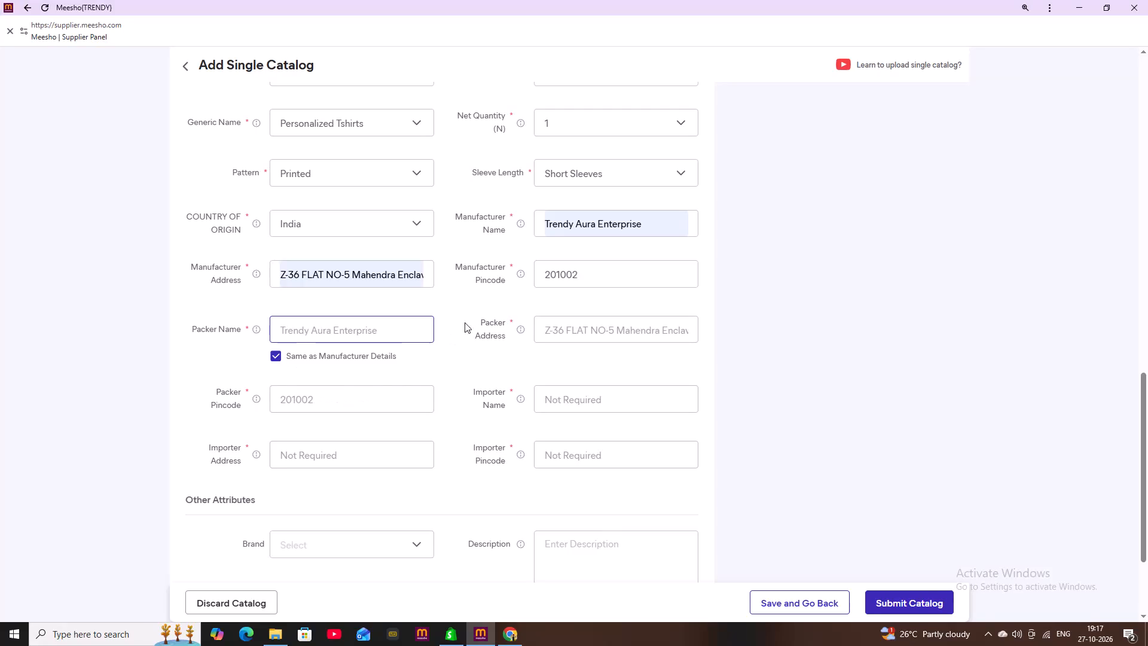
# Replace the catalog's front image with mock-up 1090 from the MOCK UPS folder.
pyautogui.scroll(4, 463, 254)
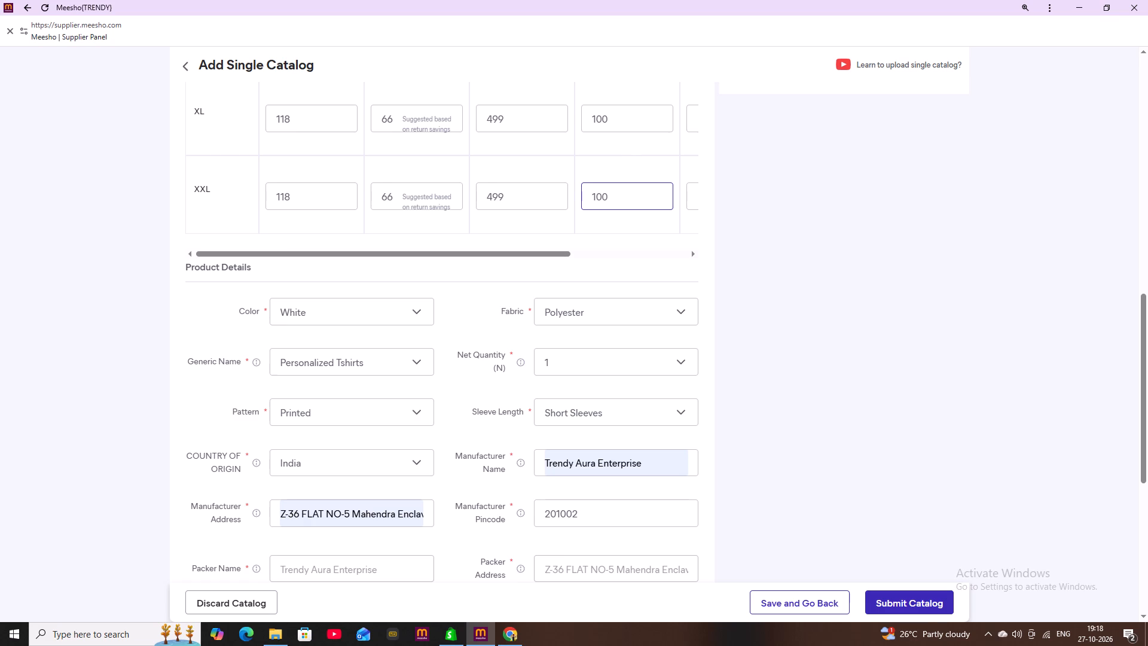
pyautogui.scroll(3, 428, 214)
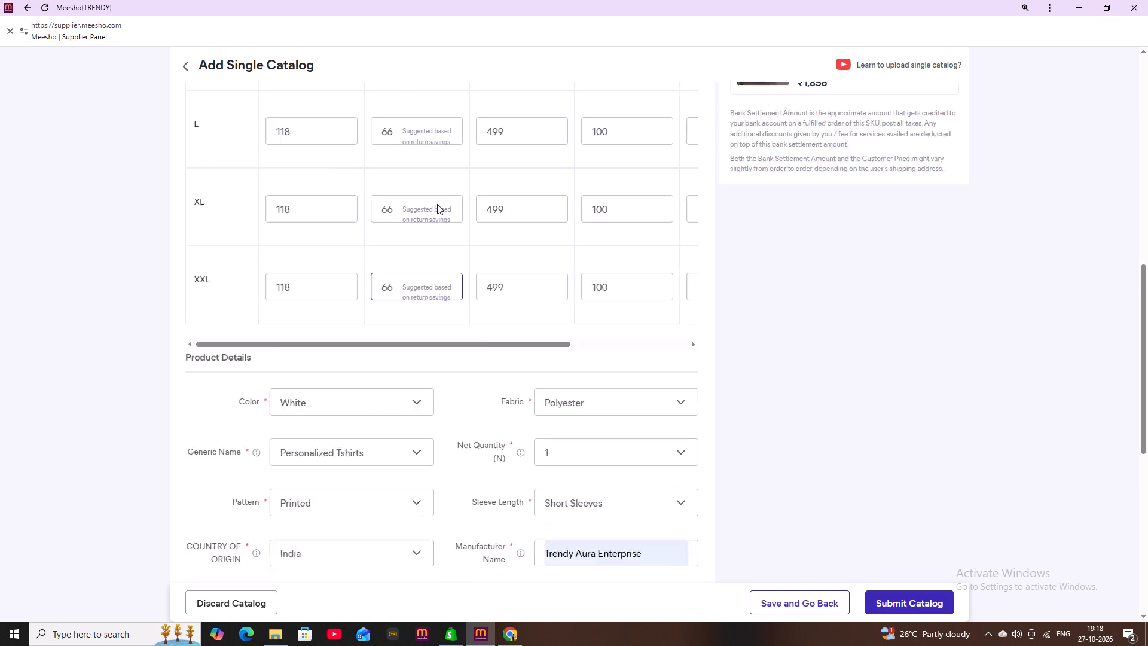
pyautogui.scroll(3, 437, 204)
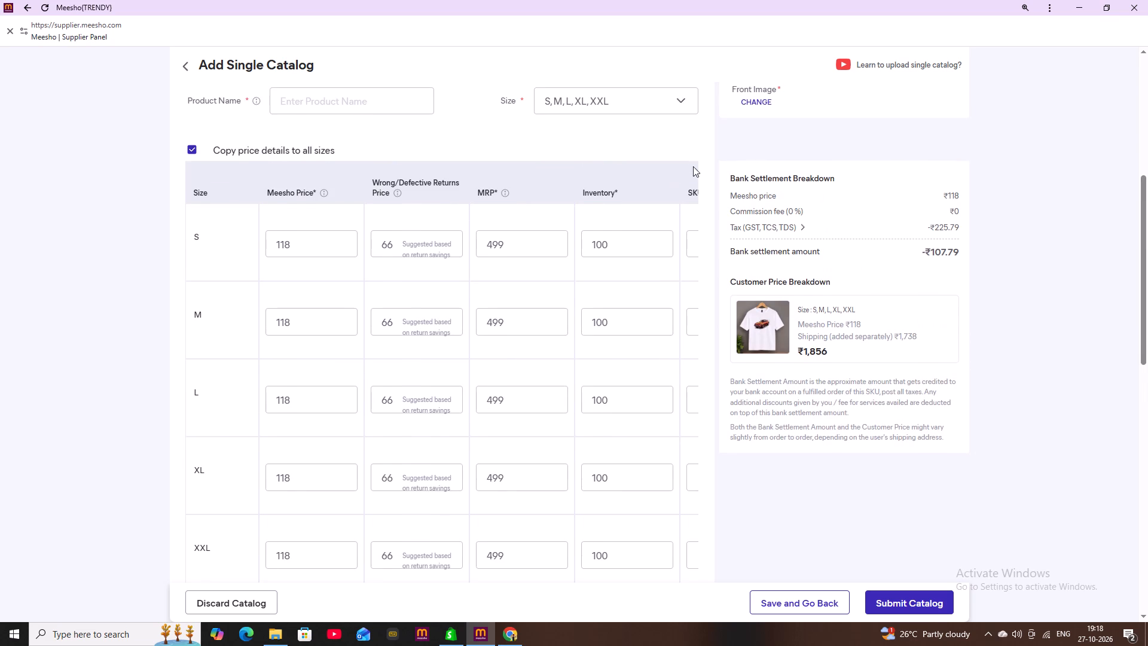
pyautogui.scroll(1, 693, 166)
pyautogui.click(755, 165)
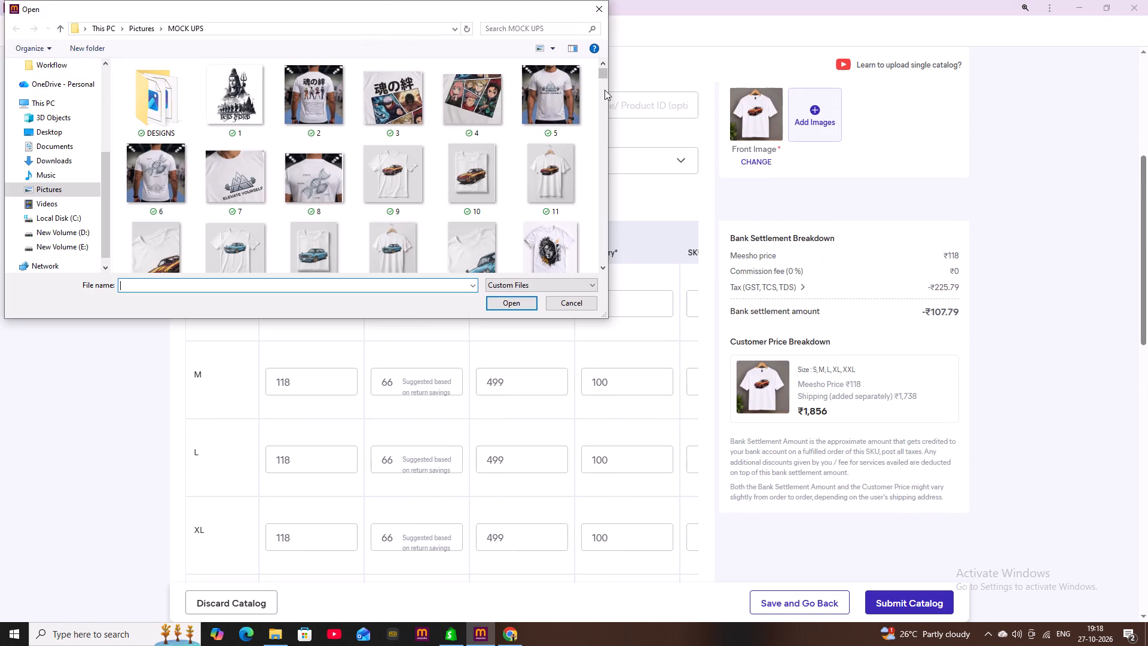
pyautogui.moveTo(606, 68); pyautogui.dragTo(603, 95)
pyautogui.moveTo(601, 68); pyautogui.dragTo(609, 203)
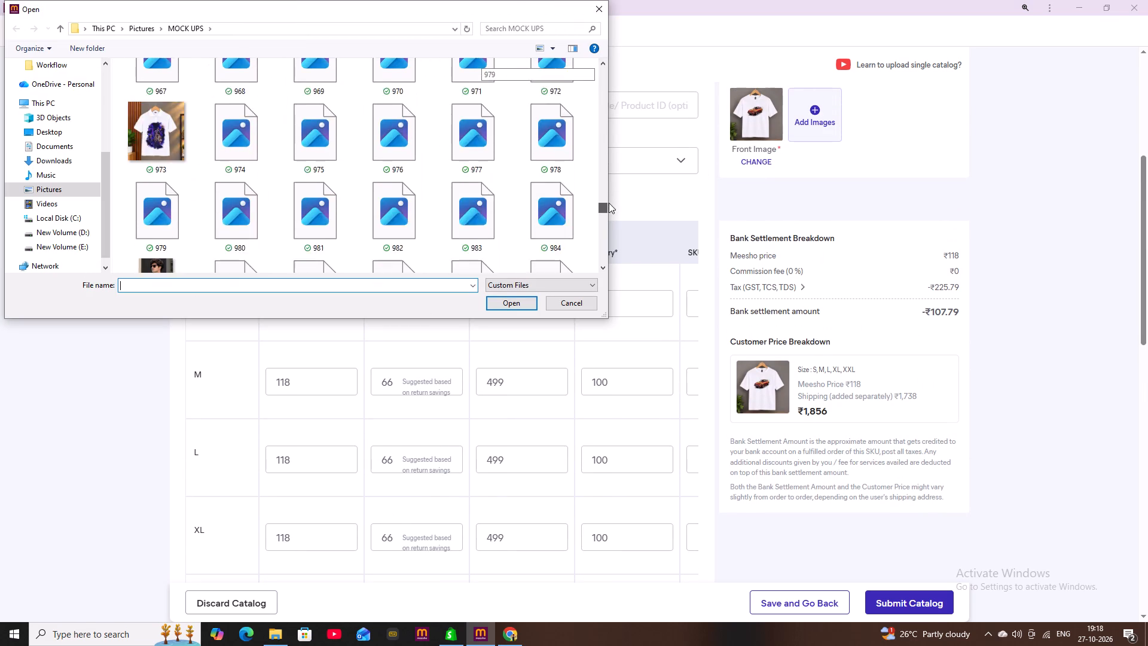
pyautogui.moveTo(609, 203); pyautogui.dragTo(609, 221)
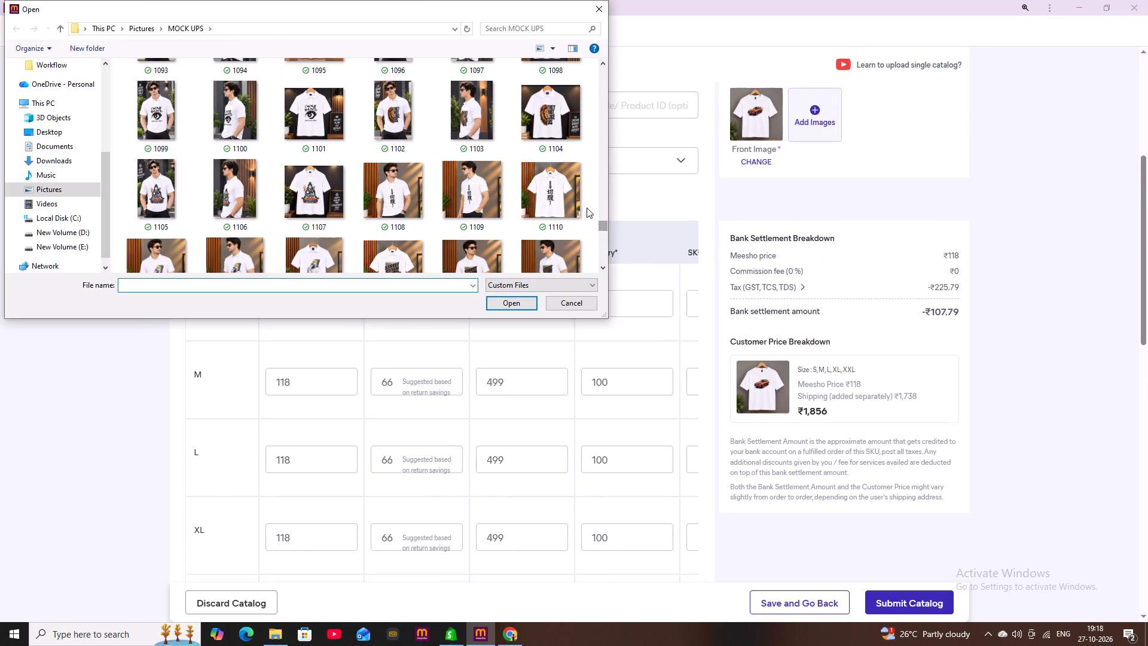
pyautogui.scroll(2, 519, 165)
pyautogui.click(393, 97)
pyautogui.click(393, 97)
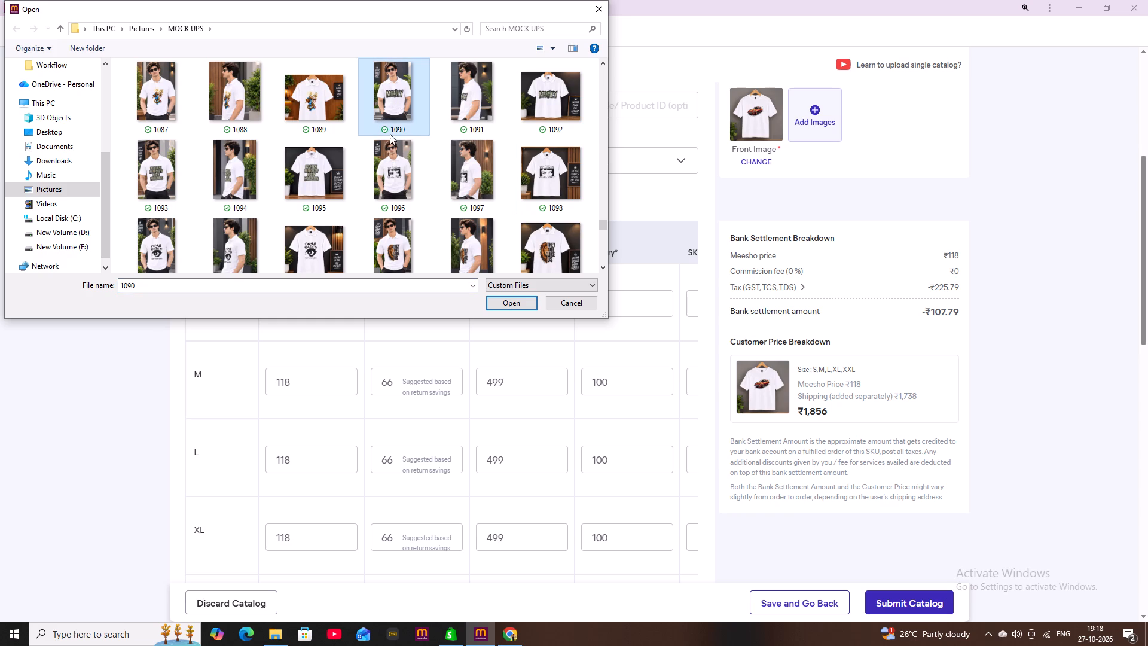
pyautogui.doubleClick(396, 127)
# Re-enter the Meesho Price as 118 and set the Wrong/Defective Returns Price to 115 for all sizes.
pyautogui.moveTo(305, 305); pyautogui.dragTo(267, 309)
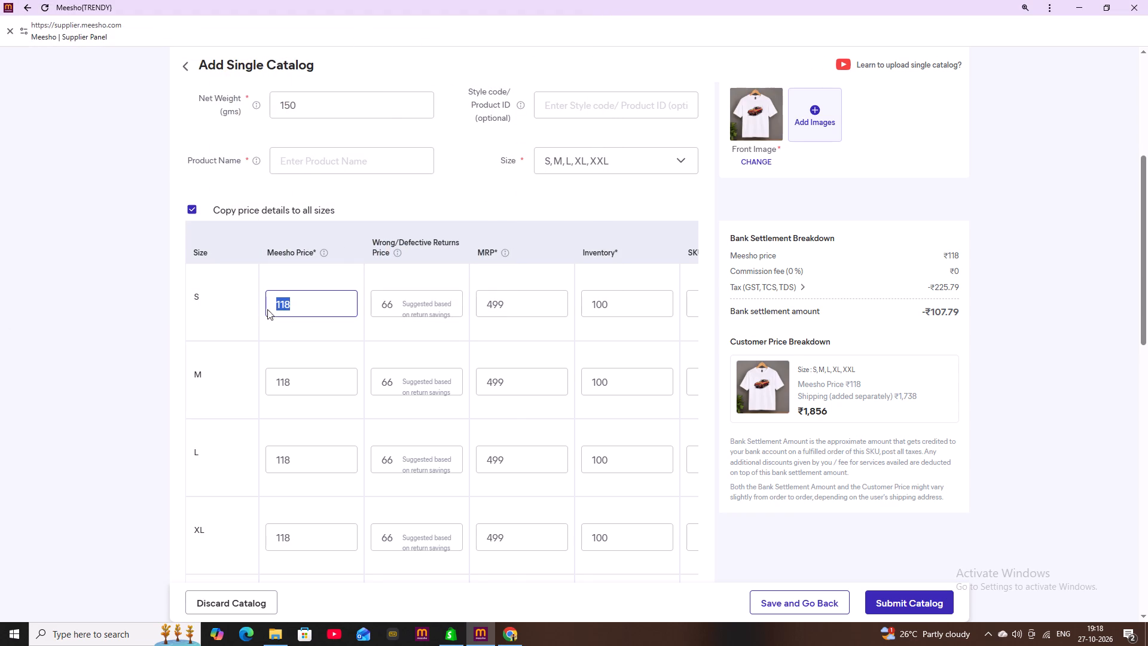
pyautogui.moveTo(267, 309); pyautogui.dragTo(261, 310)
pyautogui.press('BackSpace')
pyautogui.write('118')
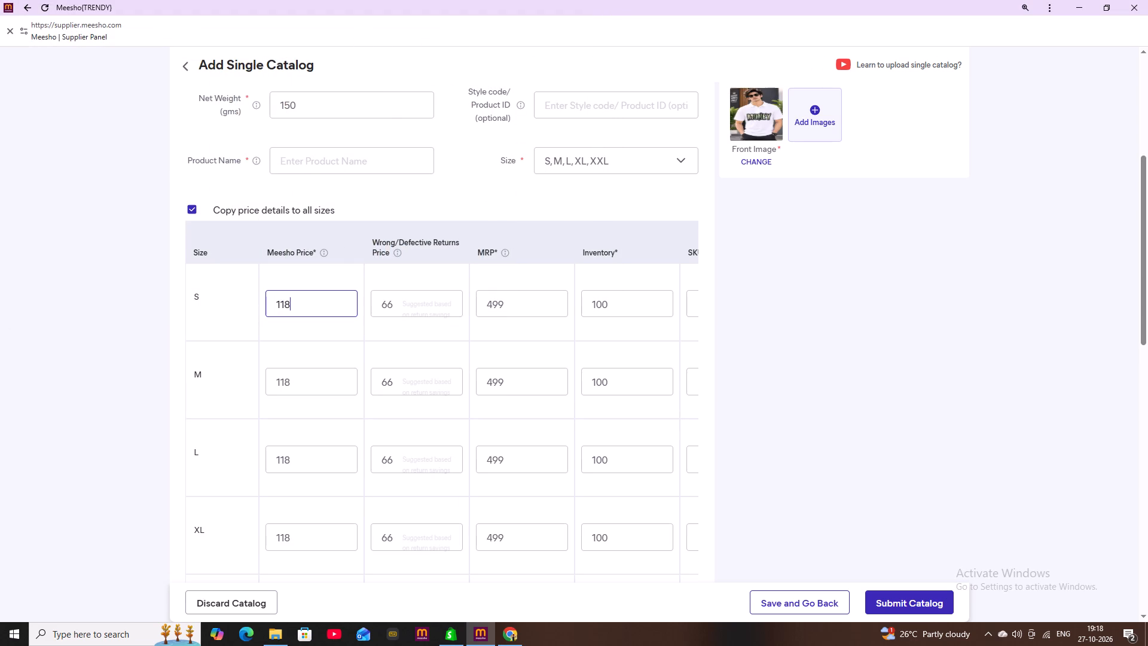
pyautogui.moveTo(392, 307); pyautogui.dragTo(368, 305)
pyautogui.press('BackSpace')
pyautogui.write('115')
pyautogui.click(464, 199)
# Change the front image to the car T-shirt mock-up 1307.
pyautogui.click(753, 160)
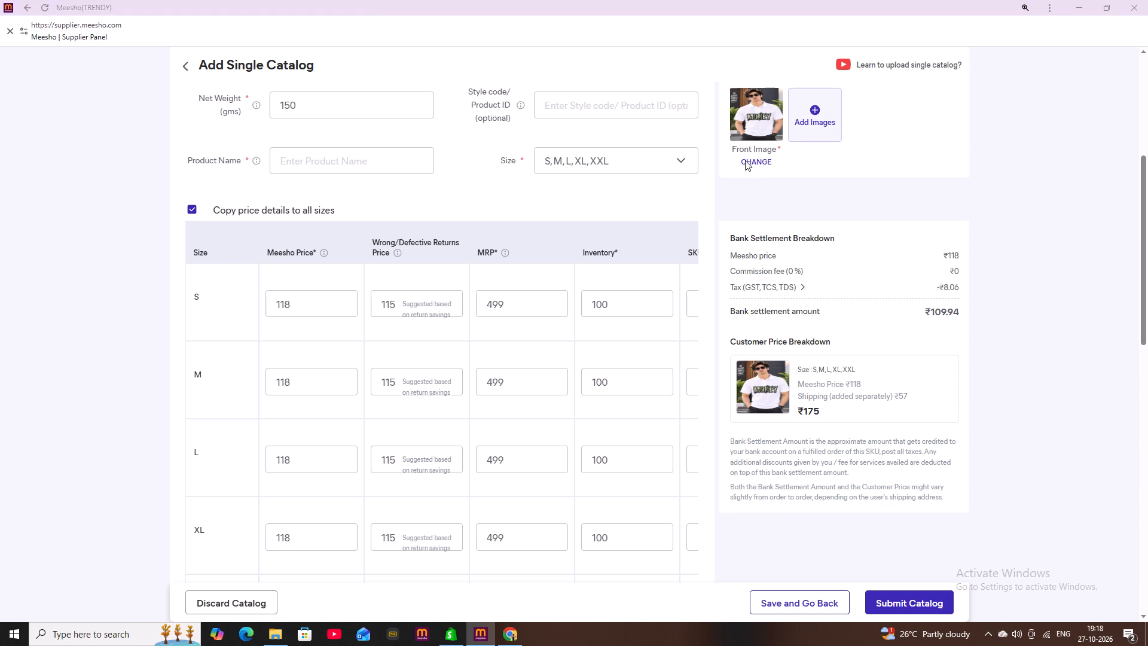
pyautogui.moveTo(604, 75); pyautogui.dragTo(613, 258)
pyautogui.scroll(3, 538, 237)
pyautogui.scroll(1, 458, 115)
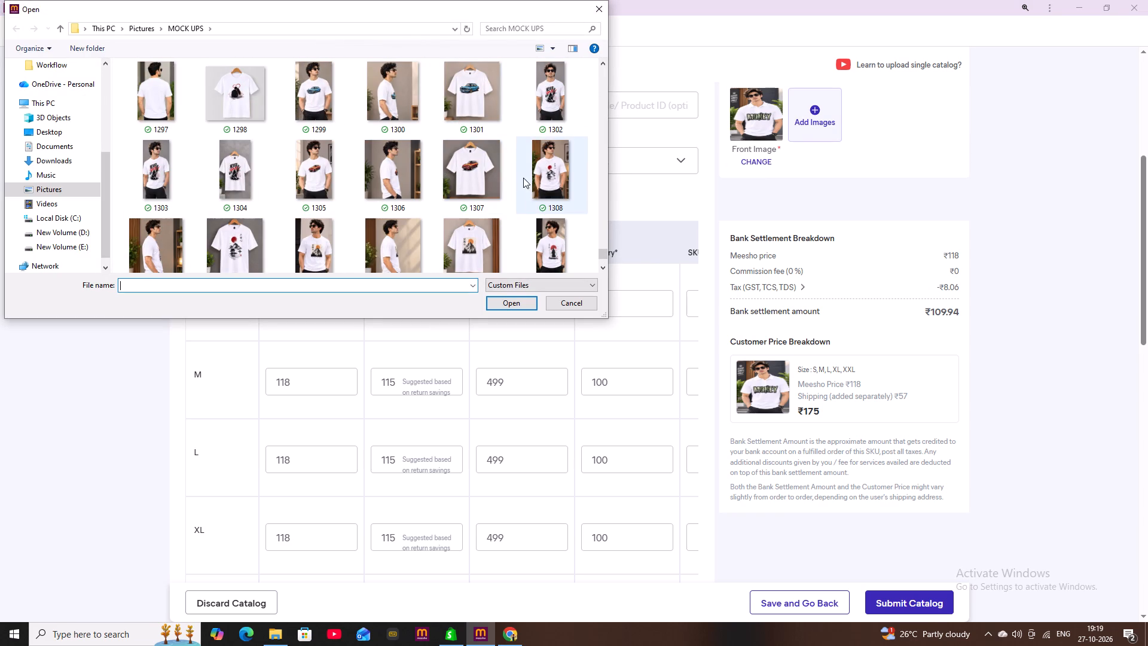
pyautogui.doubleClick(457, 161)
# Add mock-up 1305, the front view of the model in the car T-shirt, as Image 2.
pyautogui.click(823, 108)
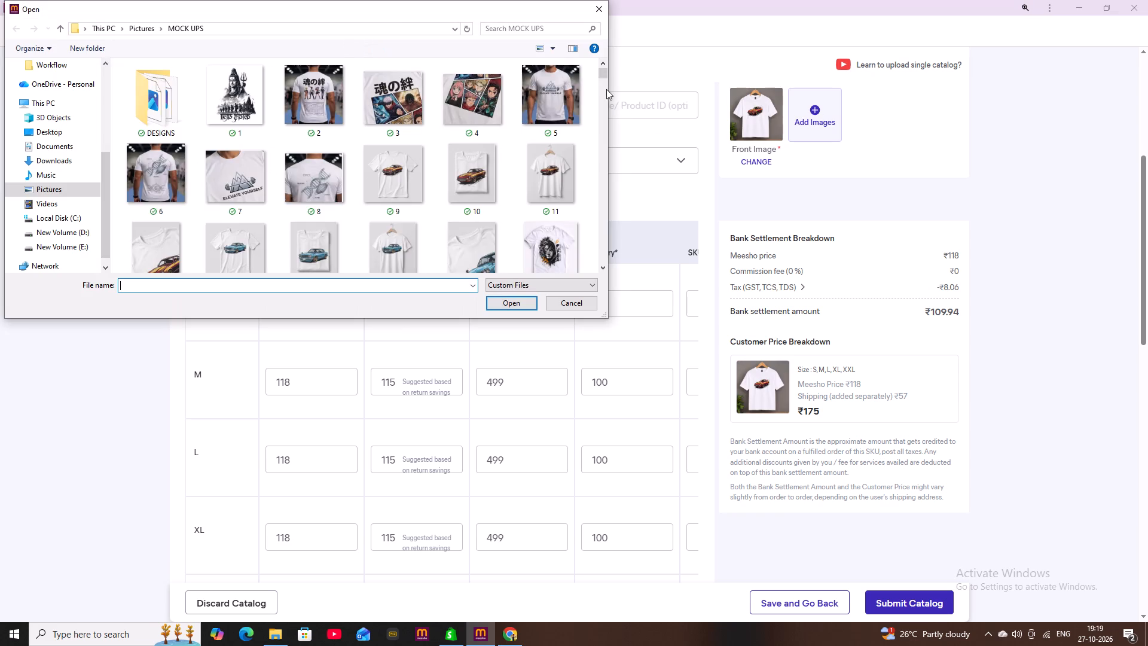
pyautogui.moveTo(600, 71); pyautogui.dragTo(603, 296)
pyautogui.scroll(6, 508, 228)
pyautogui.moveTo(600, 71); pyautogui.dragTo(609, 278)
pyautogui.scroll(5, 503, 221)
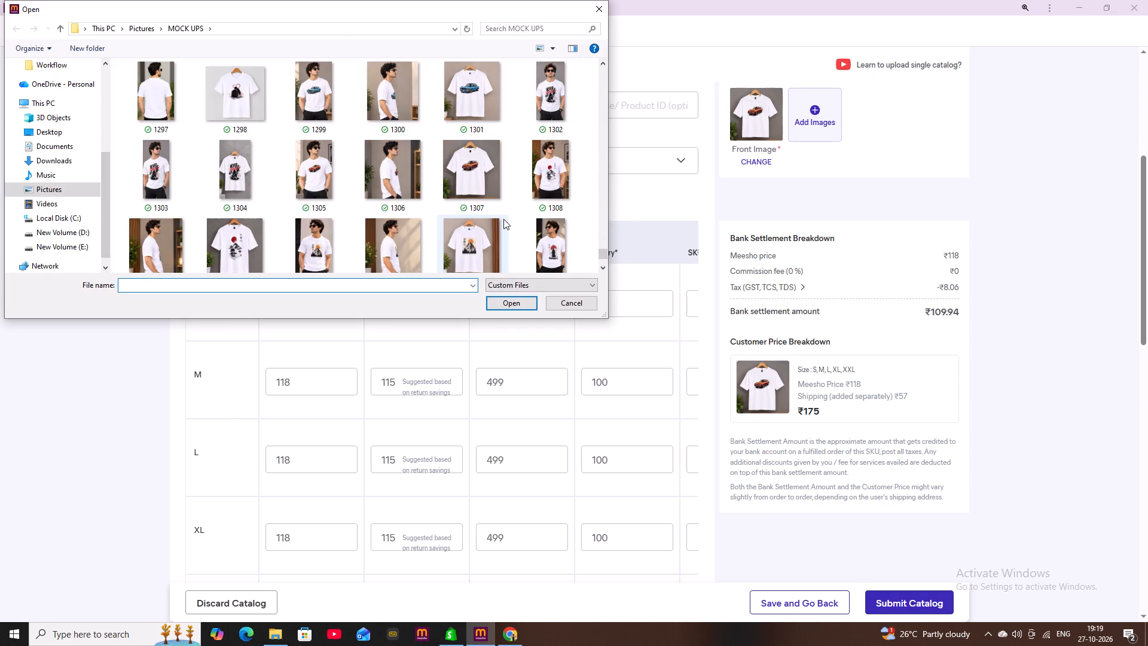
pyautogui.doubleClick(315, 166)
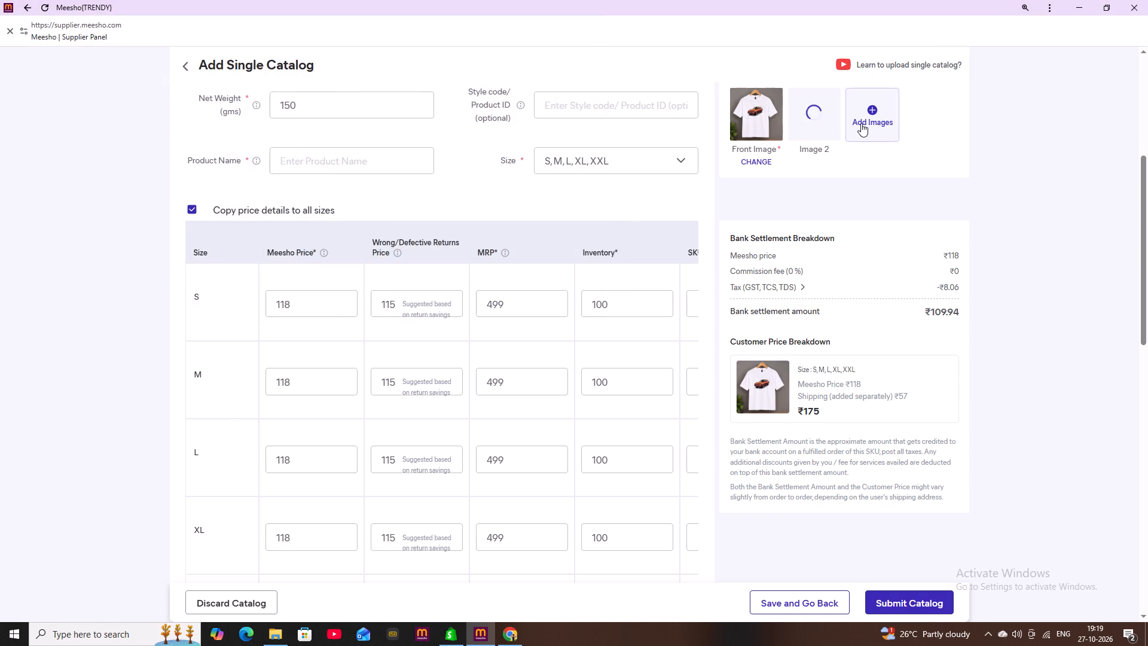
# Add mock-up 1306, the side view of the model, as Image 3.
pyautogui.click(861, 123)
pyautogui.moveTo(600, 72); pyautogui.dragTo(599, 270)
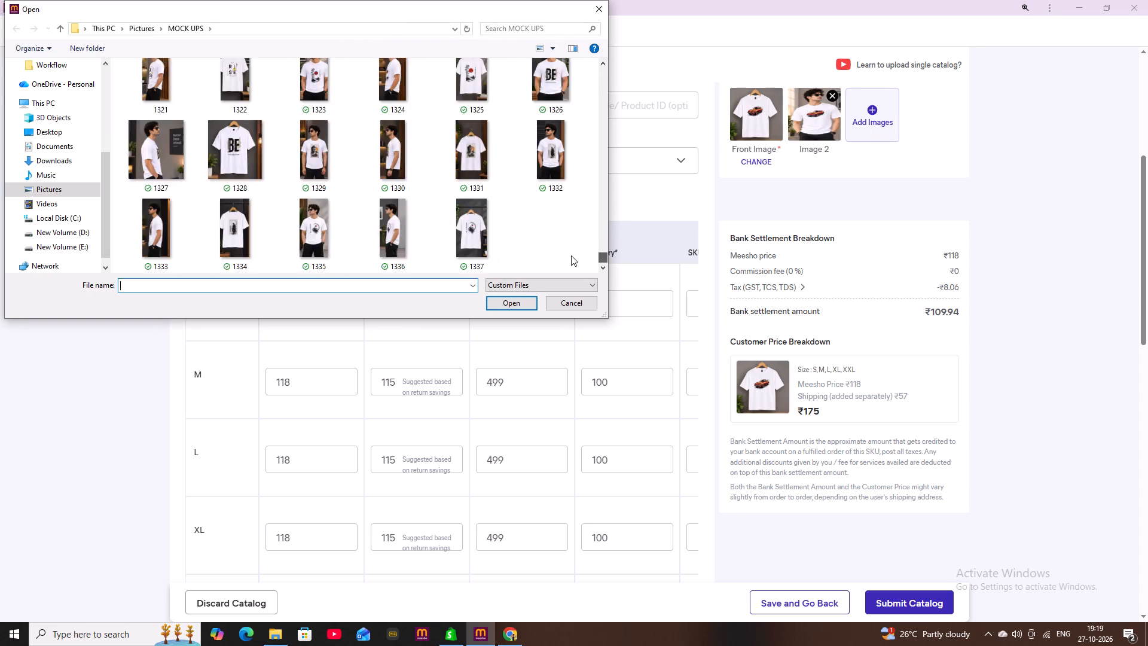
pyautogui.scroll(5, 512, 210)
pyautogui.doubleClick(381, 166)
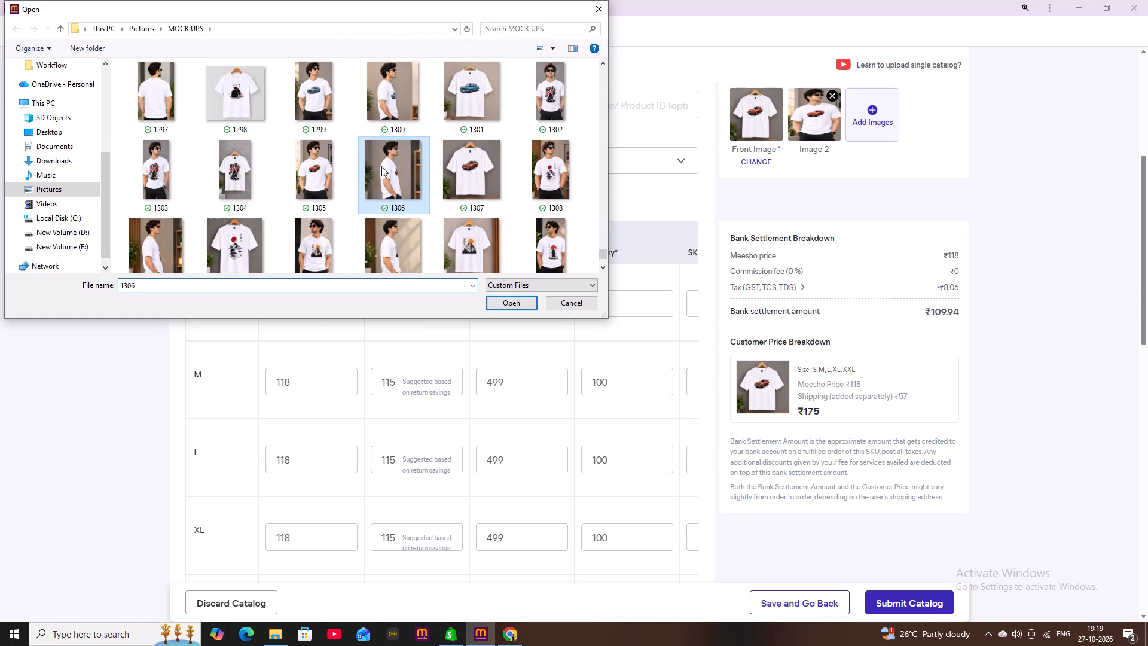
pyautogui.click(932, 118)
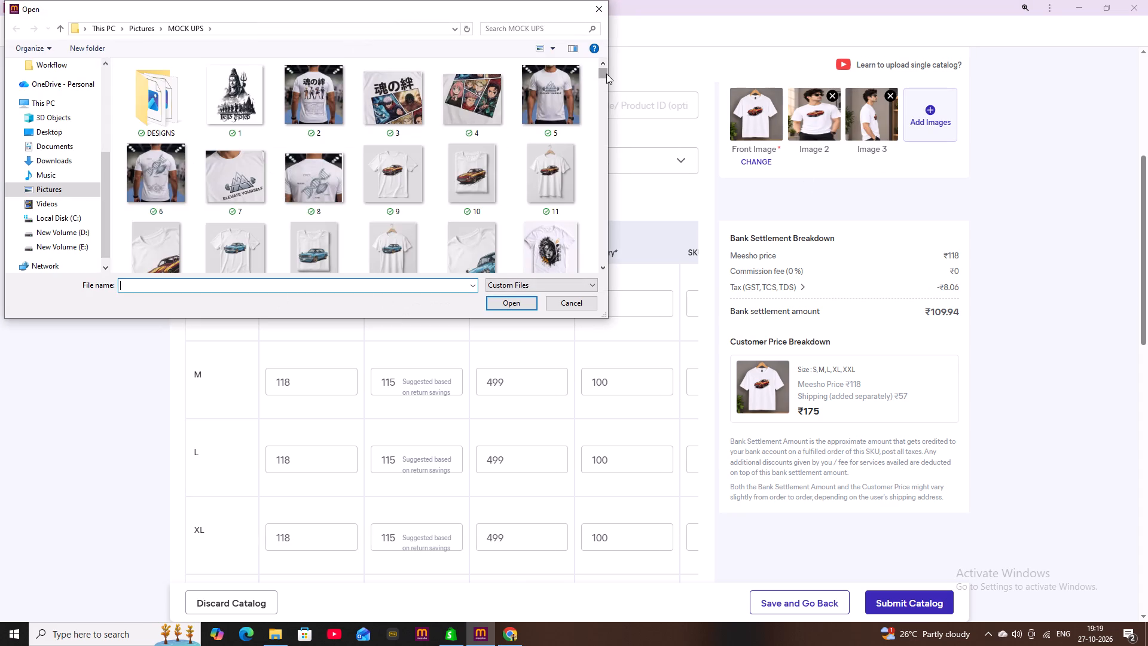
pyautogui.moveTo(606, 74); pyautogui.dragTo(621, 236)
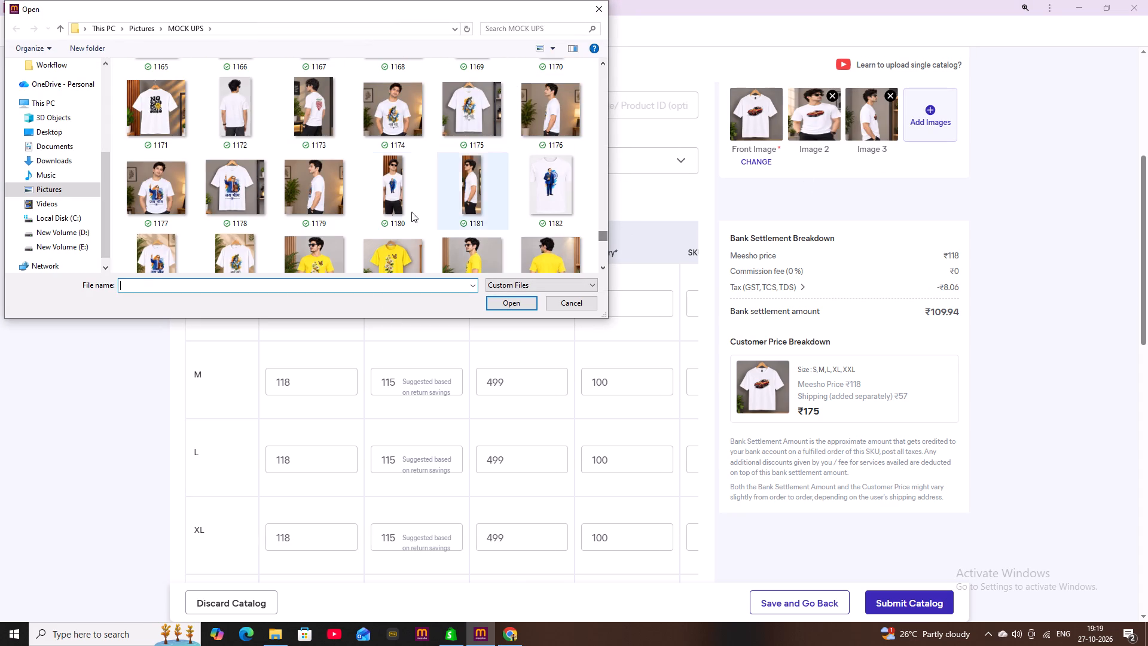
pyautogui.scroll(-4, 382, 208)
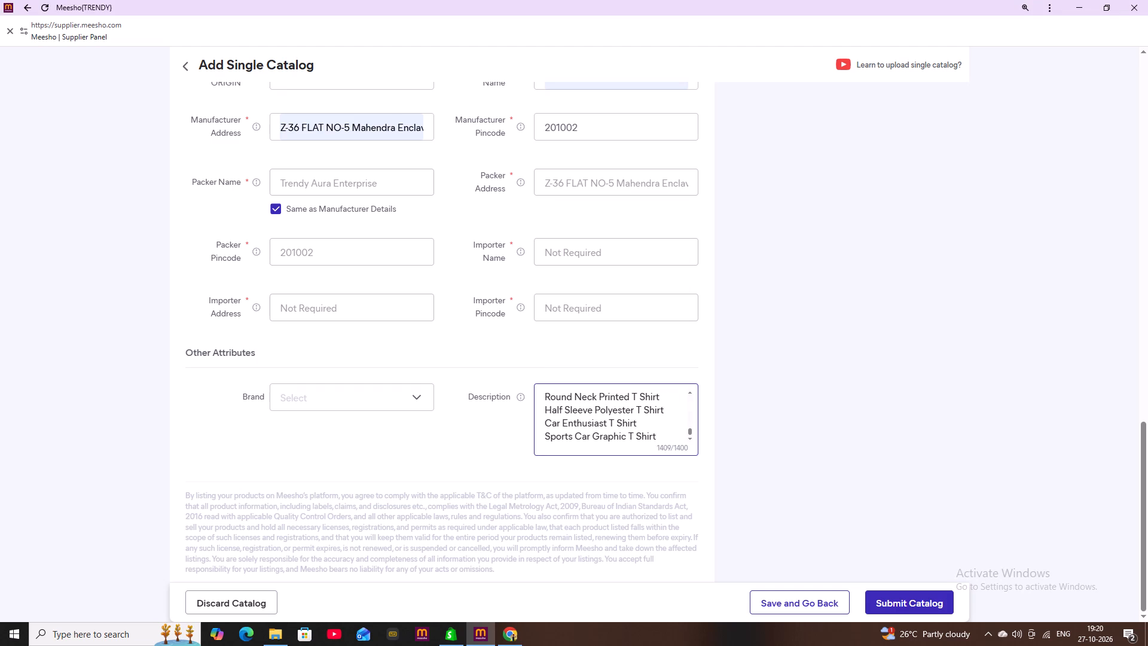
# Delete the last keyword, Sports Car Graphic T Shirt, from the Description.
pyautogui.moveTo(544, 438); pyautogui.dragTo(645, 450)
pyautogui.moveTo(545, 434); pyautogui.dragTo(688, 441)
pyautogui.press('BackSpace')
pyautogui.click(719, 424)
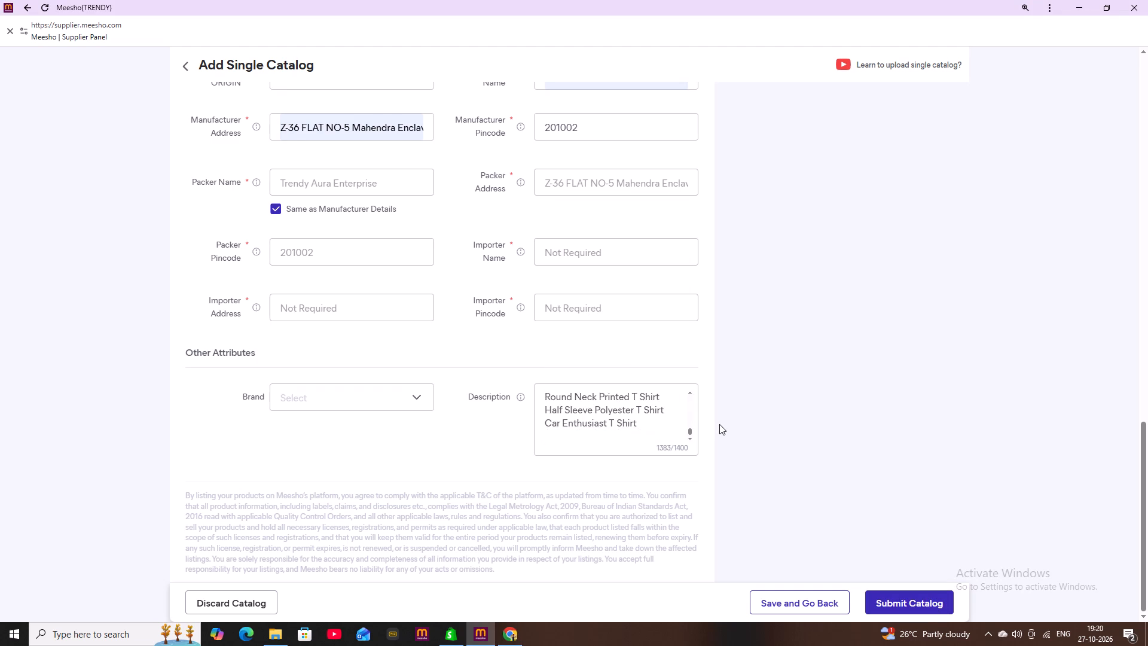
# Submit the car T-shirt catalog, declaring that all its products are not branded or illegal to sell.
pyautogui.scroll(9, 719, 424)
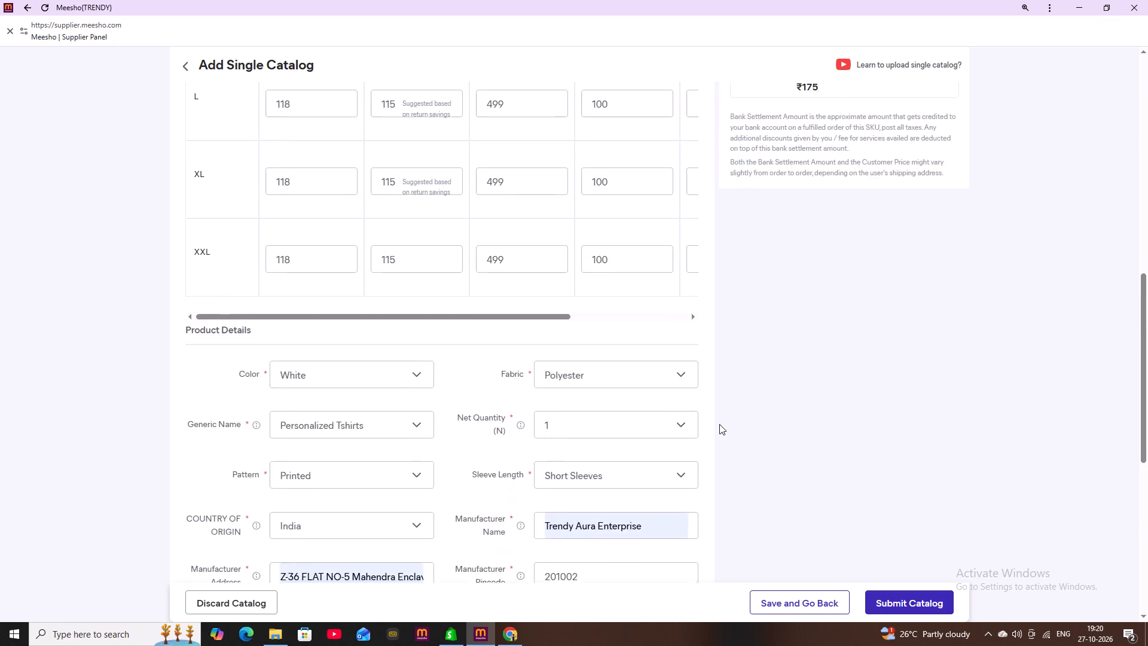
pyautogui.scroll(8, 719, 424)
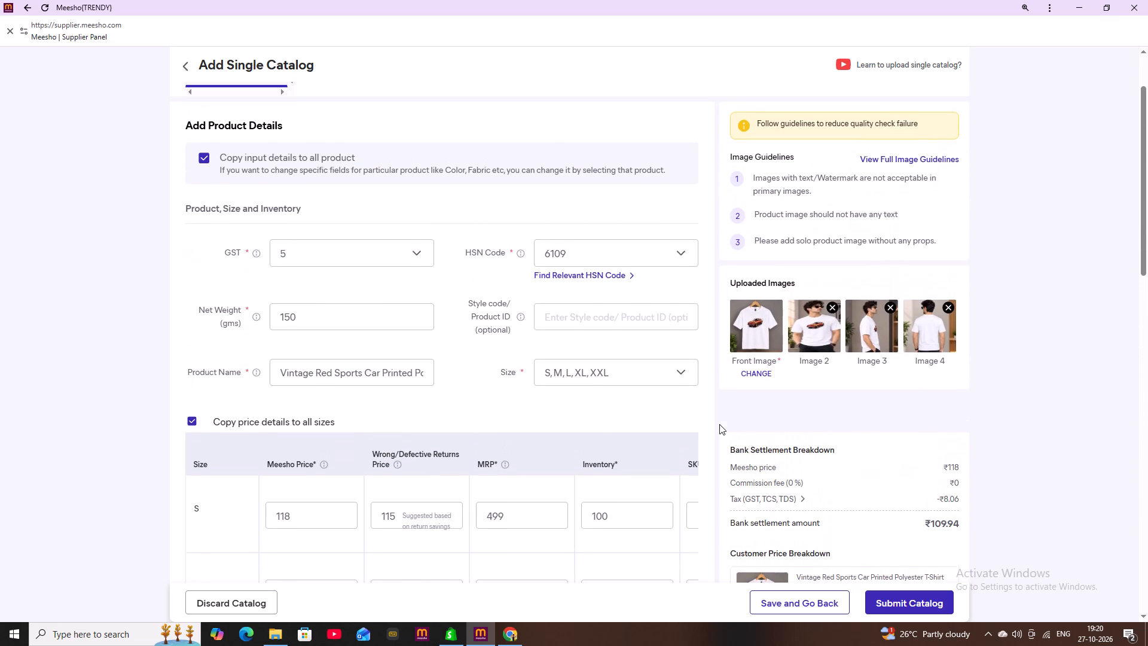
pyautogui.click(877, 599)
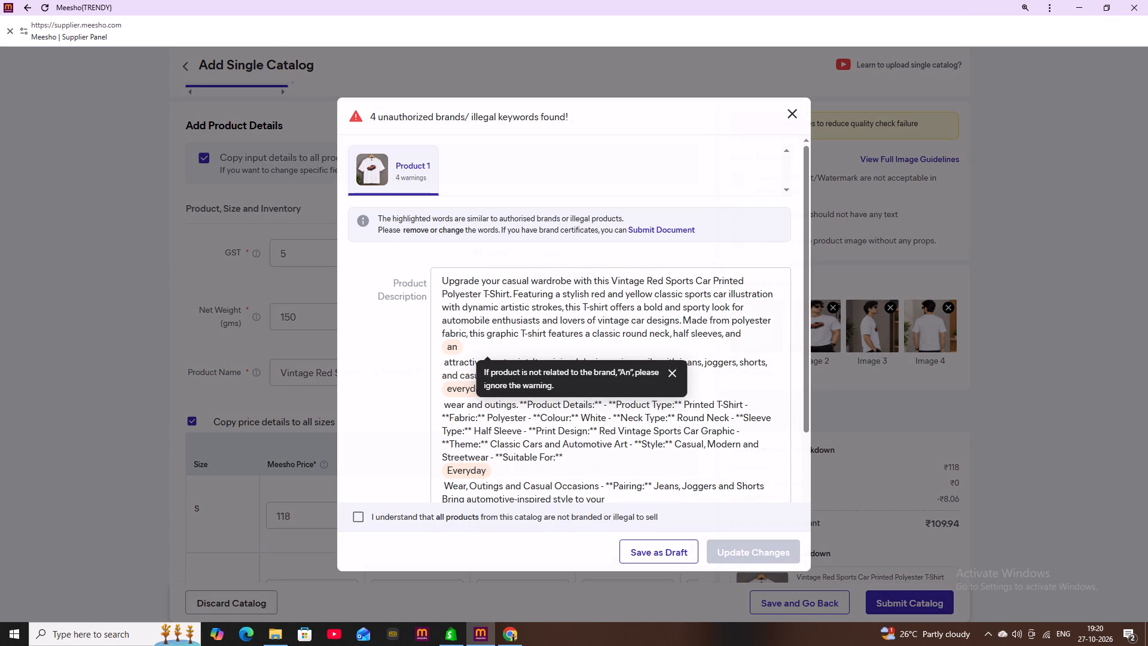
pyautogui.click(365, 522)
pyautogui.click(359, 518)
pyautogui.click(747, 546)
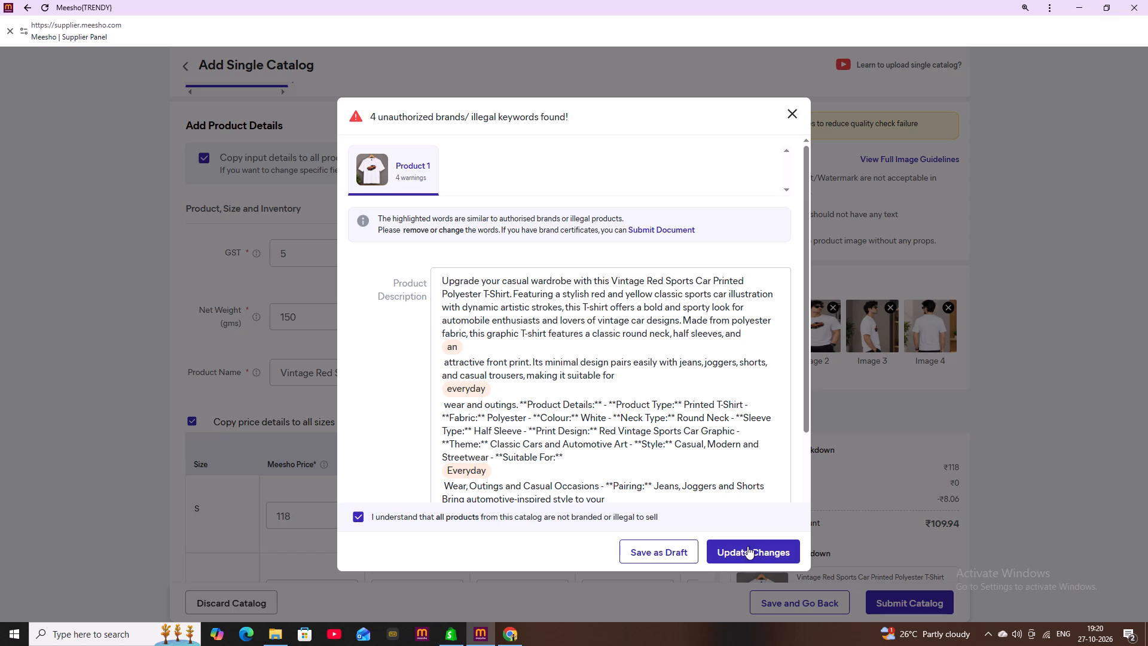
pyautogui.click(649, 365)
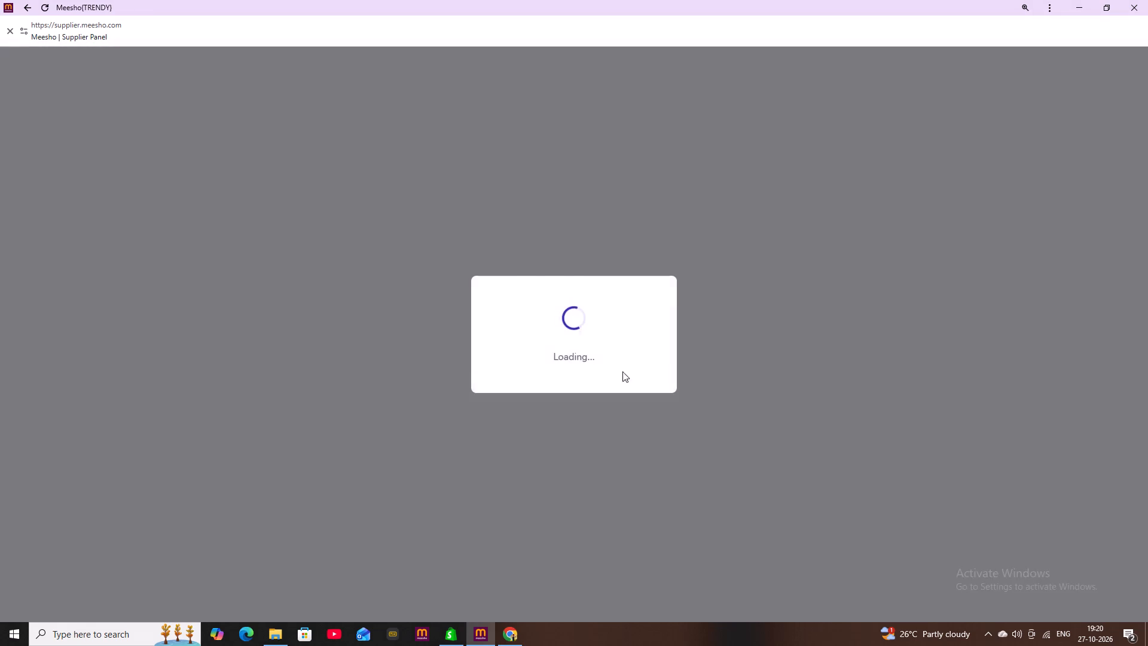
pyautogui.click(862, 153)
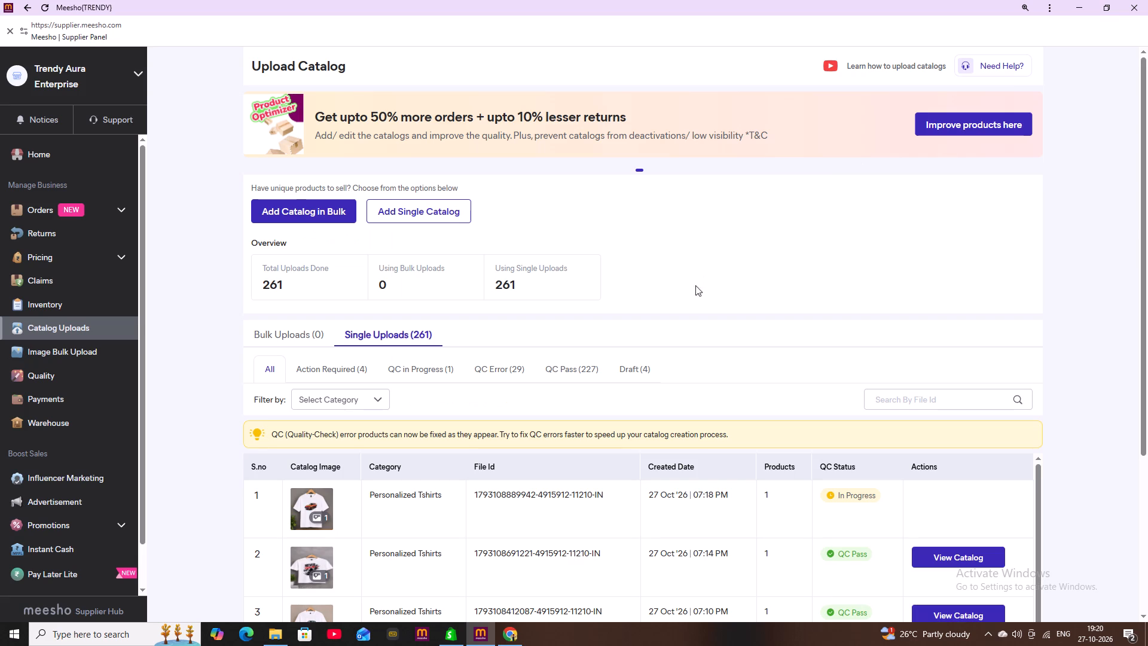
# Start a new single catalog in the Personalized Tshirts category with mock-up 1310 as the front product image.
pyautogui.click(443, 218)
pyautogui.click(560, 397)
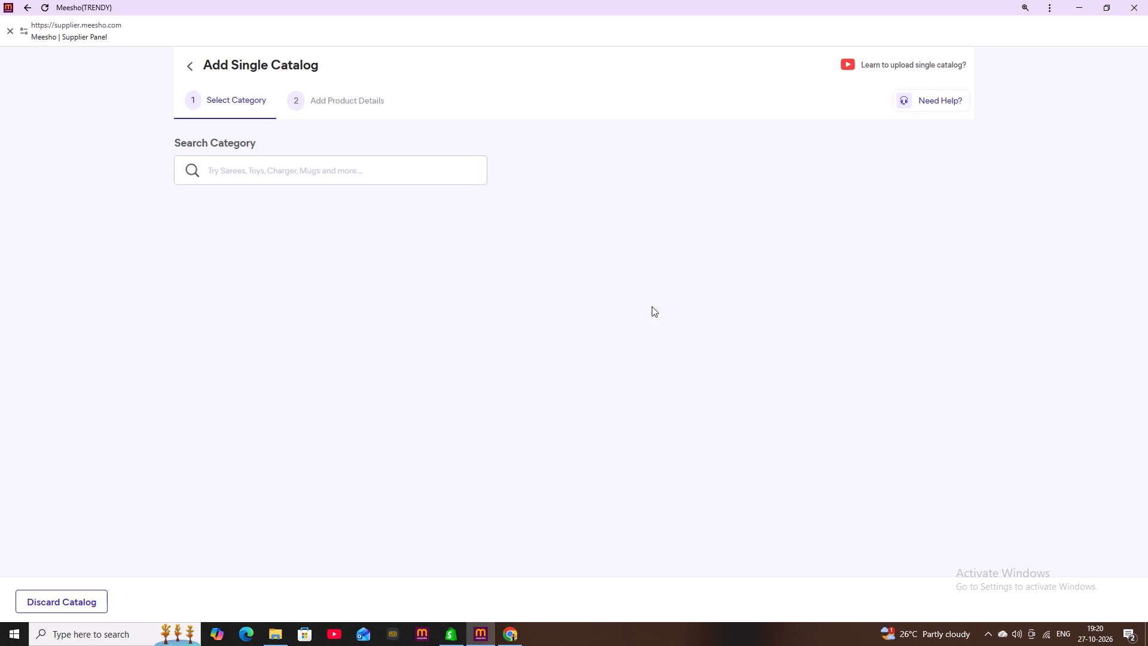
pyautogui.click(430, 228)
pyautogui.click(833, 475)
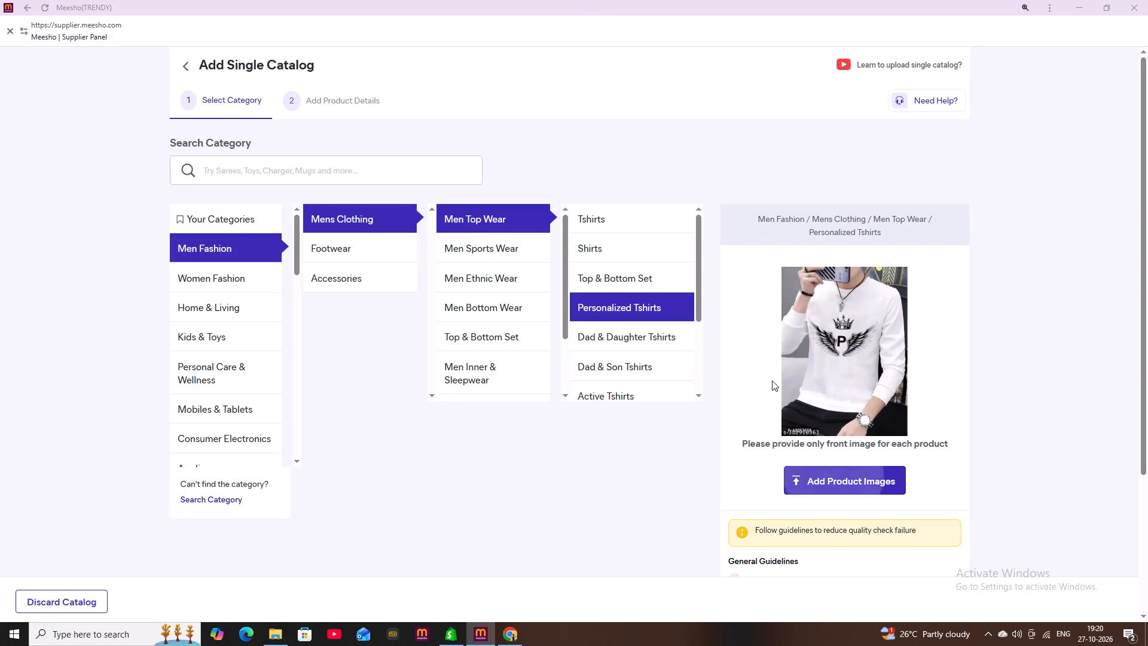
pyautogui.moveTo(603, 71); pyautogui.dragTo(599, 275)
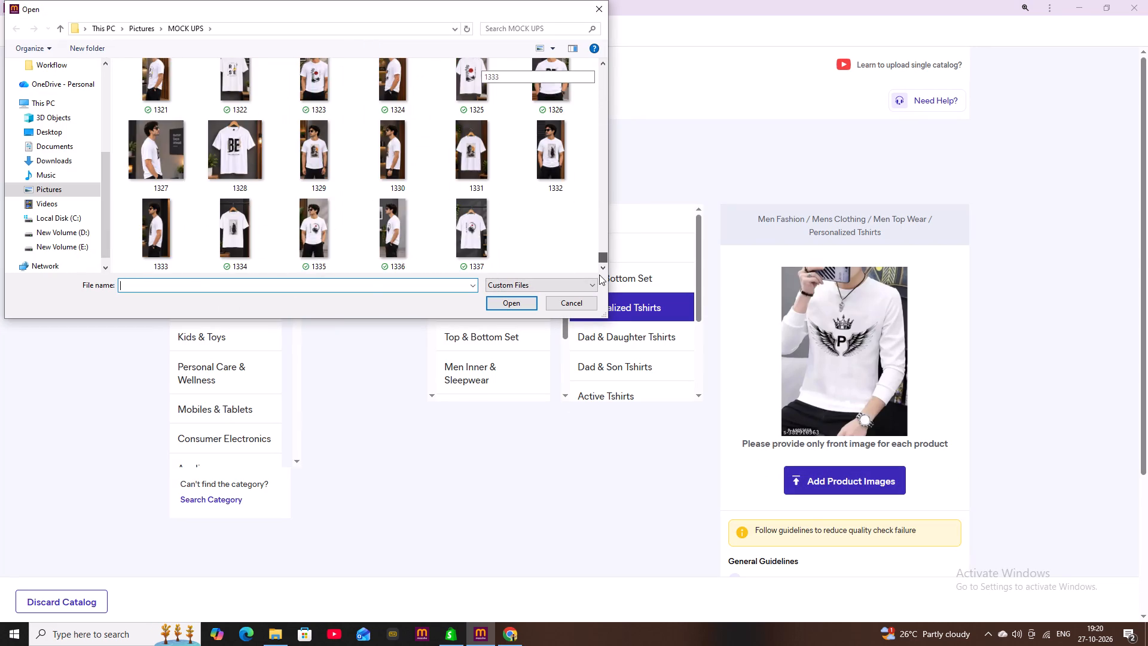
pyautogui.moveTo(599, 275); pyautogui.dragTo(597, 275)
pyautogui.scroll(4, 536, 225)
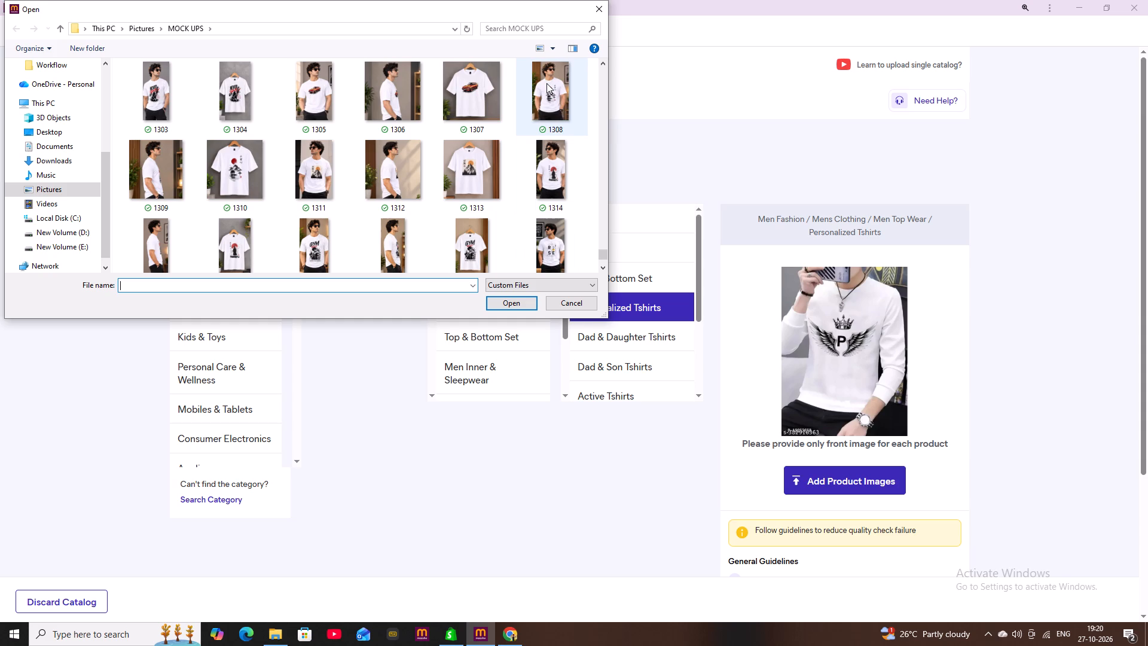
pyautogui.doubleClick(221, 166)
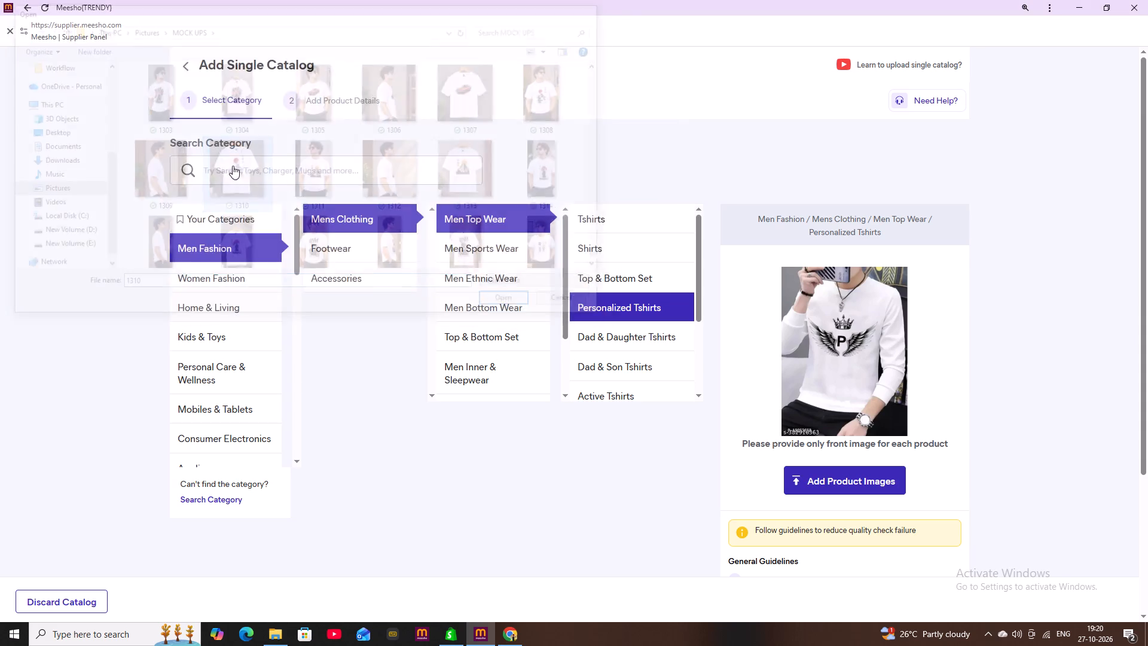
pyautogui.click(760, 506)
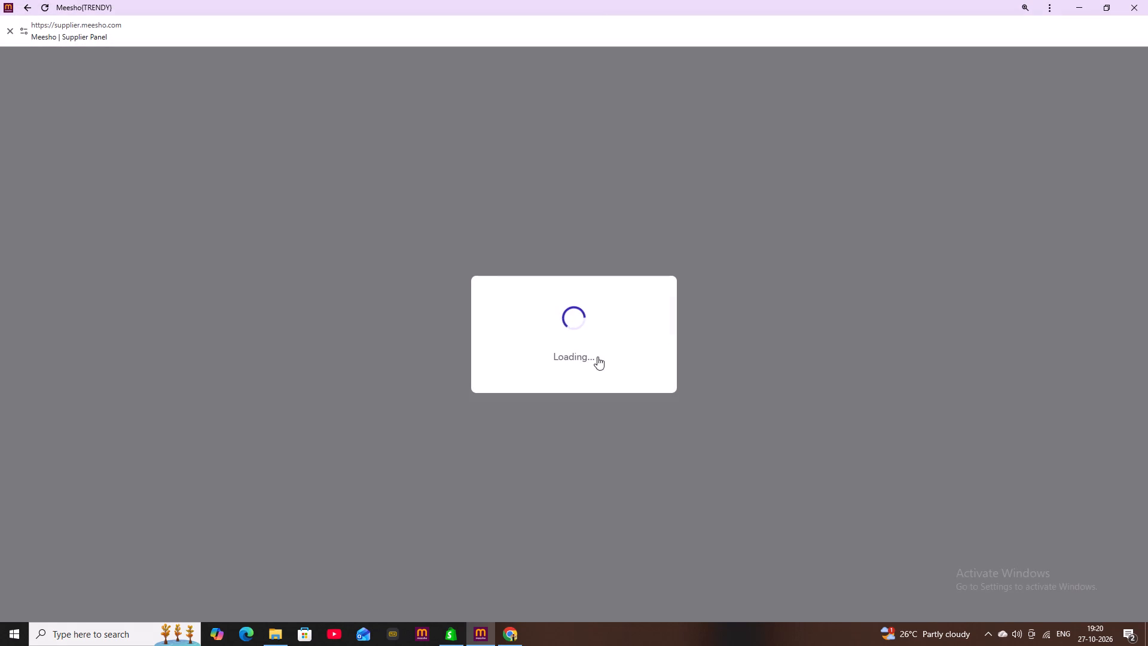
# Set GST to 5, HSN Code to 6109 and Net Weight to 150 gms for the new product.
pyautogui.click(365, 346)
pyautogui.click(388, 388)
pyautogui.click(594, 345)
pyautogui.click(608, 407)
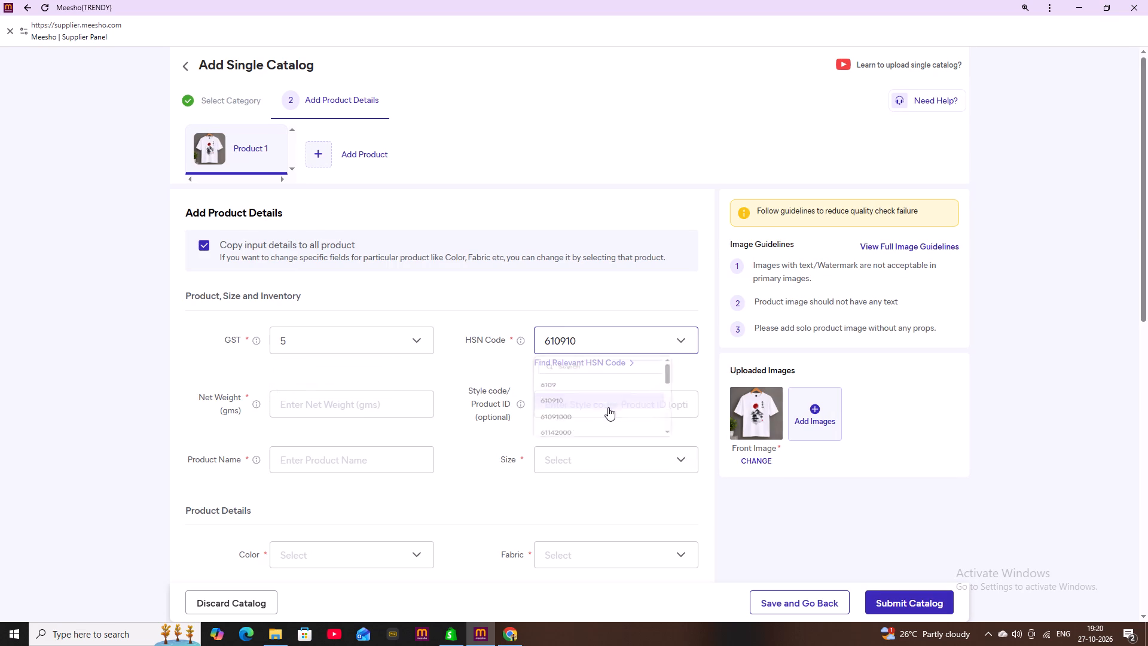
pyautogui.click(624, 324)
pyautogui.click(618, 343)
pyautogui.click(608, 382)
pyautogui.click(606, 391)
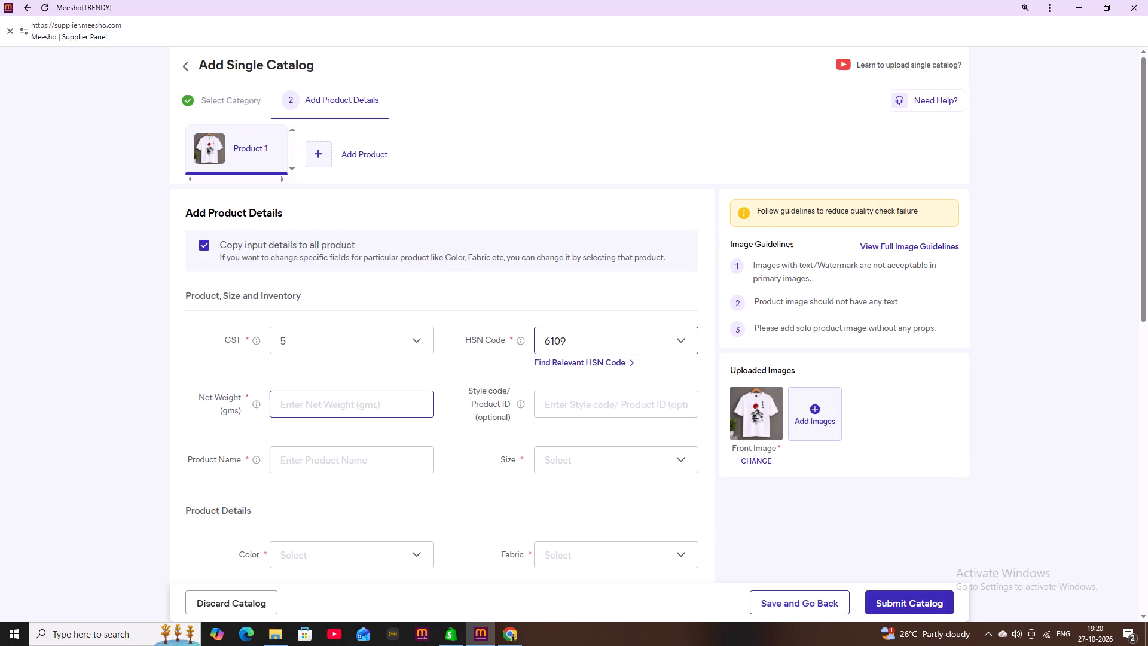
pyautogui.click(291, 399)
pyautogui.write('150')
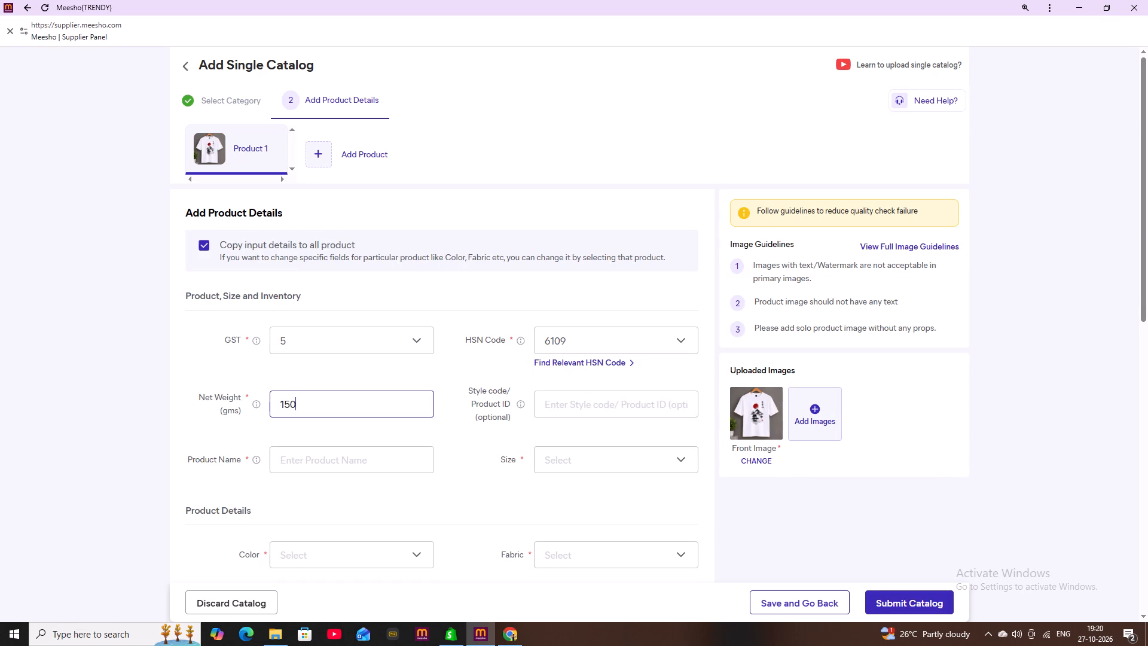
# Apply sizes S, M, L, XL and XXL to the product.
pyautogui.click(600, 465)
pyautogui.click(633, 491)
pyautogui.click(543, 510)
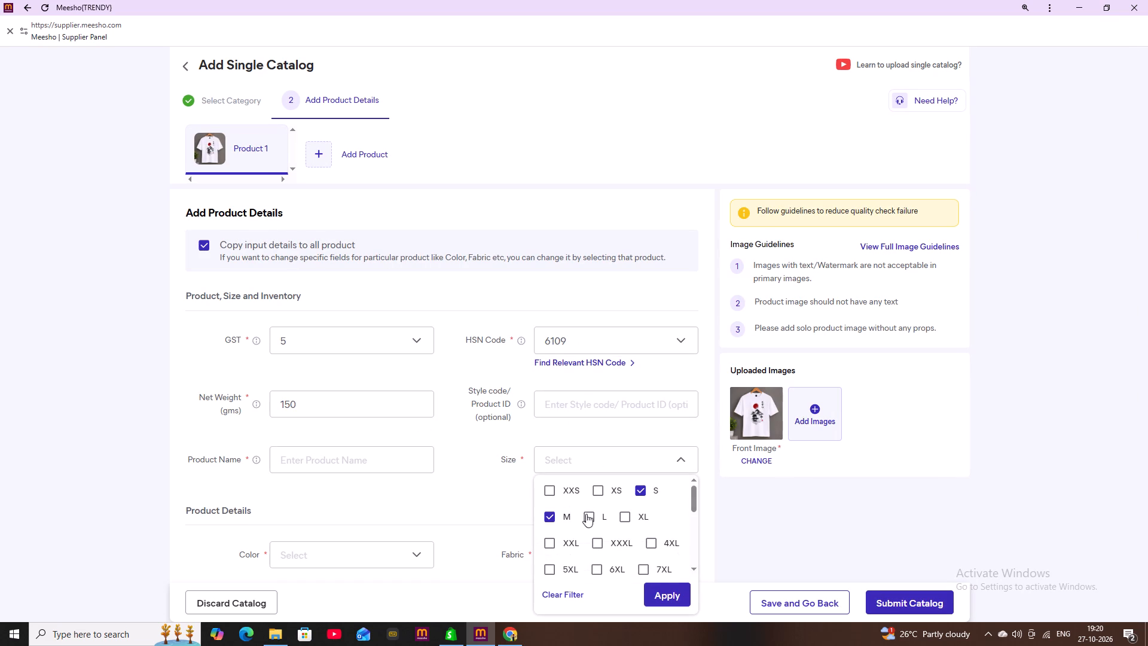
pyautogui.click(587, 514)
pyautogui.click(625, 517)
pyautogui.click(548, 537)
pyautogui.click(671, 596)
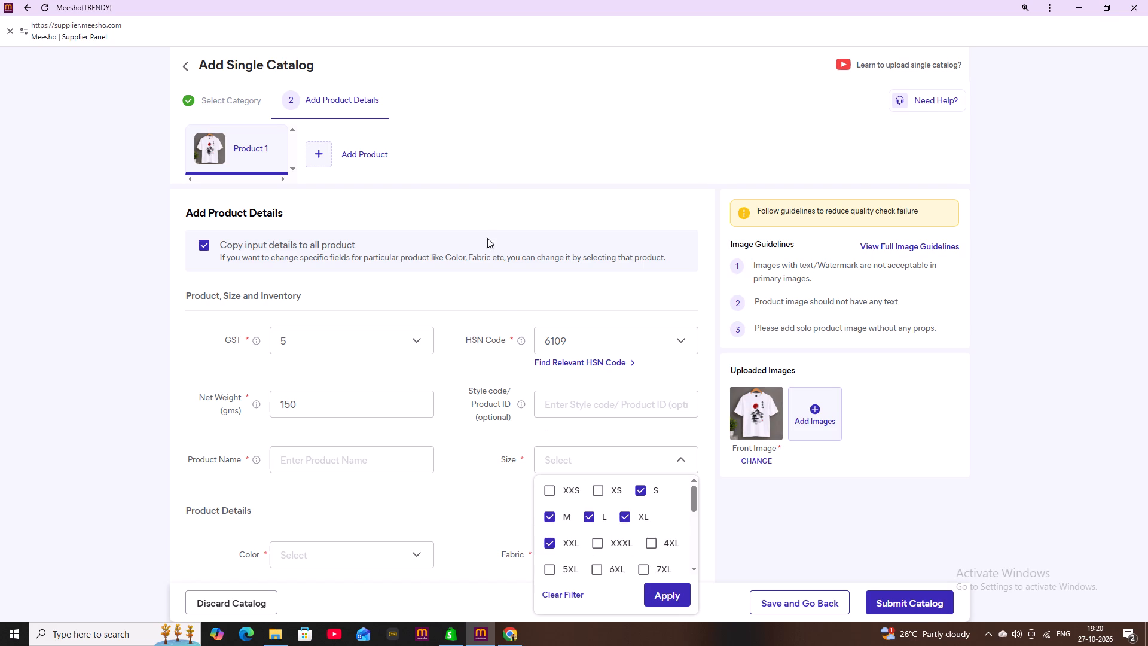
pyautogui.click(474, 160)
# Set the Meesho Price to 120 and the MRP to 499 for size S, copied to all sizes.
pyautogui.scroll(-4, 472, 164)
pyautogui.click(320, 355)
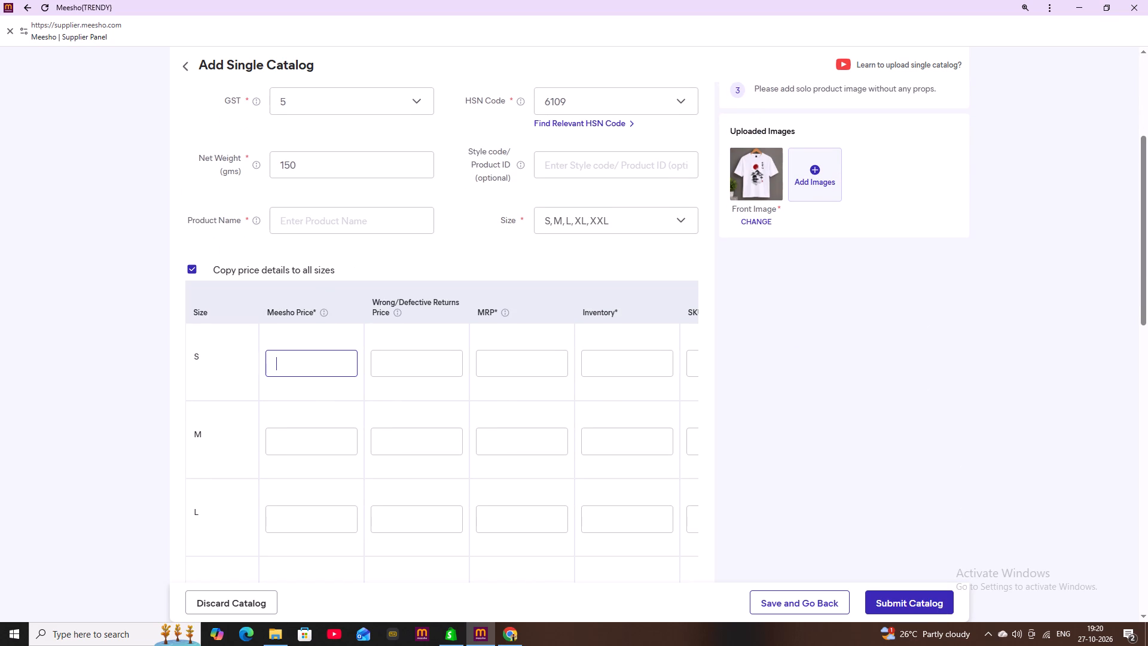
pyautogui.press('1')
pyautogui.press('2')
pyautogui.press('0')
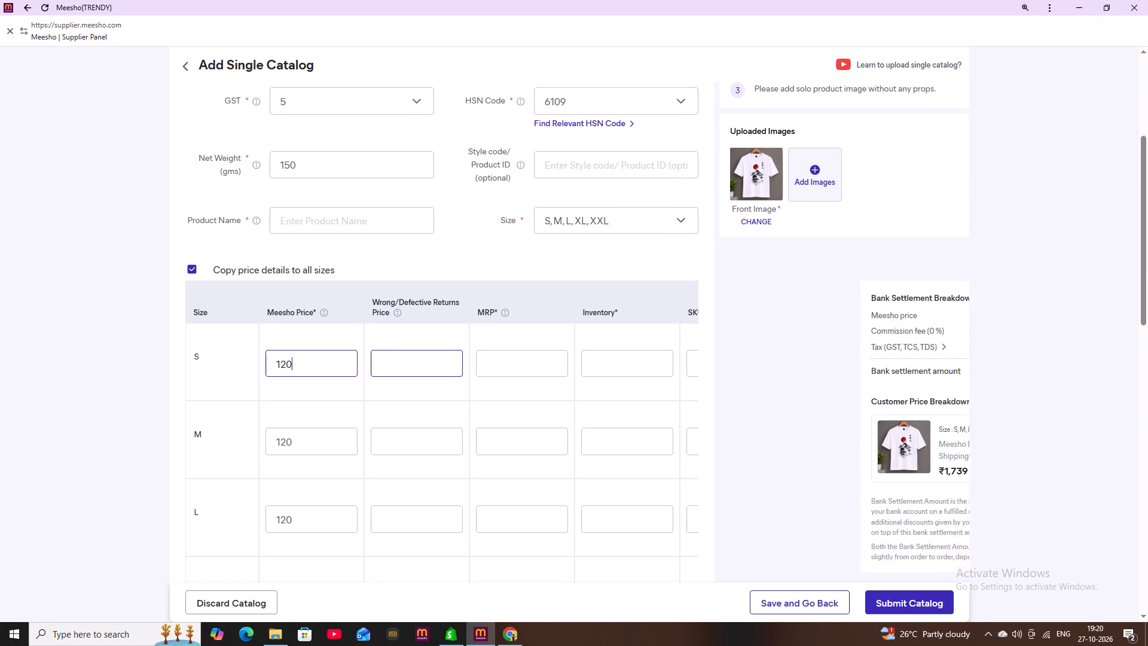
pyautogui.click(492, 365)
pyautogui.press('4')
pyautogui.press('9')
pyautogui.press('9')
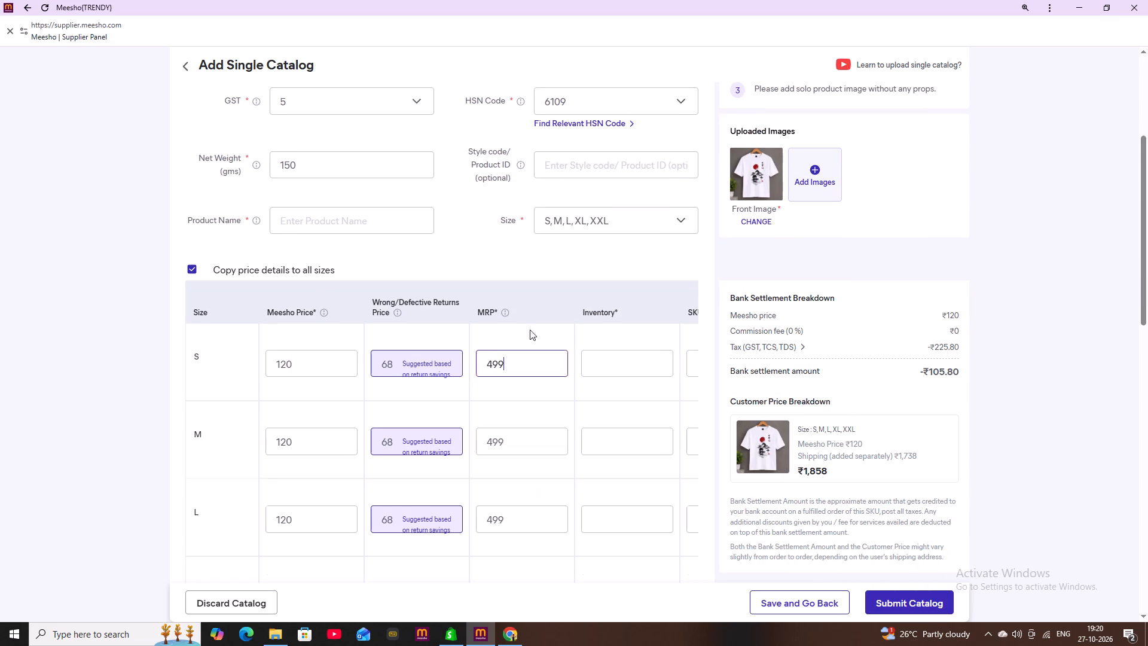
pyautogui.click(549, 284)
# Set the inventory to 100 for each of the sizes S, M, L, XL and XXL.
pyautogui.scroll(-4, 568, 265)
pyautogui.click(616, 125)
pyautogui.write('10')
pyautogui.press('0')
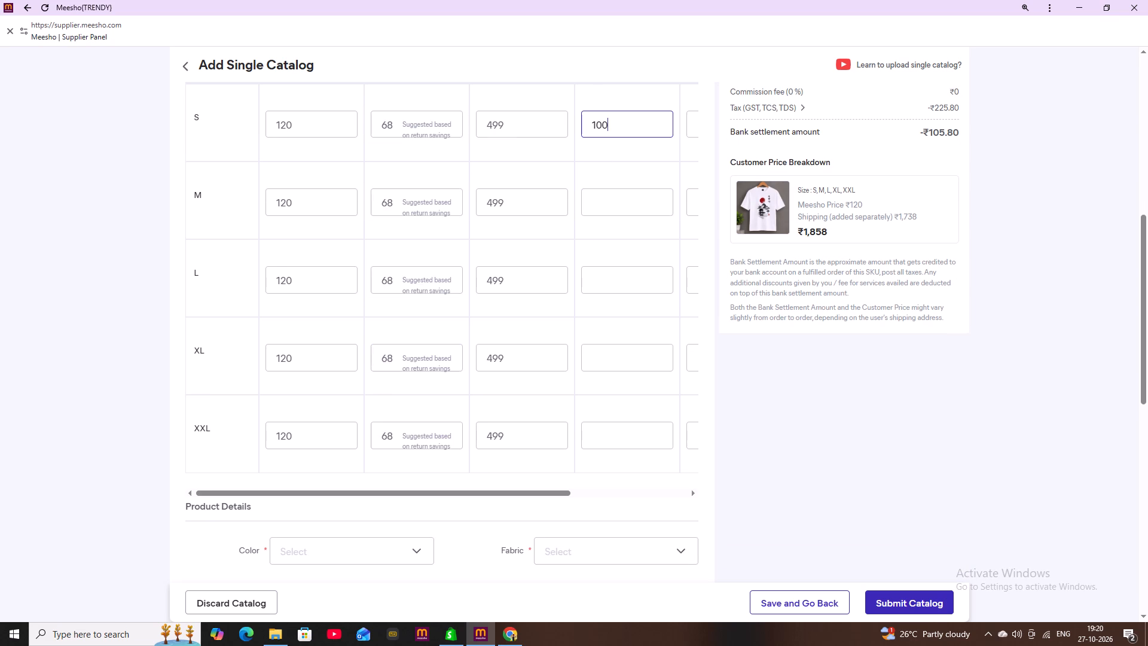
pyautogui.click(618, 200)
pyautogui.press('1')
pyautogui.press('0')
pyautogui.press('0')
pyautogui.click(627, 296)
pyautogui.write('10')
pyautogui.click(621, 279)
pyautogui.press('1')
pyautogui.press('0')
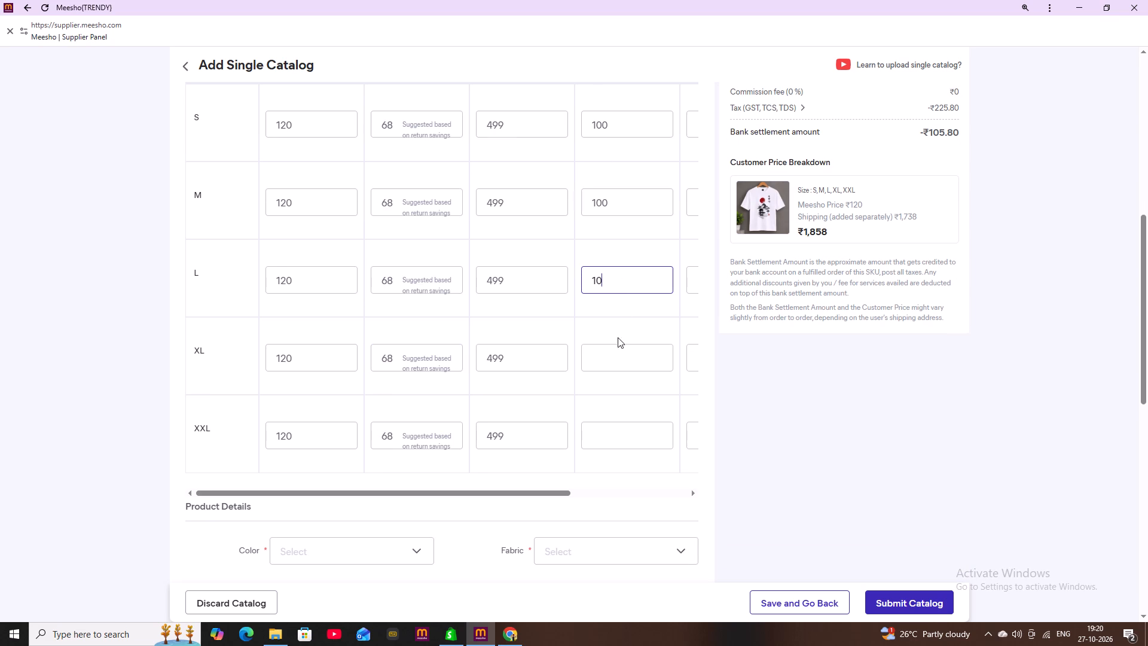
pyautogui.press('0')
pyautogui.click(618, 366)
pyautogui.write('10')
pyautogui.press('0')
pyautogui.click(620, 441)
pyautogui.write('10')
pyautogui.press('0')
pyautogui.click(615, 411)
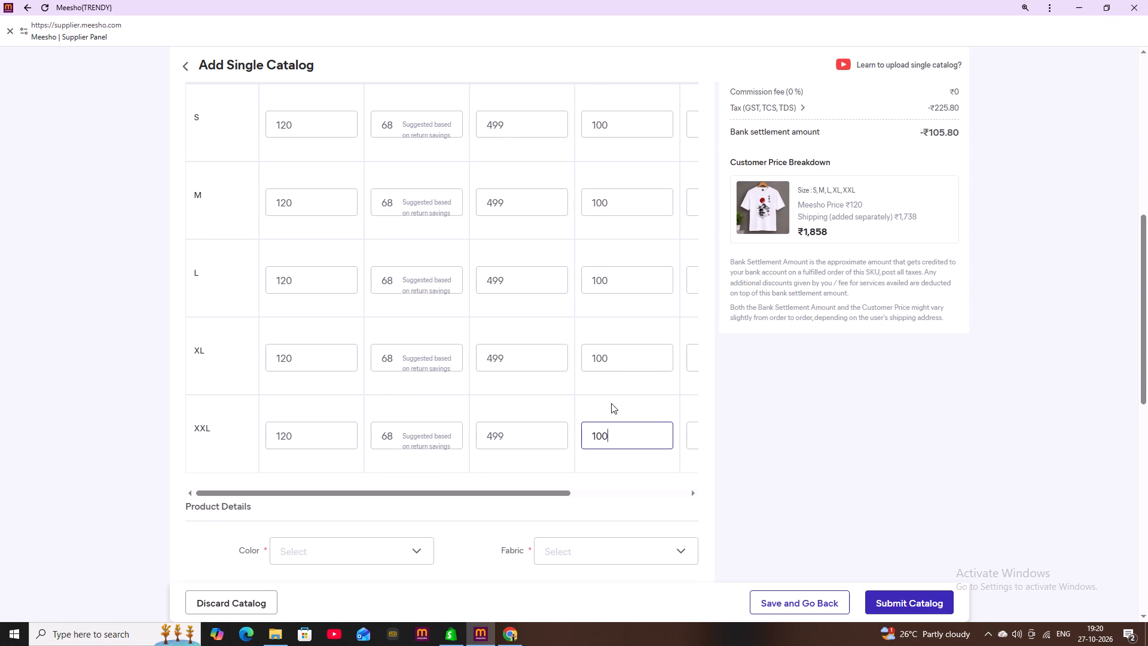
# Change the product's front image to mock-up 1090.
pyautogui.scroll(3, 612, 387)
pyautogui.click(761, 164)
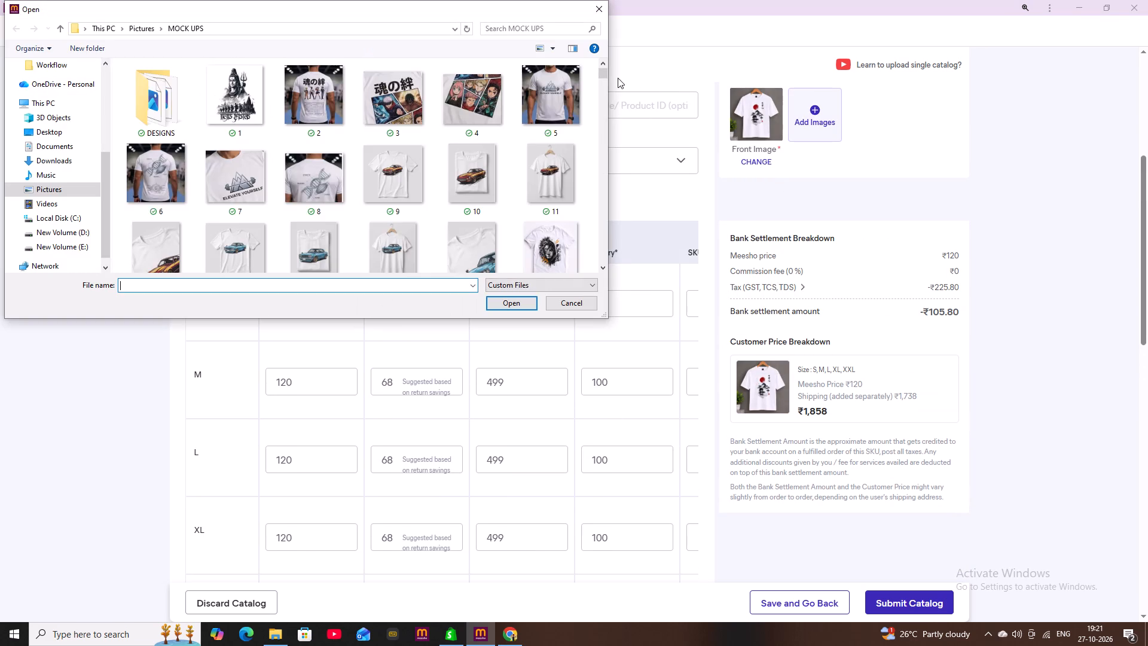
pyautogui.moveTo(605, 73); pyautogui.dragTo(607, 228)
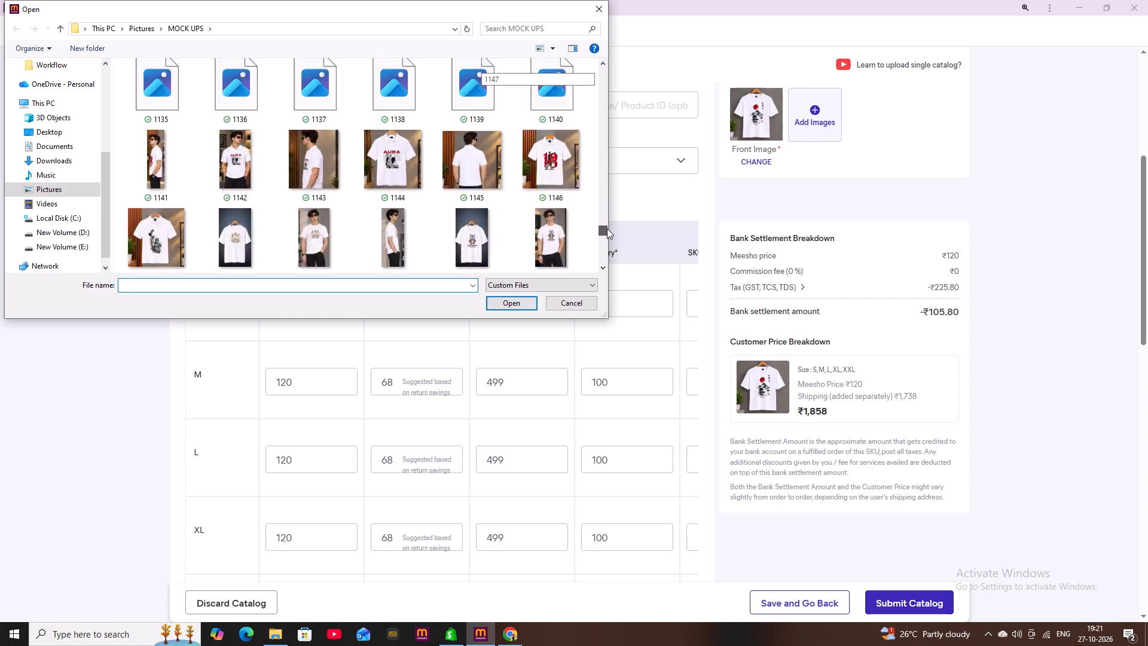
pyautogui.moveTo(607, 228); pyautogui.dragTo(607, 223)
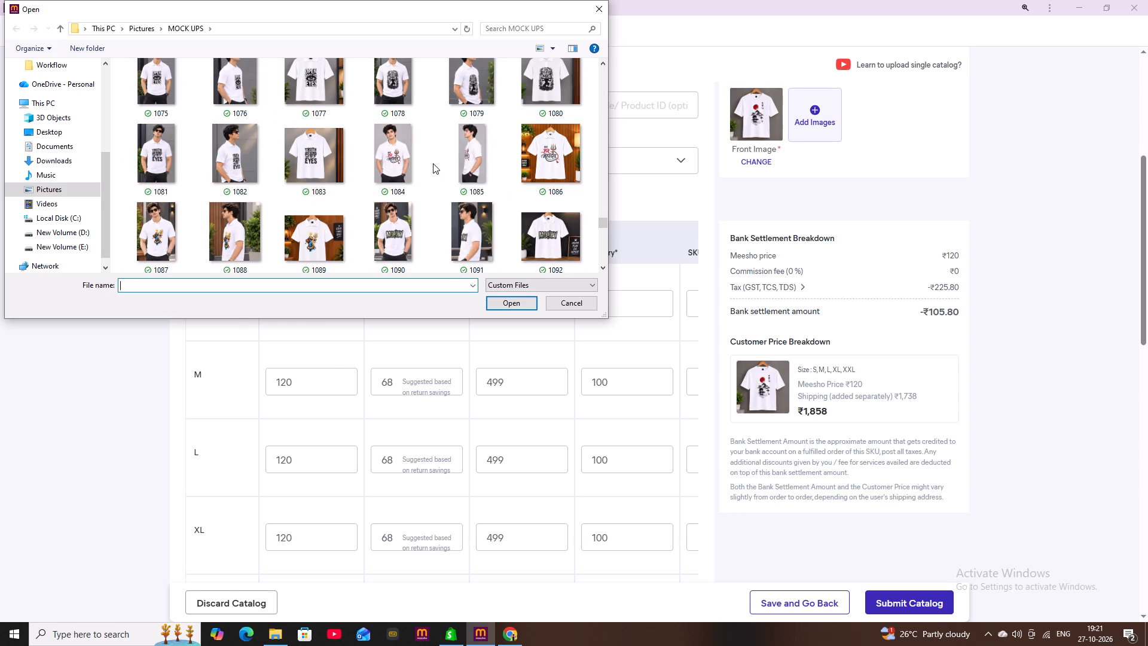
pyautogui.doubleClick(382, 202)
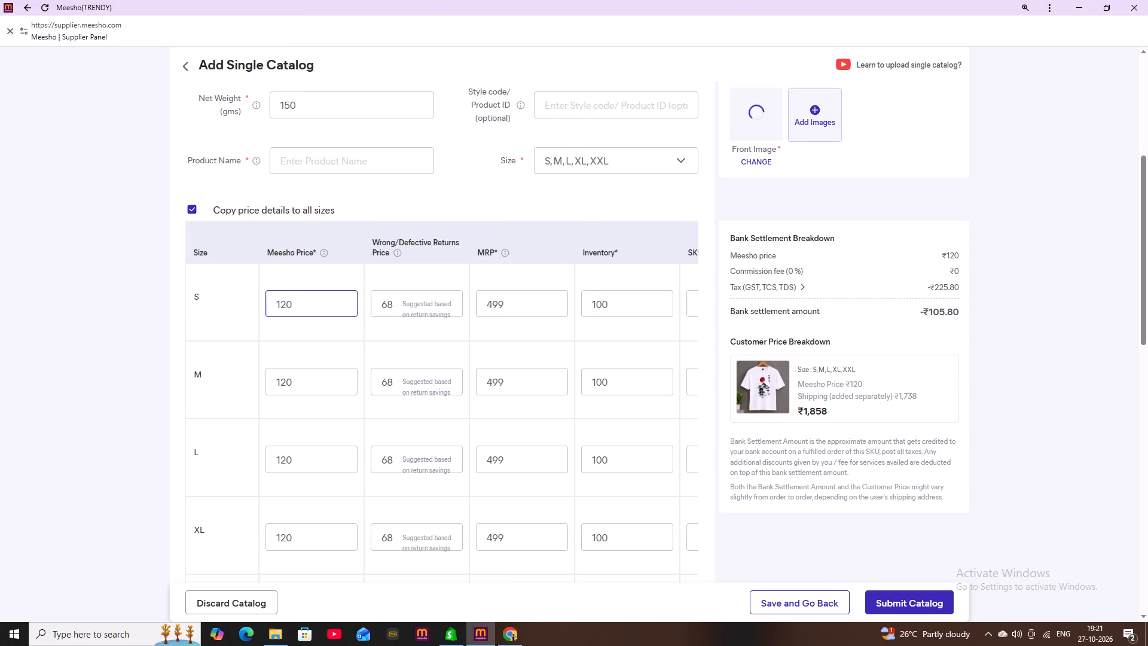
# Set the Meesho Price to 118 and the Wrong/Defective Returns Price to 115 for size S, copied to all sizes.
pyautogui.moveTo(291, 311); pyautogui.dragTo(249, 311)
pyautogui.press('BackSpace')
pyautogui.write('11')
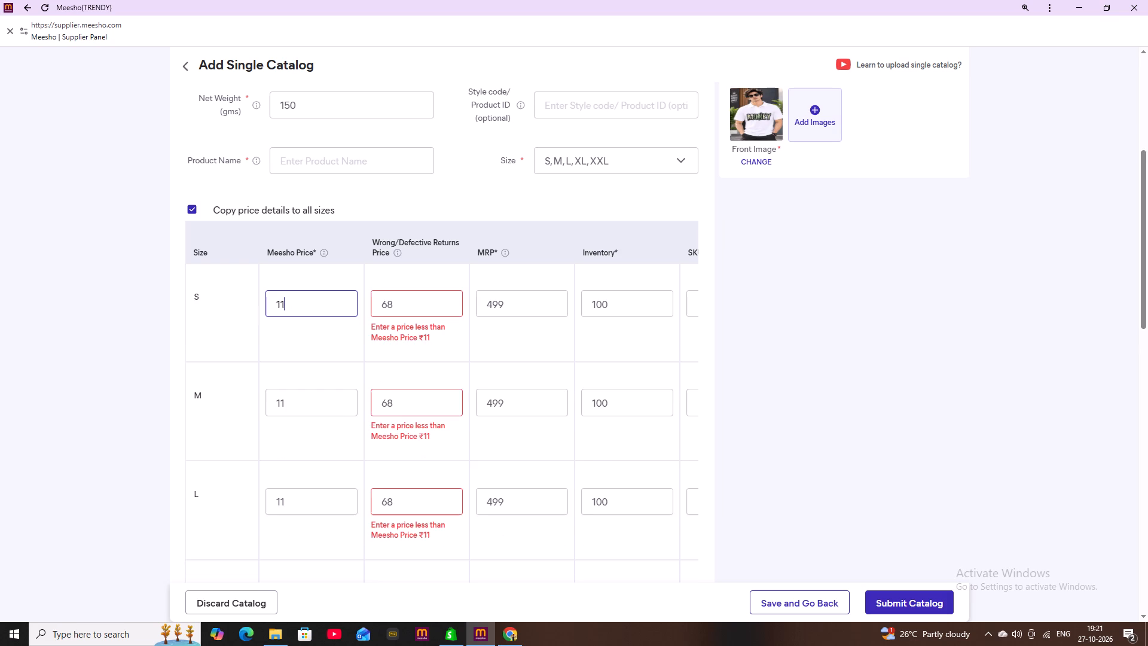
pyautogui.press('8')
pyautogui.moveTo(394, 300); pyautogui.dragTo(383, 302)
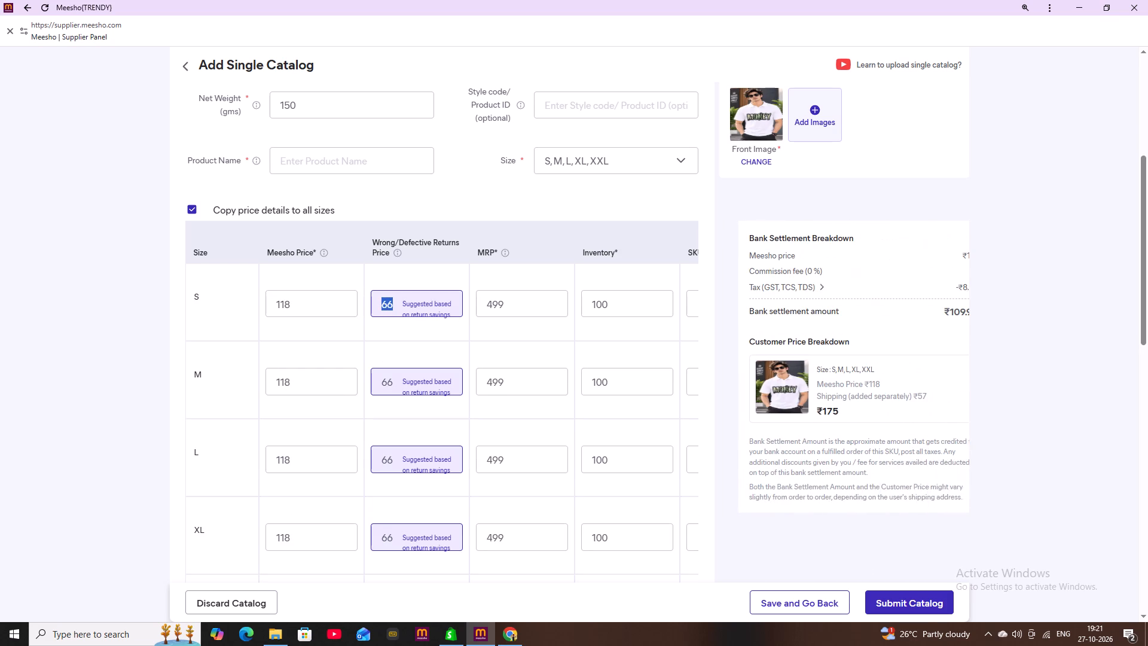
pyautogui.press('BackSpace')
pyautogui.write('11')
pyautogui.press('5')
pyautogui.click(527, 177)
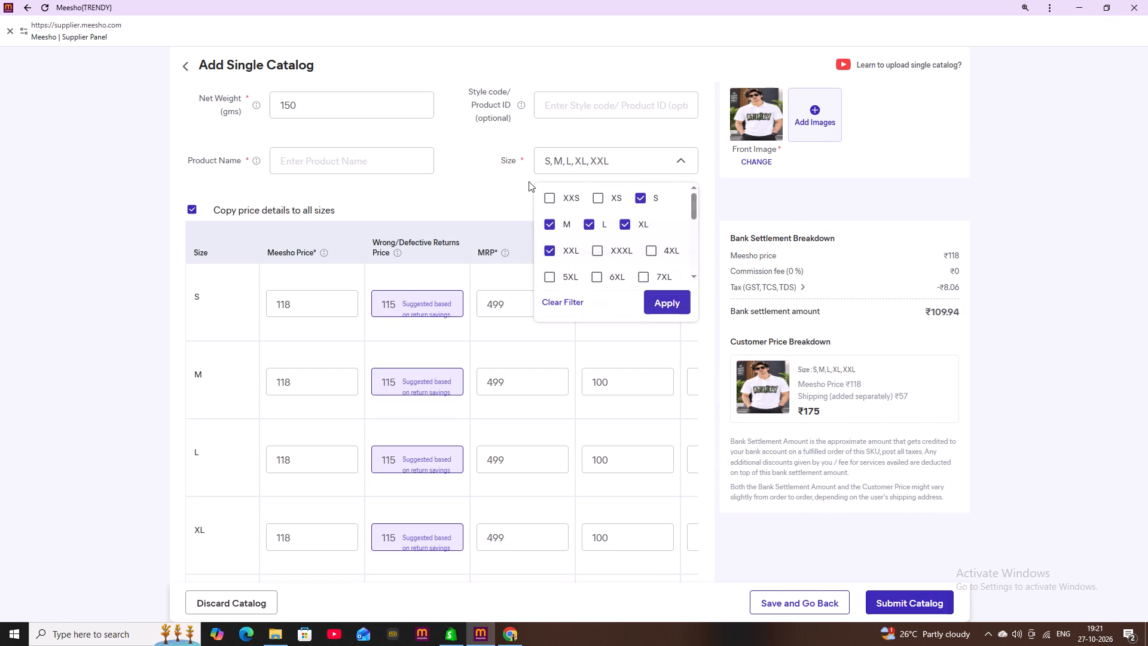
pyautogui.click(411, 215)
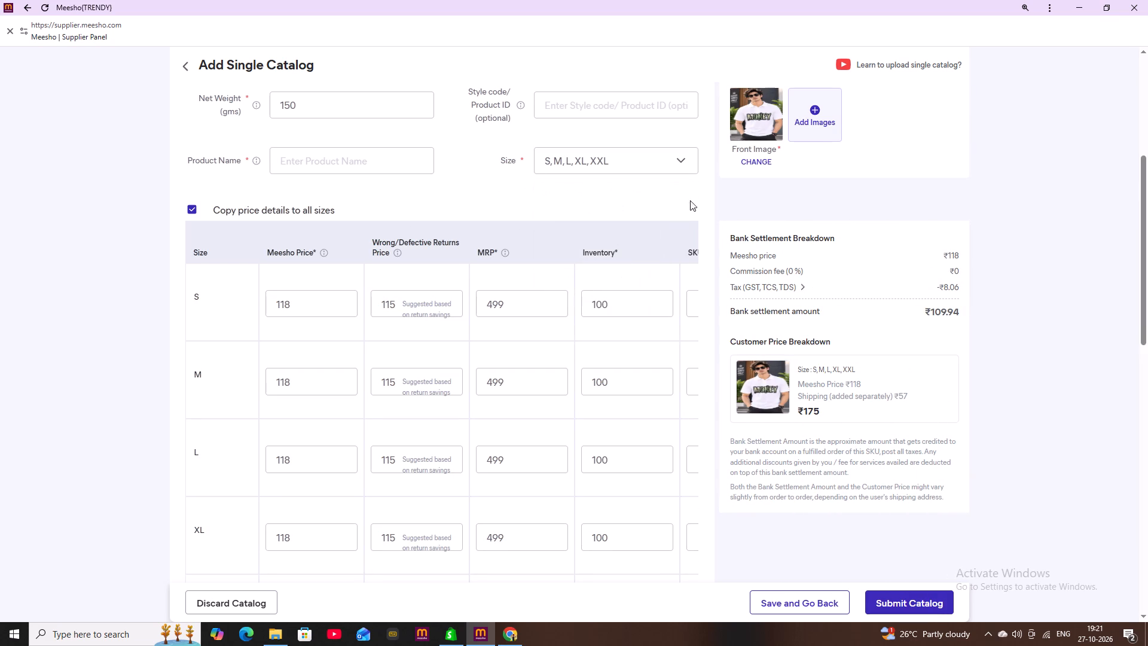
# Change the product's front image back to mock-up 1310.
pyautogui.click(750, 164)
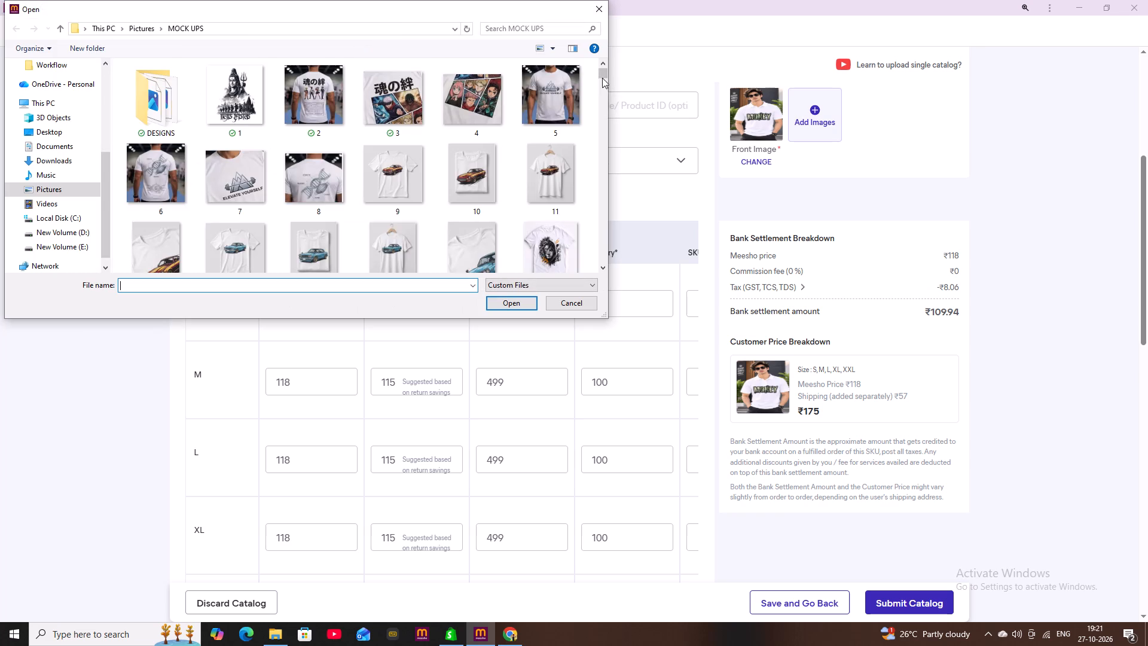
pyautogui.moveTo(600, 75); pyautogui.dragTo(597, 282)
pyautogui.scroll(4, 561, 230)
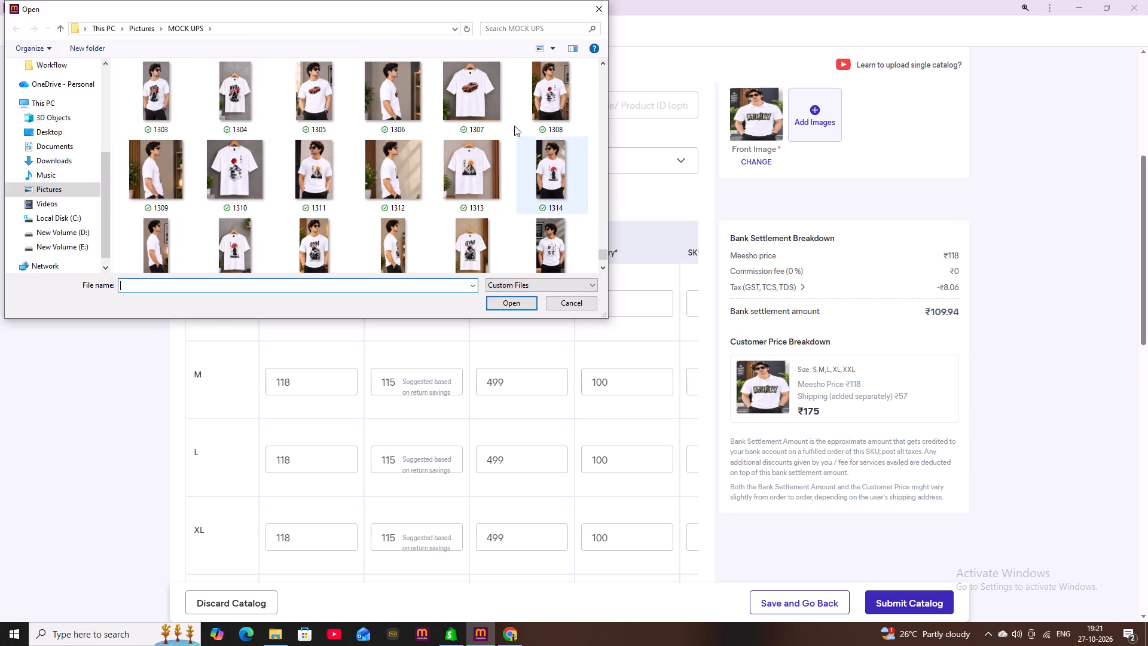
pyautogui.doubleClick(246, 168)
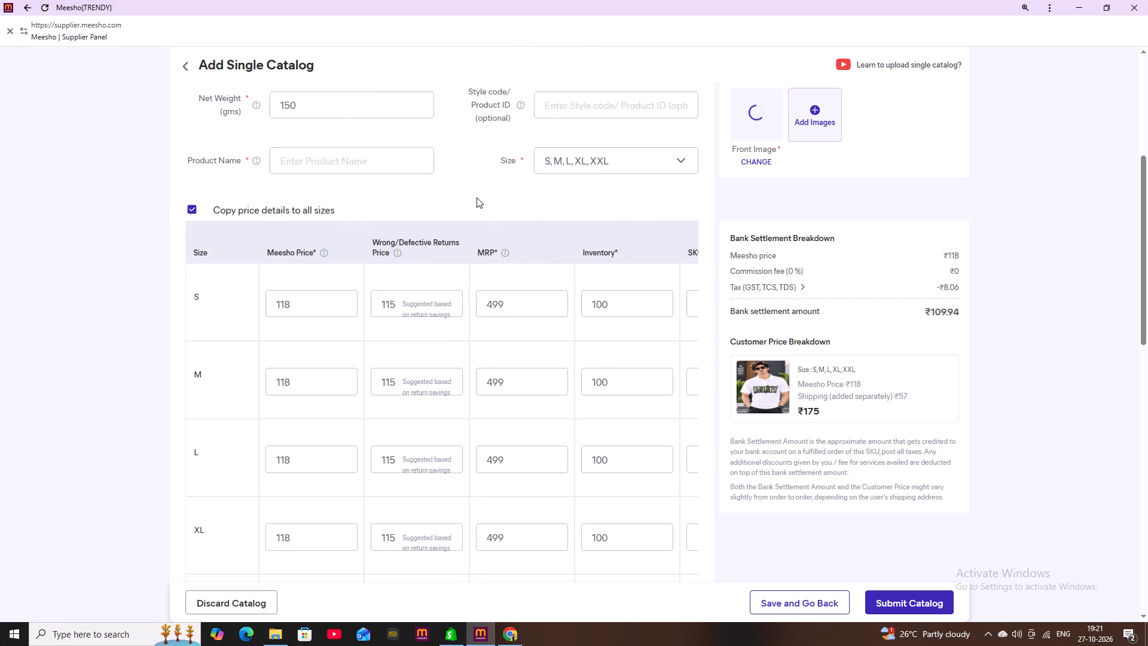
# Add mock-up 1308 as the second product image.
pyautogui.click(813, 128)
pyautogui.moveTo(598, 69); pyautogui.dragTo(599, 87)
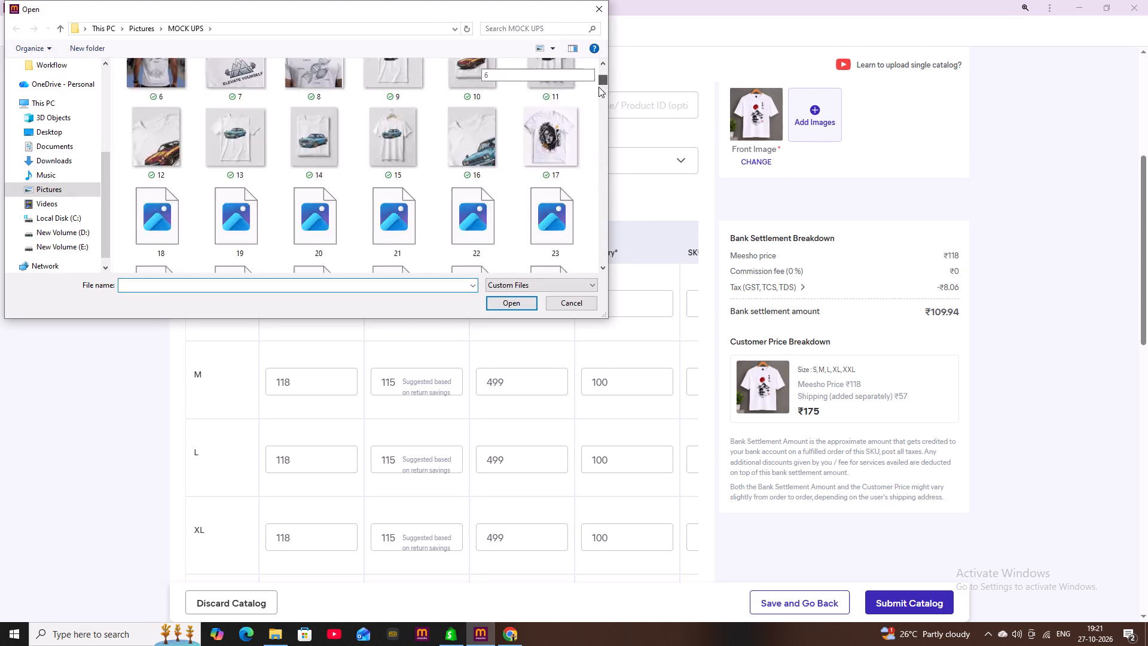
pyautogui.moveTo(599, 87); pyautogui.dragTo(590, 268)
pyautogui.scroll(5, 562, 225)
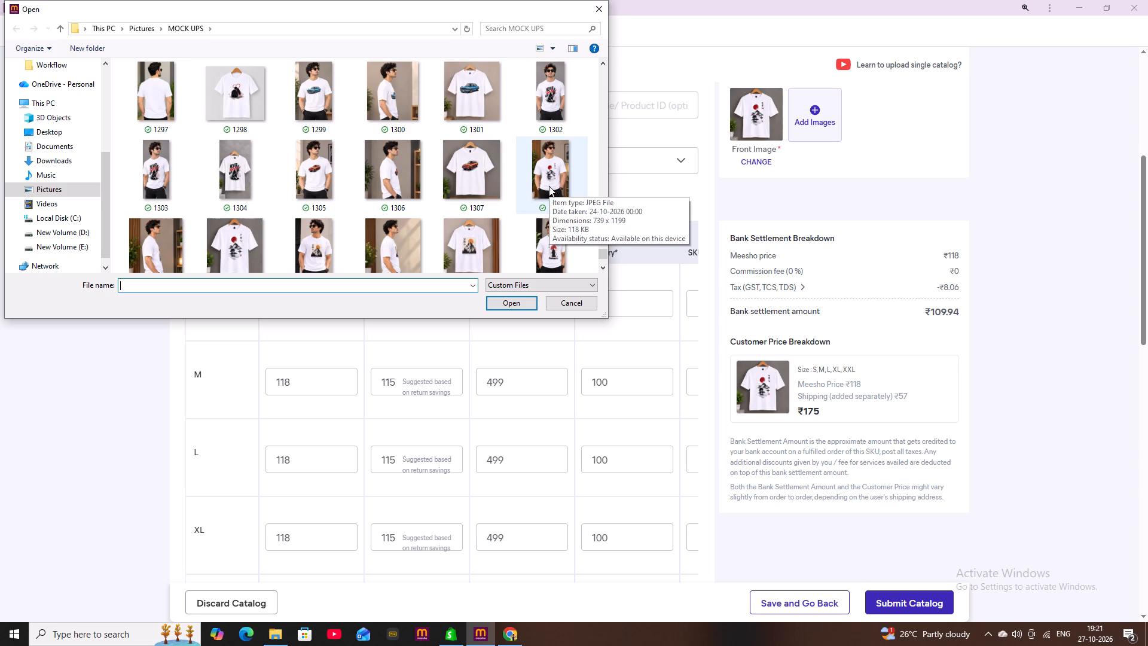
pyautogui.doubleClick(549, 186)
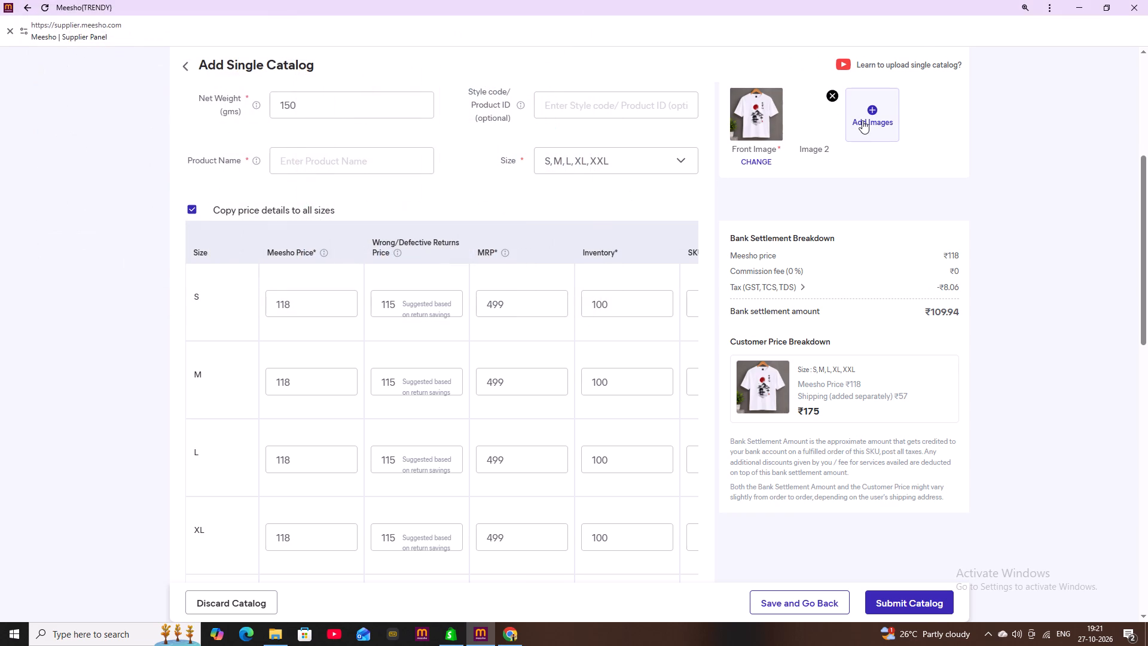
# Add mock-up 1309 as the third product image.
pyautogui.click(863, 120)
pyautogui.moveTo(602, 75); pyautogui.dragTo(599, 244)
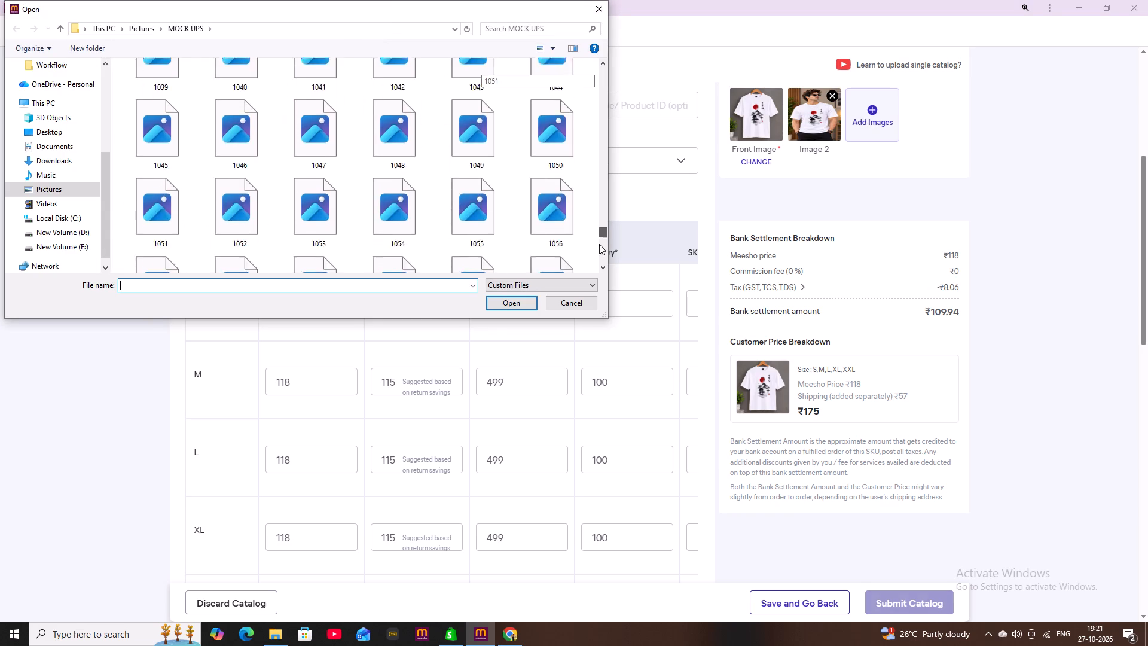
pyautogui.moveTo(599, 244); pyautogui.dragTo(591, 275)
pyautogui.scroll(3, 548, 236)
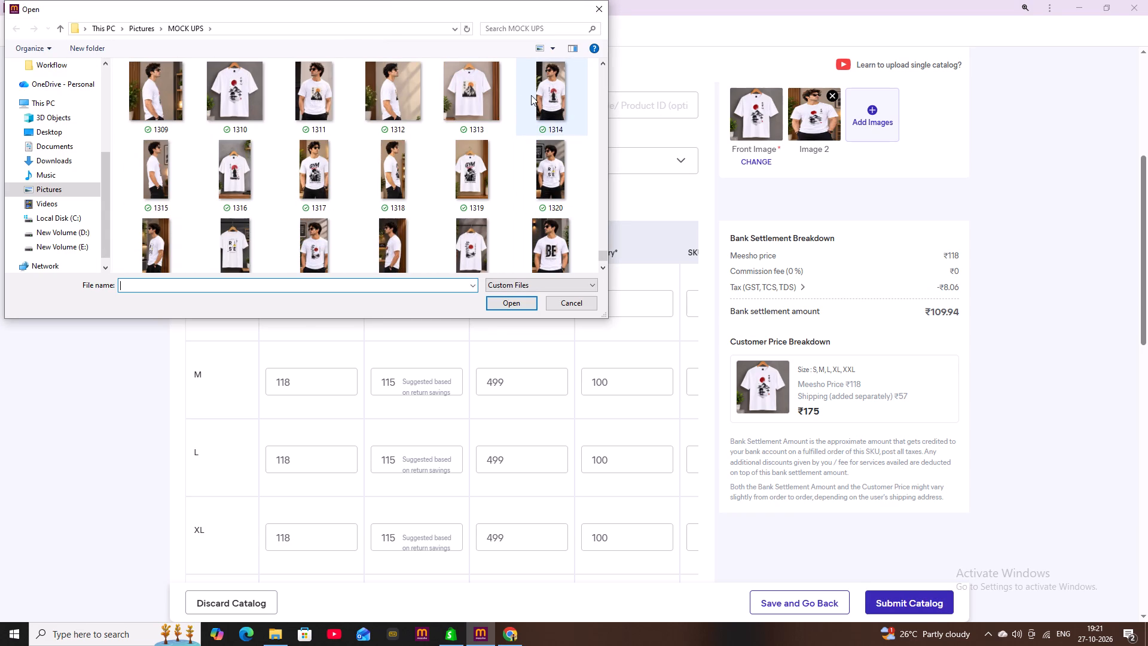
pyautogui.scroll(1, 484, 96)
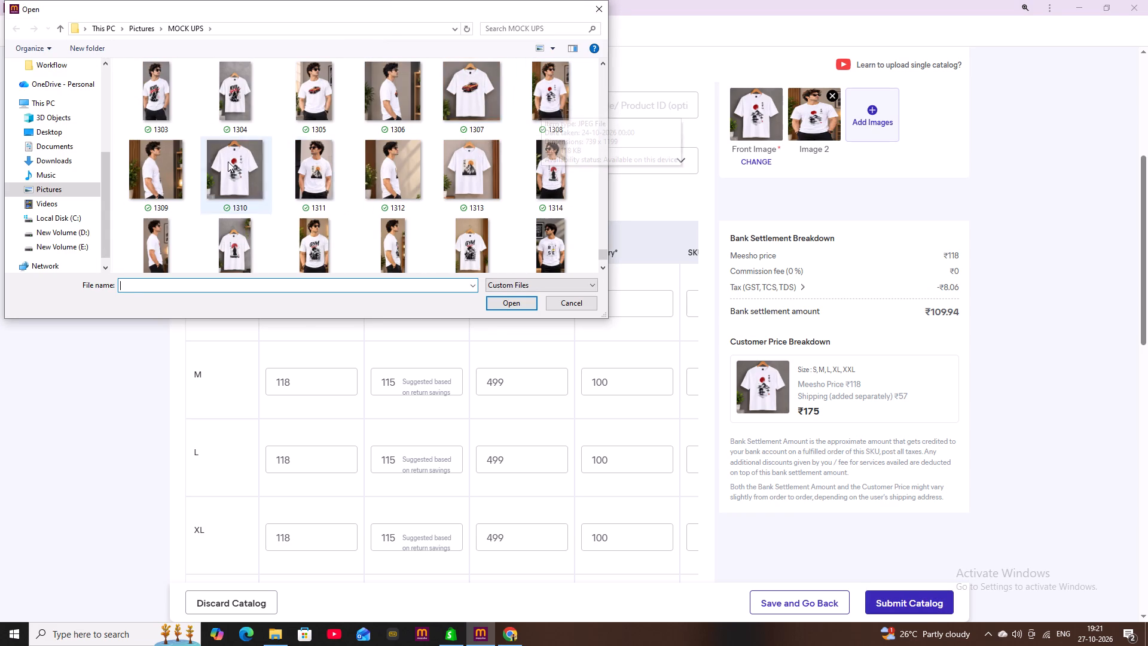
pyautogui.doubleClick(145, 178)
# Add mock-up 1198, the plain white back view, as the fourth product image.
pyautogui.click(945, 126)
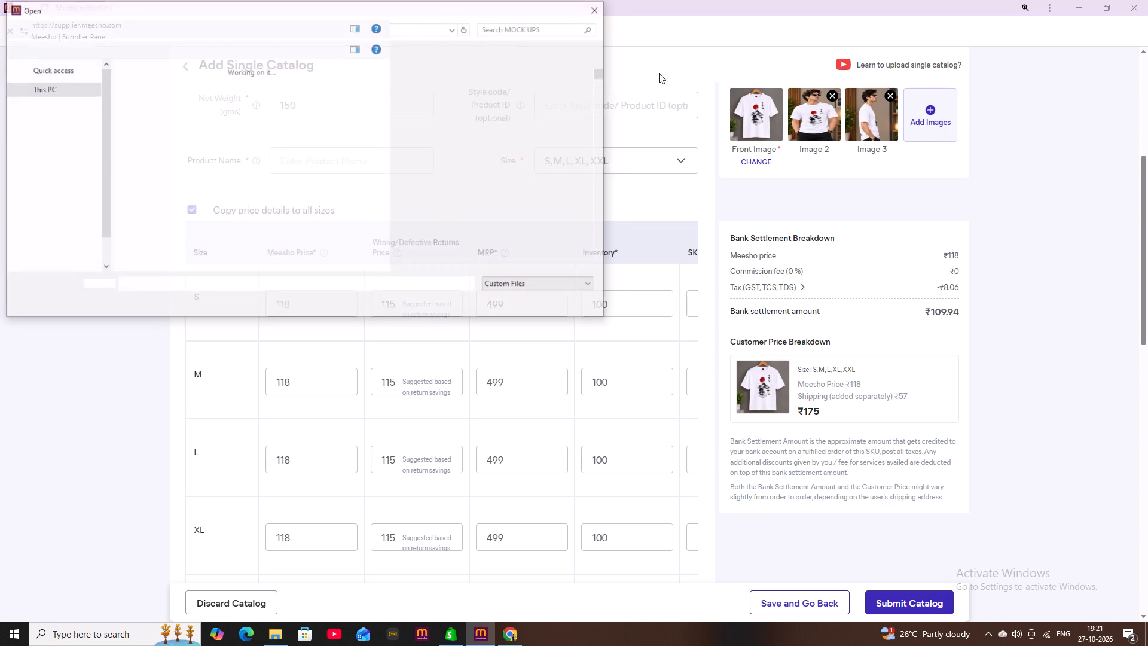
pyautogui.moveTo(603, 72); pyautogui.dragTo(604, 236)
pyautogui.scroll(-1, 510, 210)
pyautogui.scroll(-1, 452, 197)
pyautogui.doubleClick(374, 206)
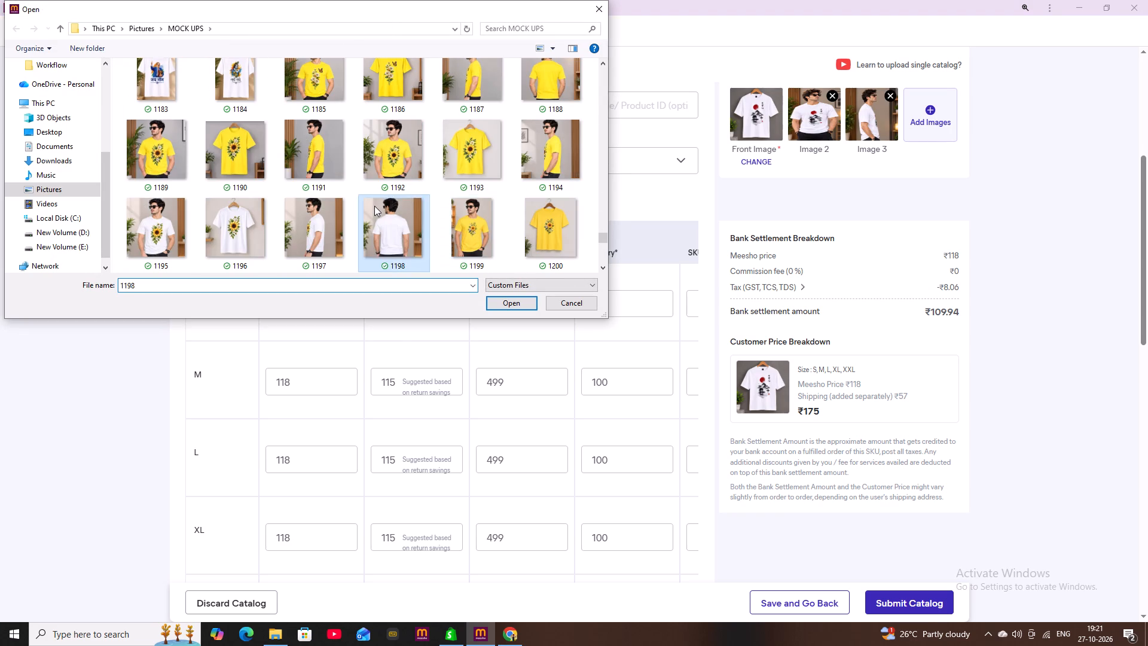
# Set the Color to White and the Fabric to Polyester in the product details.
pyautogui.scroll(-8, 466, 175)
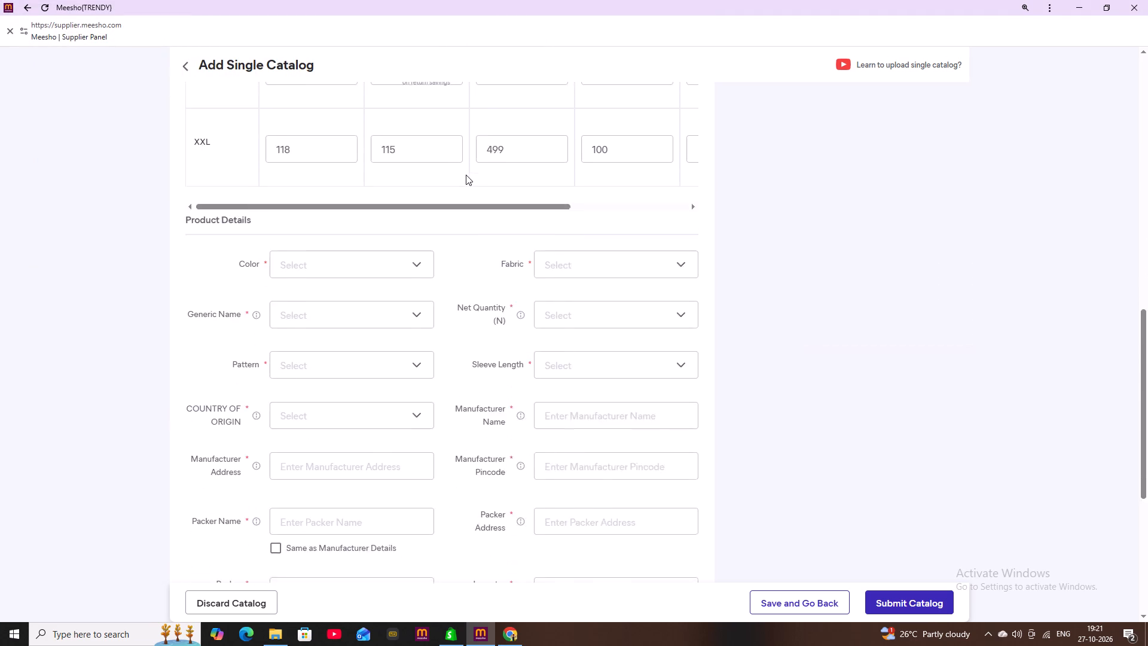
pyautogui.scroll(-2, 466, 175)
pyautogui.click(373, 129)
pyautogui.scroll(-15, 381, 208)
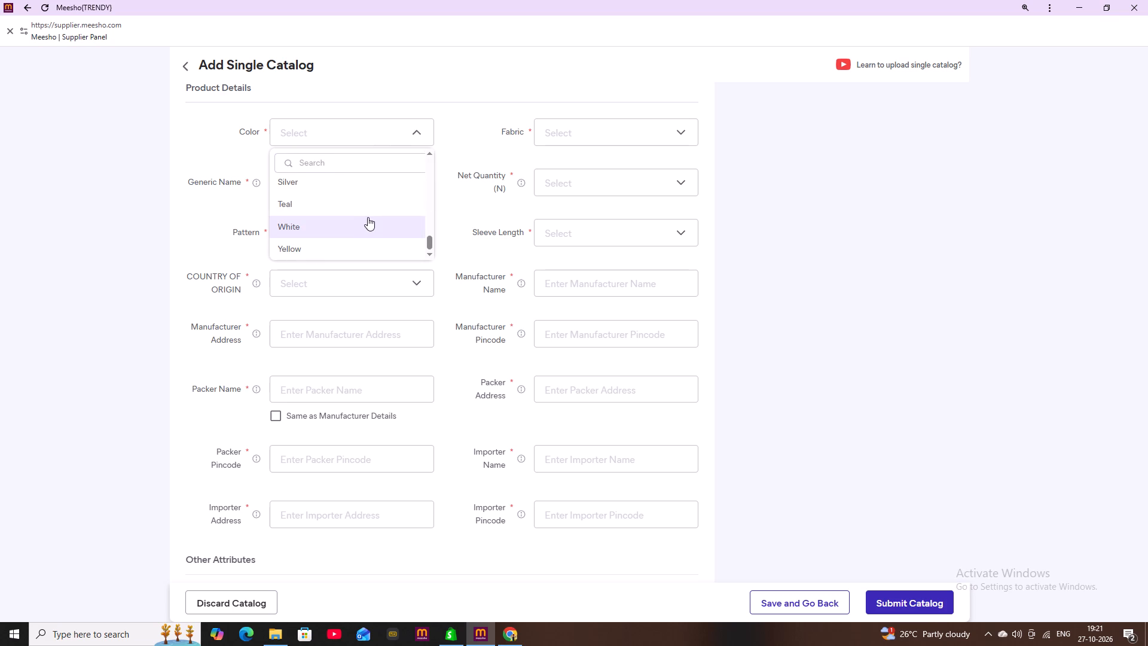
pyautogui.click(367, 218)
pyautogui.click(583, 126)
pyautogui.scroll(-6, 585, 188)
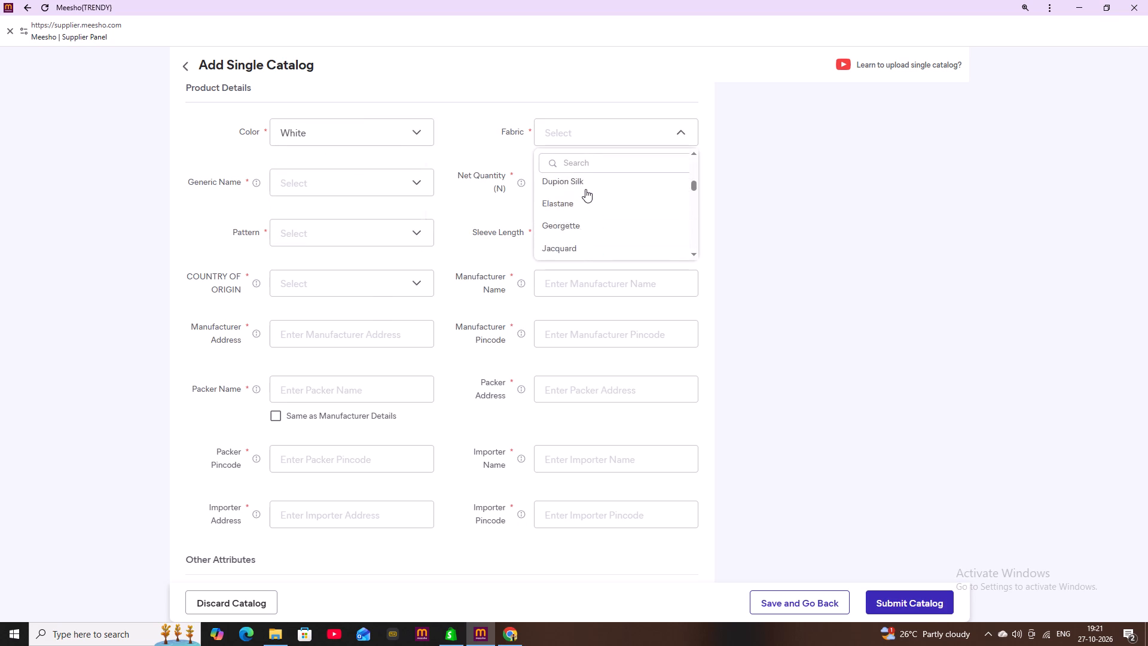
pyautogui.scroll(-9, 585, 189)
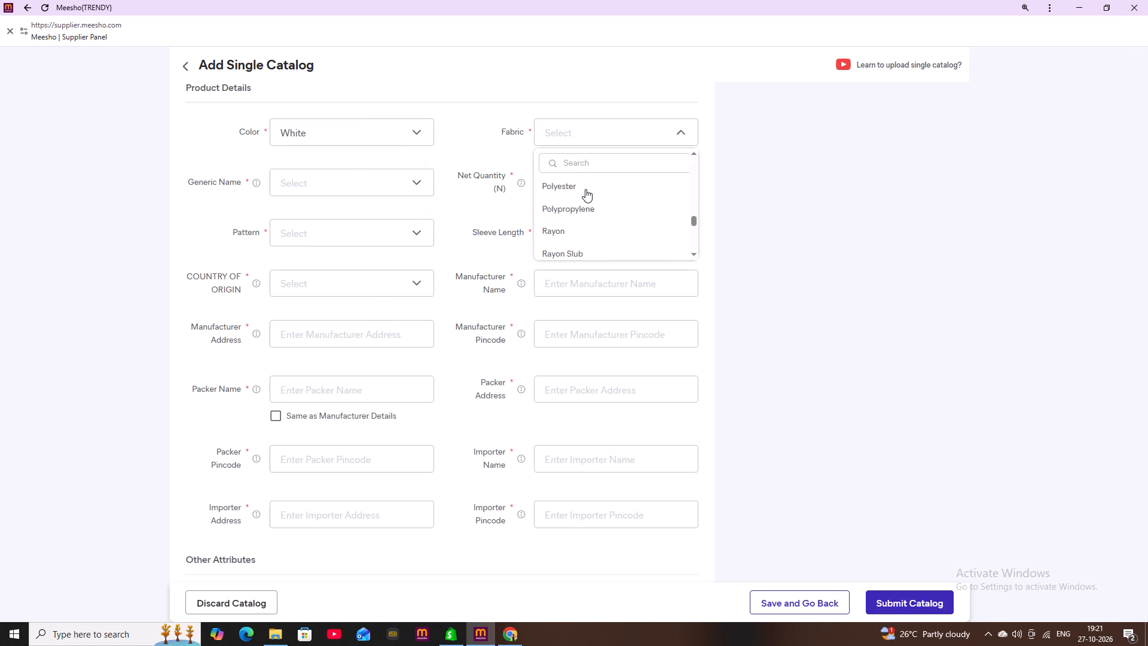
pyautogui.scroll(1, 585, 189)
pyautogui.click(581, 197)
# Set the Generic Name to Personalized Tshirts and the Net Quantity to 1.
pyautogui.click(329, 194)
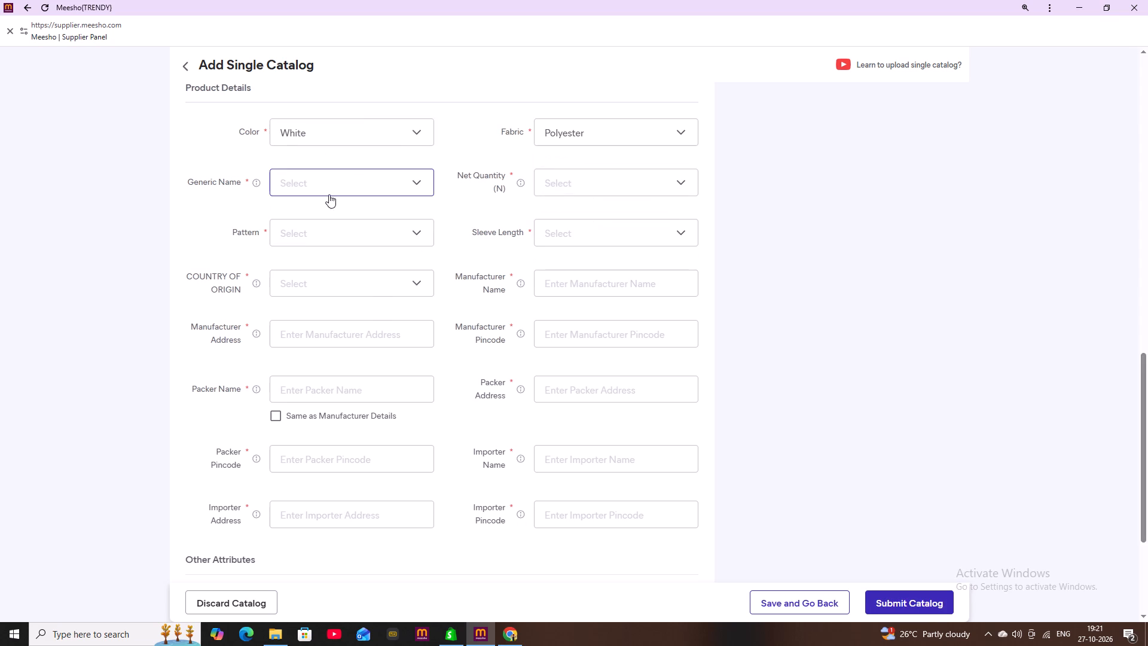
pyautogui.scroll(-1, 352, 250)
pyautogui.click(338, 266)
pyautogui.click(605, 187)
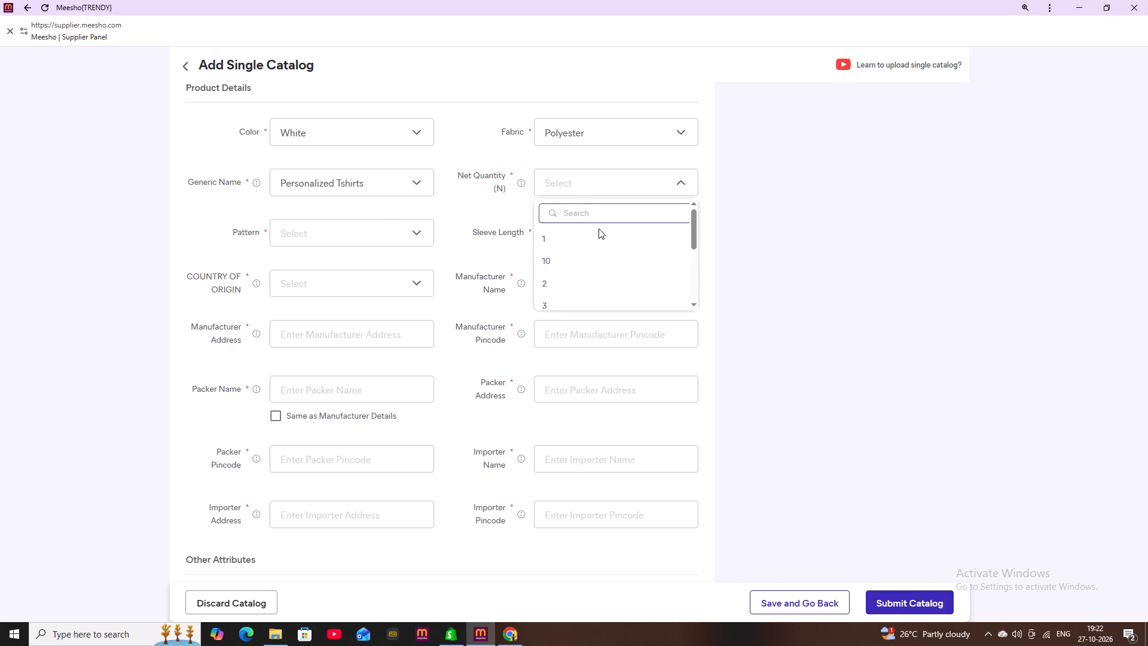
pyautogui.click(594, 243)
# Set the Pattern to Printed, the Sleeve Length to Short Sleeves and the Country of Origin to India.
pyautogui.click(361, 228)
pyautogui.scroll(-1, 375, 295)
pyautogui.click(353, 341)
pyautogui.click(571, 240)
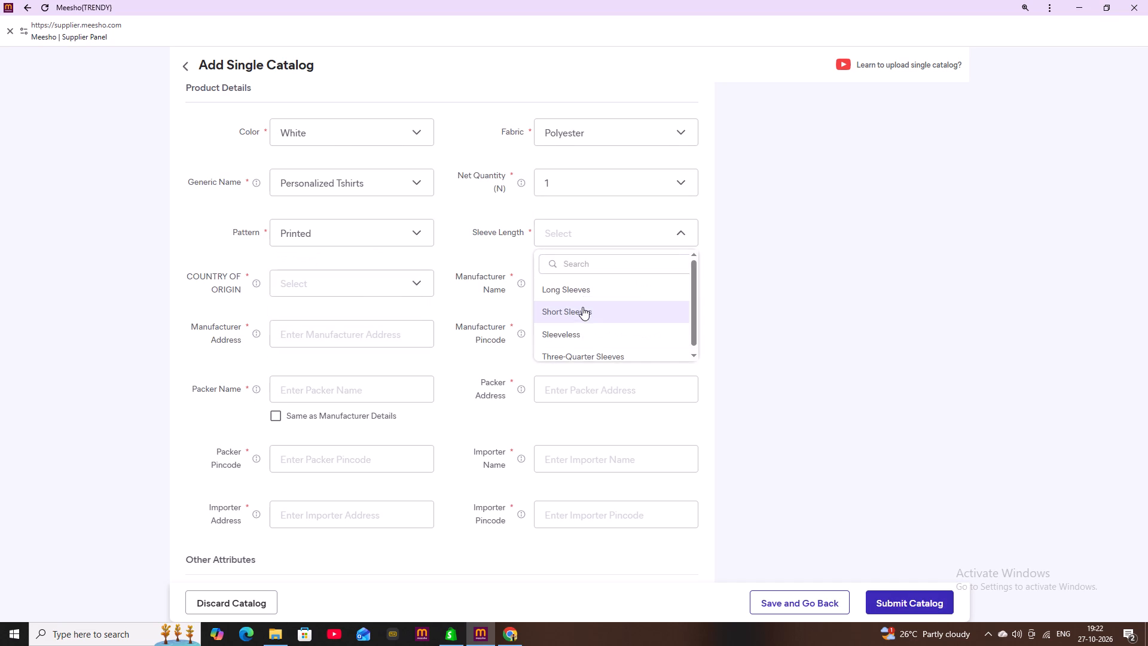
pyautogui.click(582, 307)
pyautogui.click(323, 281)
pyautogui.click(329, 330)
# Fill in Trendy Aura Enterprise as the manufacturer name, with its saved manufacturer address and the pincode.
pyautogui.click(559, 279)
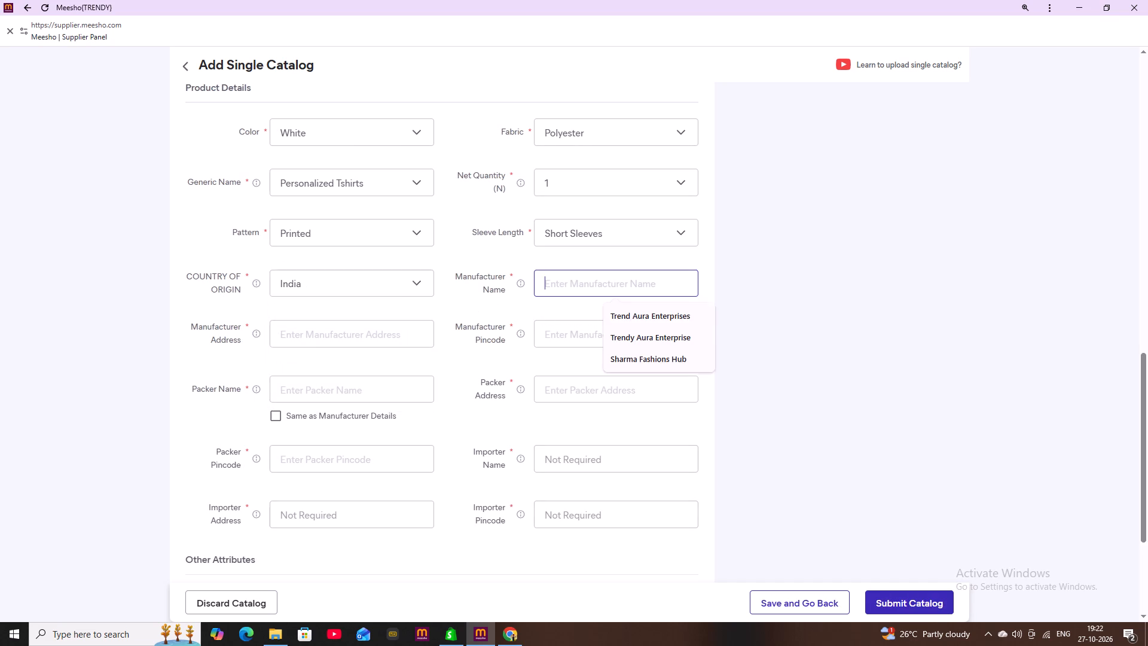
pyautogui.click(632, 339)
pyautogui.click(338, 322)
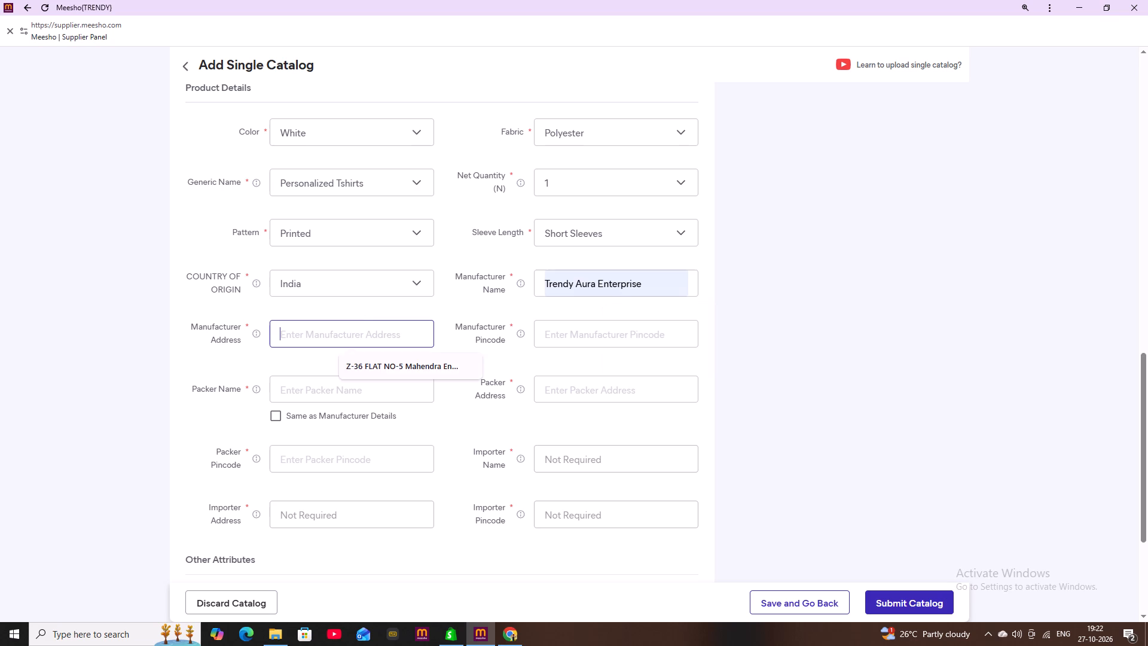
pyautogui.click(358, 356)
pyautogui.click(618, 344)
pyautogui.write('20110')
pyautogui.press('BackSpace')
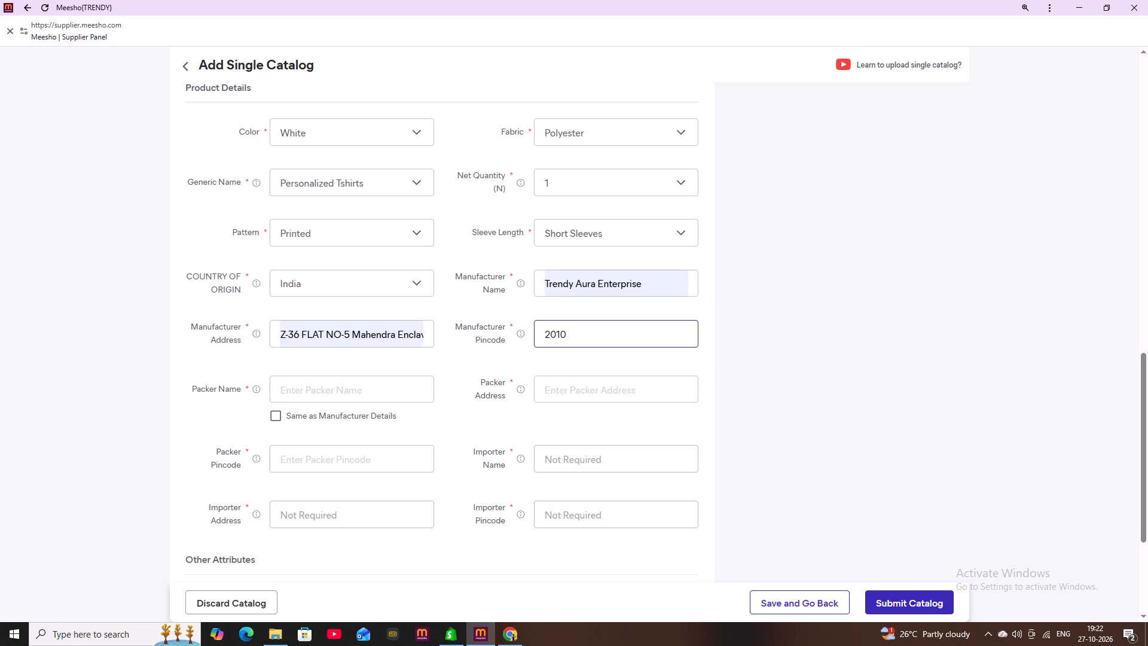
pyautogui.write('02')
pyautogui.click(737, 290)
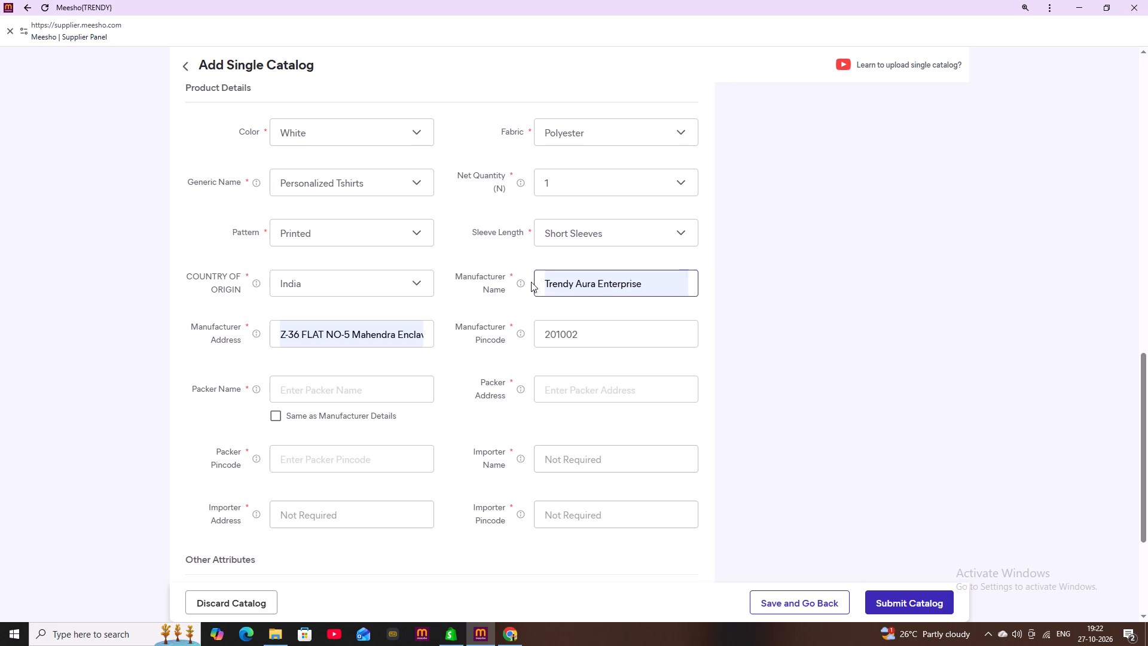
# Make the packer details the same as the manufacturer details.
pyautogui.click(275, 415)
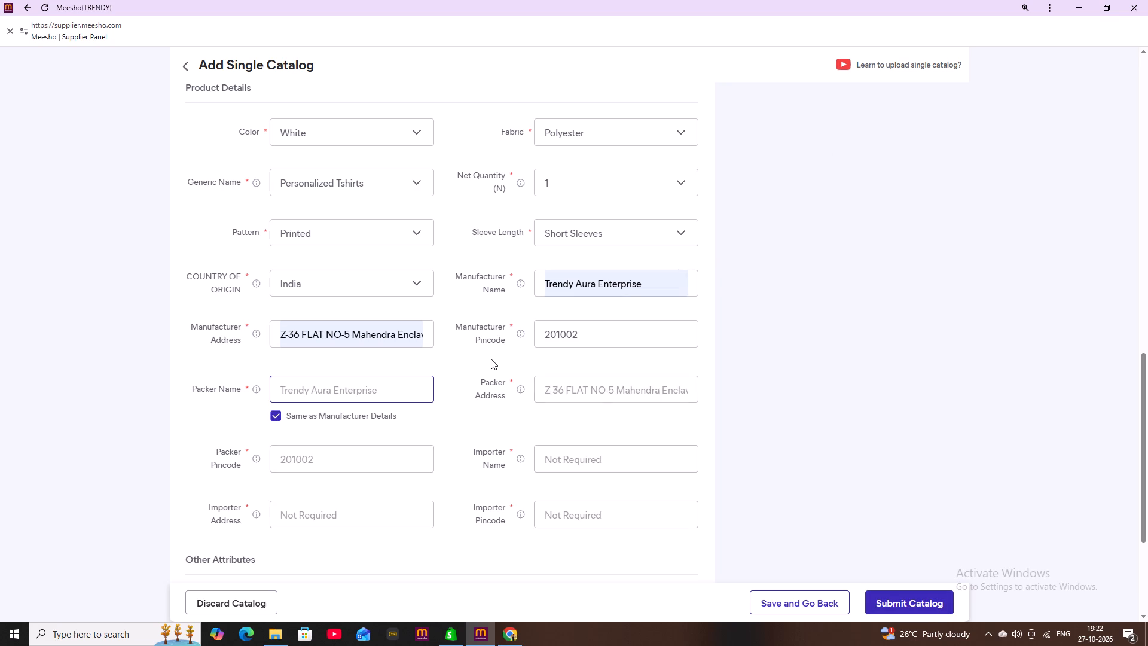
pyautogui.scroll(-2, 491, 359)
pyautogui.scroll(6, 491, 359)
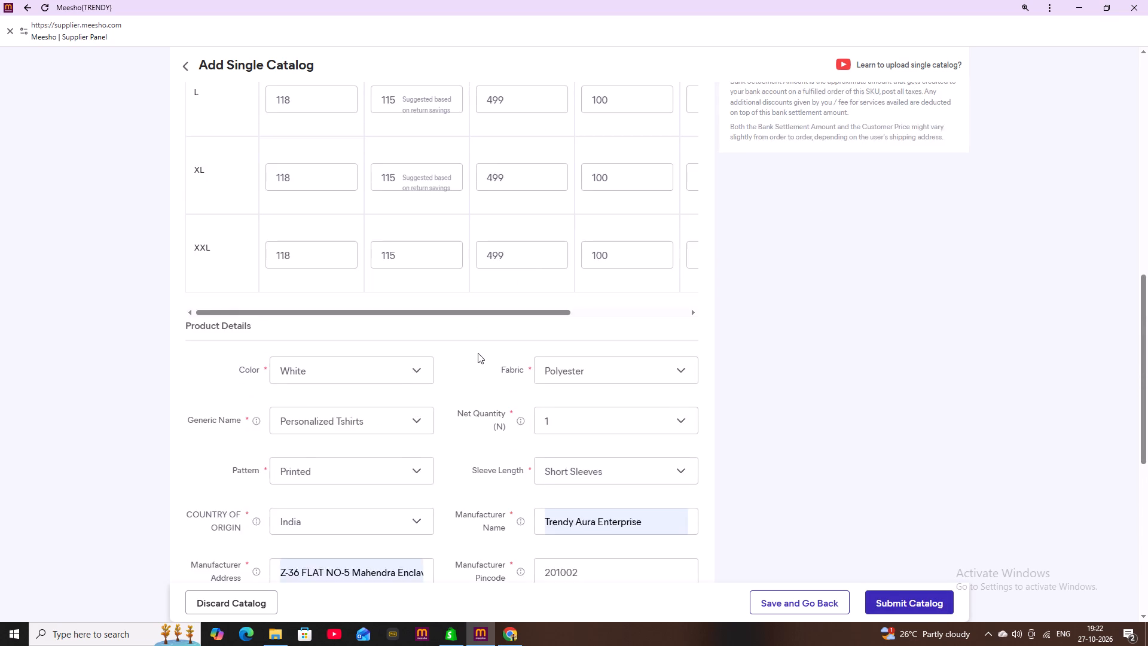
pyautogui.scroll(2, 478, 353)
pyautogui.scroll(5, 520, 276)
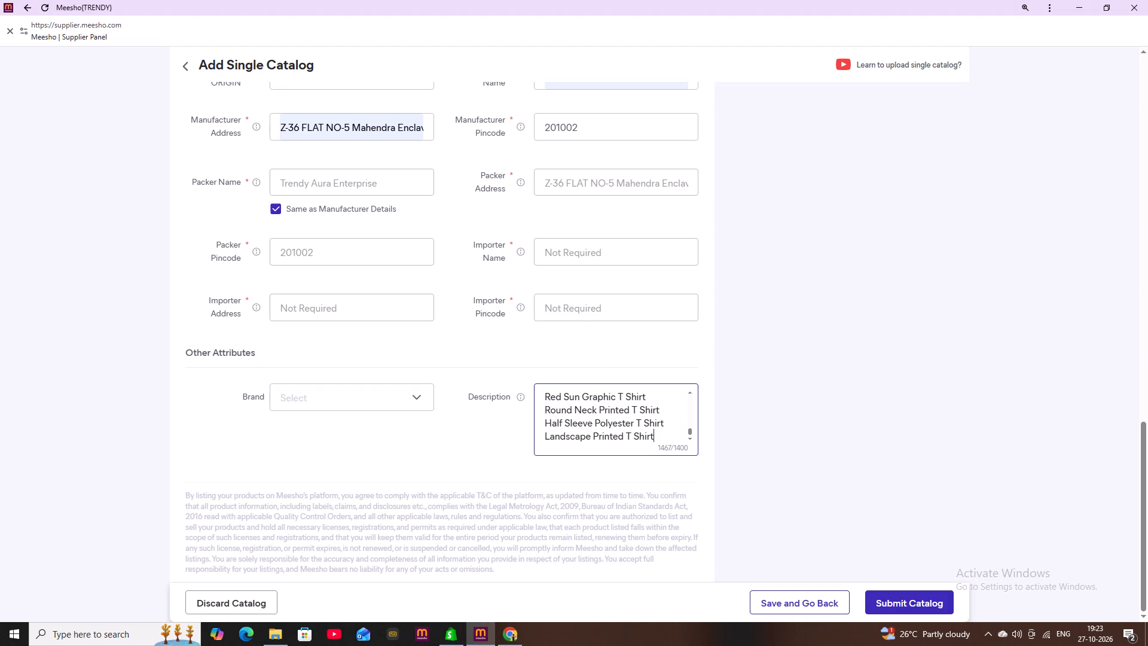
# Delete the Round Neck Printed, Half Sleeve Polyester and Landscape Printed T Shirt keywords from the end of the description.
pyautogui.moveTo(544, 421); pyautogui.dragTo(670, 457)
pyautogui.press('BackSpace')
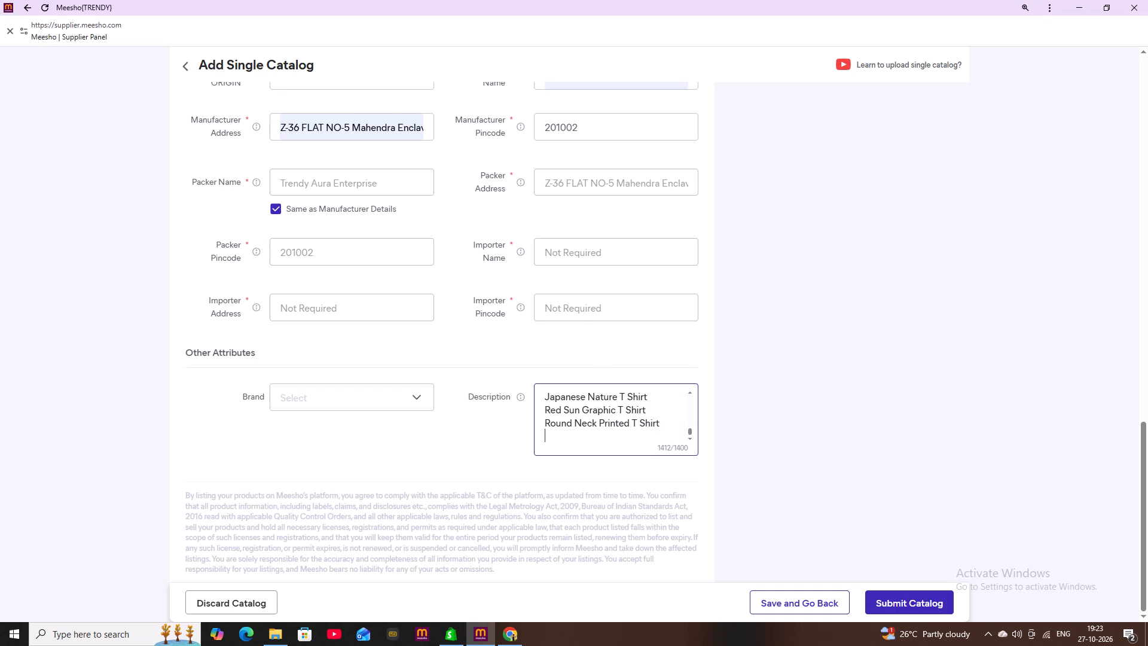
pyautogui.moveTo(544, 425); pyautogui.dragTo(707, 425)
pyautogui.press('BackSpace')
pyautogui.click(749, 423)
# Submit the catalog, declaring that all its products are not branded or illegal to sell, and dismiss the ad campaign offer.
pyautogui.scroll(5, 713, 416)
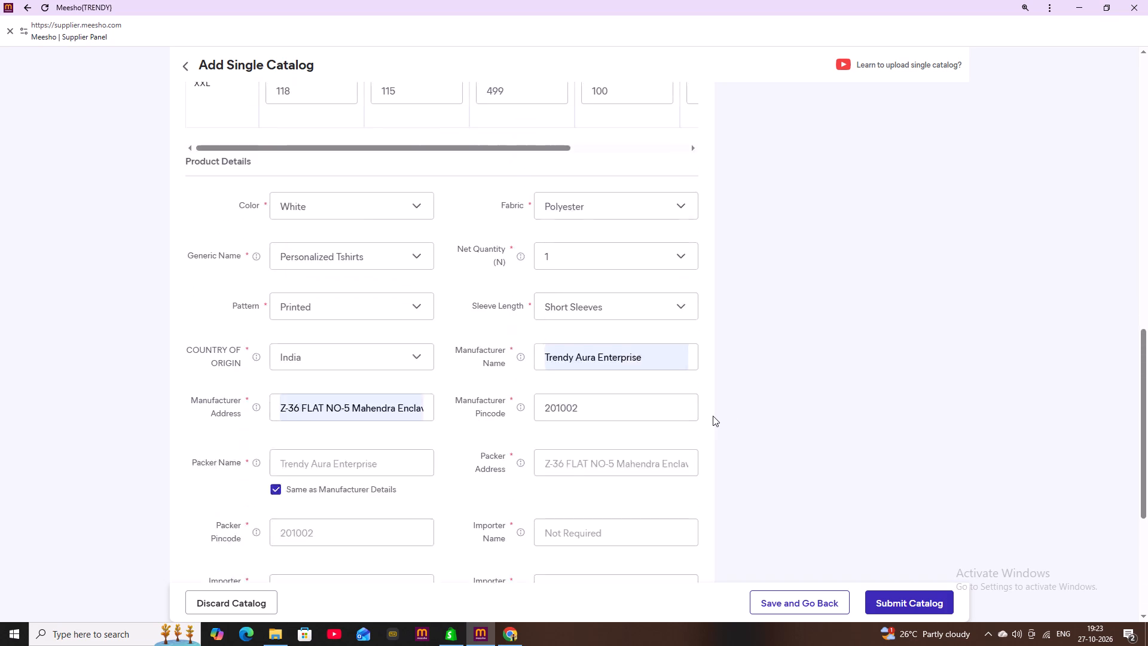
pyautogui.scroll(8, 713, 416)
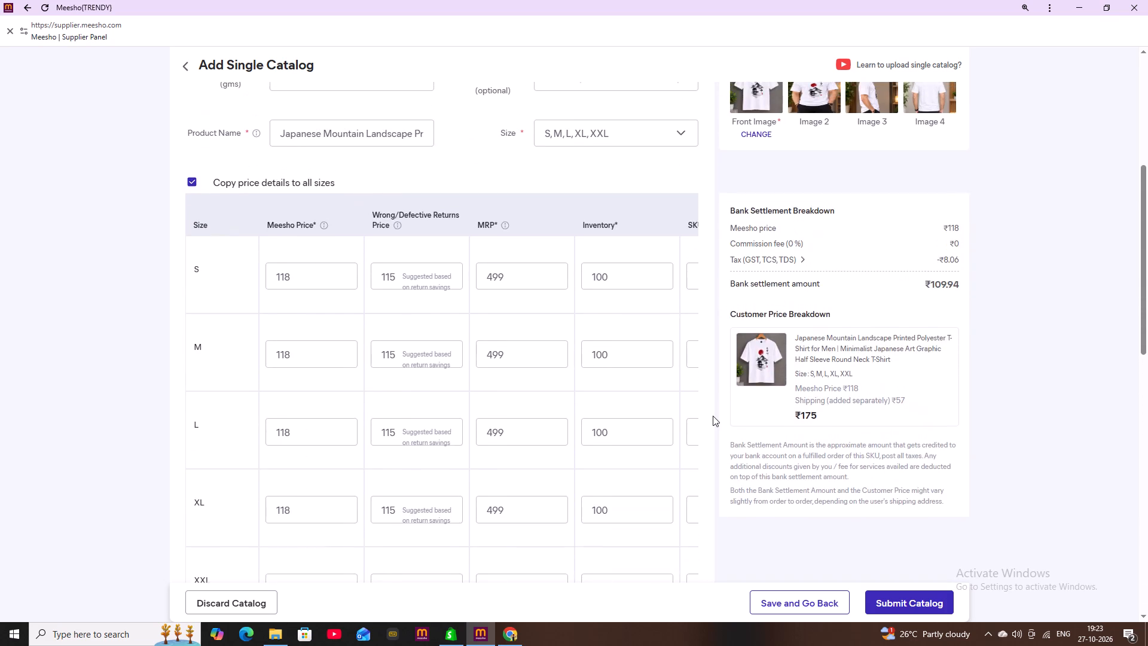
pyautogui.scroll(3, 713, 416)
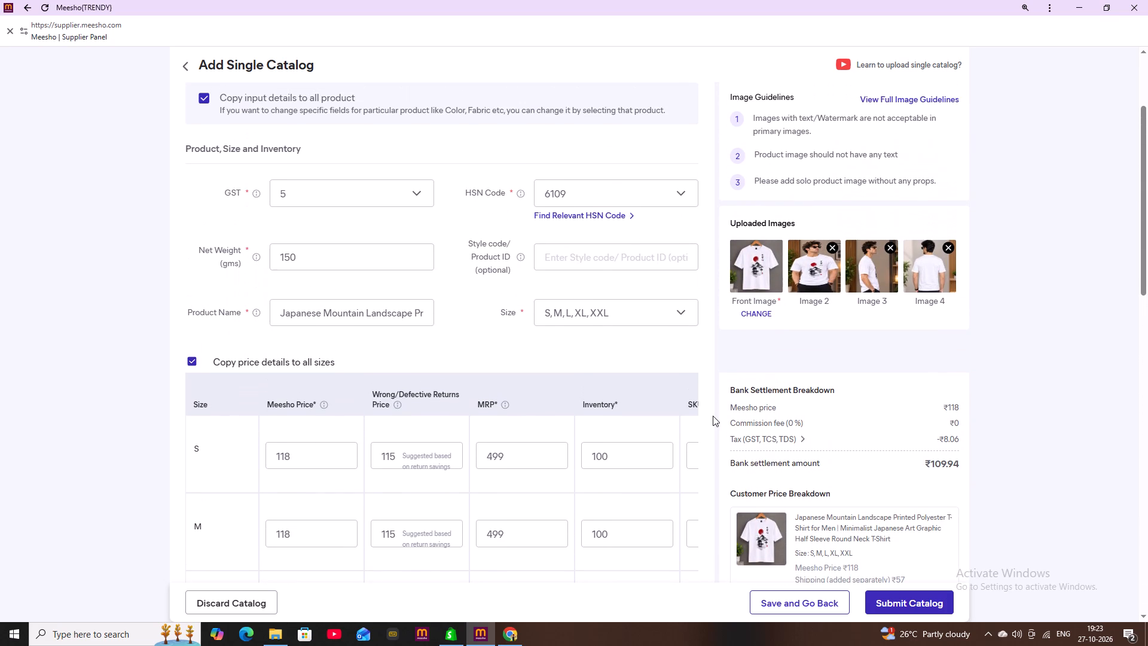
pyautogui.scroll(-2, 713, 416)
pyautogui.scroll(1, 713, 416)
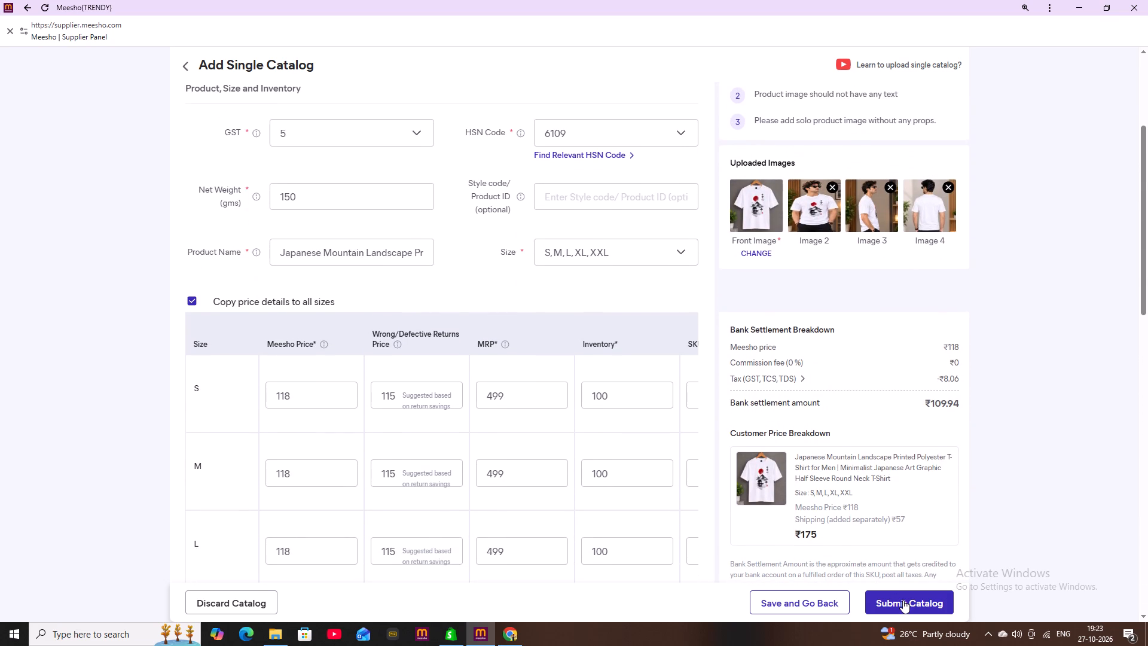
pyautogui.click(903, 600)
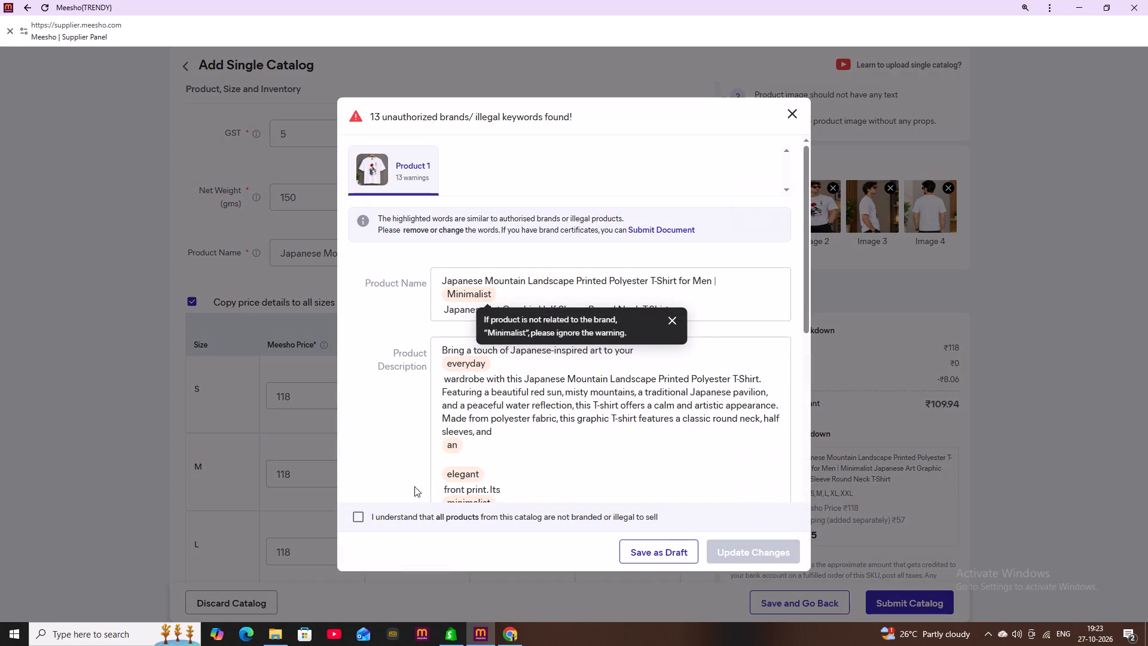
pyautogui.click(350, 522)
pyautogui.click(356, 520)
pyautogui.click(765, 553)
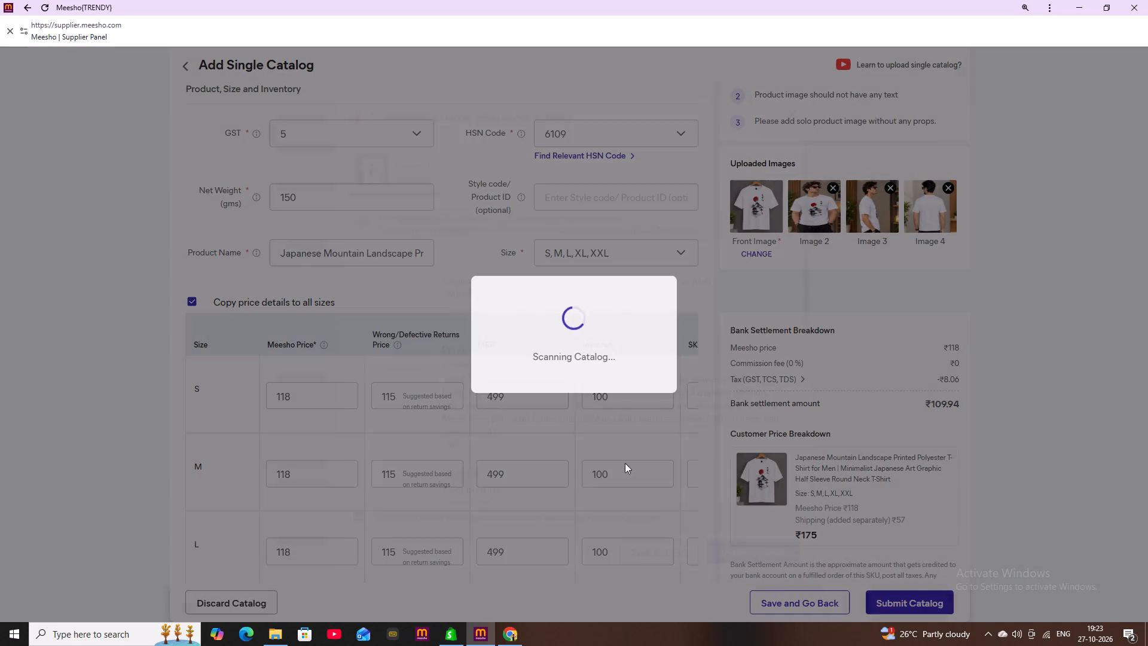
pyautogui.click(660, 362)
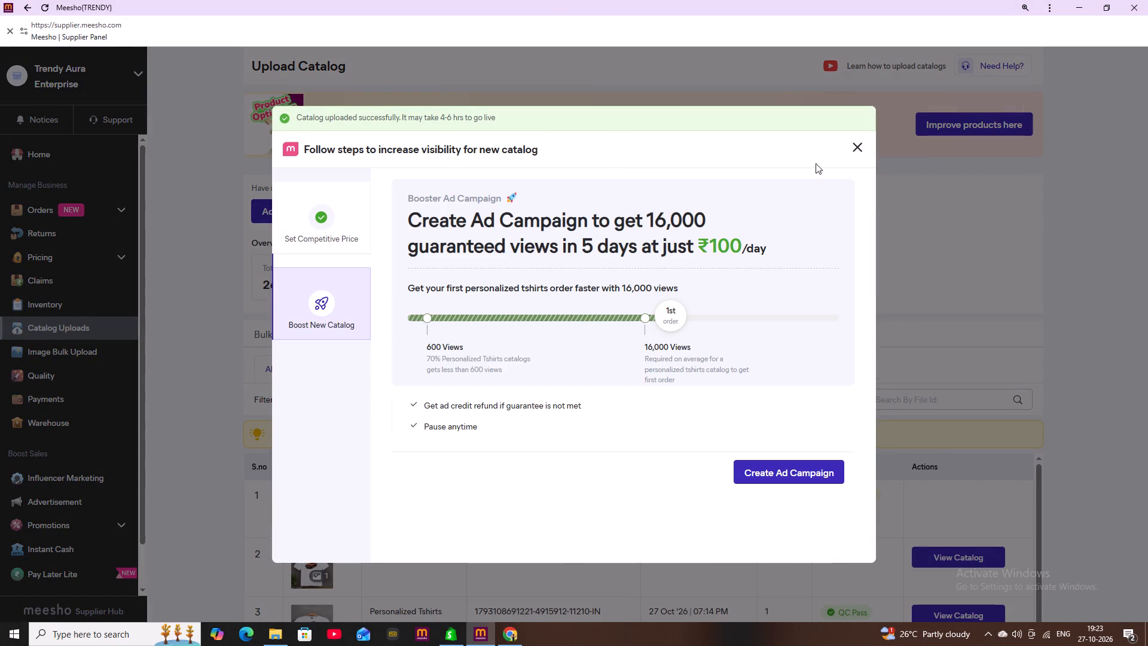
pyautogui.click(854, 154)
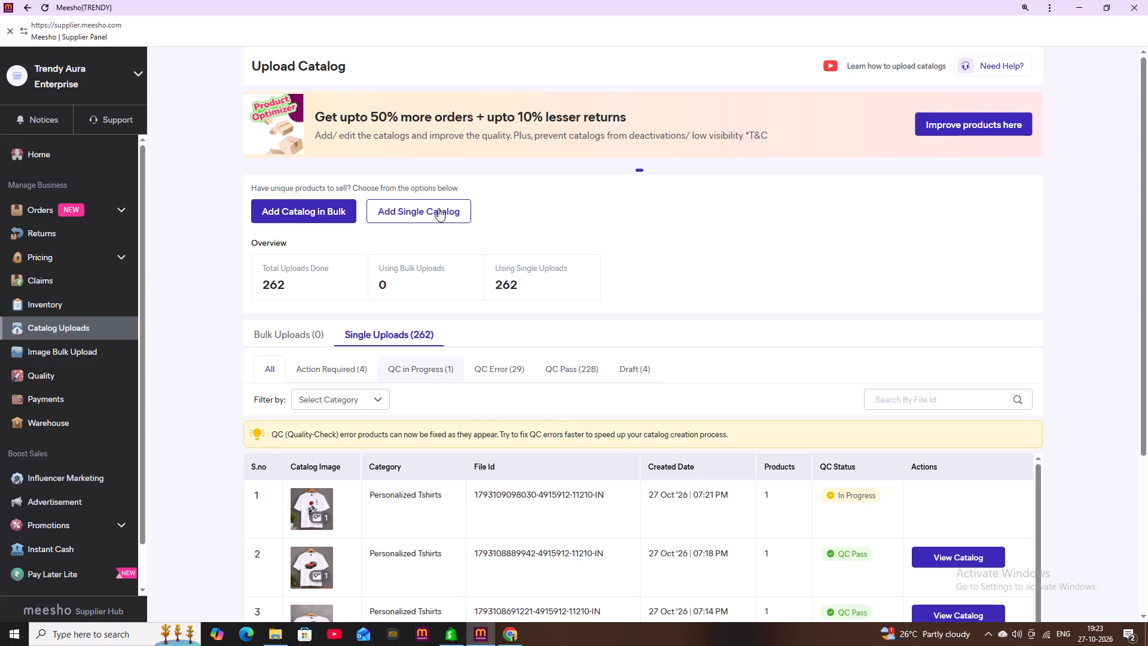
# Start a new single catalog in the Personalized Tshirts category with mock-up image 1313 as its front image.
pyautogui.click(439, 204)
pyautogui.click(563, 420)
pyautogui.click(561, 400)
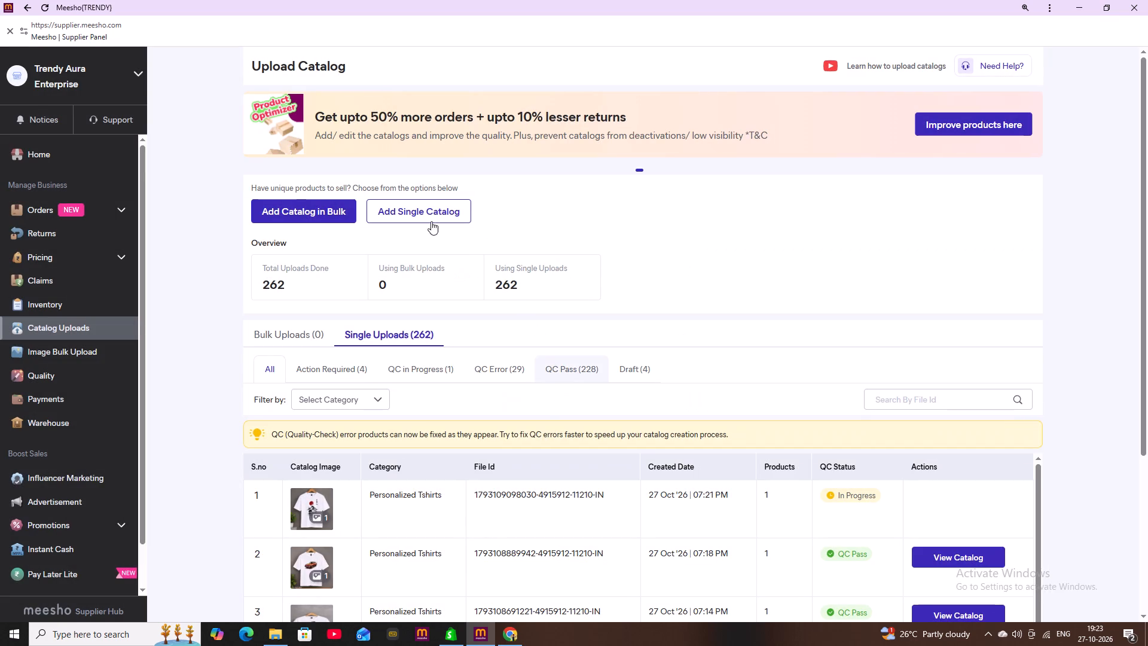
pyautogui.click(431, 221)
pyautogui.click(507, 397)
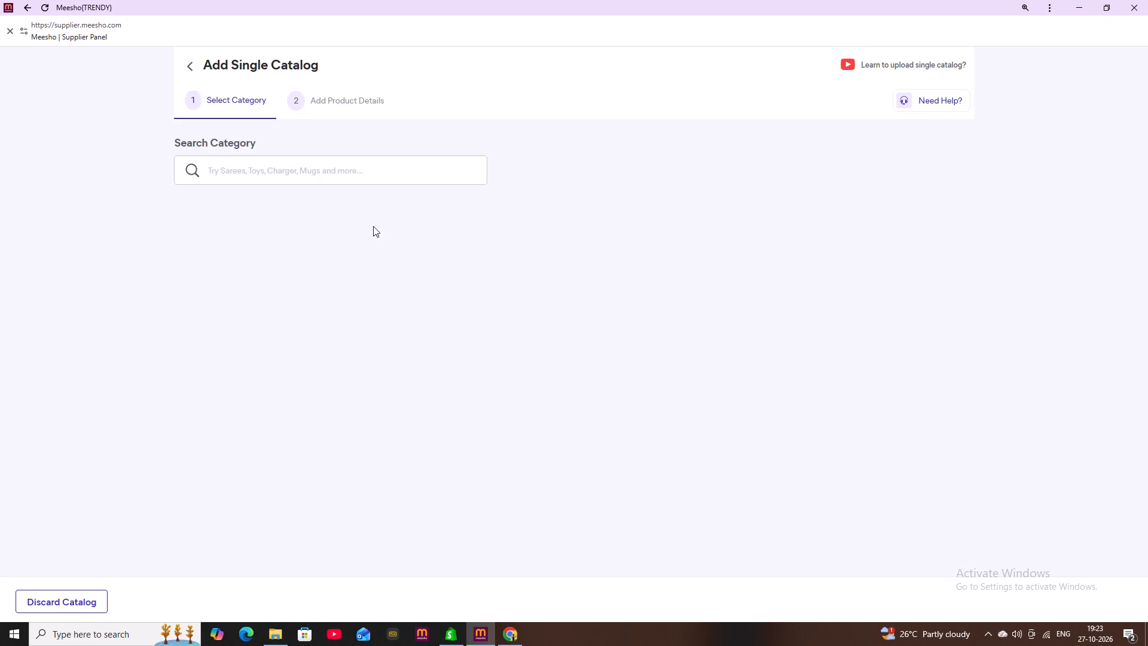
pyautogui.click(390, 237)
pyautogui.click(816, 477)
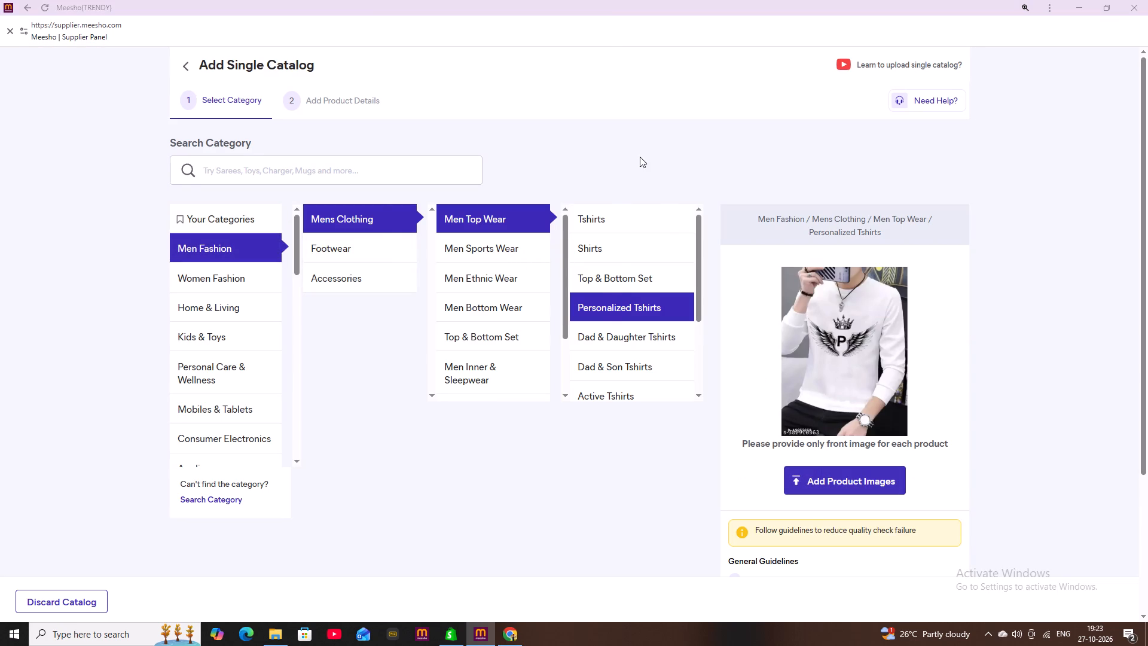
pyautogui.moveTo(600, 71); pyautogui.dragTo(600, 276)
pyautogui.scroll(5, 547, 256)
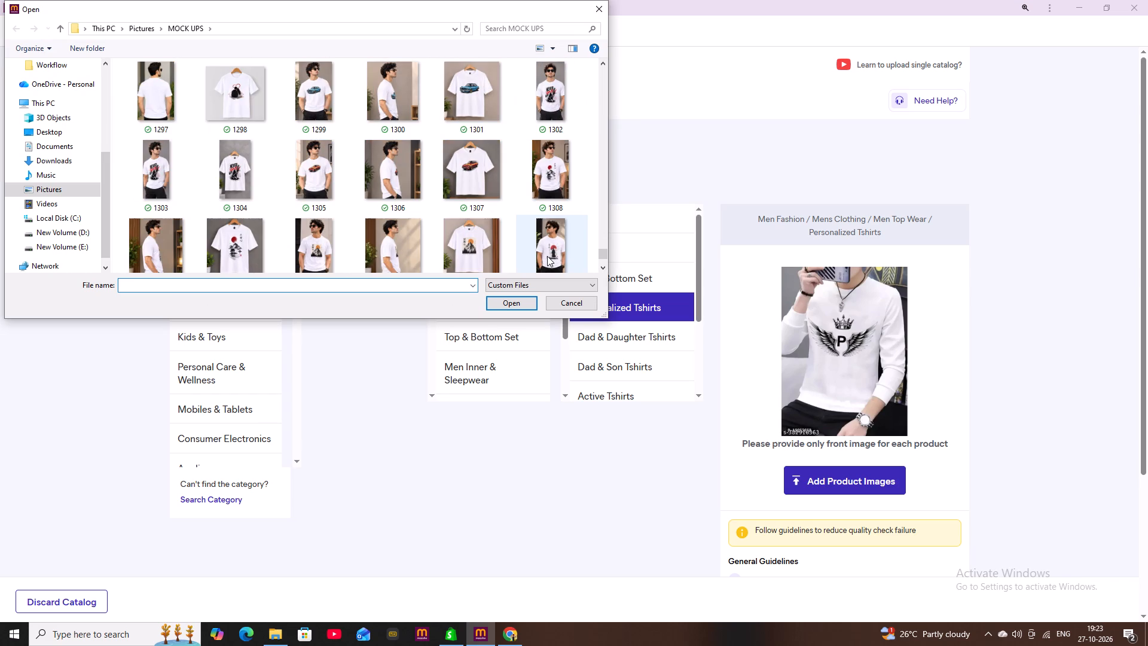
pyautogui.scroll(-1, 345, 242)
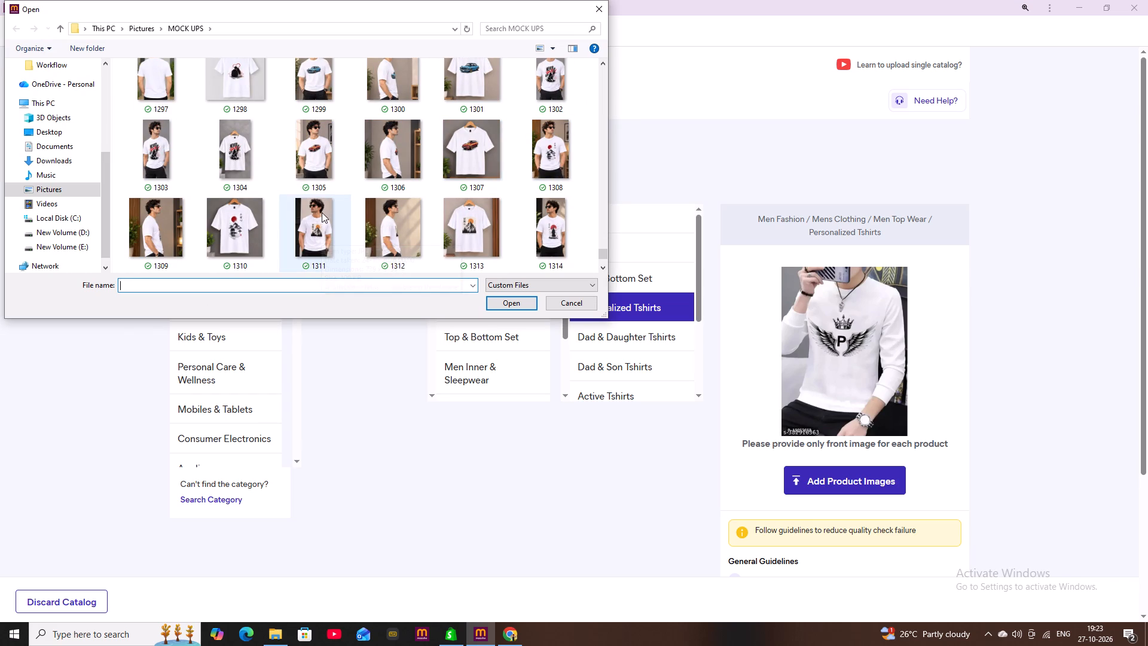
pyautogui.doubleClick(465, 223)
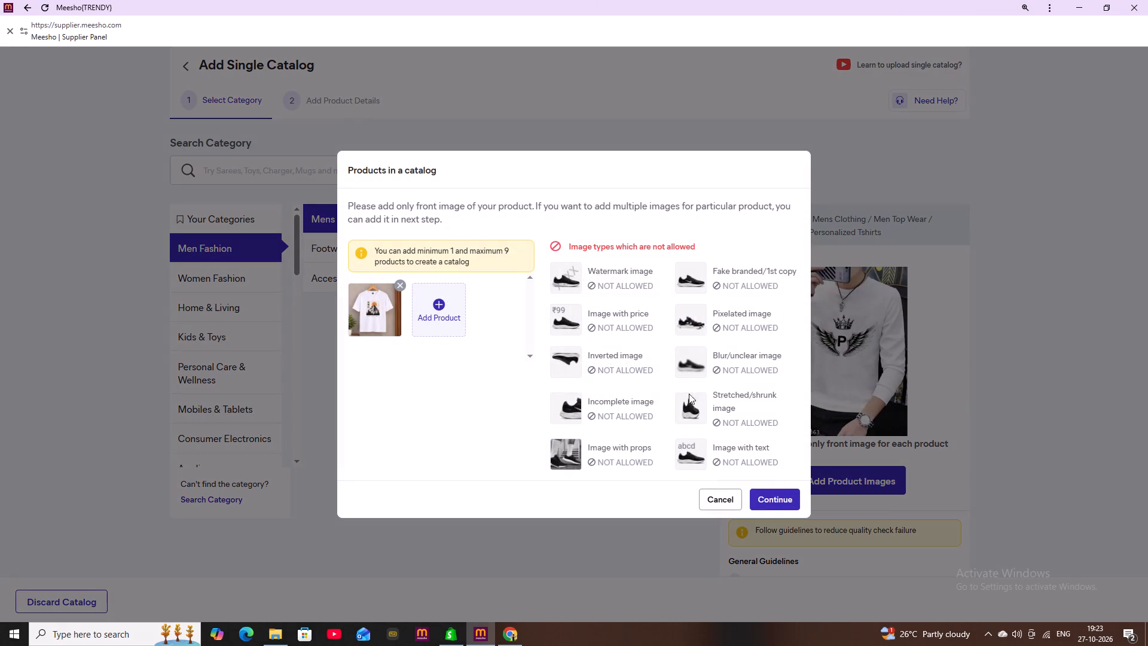
pyautogui.click(778, 499)
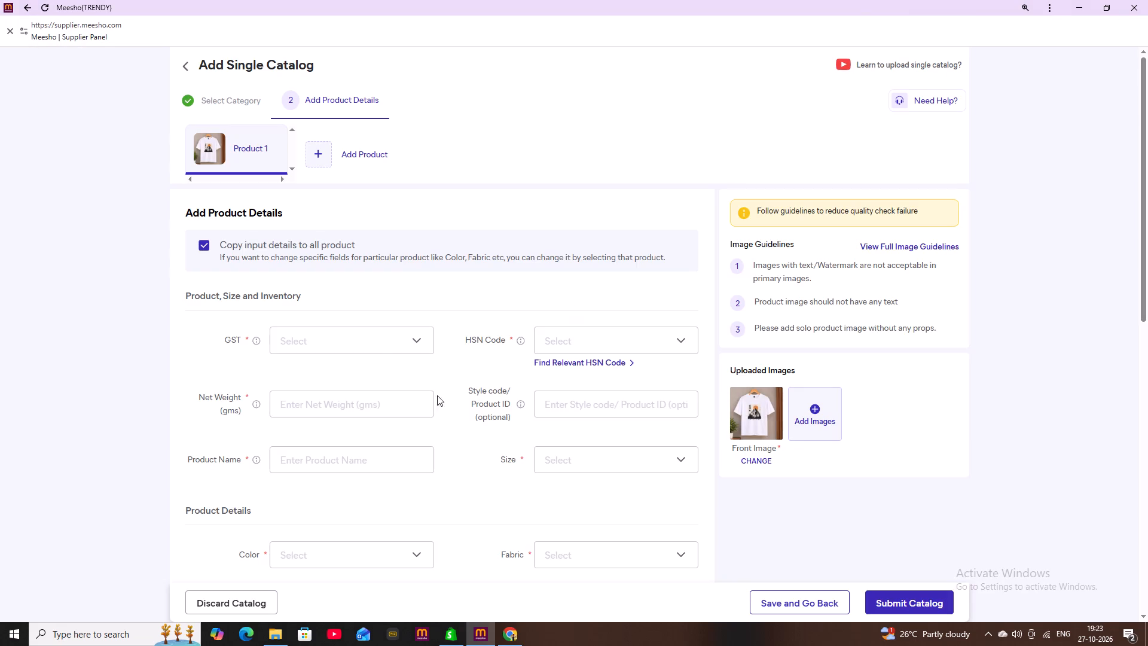
# Set the GST to 5 and the HSN Code to 6109.
pyautogui.click(380, 347)
pyautogui.click(381, 385)
pyautogui.click(386, 387)
pyautogui.click(581, 337)
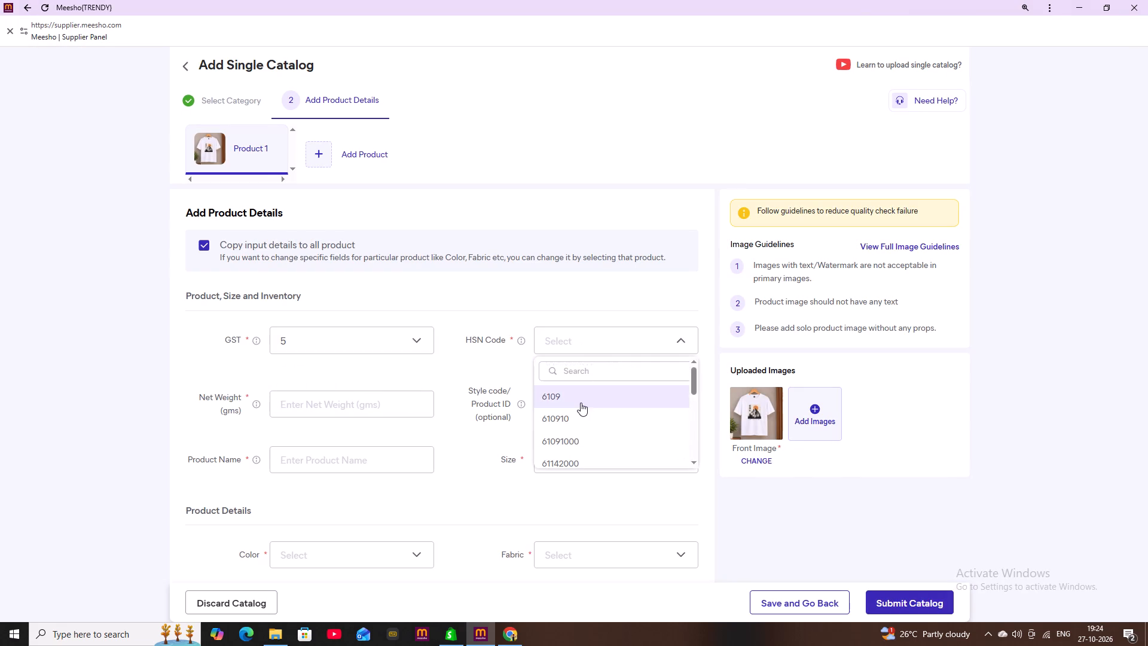
pyautogui.click(581, 403)
# Set the product's sizes to S, M, L, XL and XXL.
pyautogui.click(632, 442)
pyautogui.click(641, 468)
pyautogui.click(640, 489)
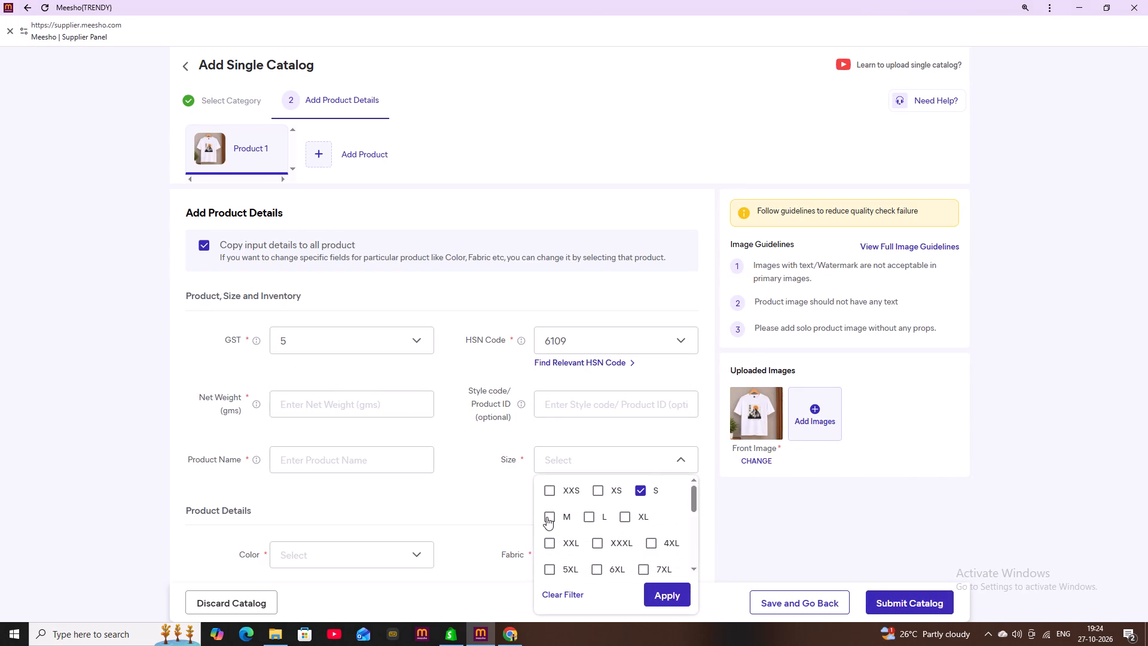
pyautogui.click(544, 518)
pyautogui.click(594, 516)
pyautogui.click(640, 516)
pyautogui.click(616, 516)
pyautogui.click(625, 522)
pyautogui.click(552, 551)
pyautogui.click(551, 538)
pyautogui.click(662, 578)
pyautogui.click(661, 583)
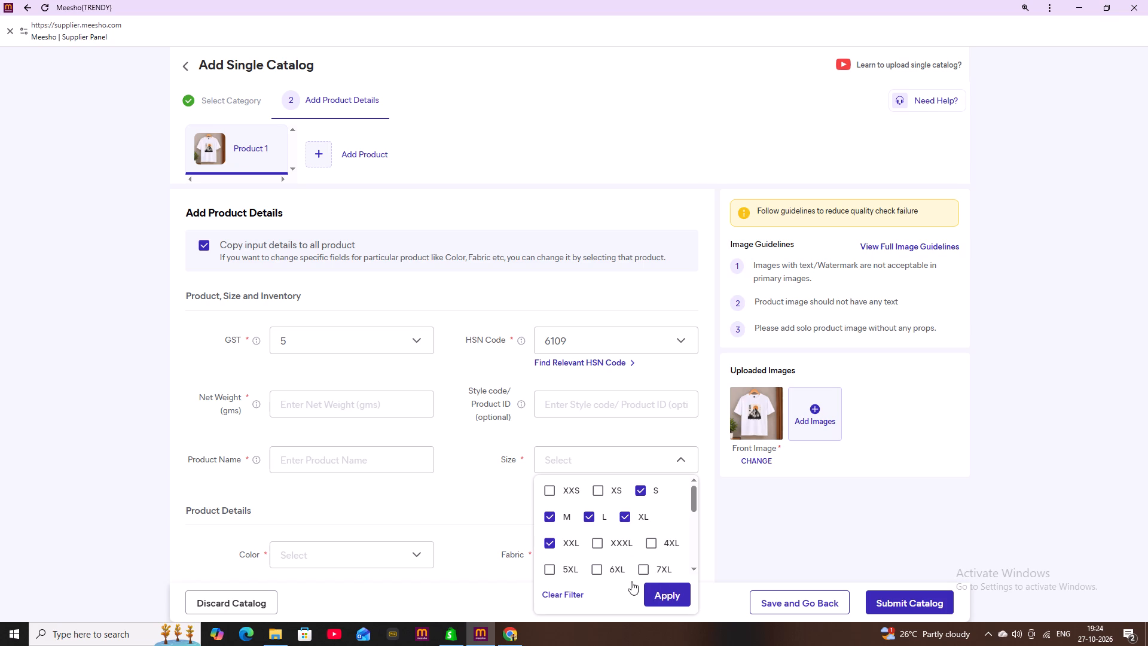
# Set the product's net weight to 150 gms.
pyautogui.click(354, 407)
pyautogui.write('150')
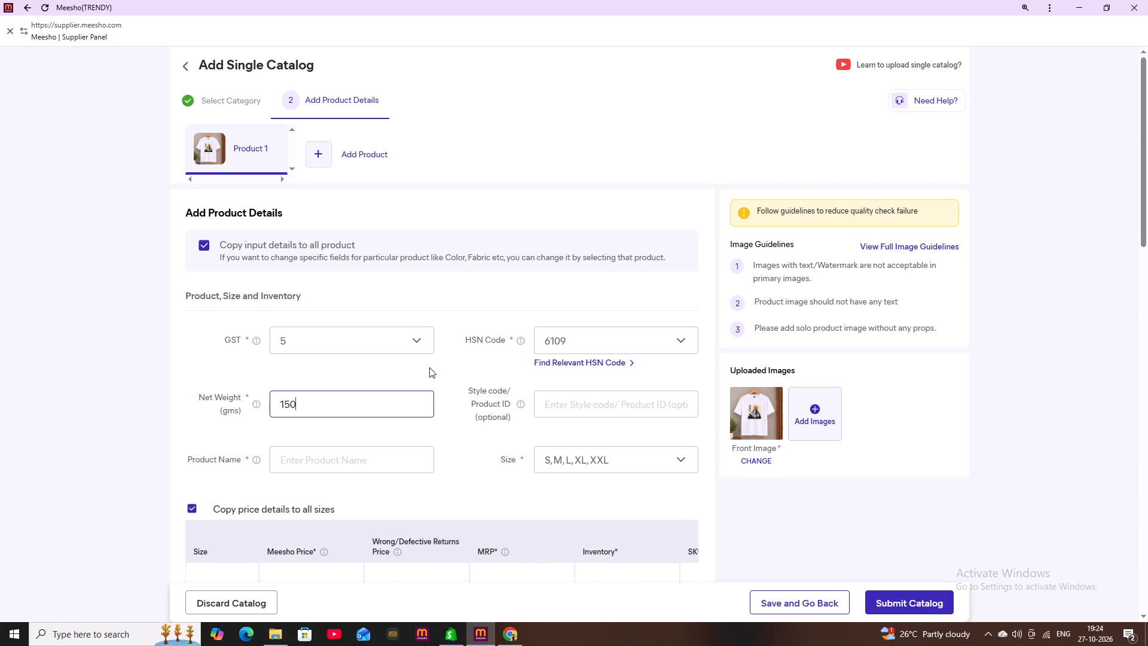
pyautogui.click(429, 367)
# Set the Meesho Price to 119 and the MRP to 499 for all sizes.
pyautogui.scroll(-4, 429, 367)
pyautogui.click(332, 380)
pyautogui.click(334, 370)
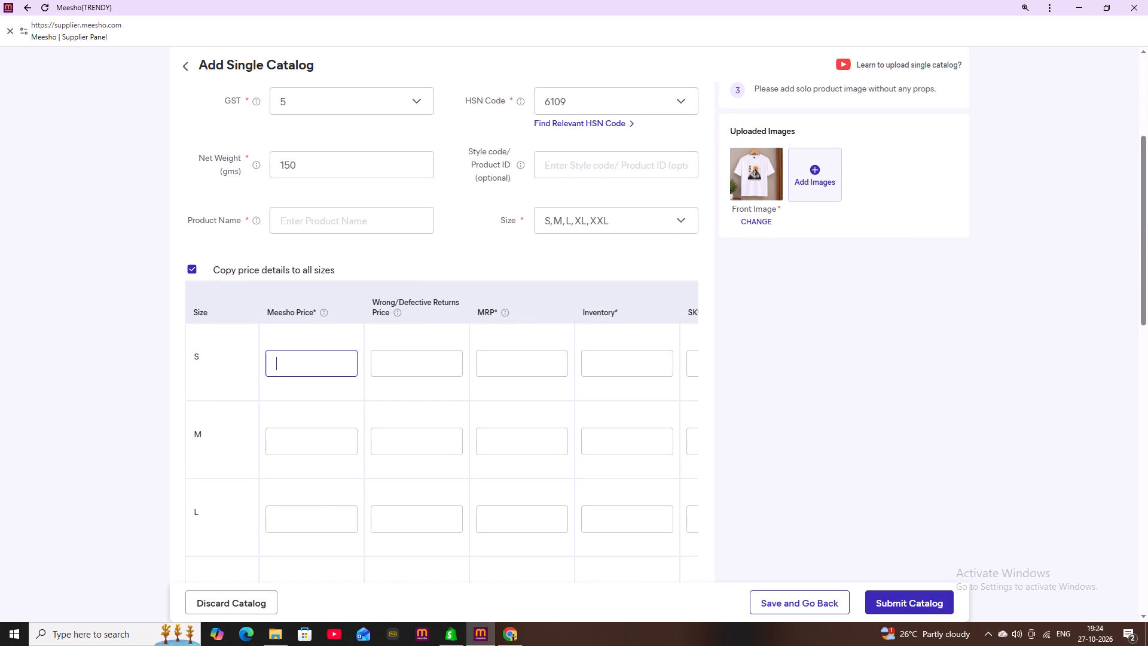
pyautogui.write('11')
pyautogui.press('9')
pyautogui.click(491, 360)
pyautogui.write('499')
pyautogui.click(539, 322)
# Set the inventory to 100 for each of the sizes S, M, L, XL and XXL.
pyautogui.scroll(-3, 563, 316)
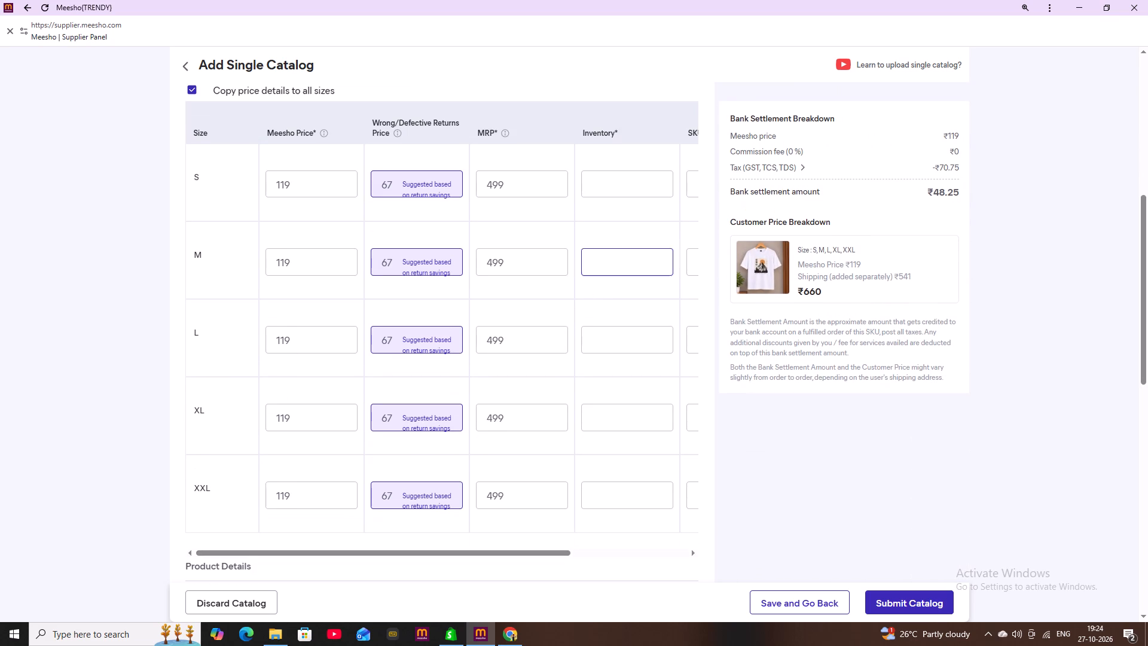
pyautogui.click(625, 192)
pyautogui.write('10')
pyautogui.press('0')
pyautogui.click(630, 265)
pyautogui.press('1')
pyautogui.press('0')
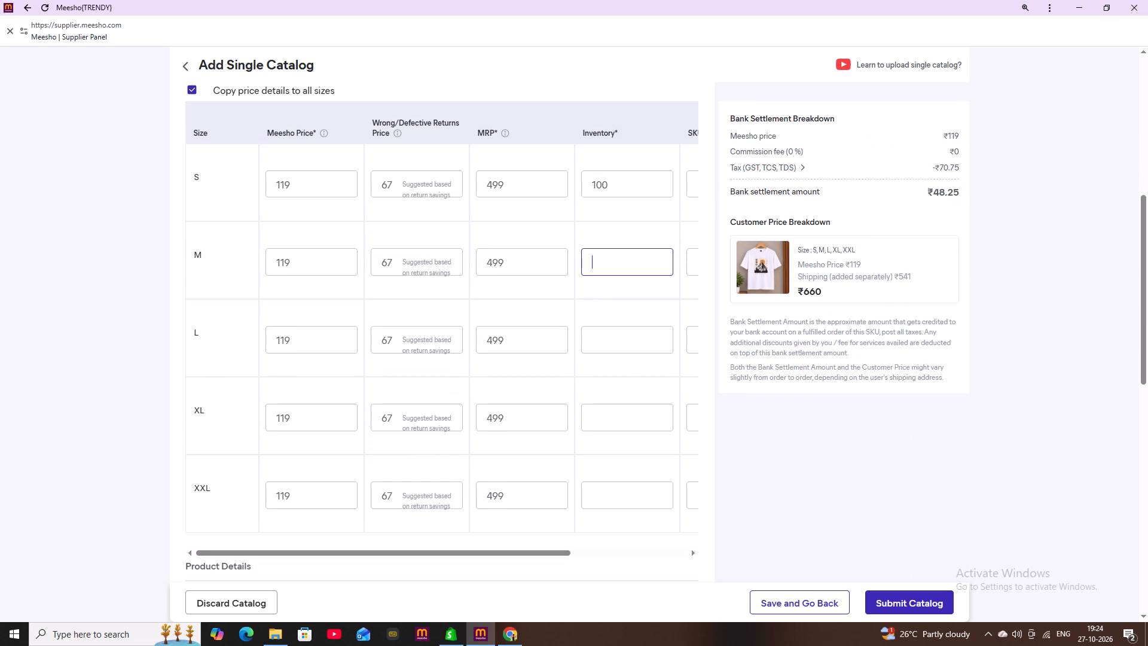
pyautogui.press('0')
pyautogui.click(634, 358)
pyautogui.click(634, 342)
pyautogui.press('1')
pyautogui.press('0')
pyautogui.press('0')
pyautogui.click(632, 418)
pyautogui.write('10')
pyautogui.press('0')
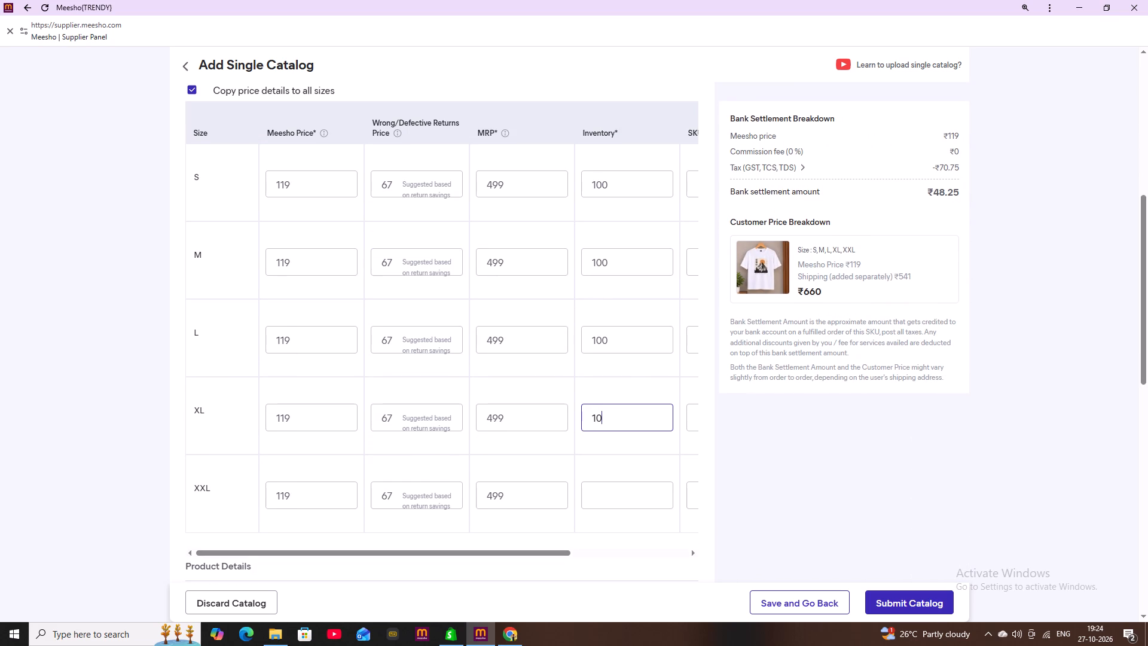
pyautogui.click(628, 499)
pyautogui.write('10')
pyautogui.press('0')
pyautogui.click(639, 473)
# Replace the front image with the mock-up of a man in a cap and sunglasses wearing a large lettered print.
pyautogui.scroll(4, 636, 456)
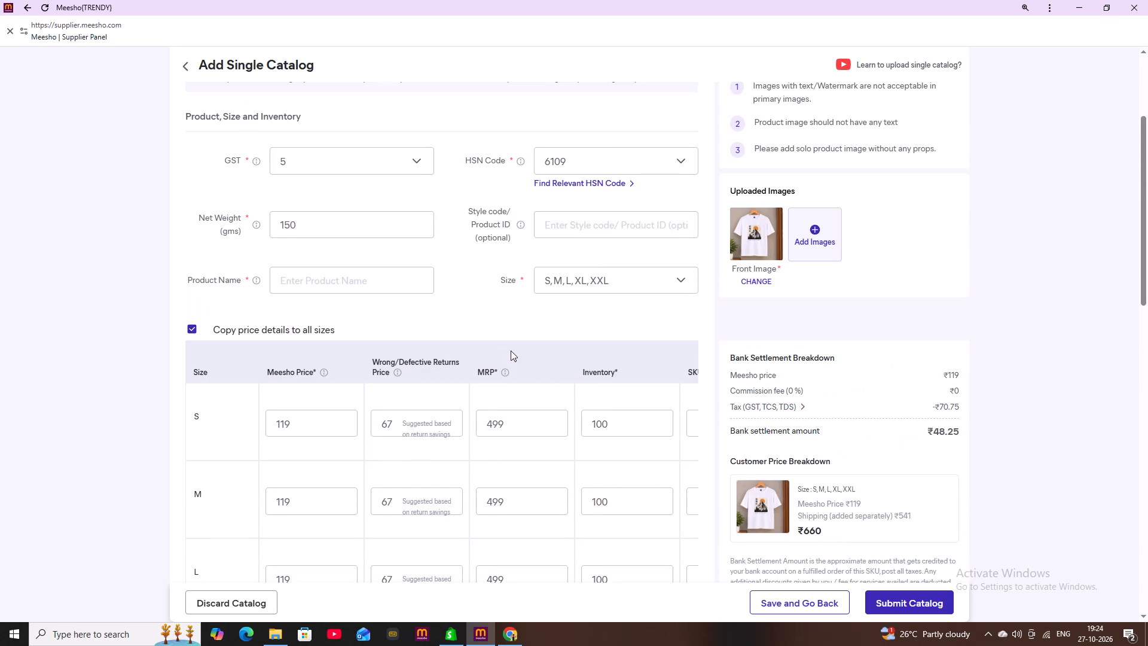
pyautogui.scroll(-1, 527, 352)
pyautogui.click(765, 220)
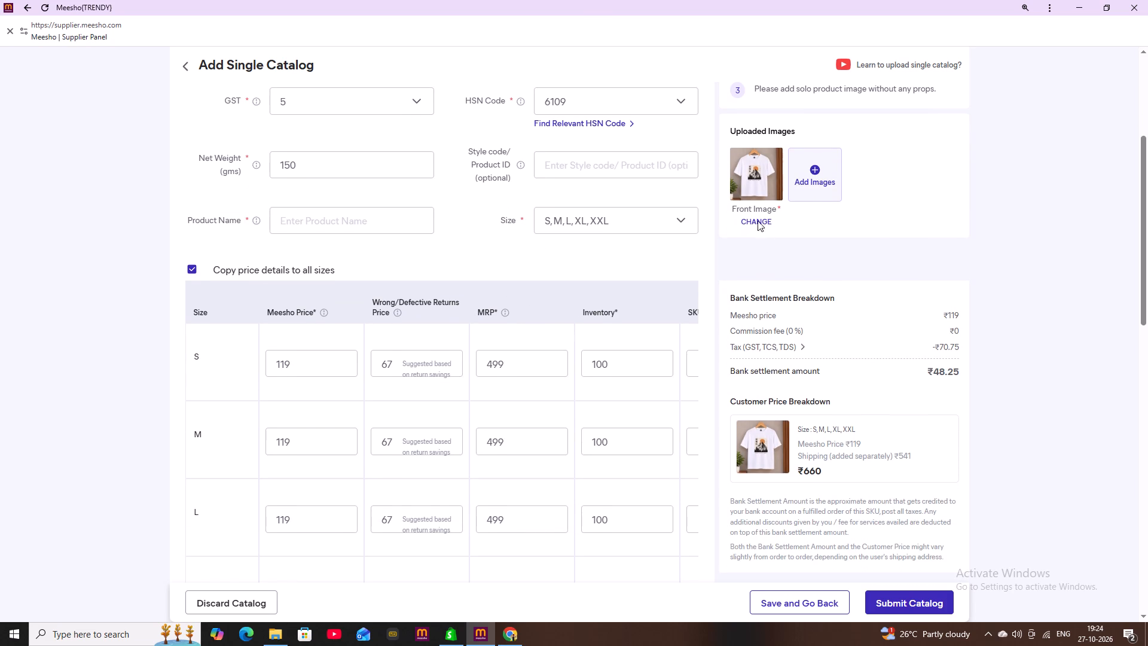
pyautogui.moveTo(607, 71); pyautogui.dragTo(606, 290)
pyautogui.scroll(1, 527, 239)
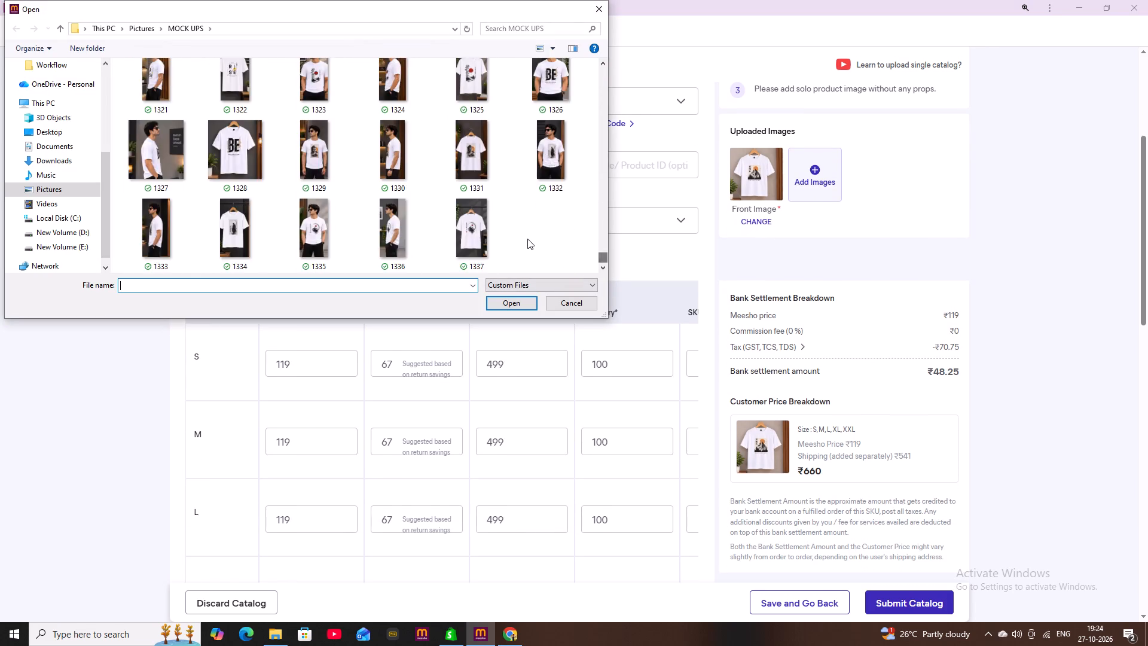
pyautogui.scroll(6, 527, 239)
pyautogui.moveTo(606, 249); pyautogui.dragTo(600, 221)
pyautogui.doubleClick(398, 209)
# Re-enter the Meesho Price as 119 and set the Wrong/Defective Returns Price to 115 for all sizes.
pyautogui.moveTo(298, 363); pyautogui.dragTo(265, 367)
pyautogui.press('BackSpace')
pyautogui.write('119')
pyautogui.moveTo(402, 365); pyautogui.dragTo(374, 368)
pyautogui.press('BackSpace')
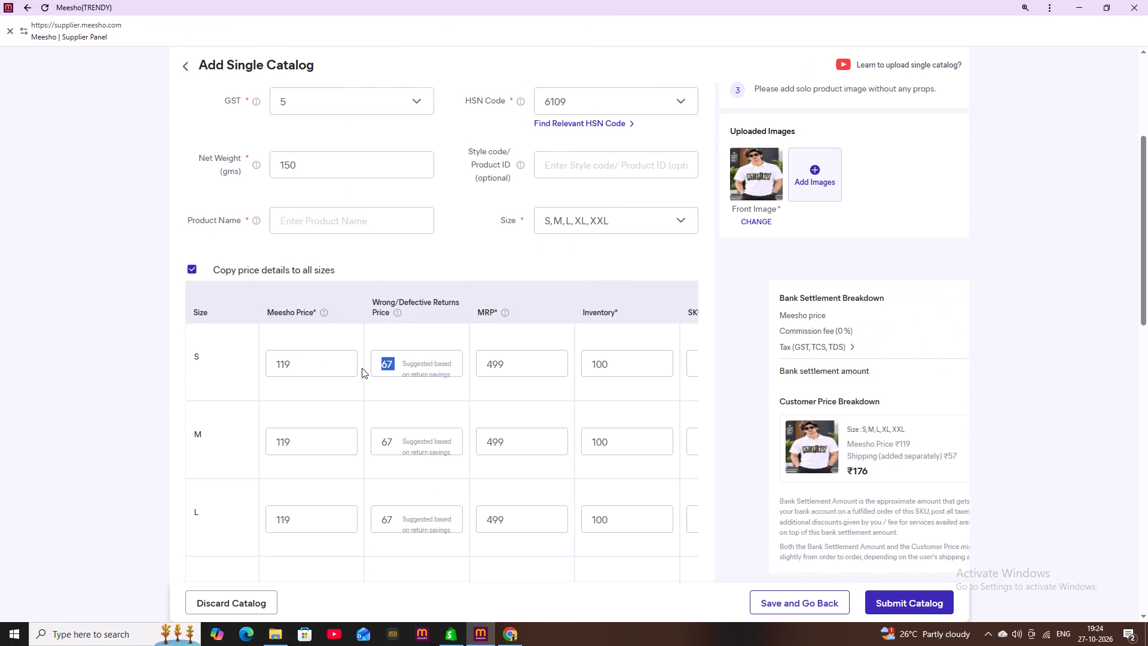
pyautogui.press('BackSpace')
pyautogui.moveTo(394, 362); pyautogui.dragTo(375, 365)
pyautogui.click(389, 362)
pyautogui.click(392, 362)
pyautogui.press('BackSpace')
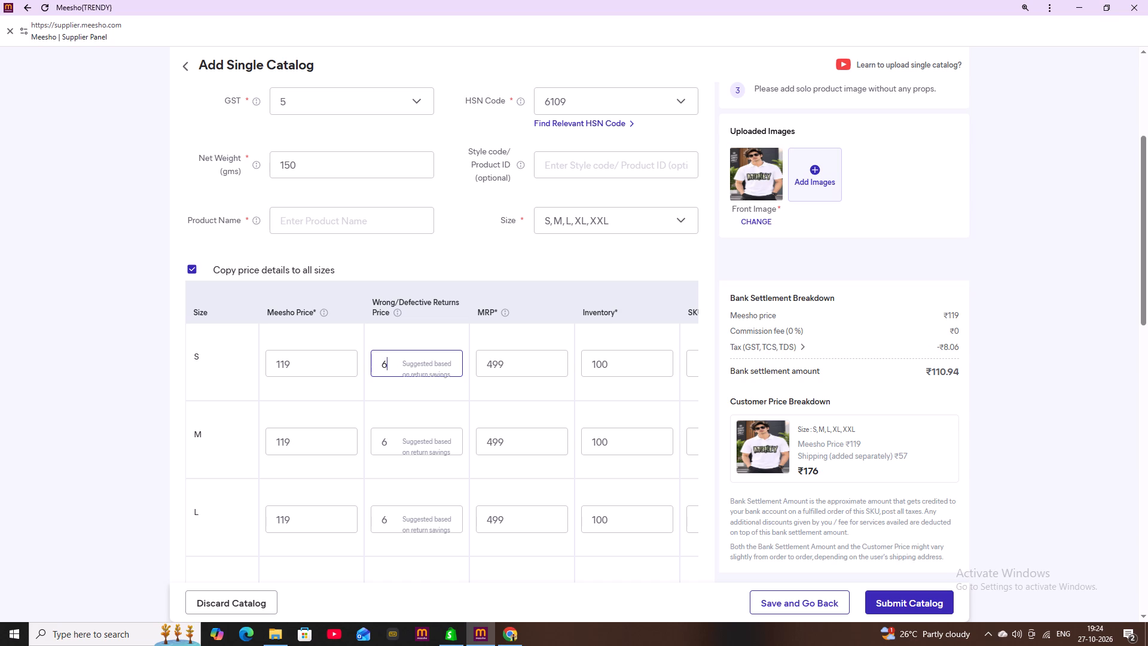
pyautogui.press('BackSpace')
pyautogui.write('115')
pyautogui.click(433, 322)
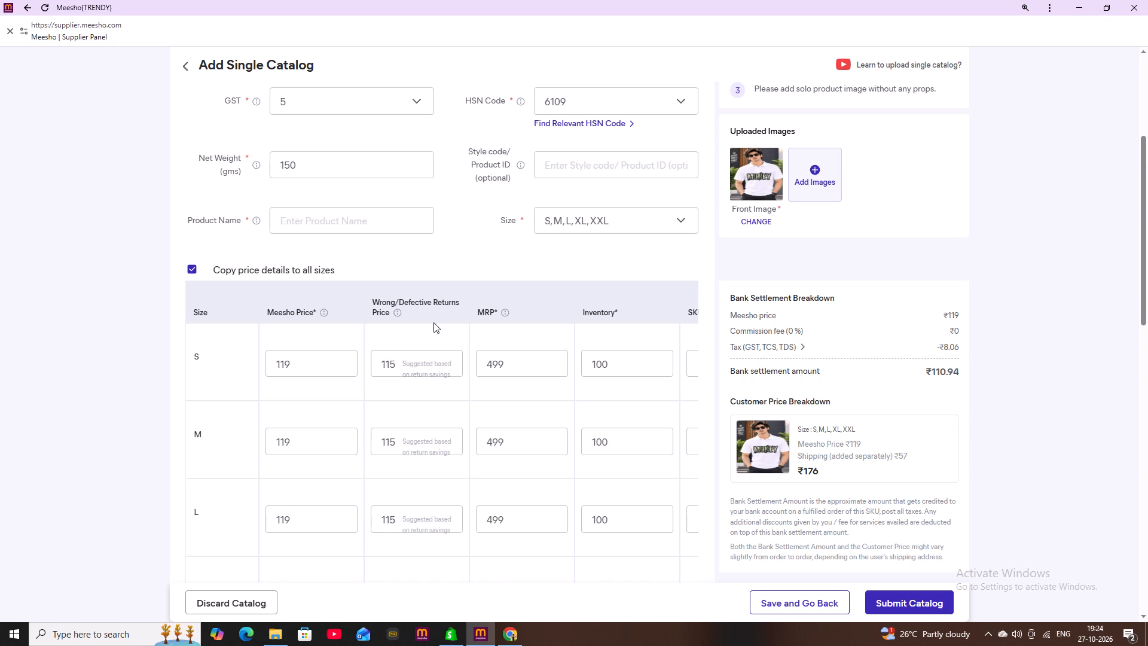
# Change the front image to mock-up 1313 from the MOCK UPS folder.
pyautogui.scroll(-1, 435, 322)
pyautogui.click(743, 165)
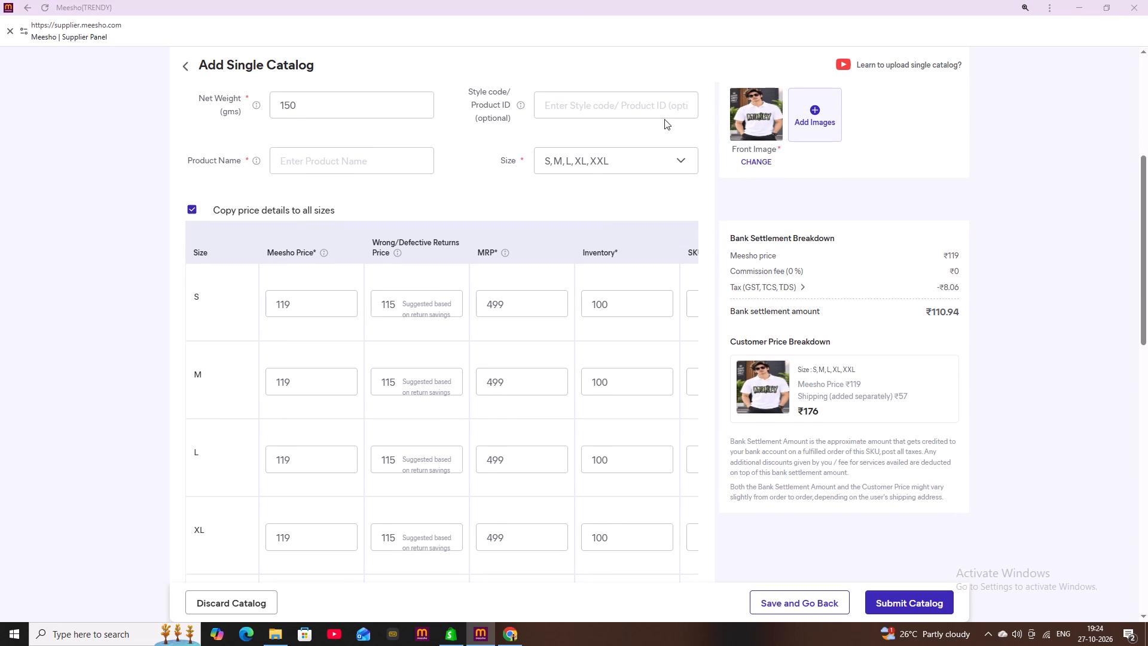
pyautogui.moveTo(606, 74); pyautogui.dragTo(613, 273)
pyautogui.scroll(4, 573, 256)
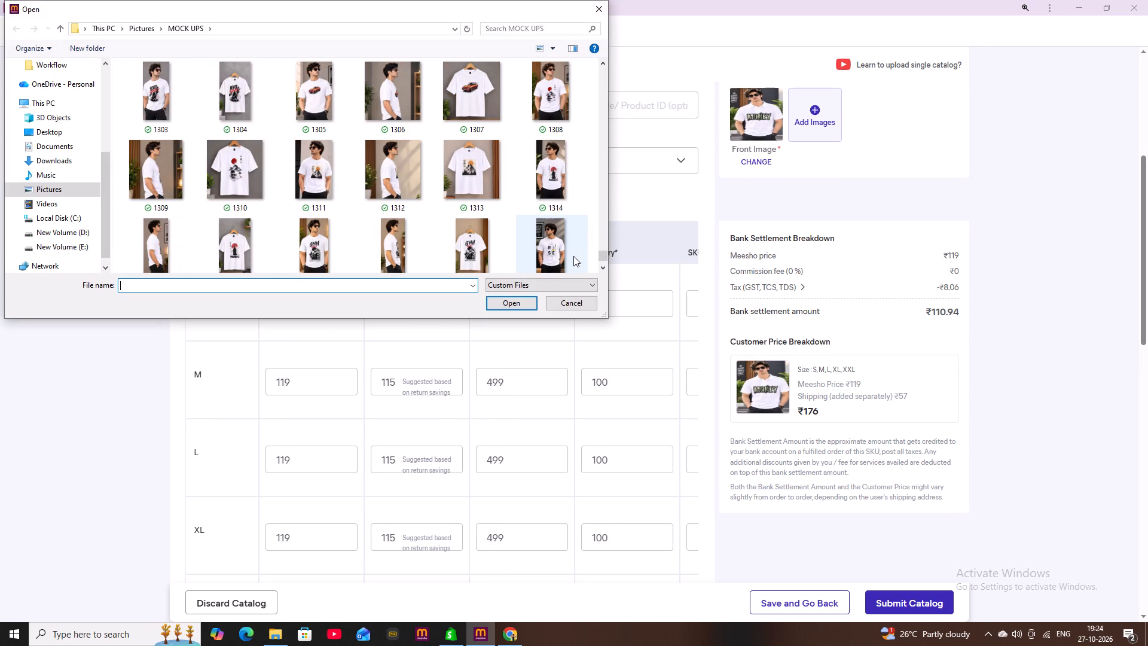
pyautogui.doubleClick(475, 170)
# Add mock-up 1311, the front view of the man wearing the same design, as Image 2.
pyautogui.click(794, 129)
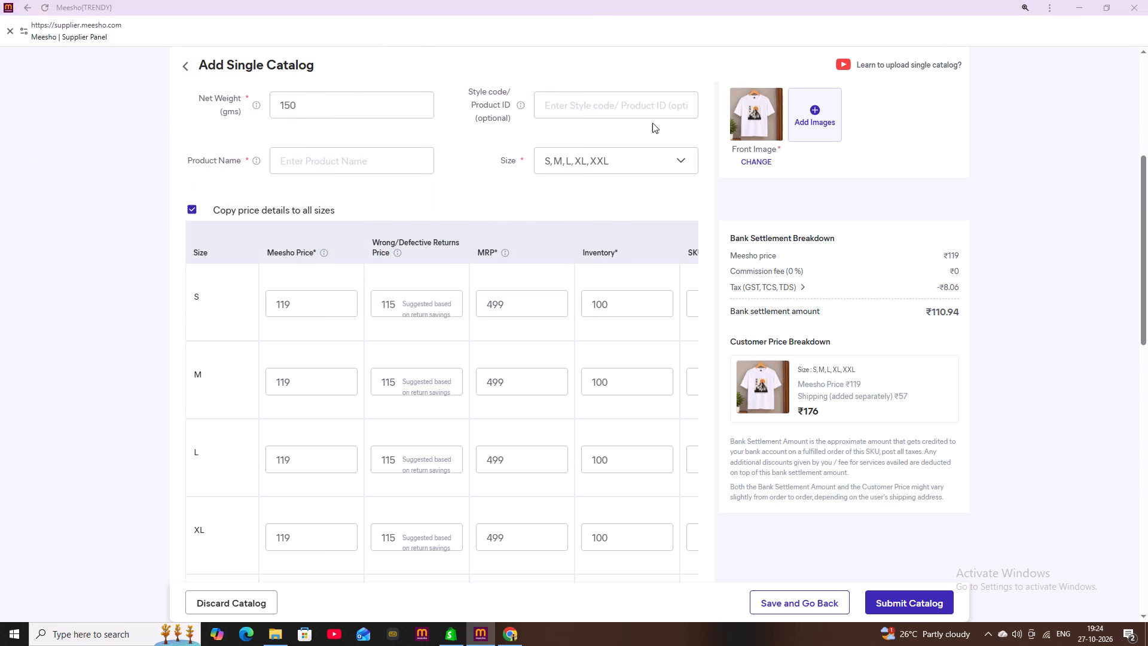
pyautogui.moveTo(602, 75); pyautogui.dragTo(596, 275)
pyautogui.scroll(5, 583, 262)
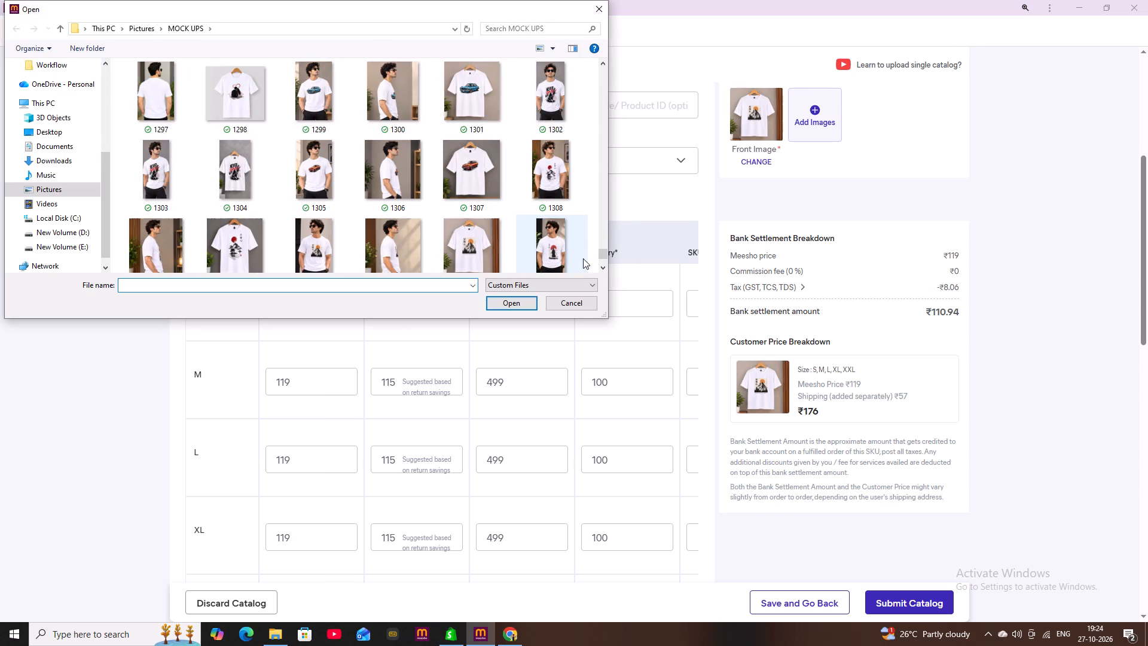
pyautogui.scroll(-1, 478, 218)
pyautogui.doubleClick(318, 234)
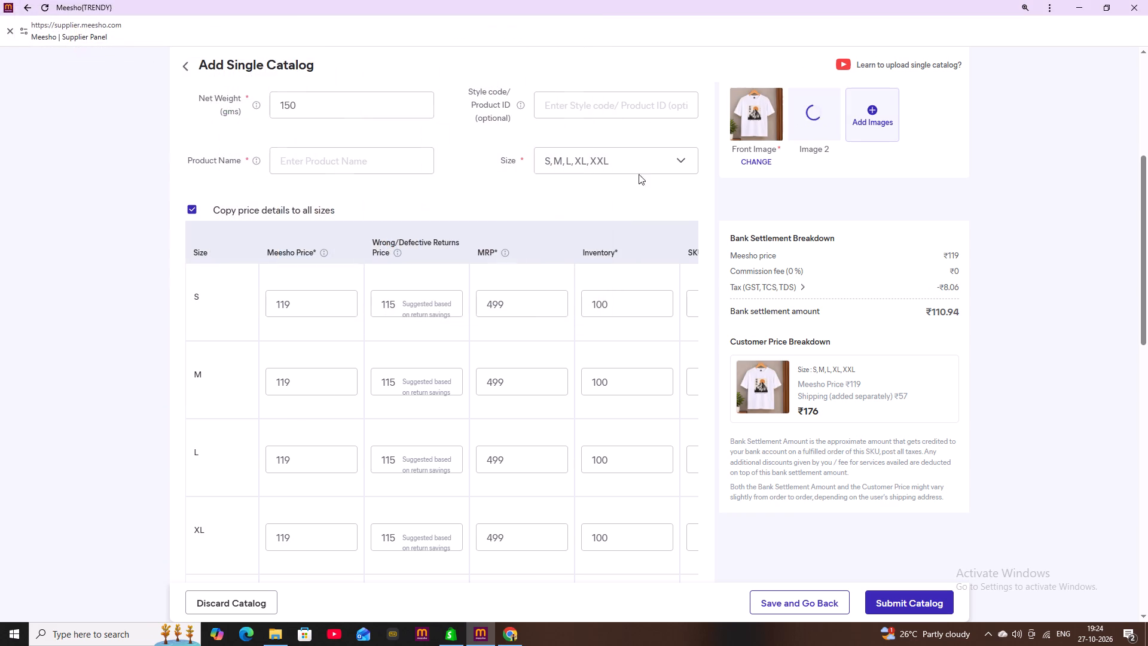
# Add mock-up 1312, the side view of the man, as Image 3.
pyautogui.click(863, 116)
pyautogui.moveTo(604, 83); pyautogui.dragTo(599, 208)
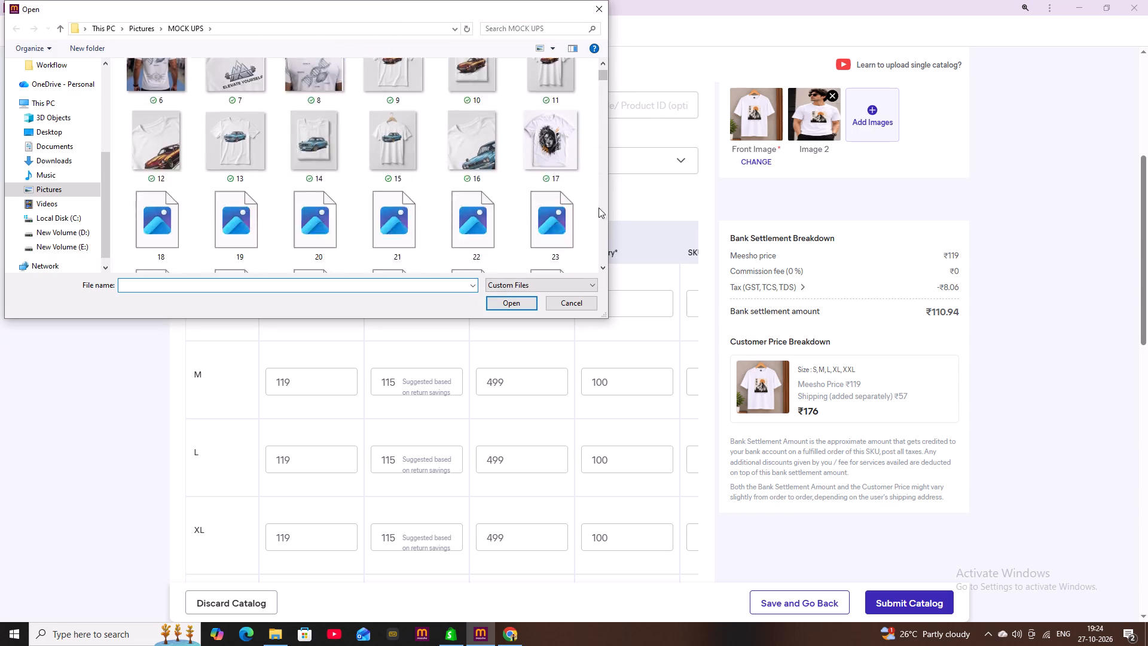
pyautogui.moveTo(599, 208); pyautogui.dragTo(596, 266)
pyautogui.moveTo(603, 73); pyautogui.dragTo(599, 260)
pyautogui.scroll(4, 560, 253)
pyautogui.scroll(-1, 484, 248)
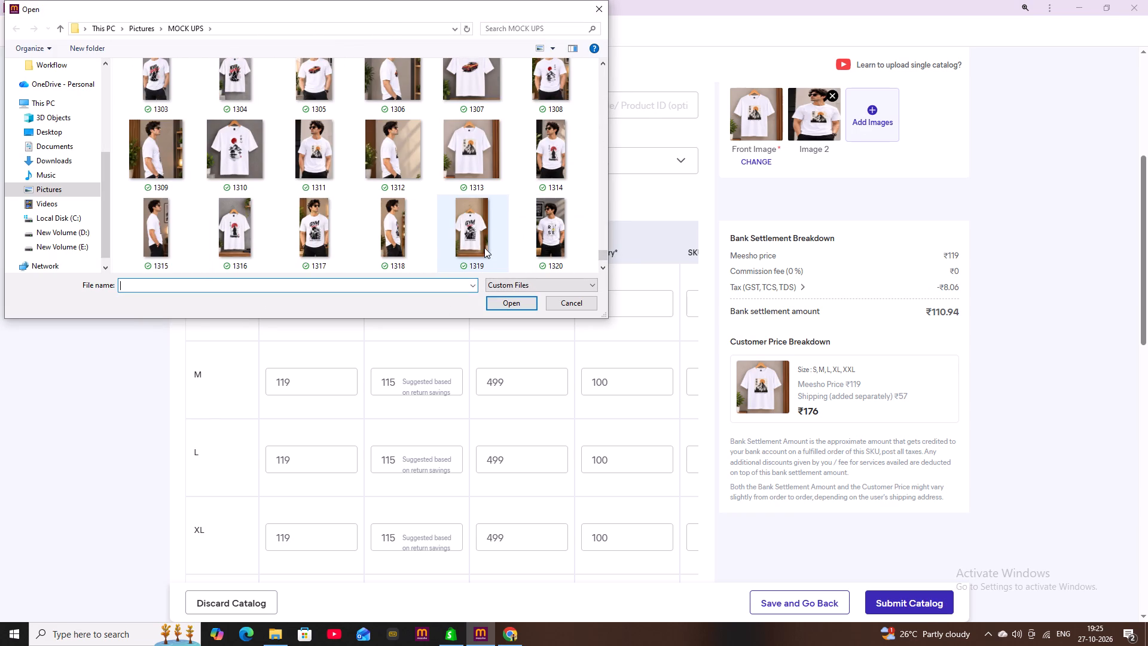
pyautogui.click(396, 161)
pyautogui.click(396, 161)
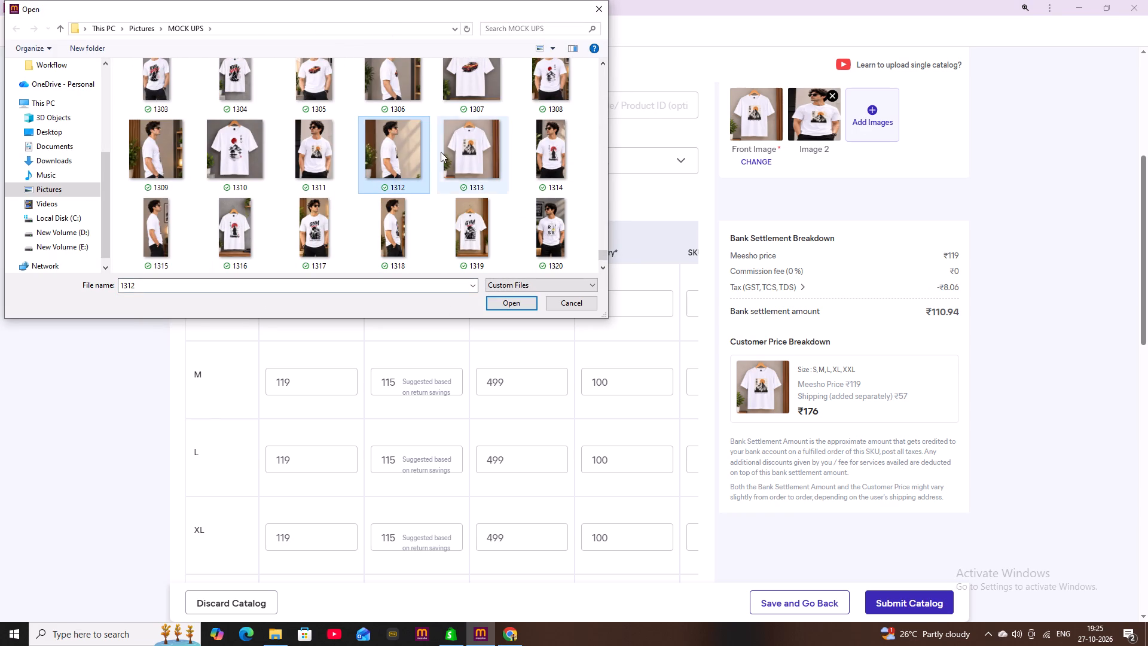
pyautogui.doubleClick(396, 156)
# Add one more picture from the MOCK UPS folder as Image 4.
pyautogui.click(927, 108)
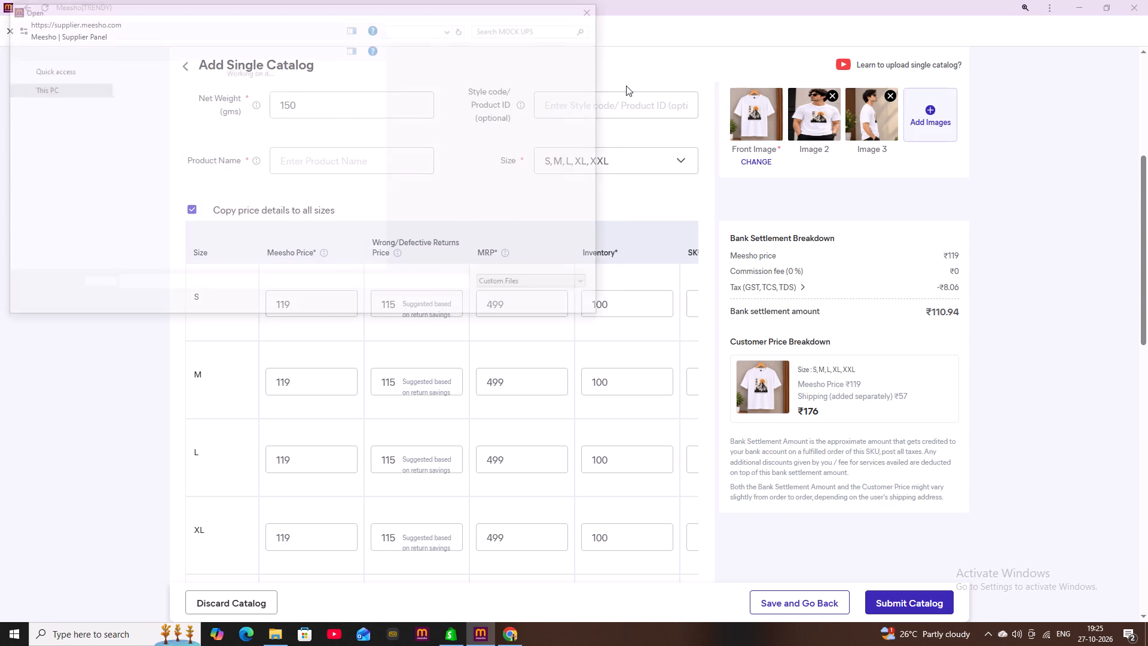
pyautogui.moveTo(604, 74); pyautogui.dragTo(609, 246)
pyautogui.scroll(5, 499, 230)
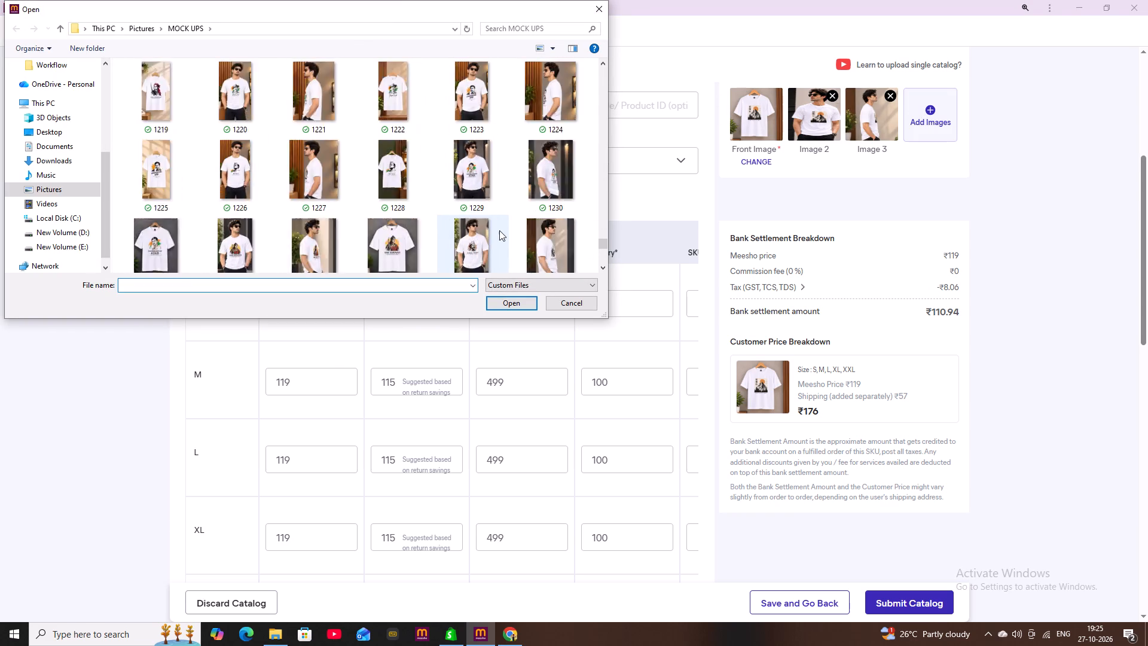
pyautogui.scroll(6, 499, 230)
pyautogui.doubleClick(398, 159)
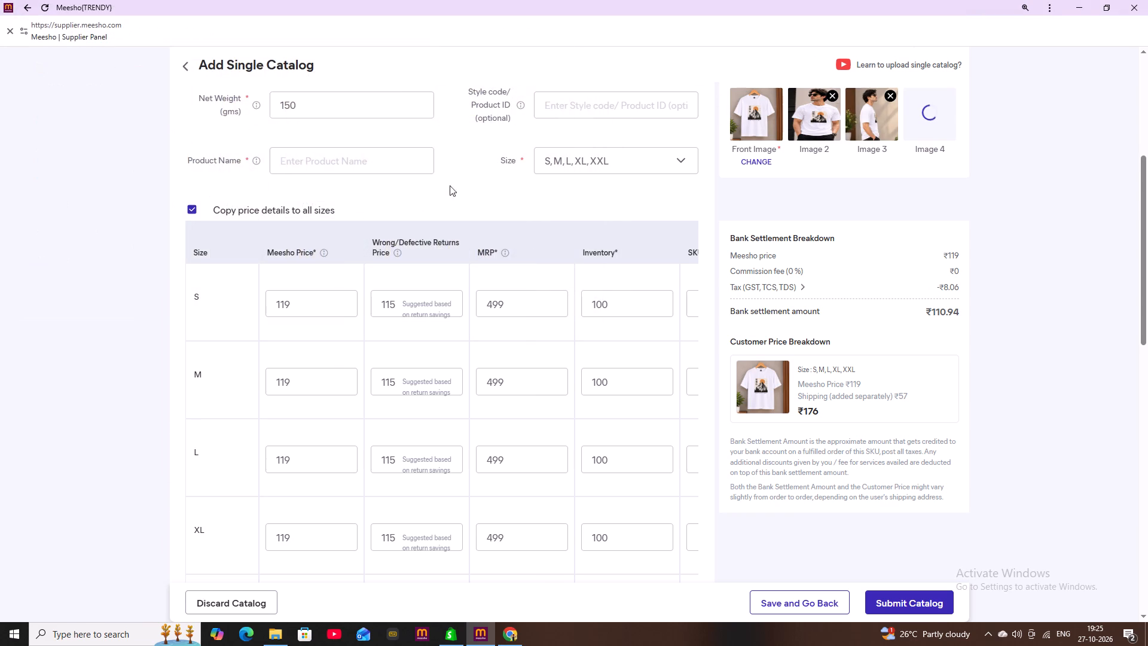
# Set the product's color to White and its fabric to Polyester.
pyautogui.scroll(-6, 477, 190)
pyautogui.click(370, 375)
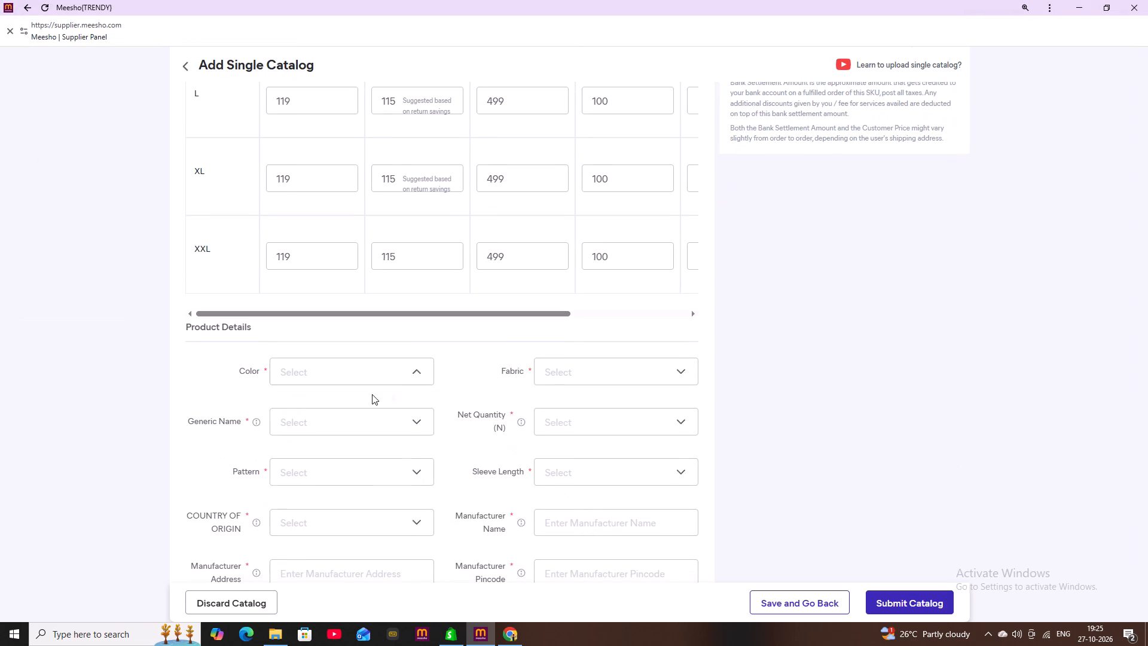
pyautogui.scroll(-15, 379, 435)
pyautogui.click(364, 454)
pyautogui.click(576, 368)
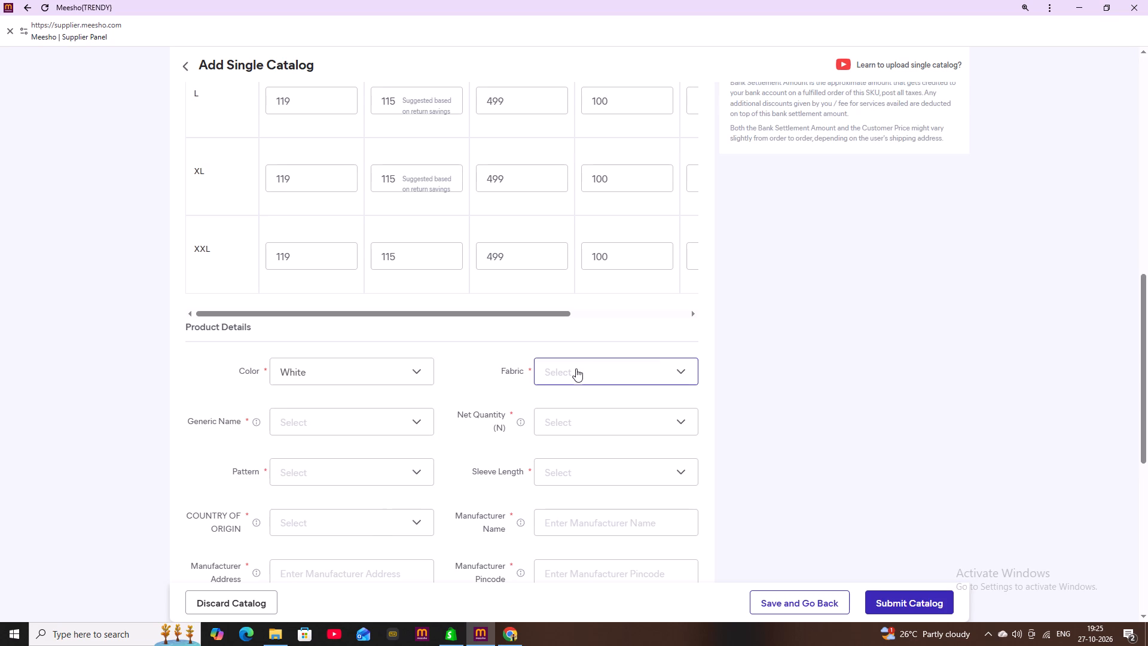
pyautogui.scroll(-10, 582, 420)
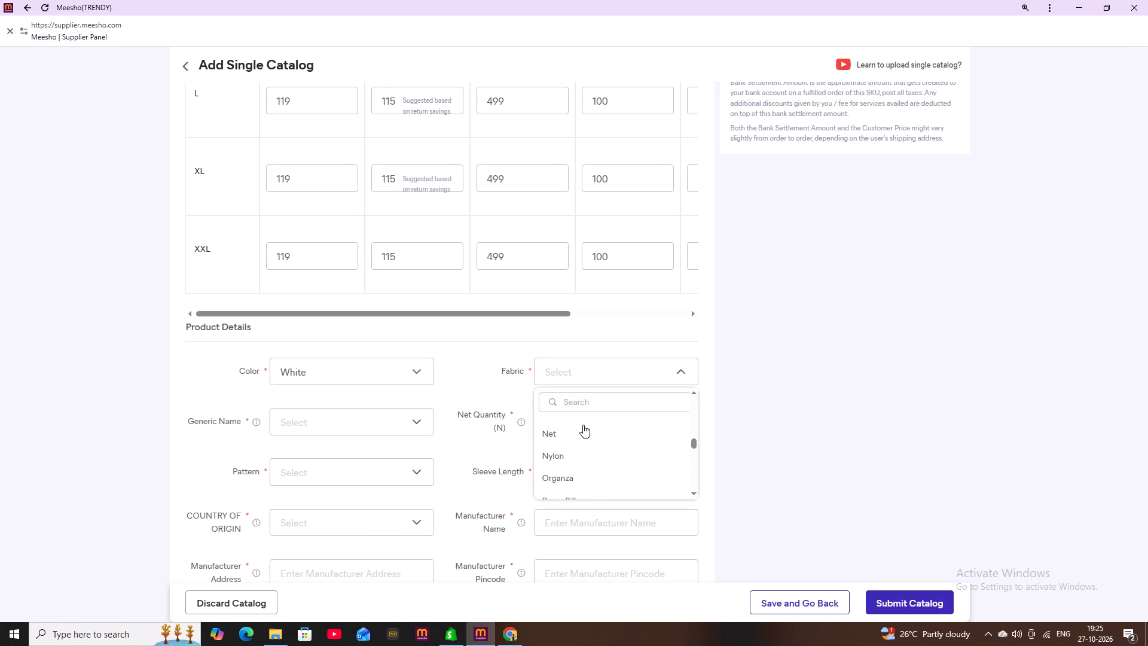
pyautogui.scroll(-5, 583, 433)
pyautogui.scroll(1, 580, 445)
pyautogui.click(580, 445)
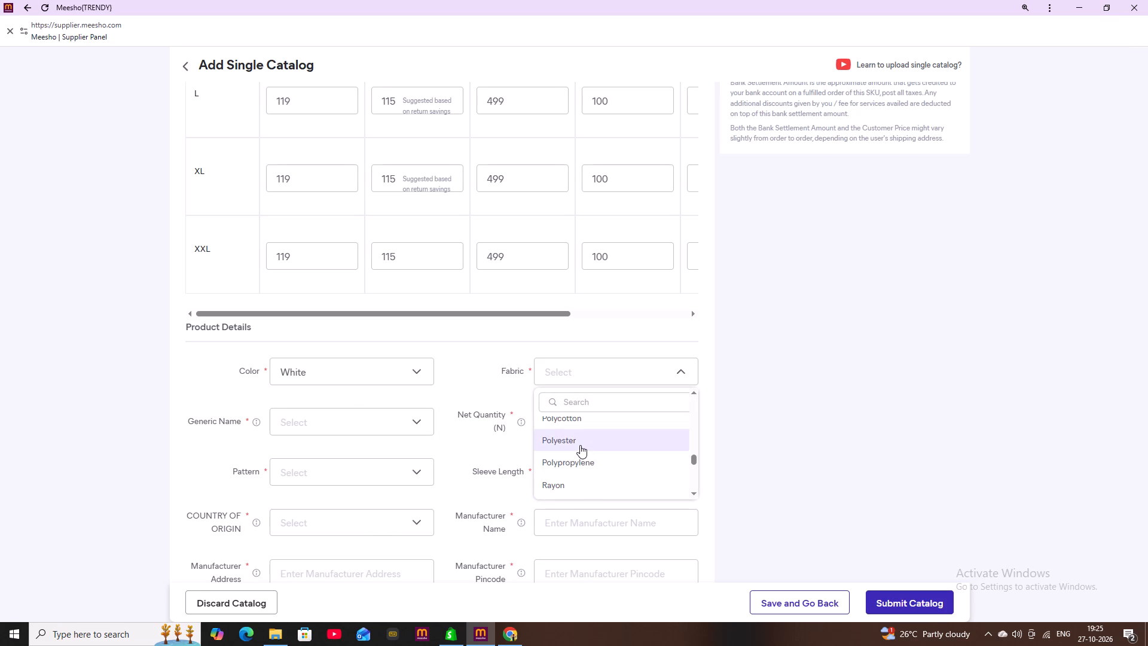
# Set the generic name to Personalized Tshirts and the net quantity to 1.
pyautogui.click(345, 416)
pyautogui.scroll(-1, 355, 483)
pyautogui.click(351, 505)
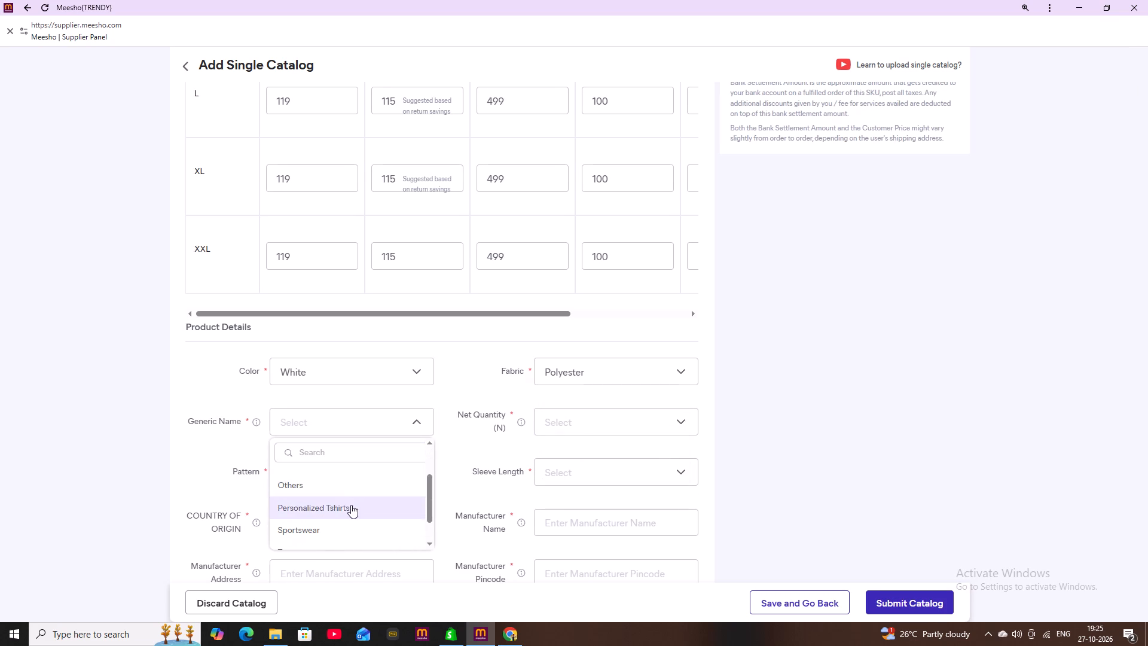
pyautogui.click(557, 435)
pyautogui.click(564, 426)
pyautogui.click(582, 482)
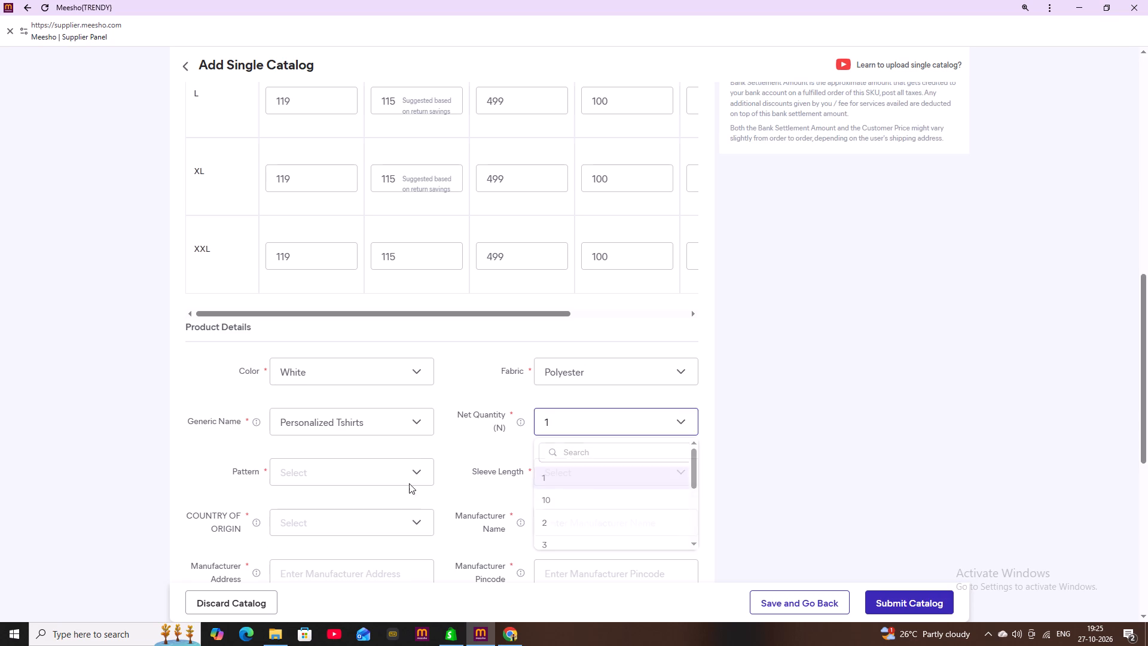
# Set the pattern to Printed and the sleeve length to Short Sleeves.
pyautogui.click(355, 480)
pyautogui.scroll(-1, 380, 534)
pyautogui.click(375, 574)
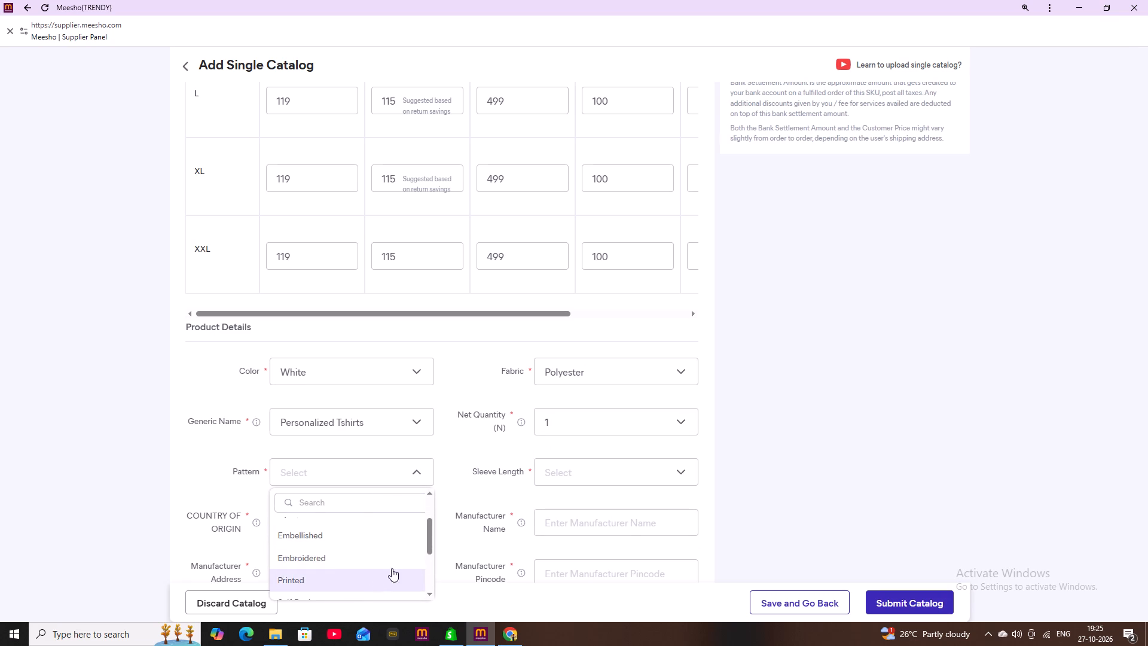
pyautogui.click(616, 468)
pyautogui.click(609, 551)
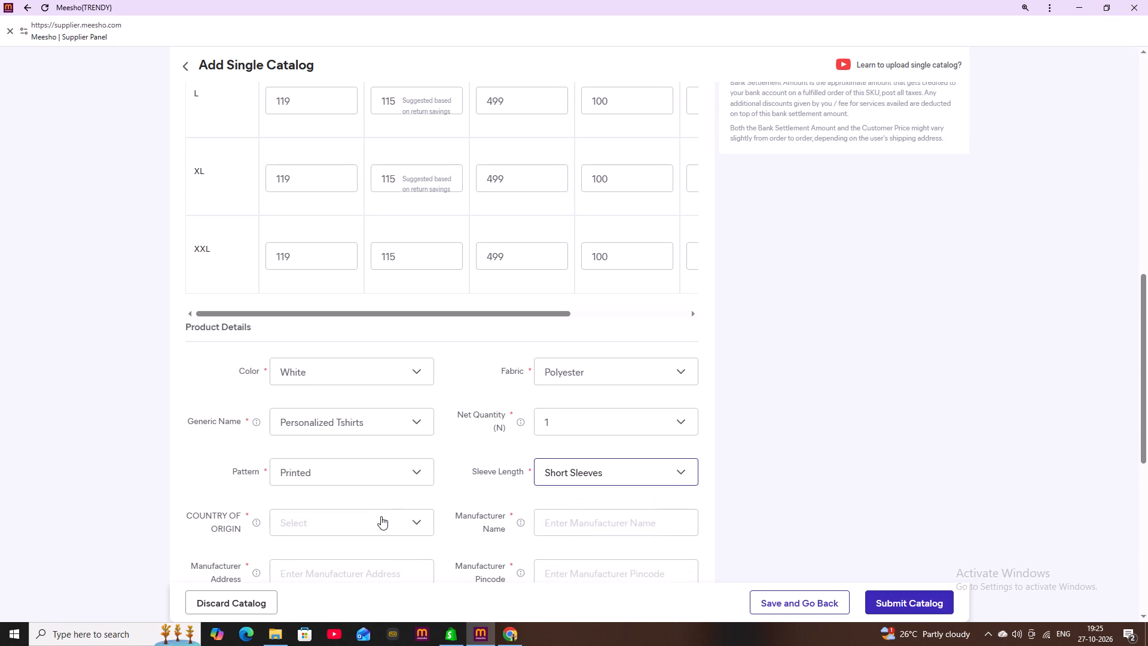
# Set the country of origin to India and the manufacturer name to Trendy Aura Enterprise.
pyautogui.click(381, 516)
pyautogui.click(399, 537)
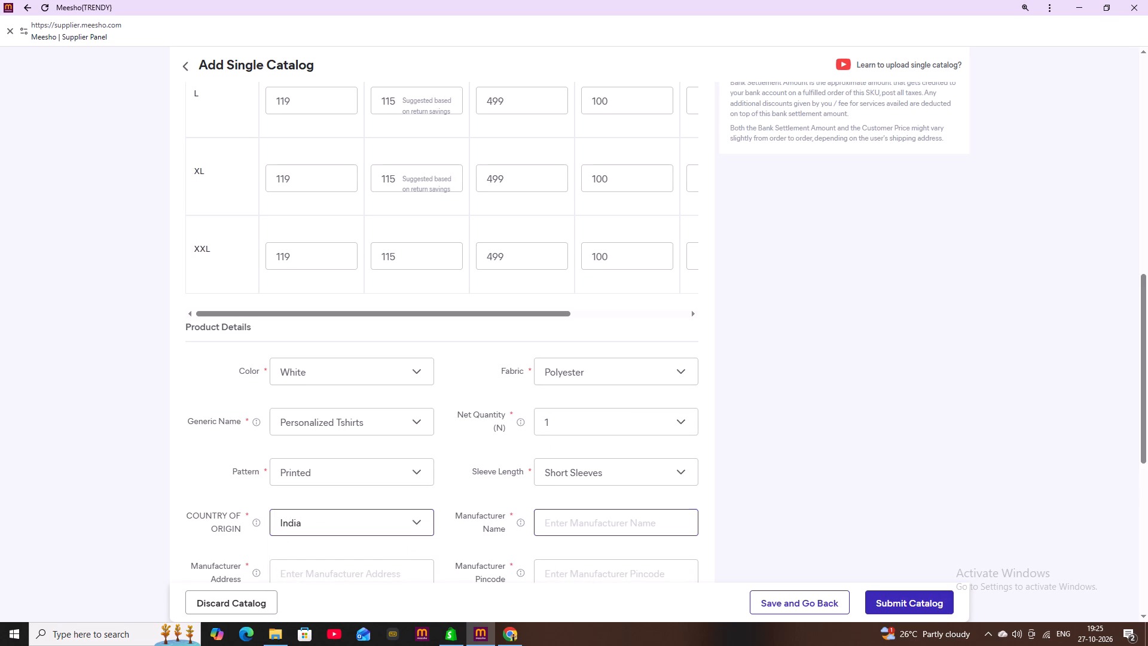
pyautogui.click(631, 530)
pyautogui.click(646, 574)
# Fill in the manufacturer address with the saved suggestion and enter the manufacturer pincode.
pyautogui.click(409, 560)
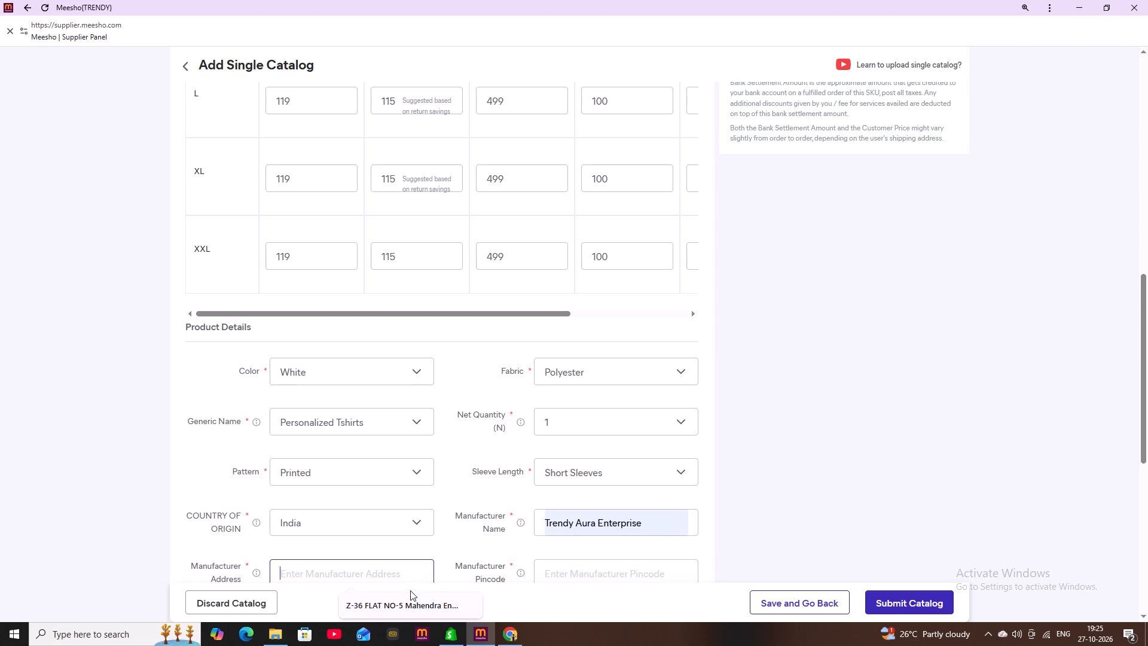
pyautogui.click(412, 599)
pyautogui.click(598, 574)
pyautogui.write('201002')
pyautogui.click(785, 489)
# Set the packer name, address and pincode to be the same as the manufacturer details.
pyautogui.scroll(-4, 773, 459)
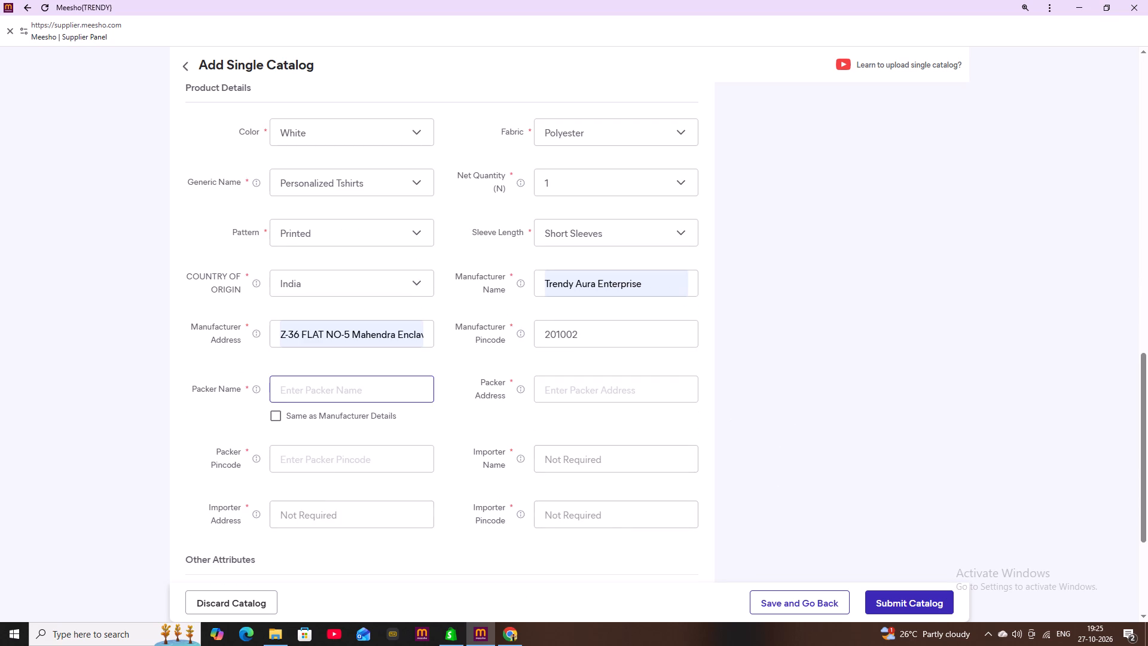
pyautogui.click(274, 413)
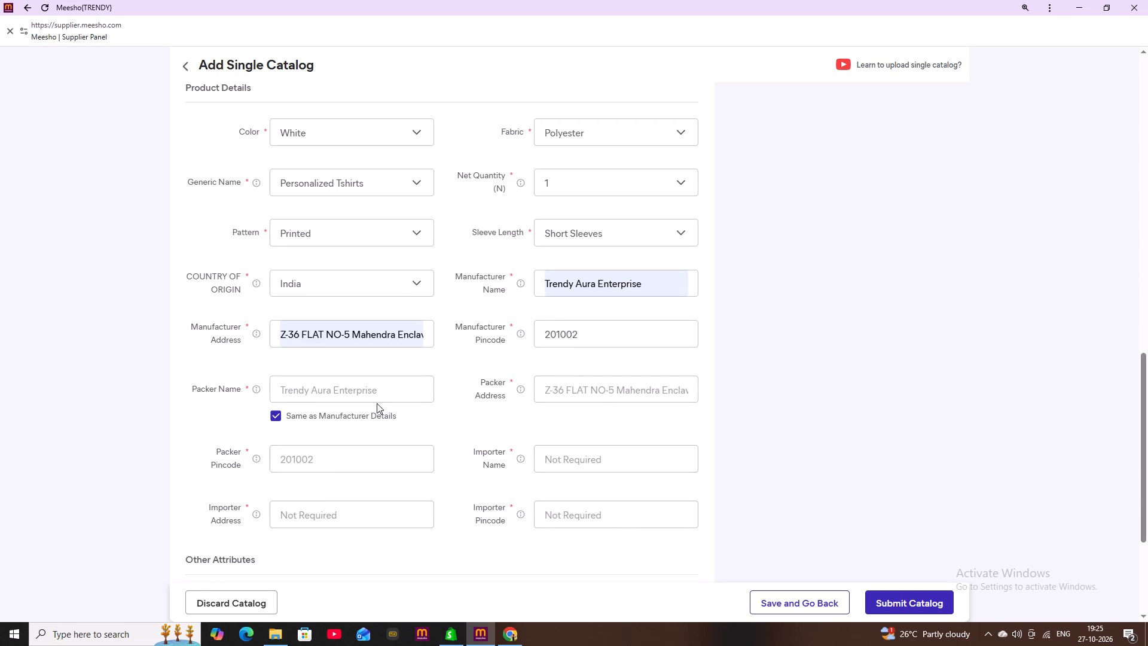
pyautogui.click(459, 371)
pyautogui.scroll(-3, 456, 369)
pyautogui.scroll(8, 454, 369)
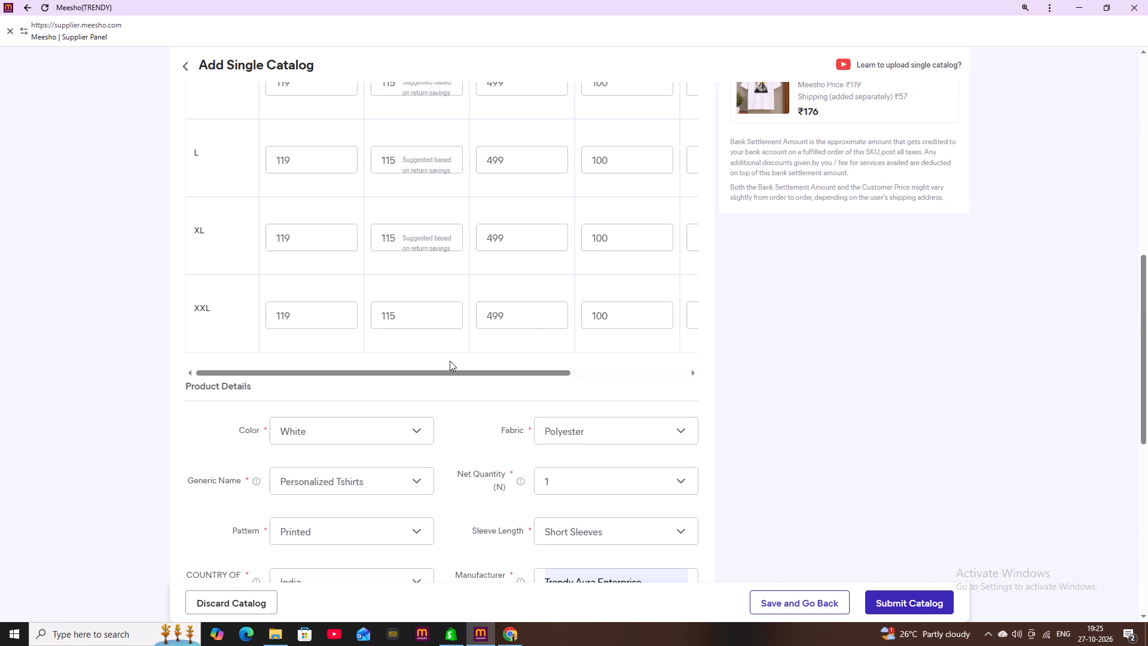
pyautogui.scroll(6, 467, 347)
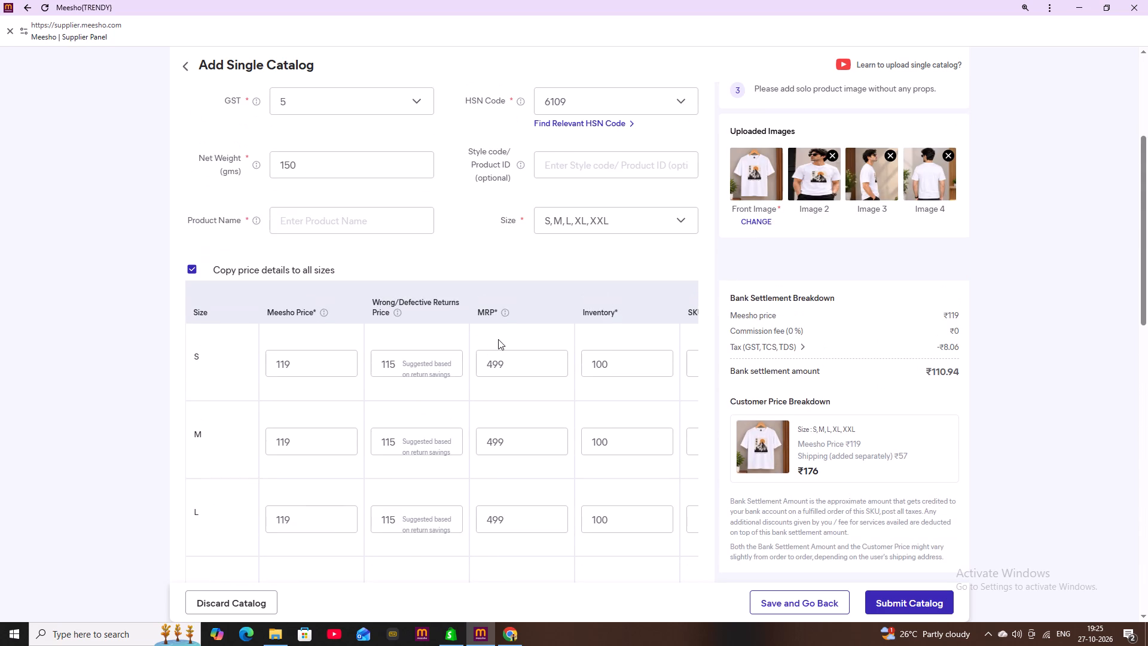
pyautogui.click(512, 628)
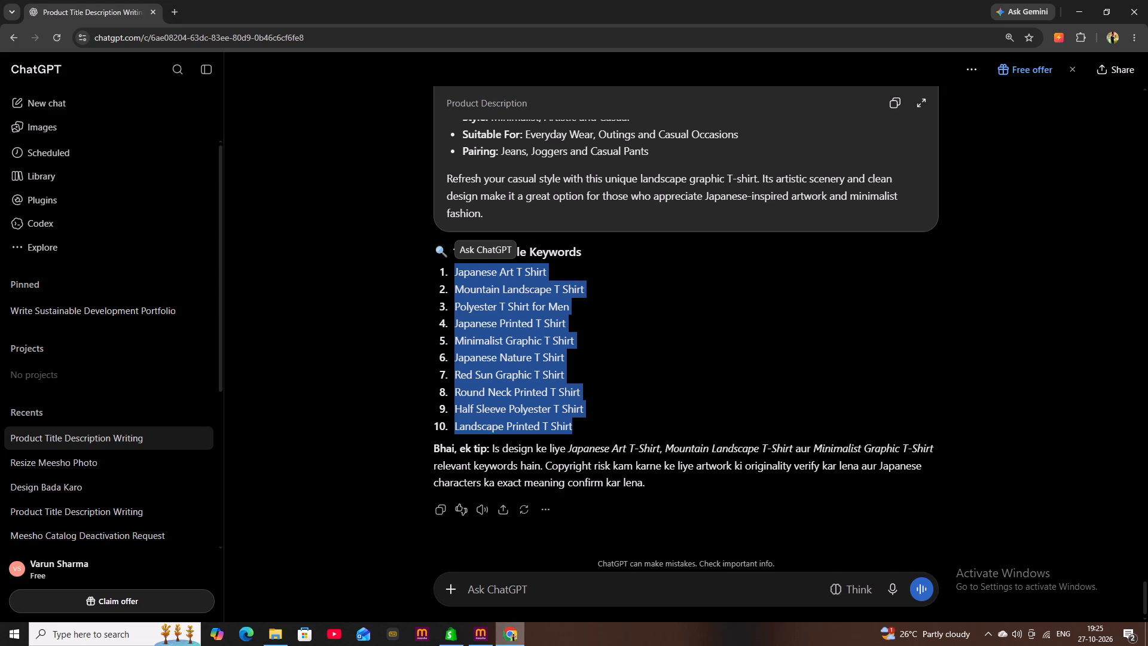
pyautogui.click(449, 587)
pyautogui.click(490, 334)
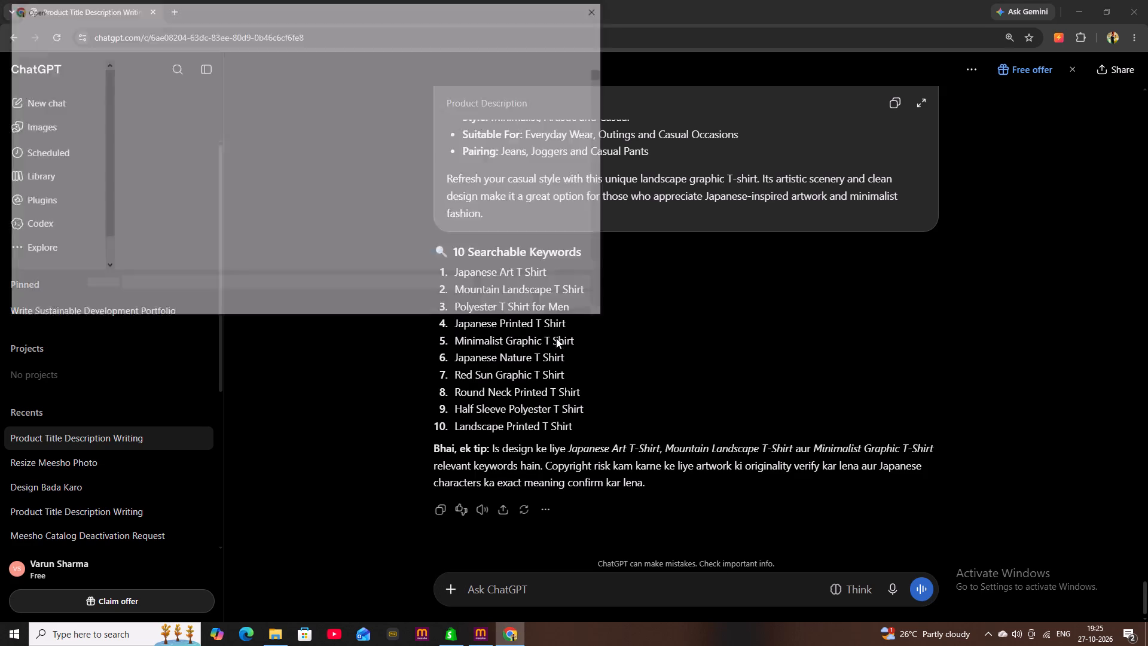
pyautogui.moveTo(602, 69); pyautogui.dragTo(585, 255)
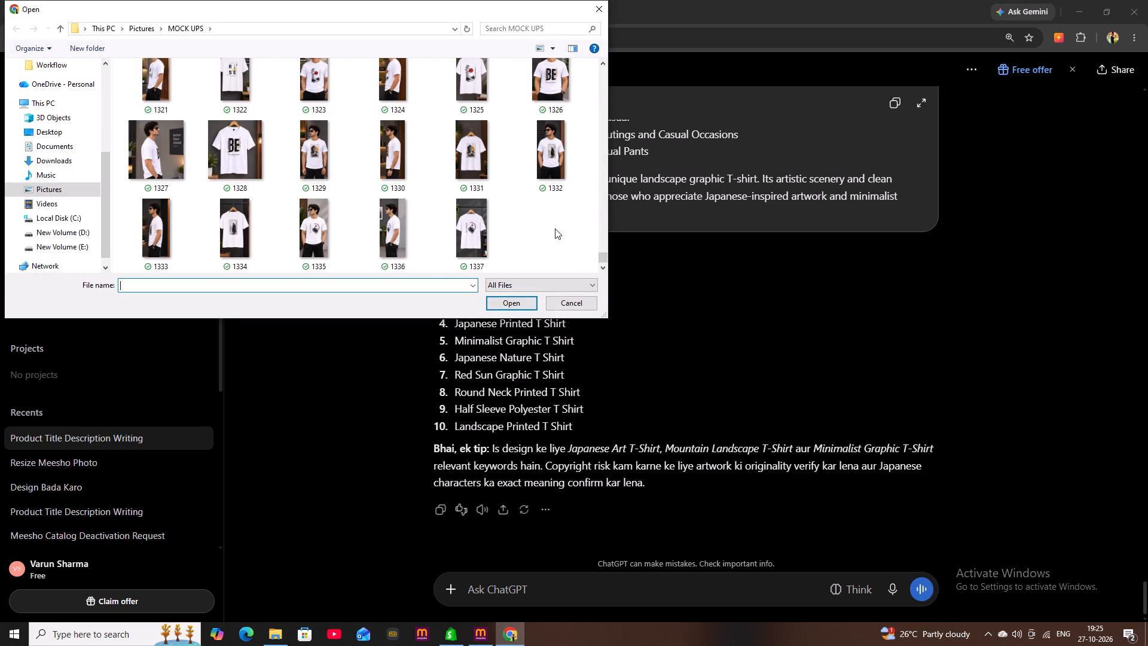
pyautogui.scroll(4, 498, 236)
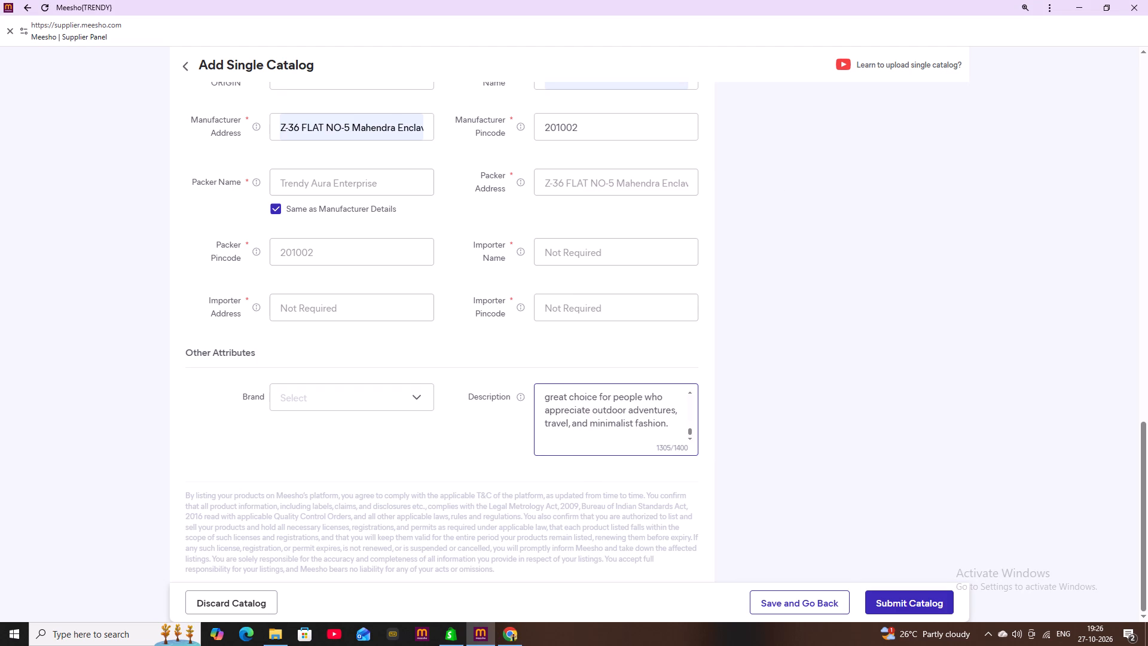
pyautogui.click(555, 434)
pyautogui.rightClick(555, 434)
pyautogui.click(587, 303)
pyautogui.click(587, 310)
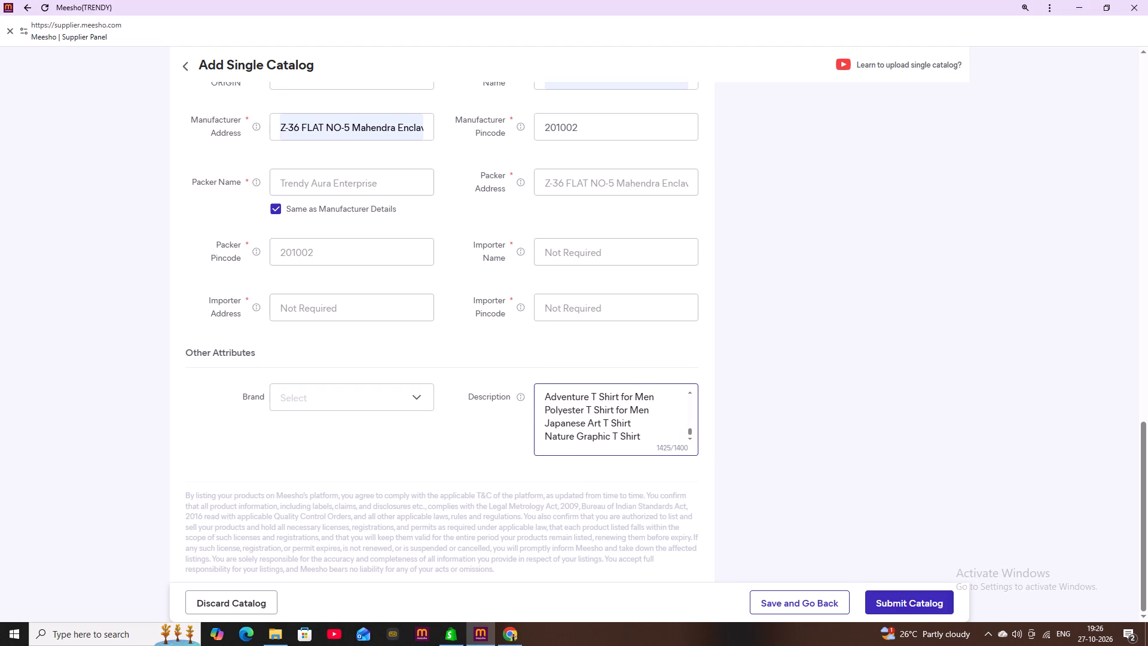
# Delete the keywords Japanese Art T Shirt and Nature Graphic T Shirt from the end of the description.
pyautogui.moveTo(547, 423); pyautogui.dragTo(653, 447)
pyautogui.press('BackSpace')
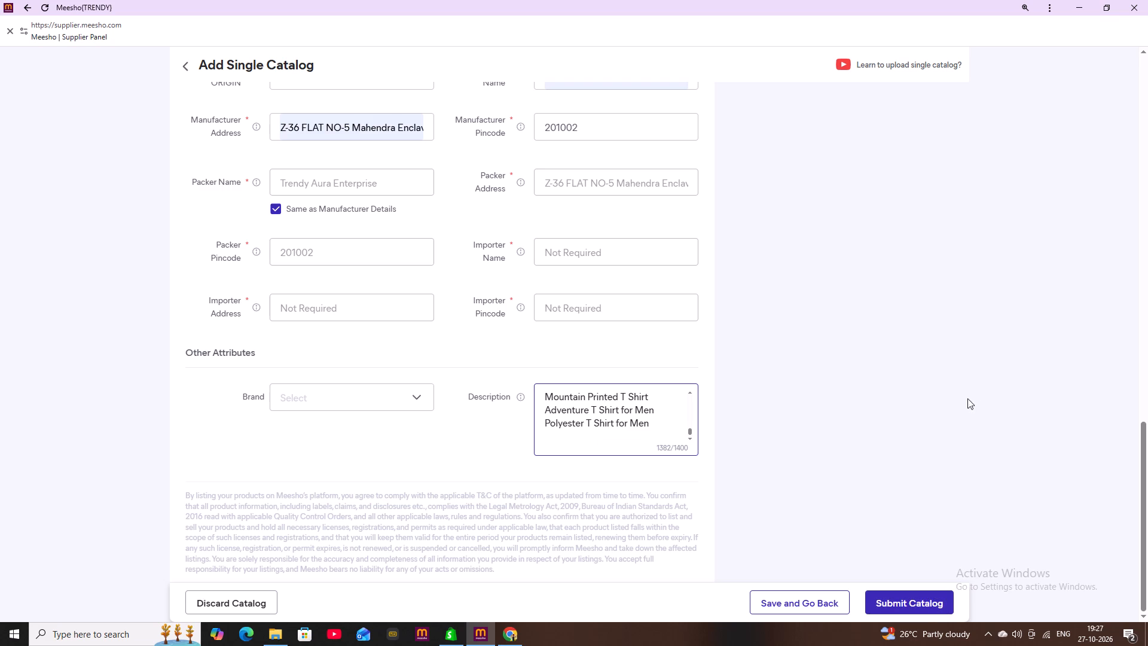
pyautogui.click(982, 356)
pyautogui.scroll(1, 734, 358)
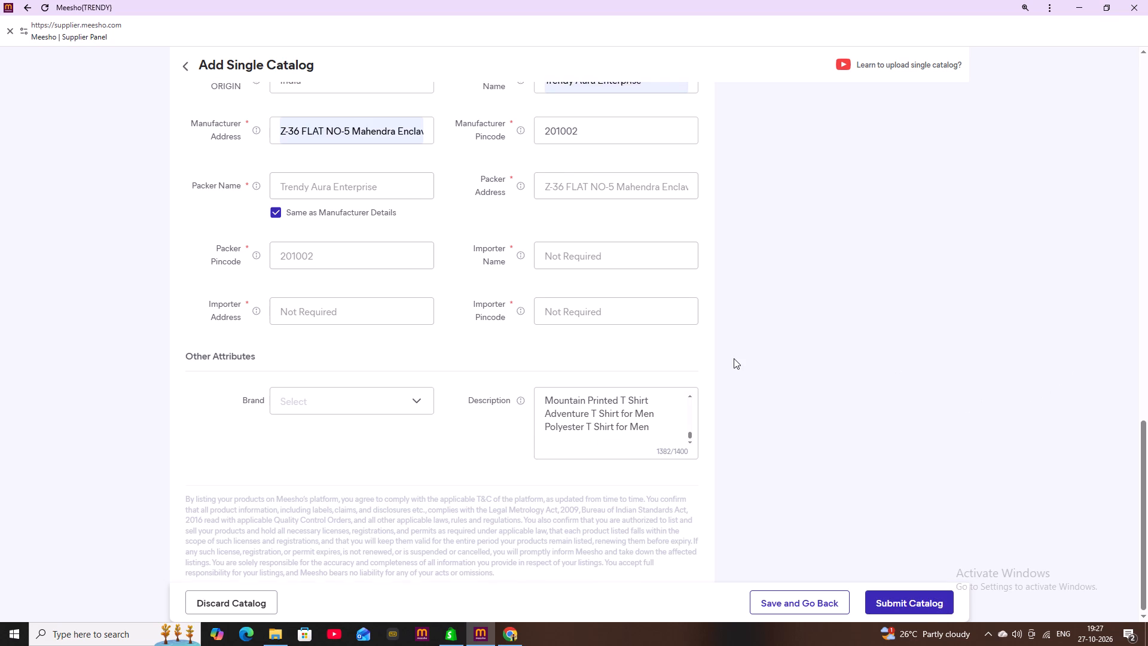
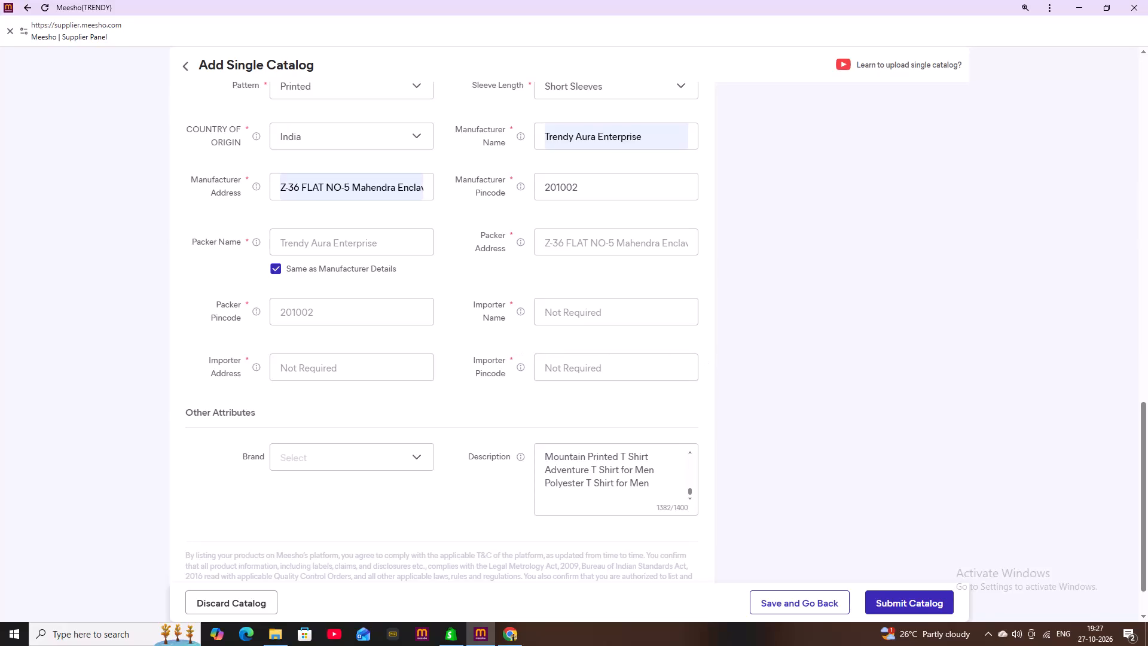
# Review the completed catalog form from the manufacturer details up through sizes, prices, product name and uploaded images.
pyautogui.click(469, 360)
pyautogui.scroll(1, 469, 360)
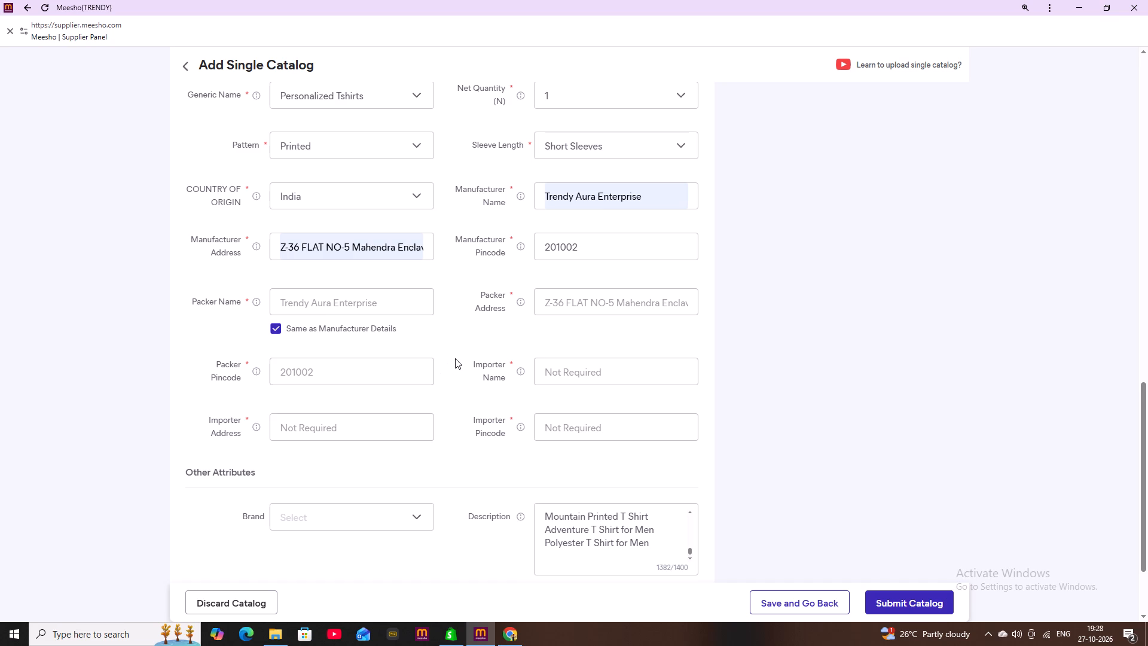
pyautogui.scroll(8, 455, 358)
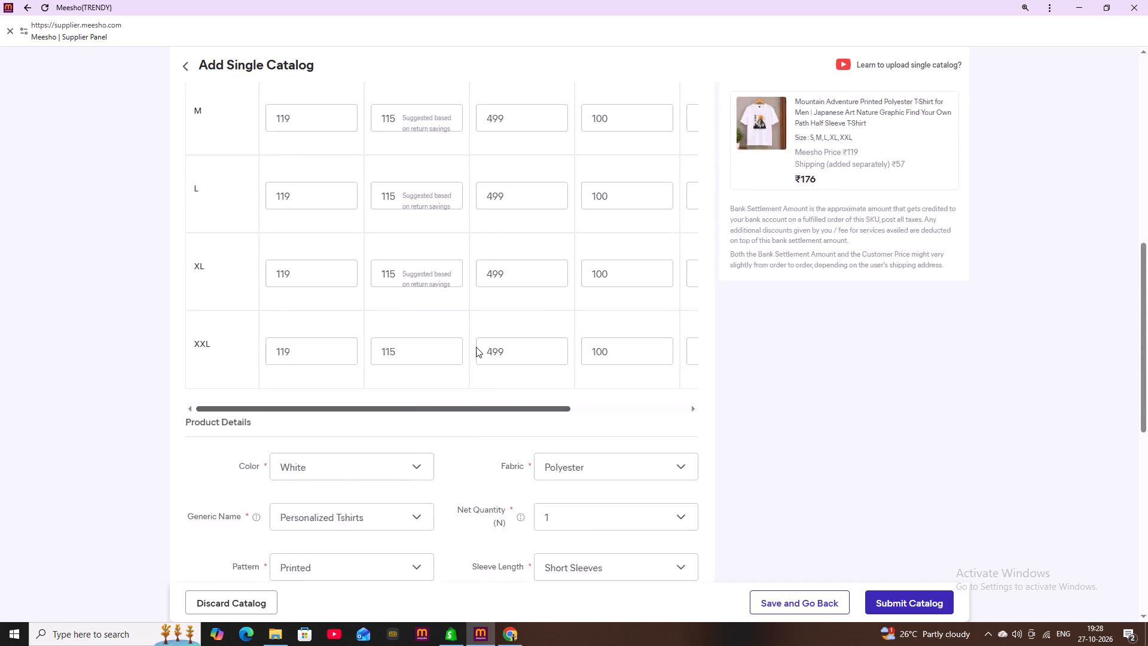
pyautogui.scroll(5, 476, 347)
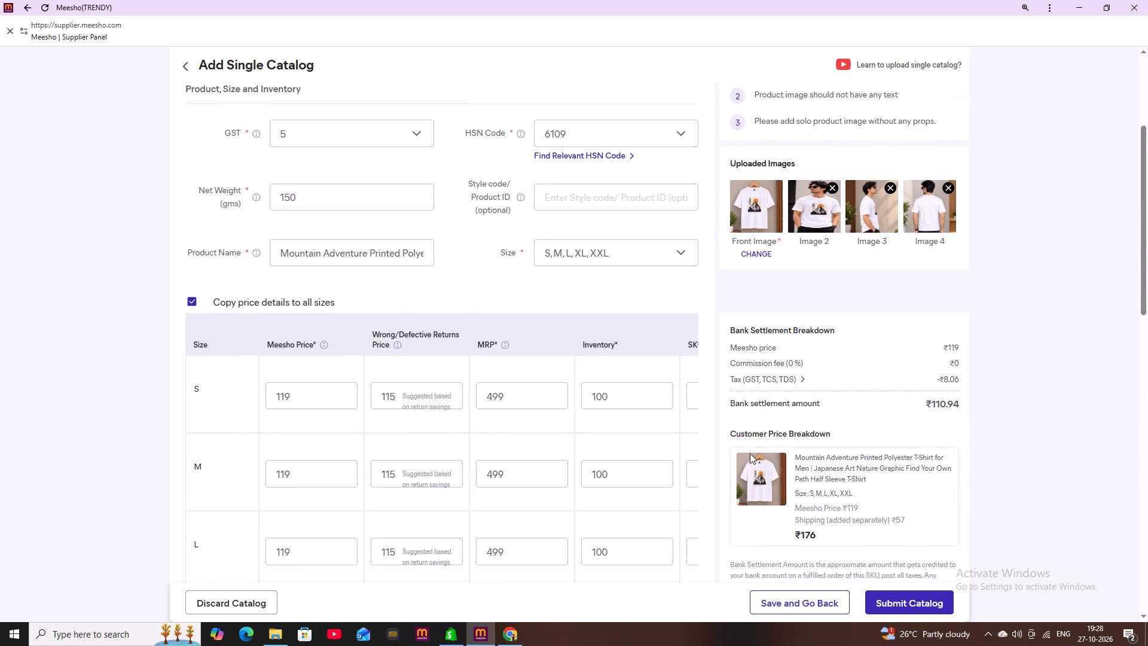
pyautogui.scroll(-14, 758, 455)
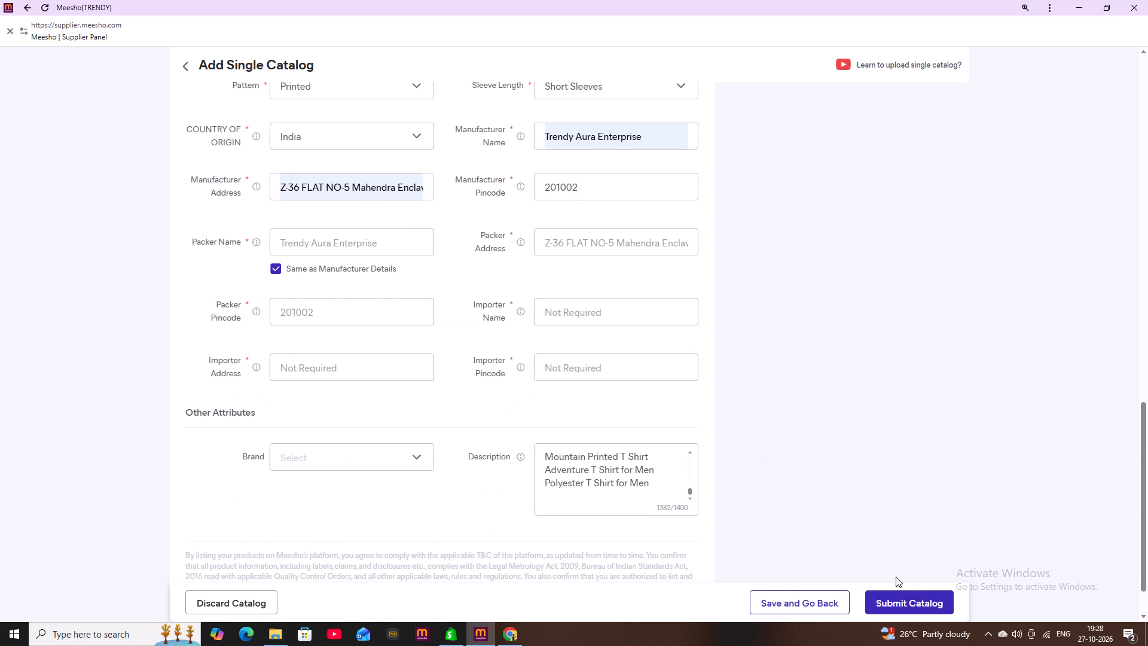
# Submit the catalog for quality check, declaring all products not branded or illegal to sell, and dismiss the ad campaign offer.
pyautogui.click(908, 596)
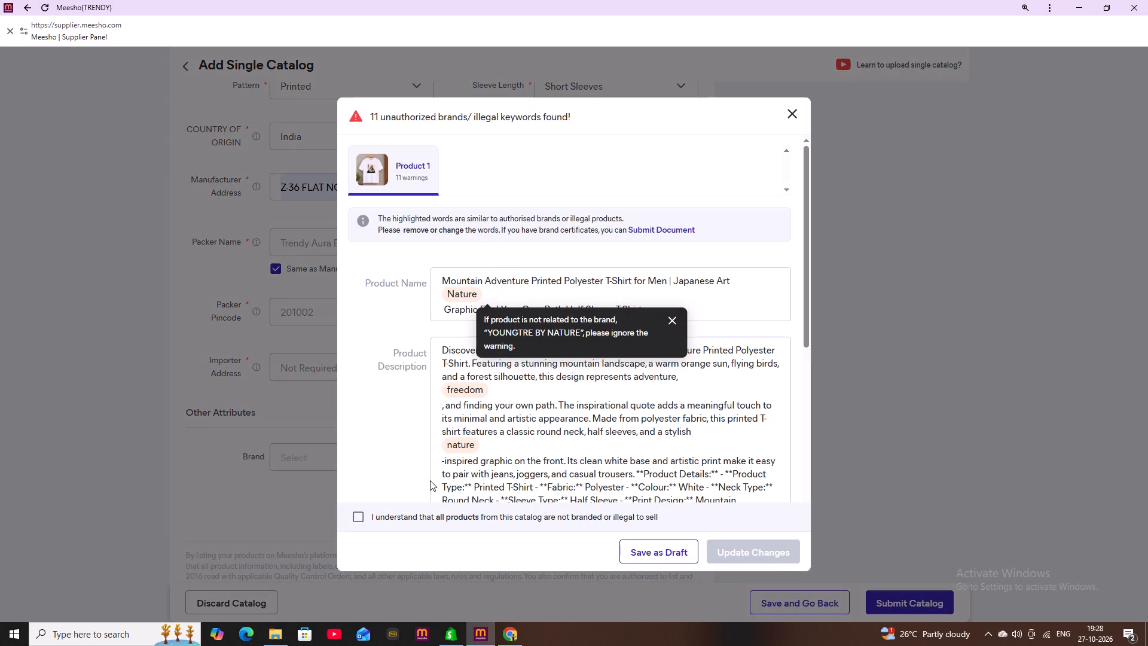
pyautogui.click(361, 513)
pyautogui.click(364, 513)
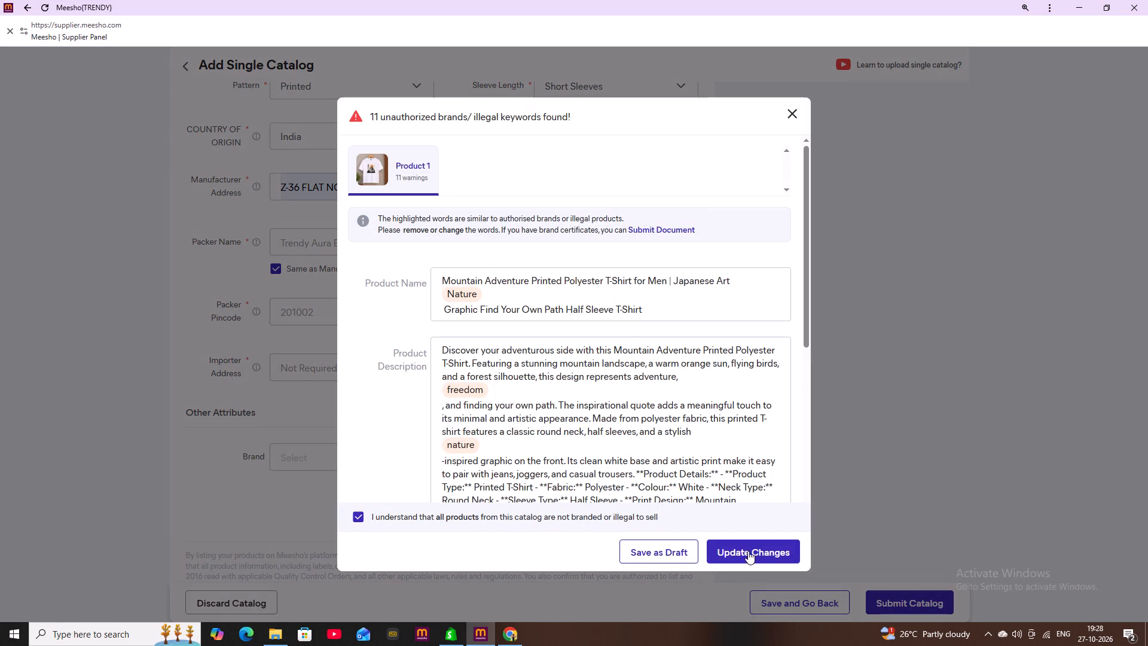
pyautogui.click(749, 549)
pyautogui.click(660, 367)
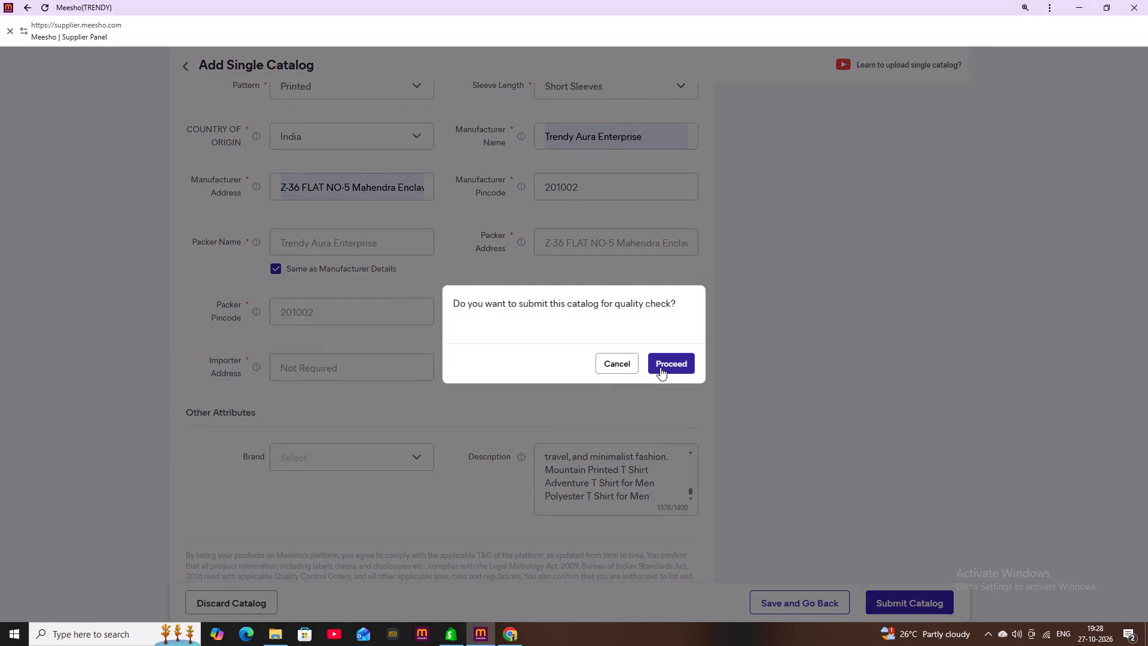
pyautogui.click(872, 142)
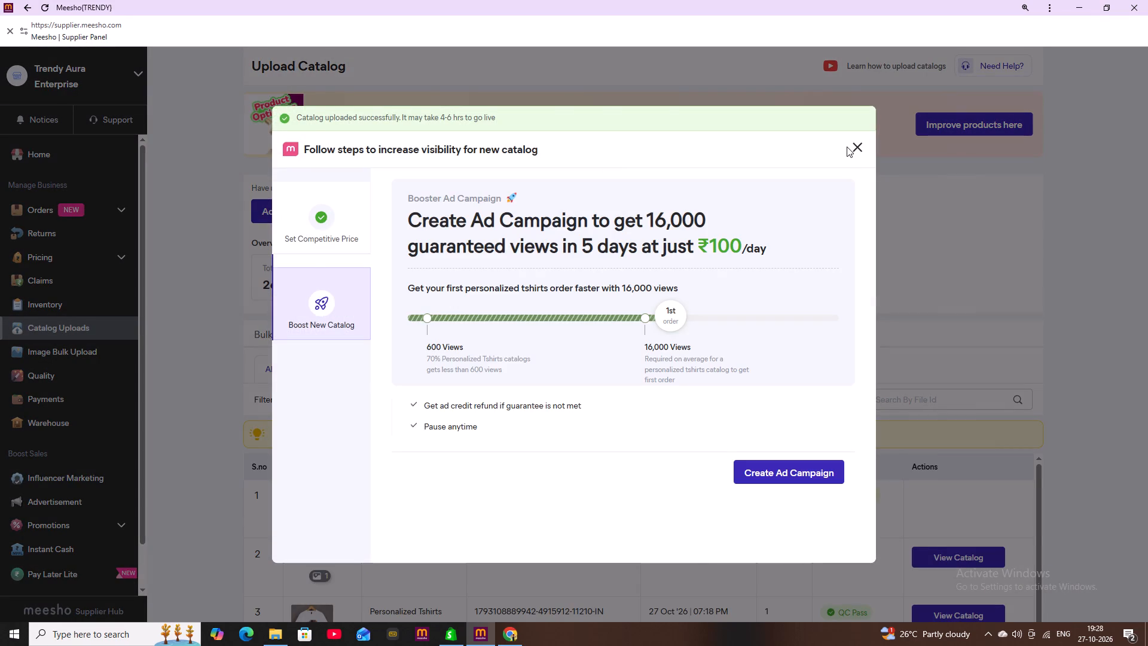
pyautogui.click(847, 147)
pyautogui.click(856, 150)
# Open the Image Bulk Upload page of Trendy Aura Enterprise's supplier panel.
pyautogui.click(88, 362)
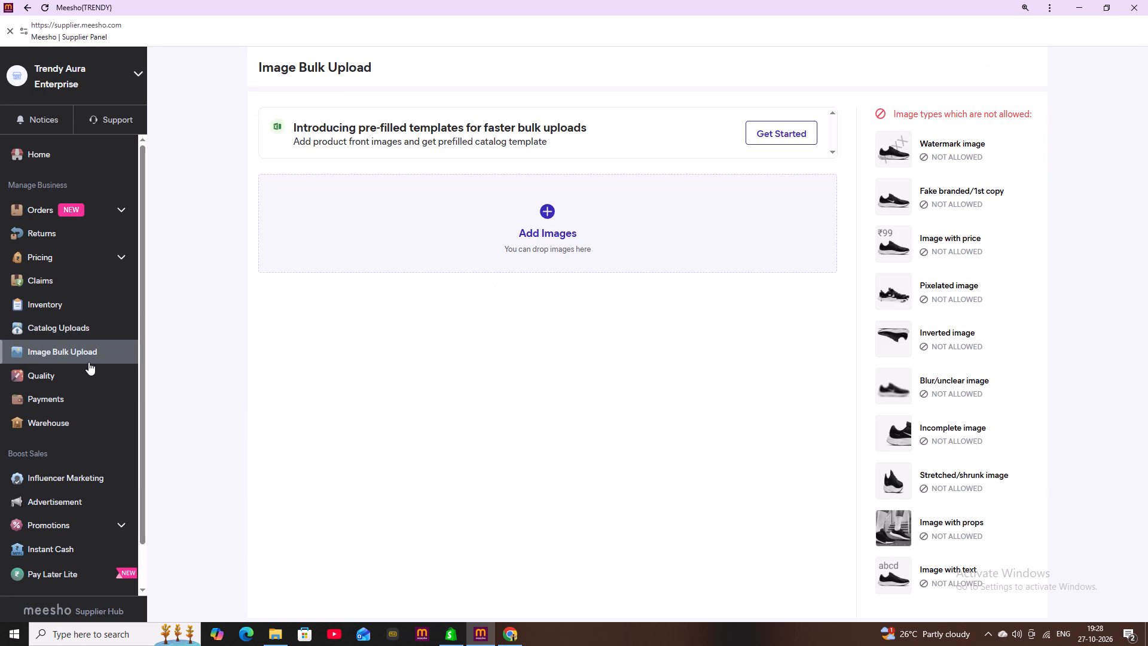
pyautogui.click(84, 330)
pyautogui.click(83, 351)
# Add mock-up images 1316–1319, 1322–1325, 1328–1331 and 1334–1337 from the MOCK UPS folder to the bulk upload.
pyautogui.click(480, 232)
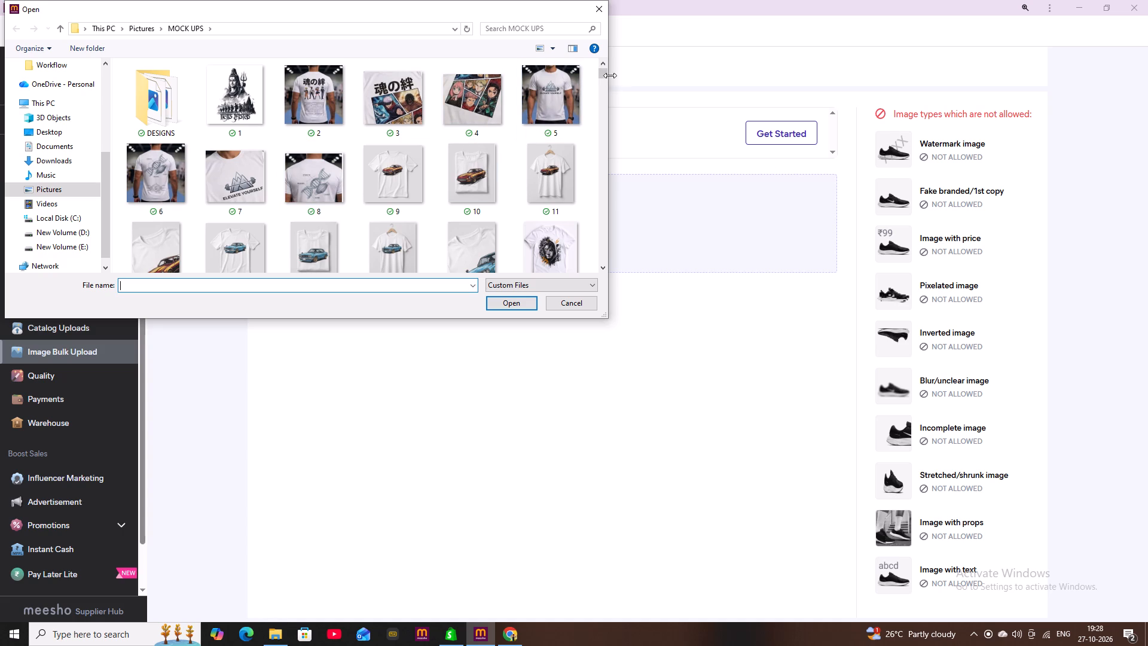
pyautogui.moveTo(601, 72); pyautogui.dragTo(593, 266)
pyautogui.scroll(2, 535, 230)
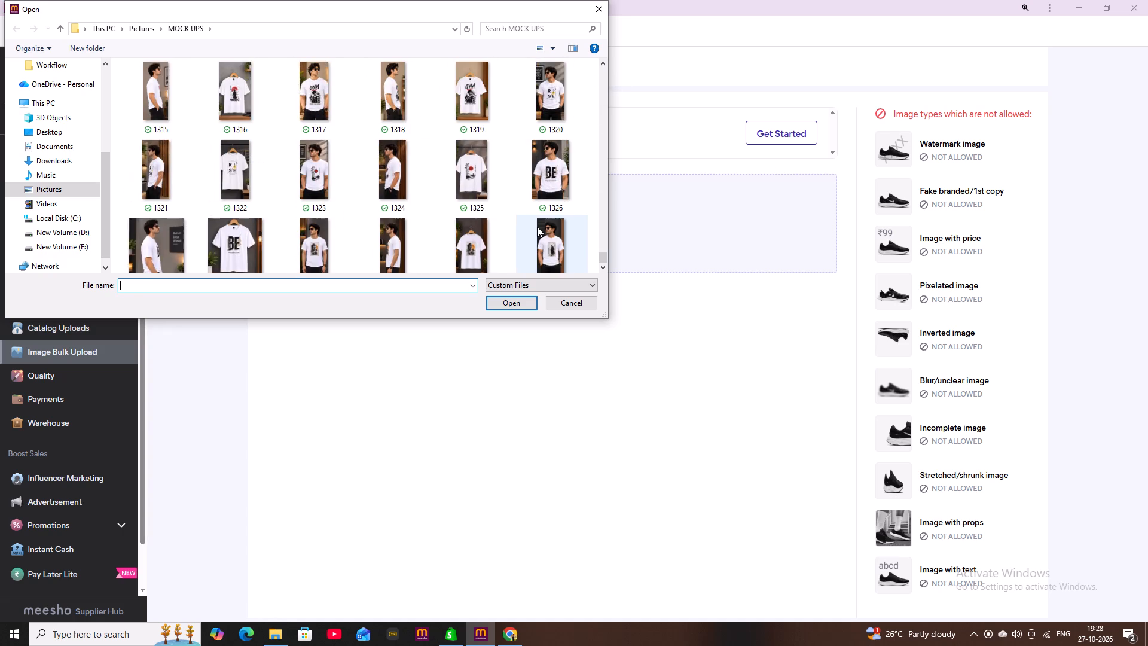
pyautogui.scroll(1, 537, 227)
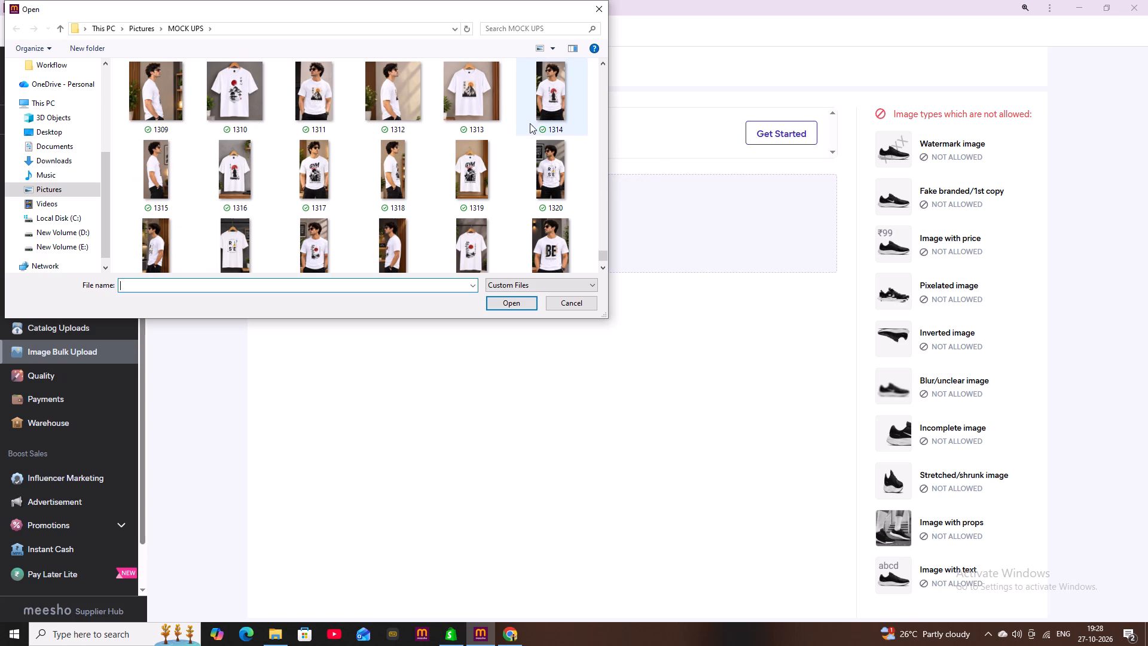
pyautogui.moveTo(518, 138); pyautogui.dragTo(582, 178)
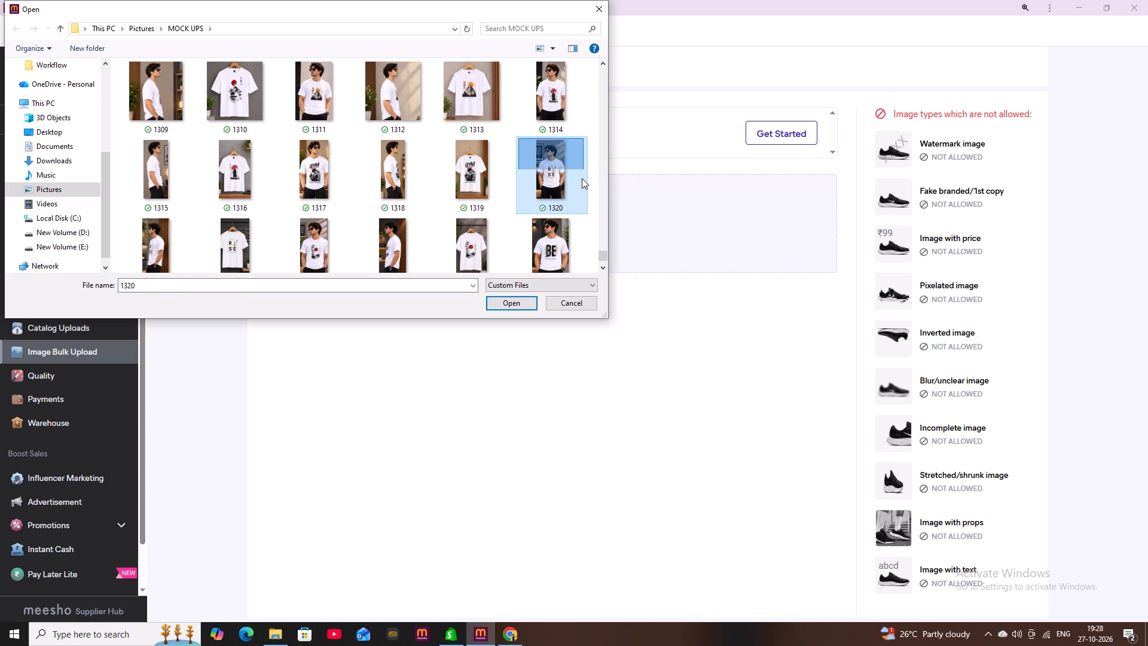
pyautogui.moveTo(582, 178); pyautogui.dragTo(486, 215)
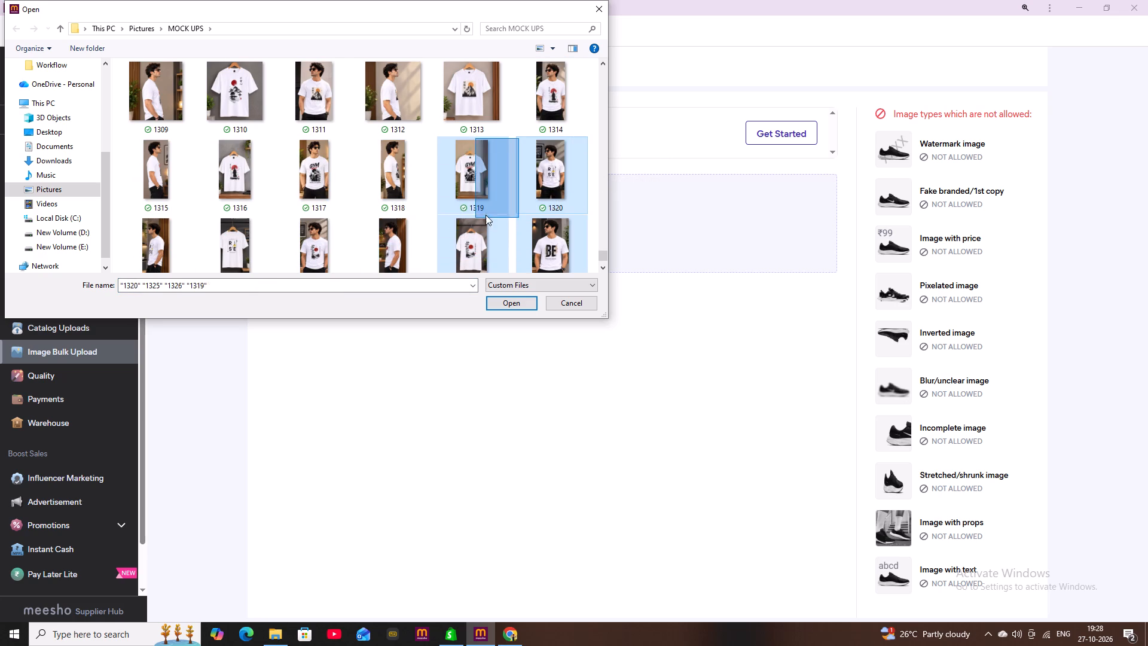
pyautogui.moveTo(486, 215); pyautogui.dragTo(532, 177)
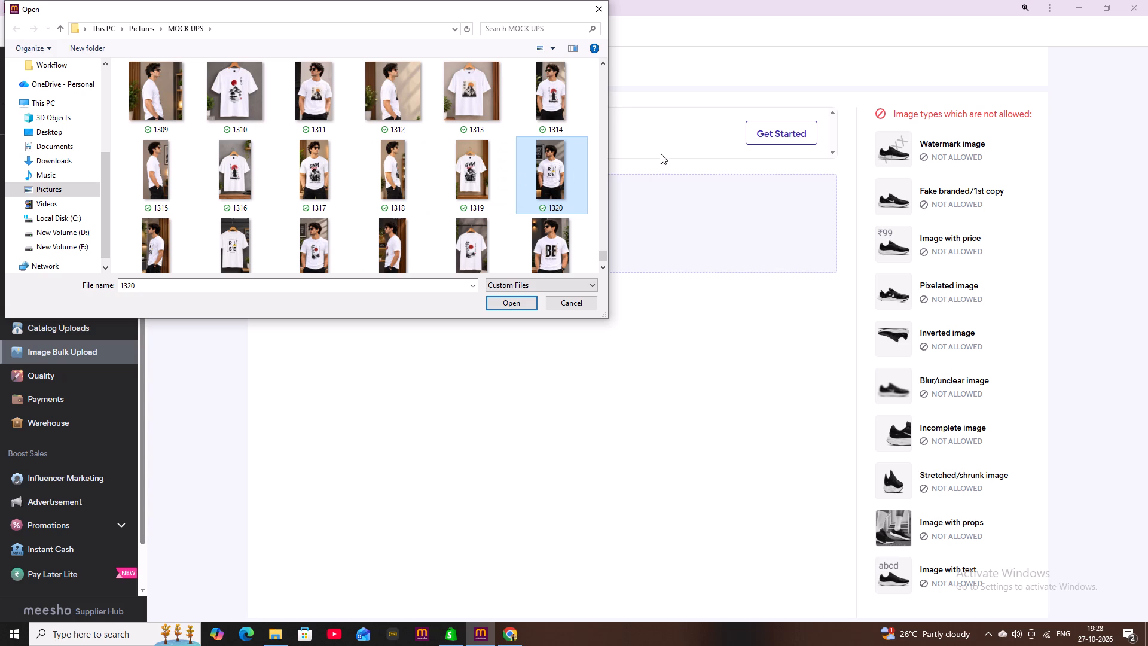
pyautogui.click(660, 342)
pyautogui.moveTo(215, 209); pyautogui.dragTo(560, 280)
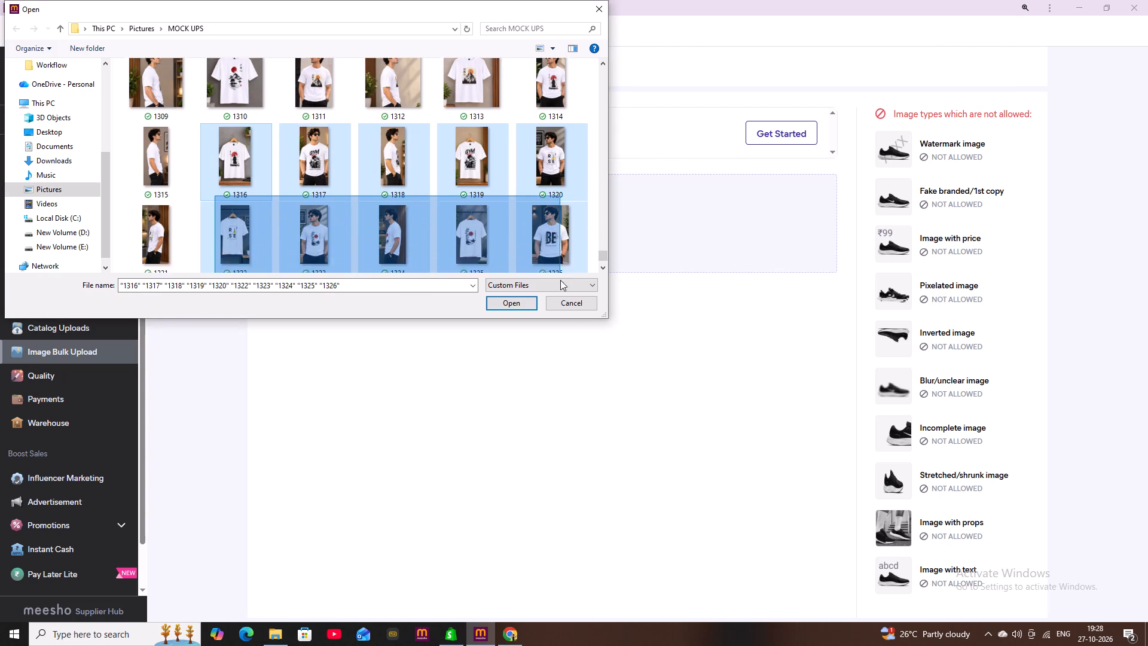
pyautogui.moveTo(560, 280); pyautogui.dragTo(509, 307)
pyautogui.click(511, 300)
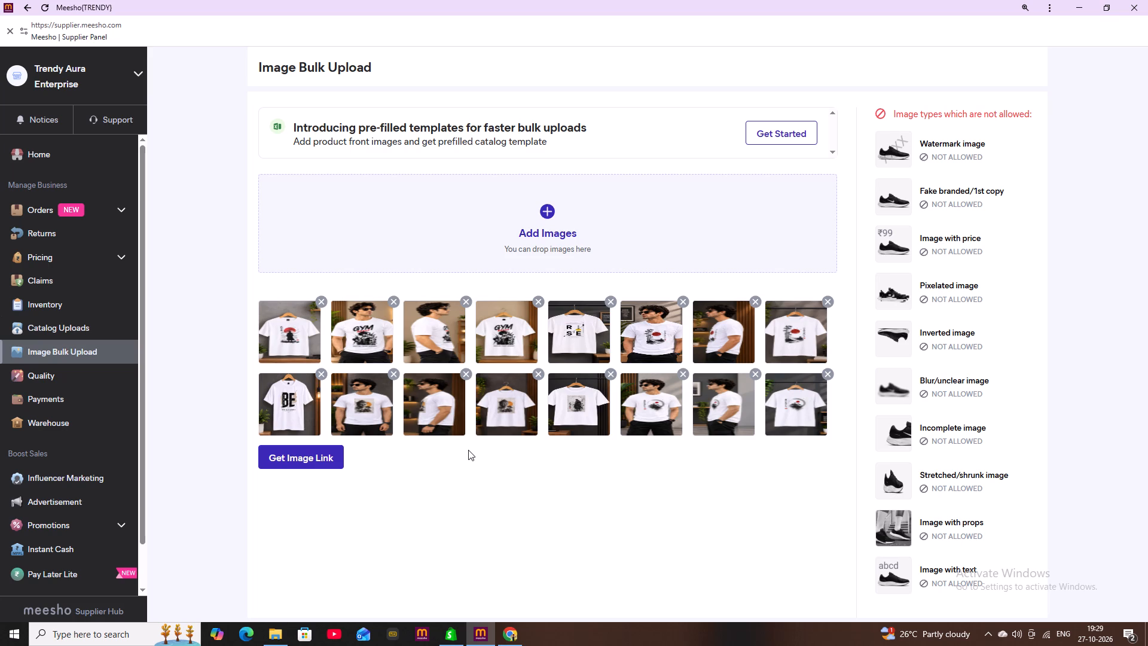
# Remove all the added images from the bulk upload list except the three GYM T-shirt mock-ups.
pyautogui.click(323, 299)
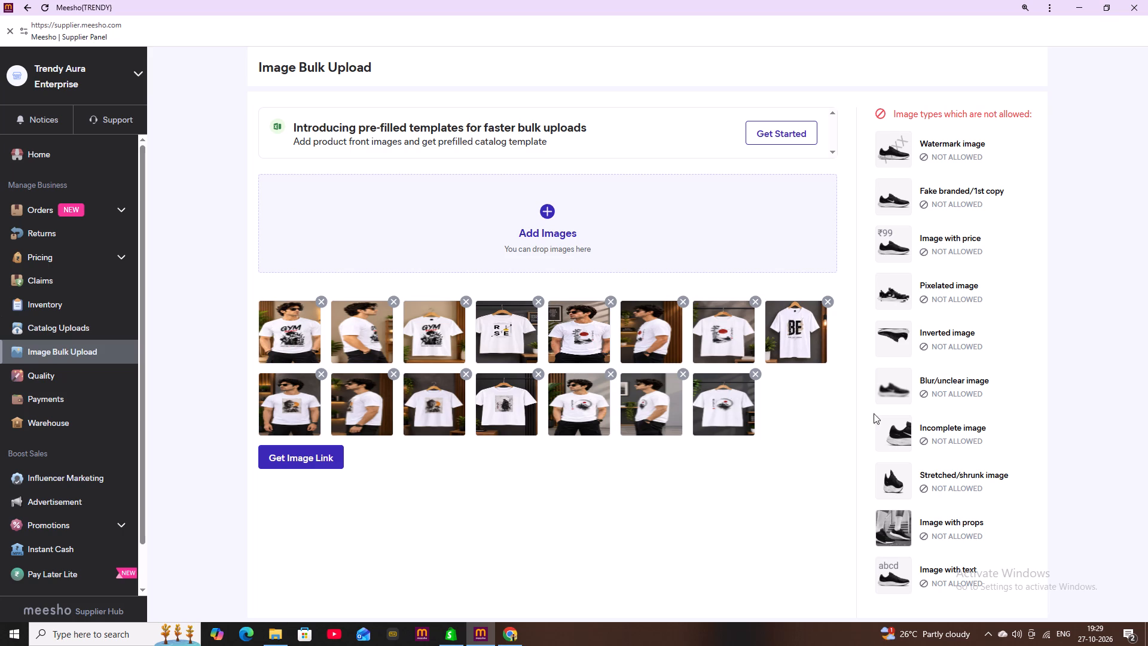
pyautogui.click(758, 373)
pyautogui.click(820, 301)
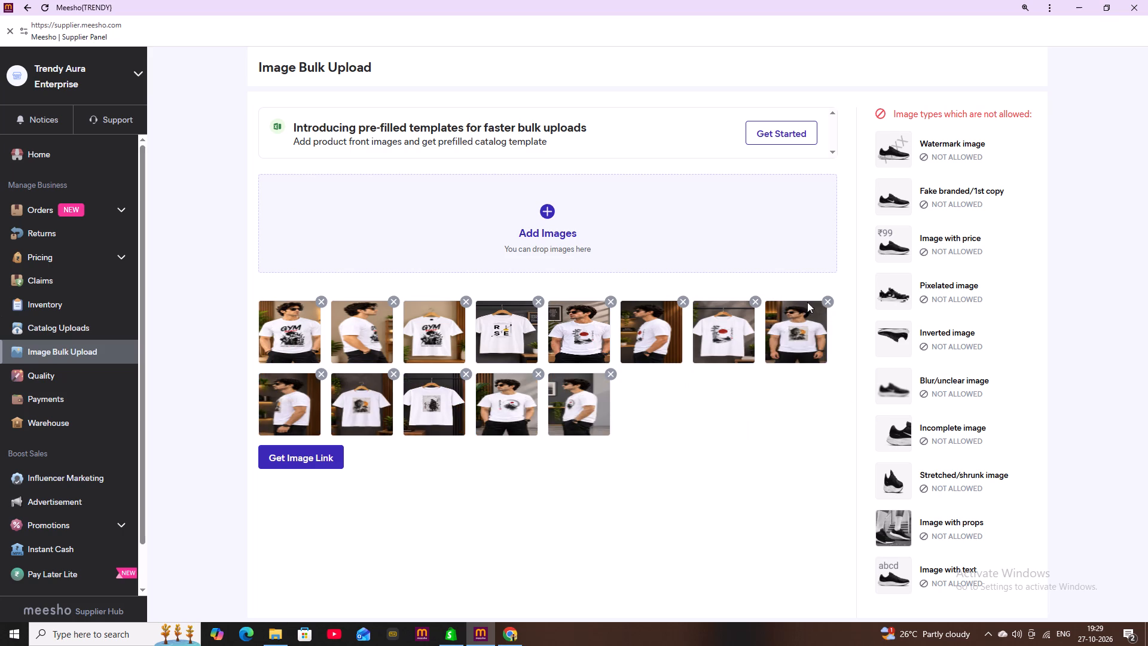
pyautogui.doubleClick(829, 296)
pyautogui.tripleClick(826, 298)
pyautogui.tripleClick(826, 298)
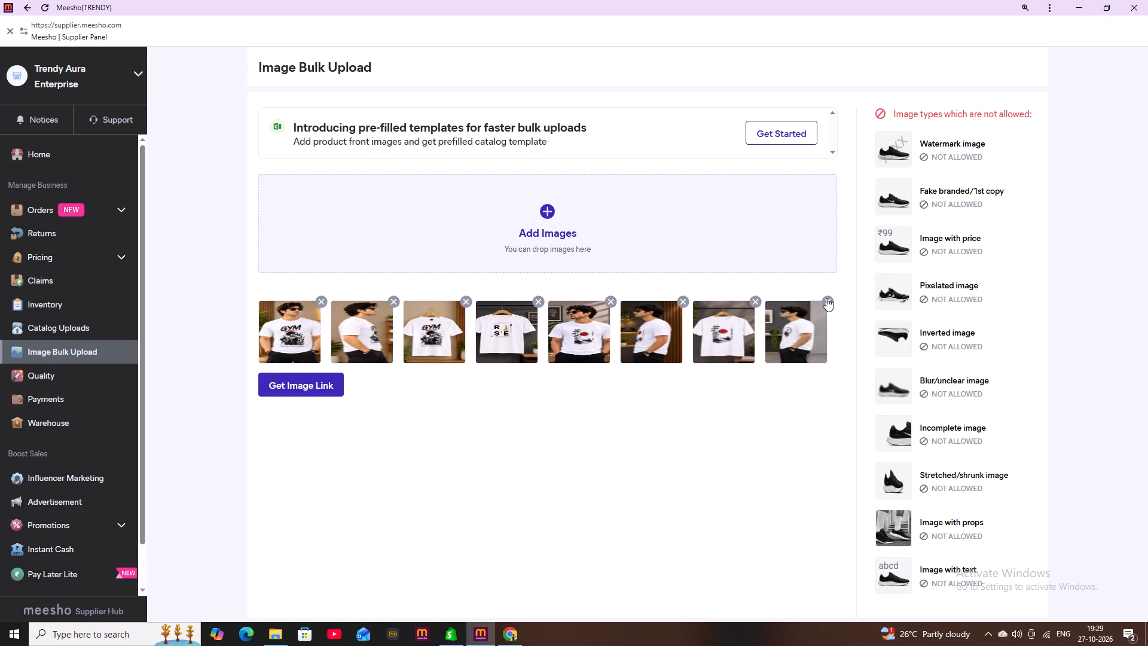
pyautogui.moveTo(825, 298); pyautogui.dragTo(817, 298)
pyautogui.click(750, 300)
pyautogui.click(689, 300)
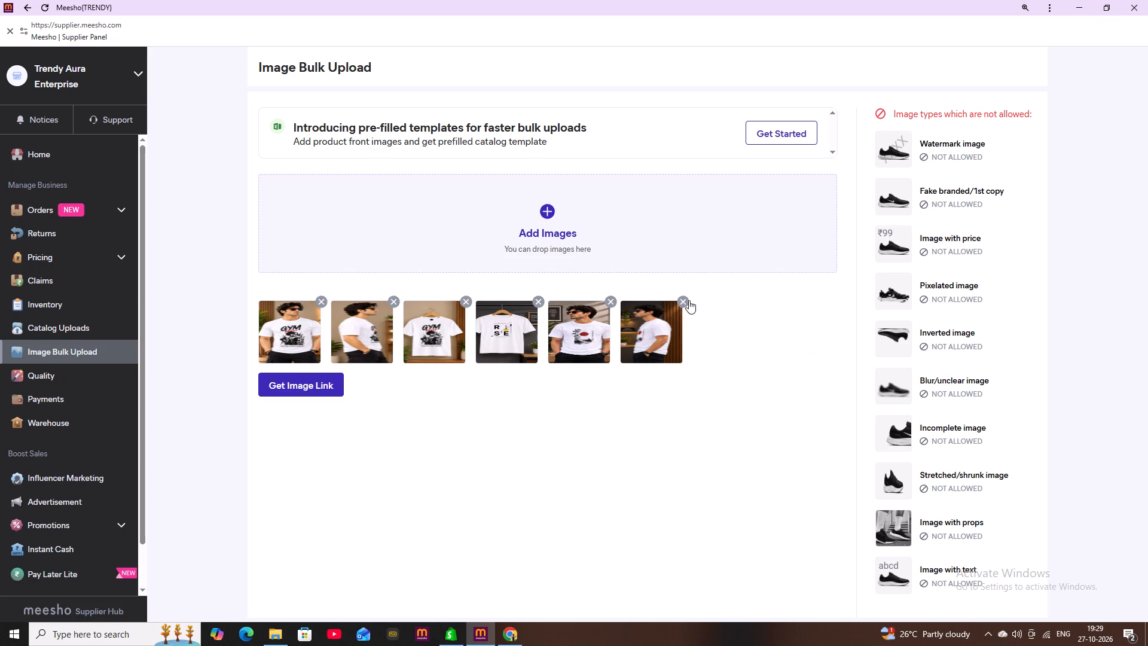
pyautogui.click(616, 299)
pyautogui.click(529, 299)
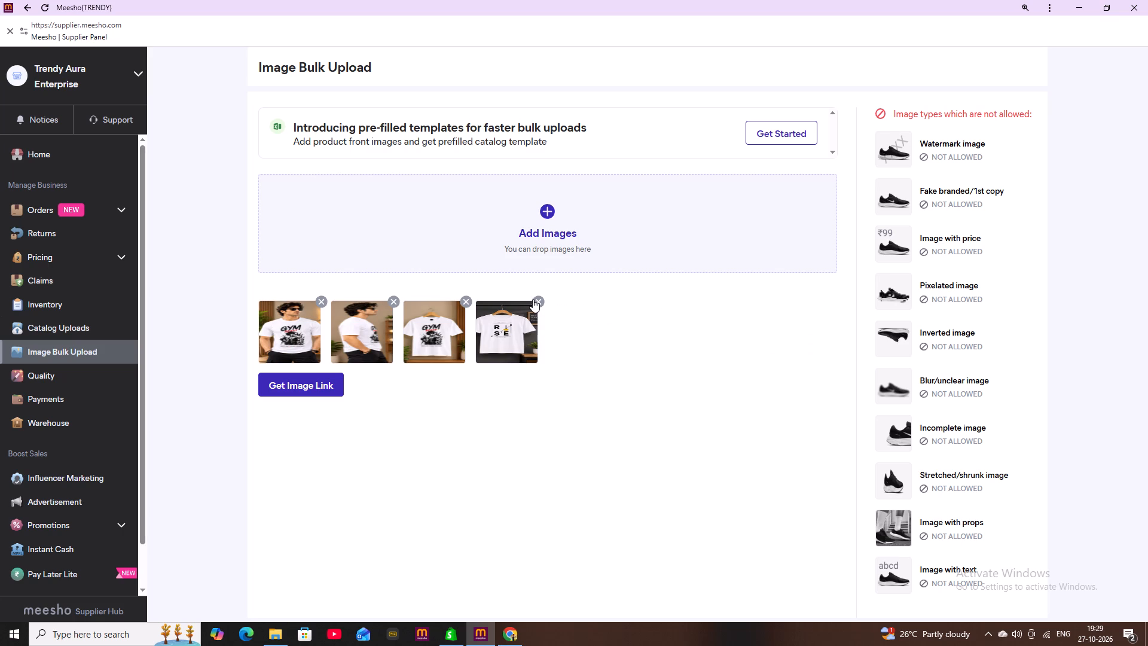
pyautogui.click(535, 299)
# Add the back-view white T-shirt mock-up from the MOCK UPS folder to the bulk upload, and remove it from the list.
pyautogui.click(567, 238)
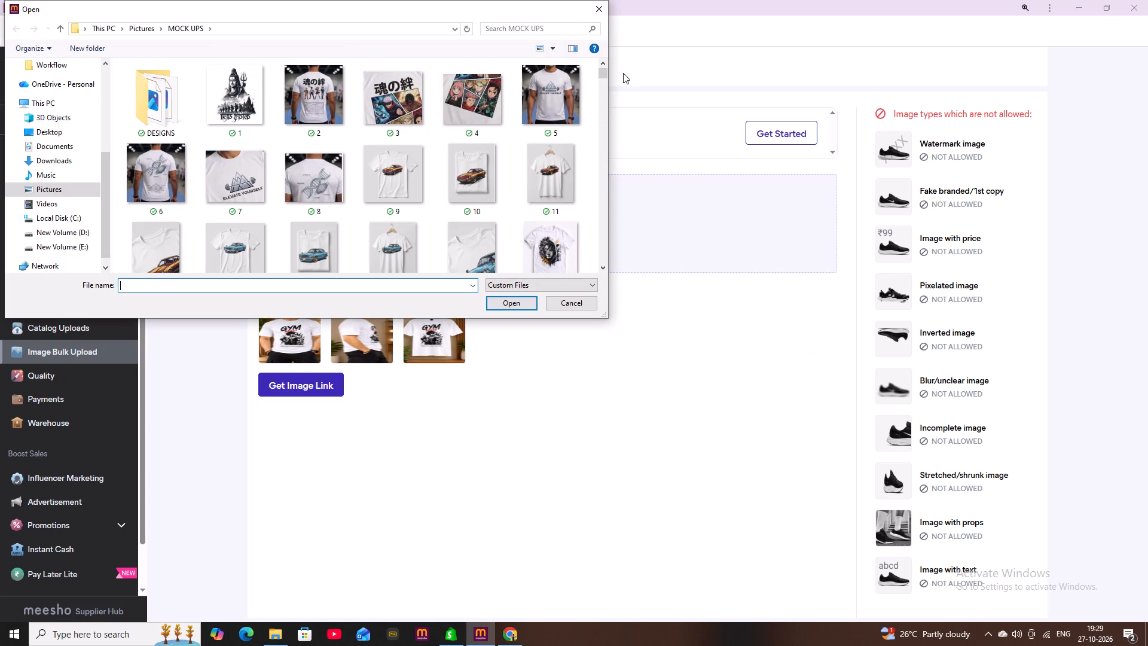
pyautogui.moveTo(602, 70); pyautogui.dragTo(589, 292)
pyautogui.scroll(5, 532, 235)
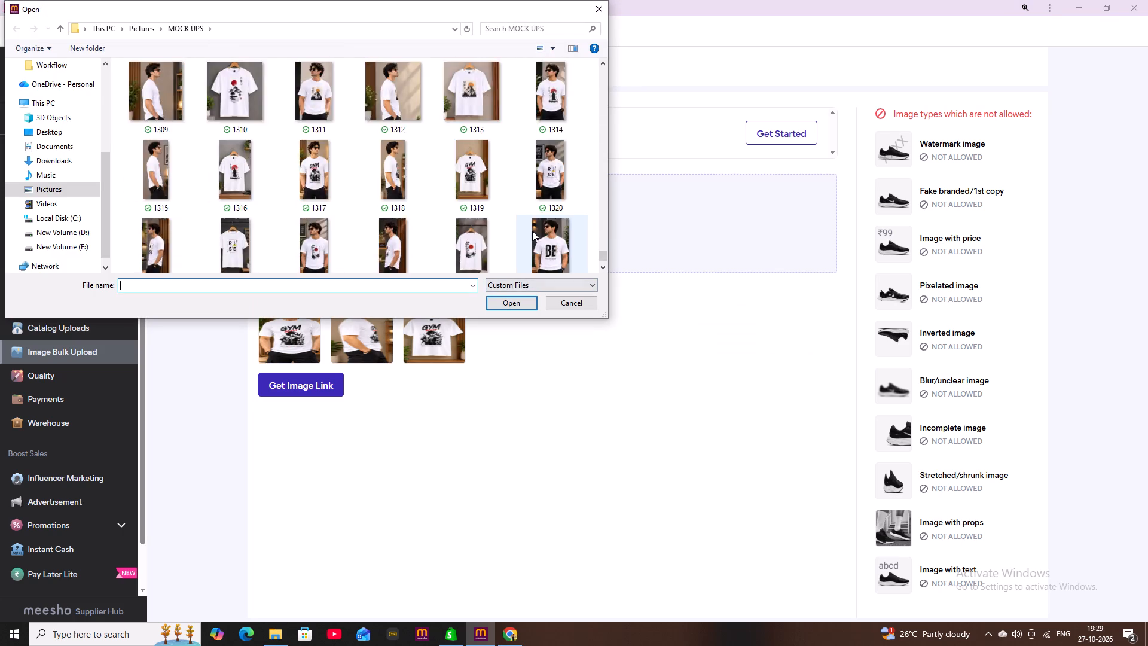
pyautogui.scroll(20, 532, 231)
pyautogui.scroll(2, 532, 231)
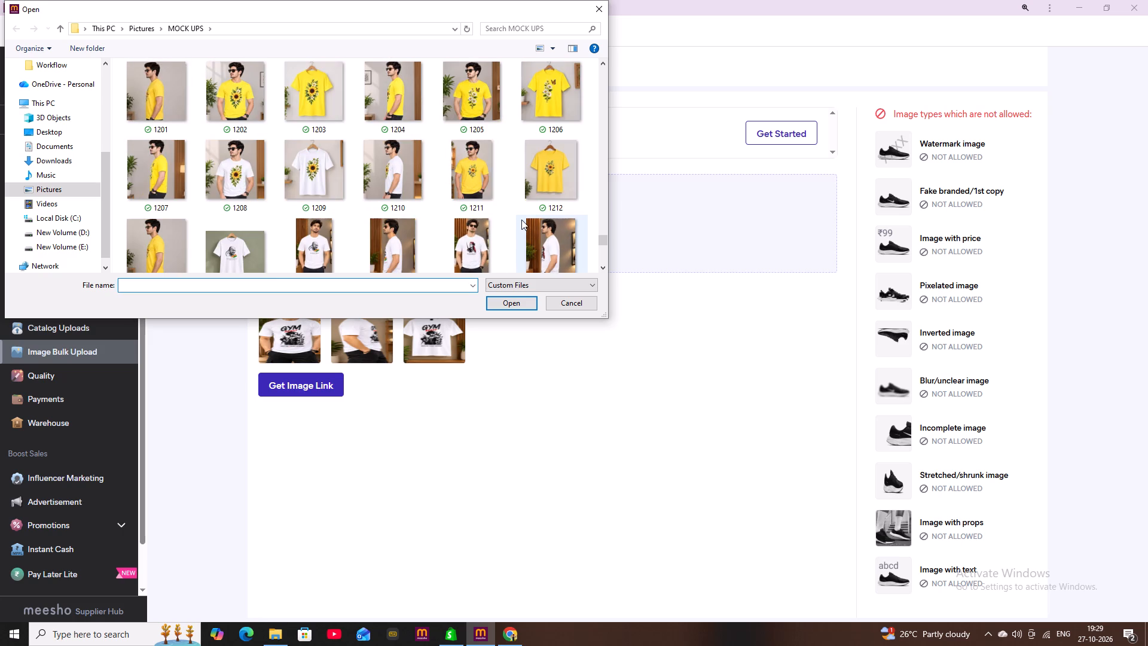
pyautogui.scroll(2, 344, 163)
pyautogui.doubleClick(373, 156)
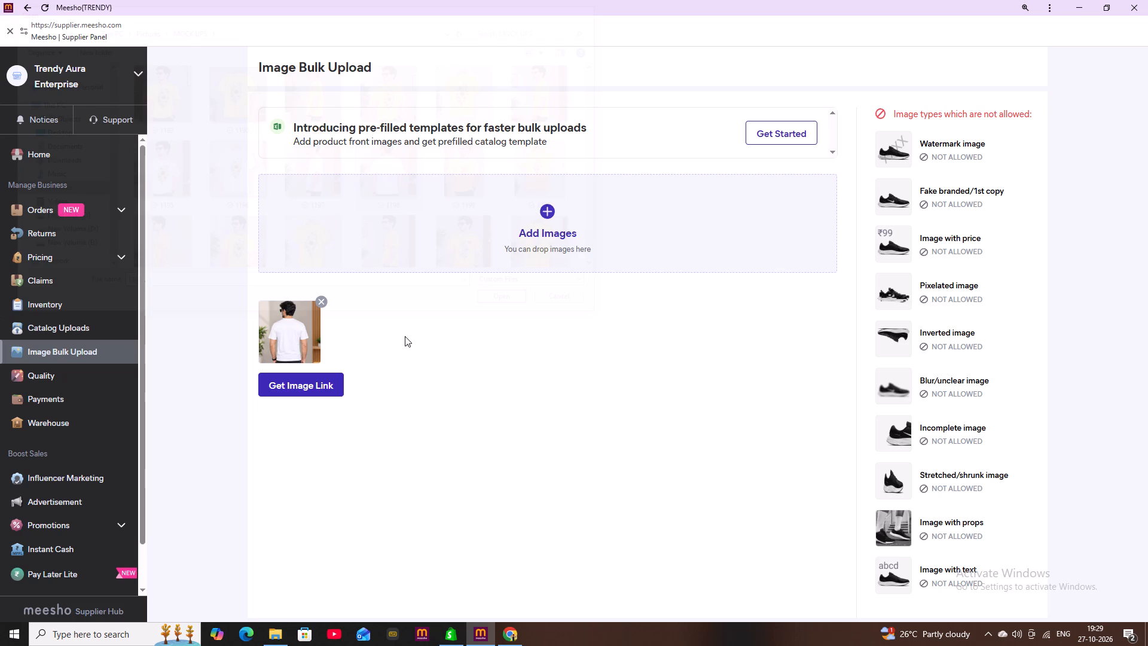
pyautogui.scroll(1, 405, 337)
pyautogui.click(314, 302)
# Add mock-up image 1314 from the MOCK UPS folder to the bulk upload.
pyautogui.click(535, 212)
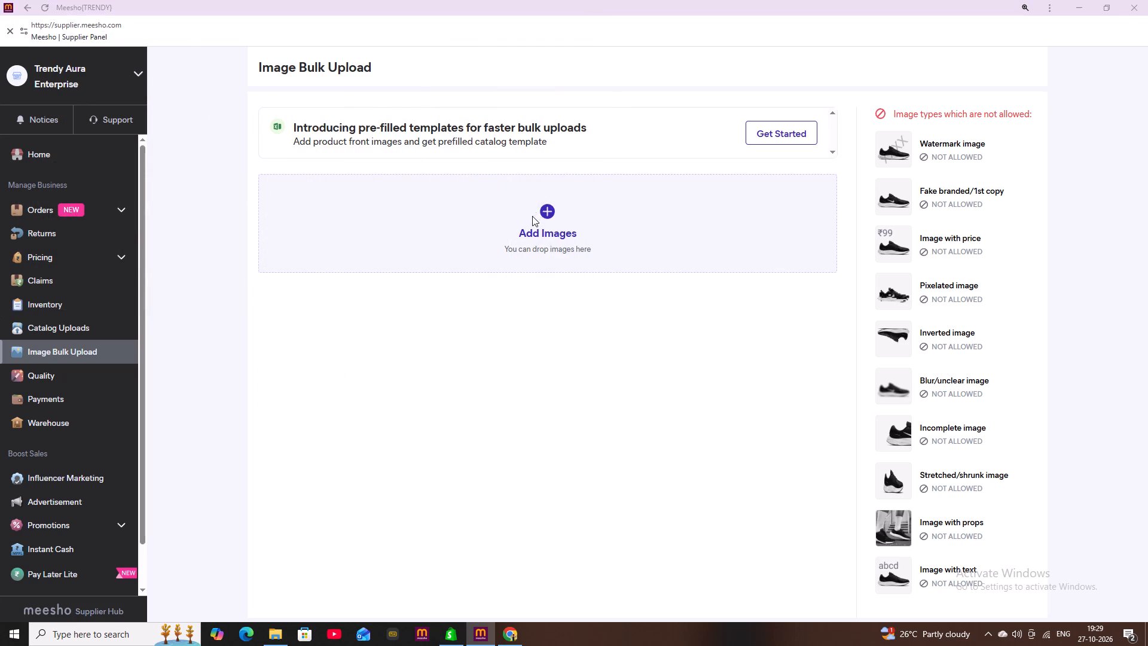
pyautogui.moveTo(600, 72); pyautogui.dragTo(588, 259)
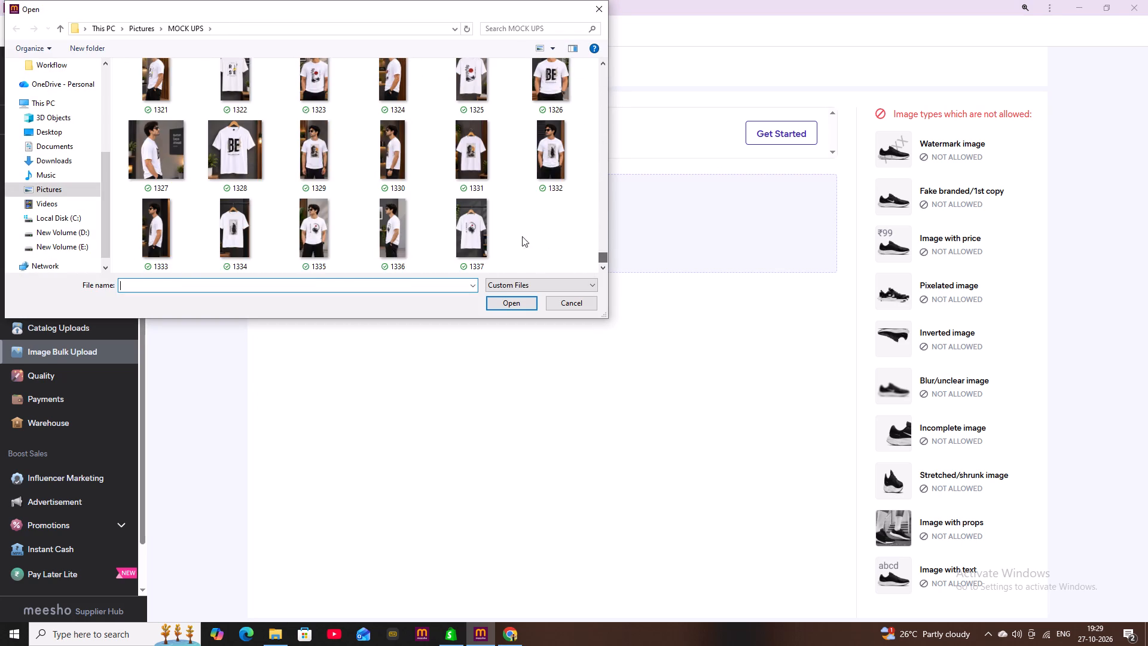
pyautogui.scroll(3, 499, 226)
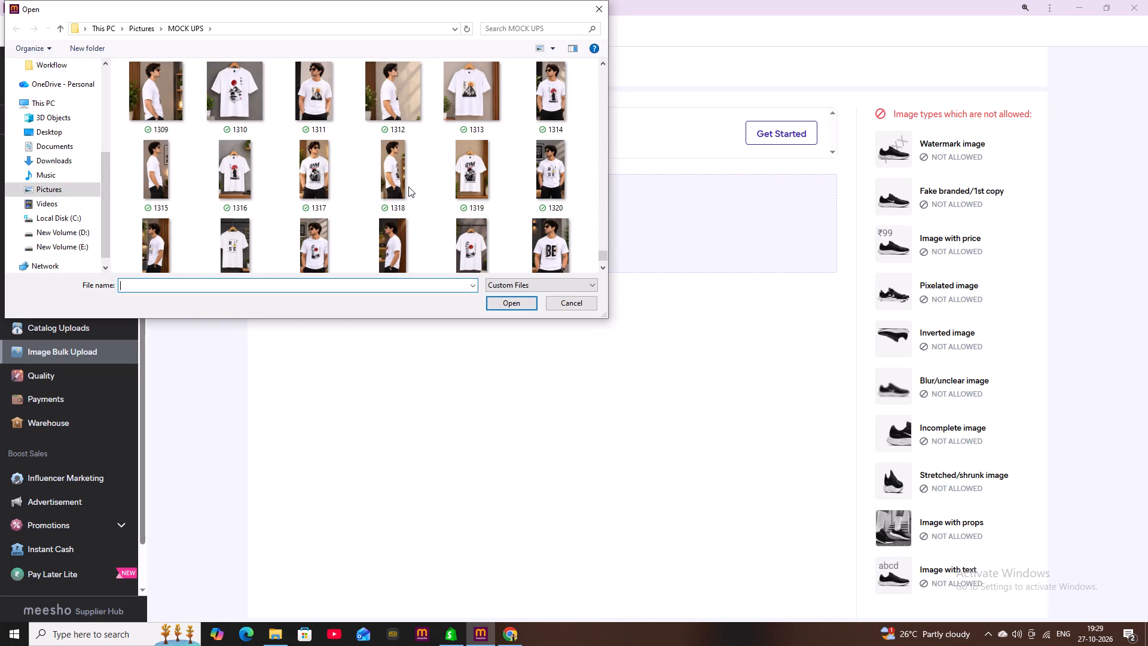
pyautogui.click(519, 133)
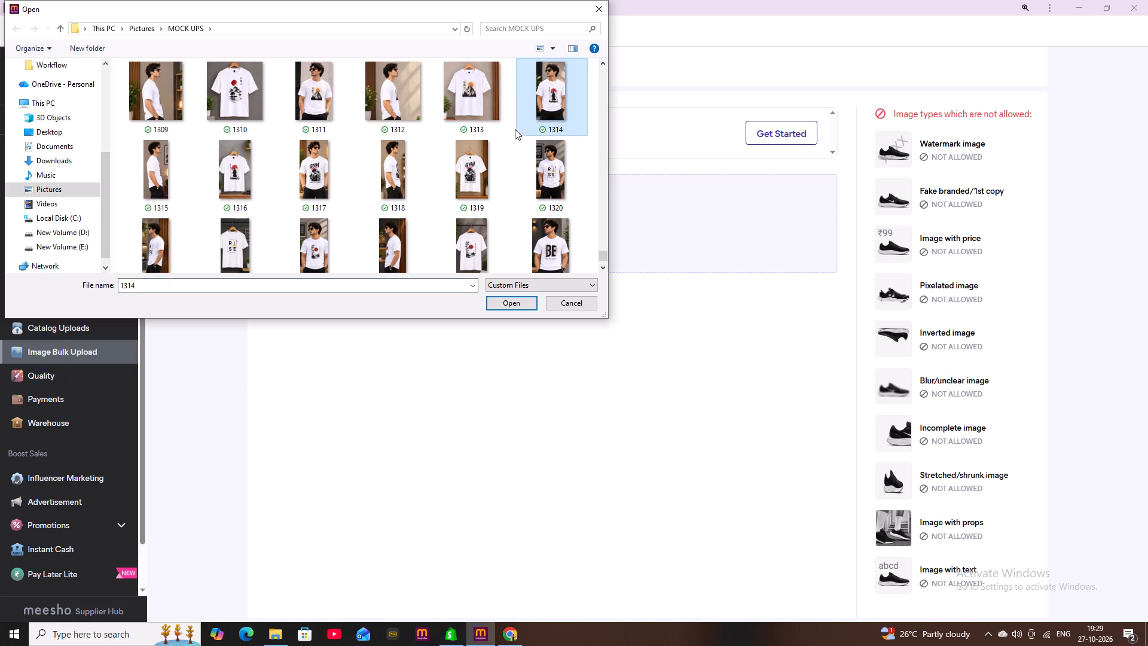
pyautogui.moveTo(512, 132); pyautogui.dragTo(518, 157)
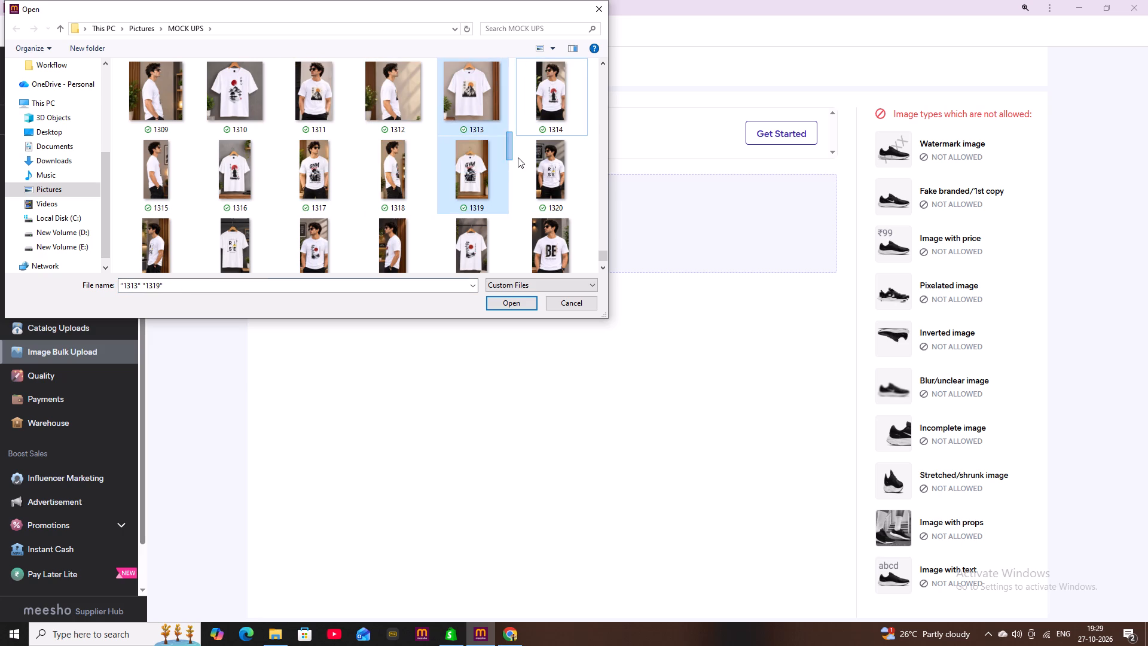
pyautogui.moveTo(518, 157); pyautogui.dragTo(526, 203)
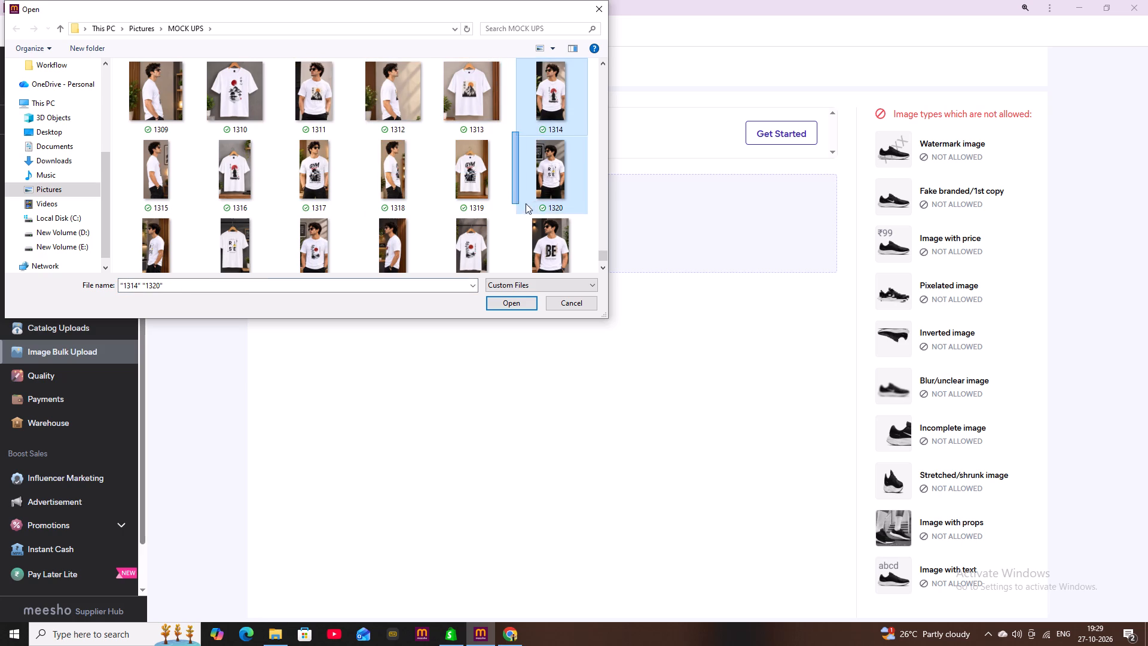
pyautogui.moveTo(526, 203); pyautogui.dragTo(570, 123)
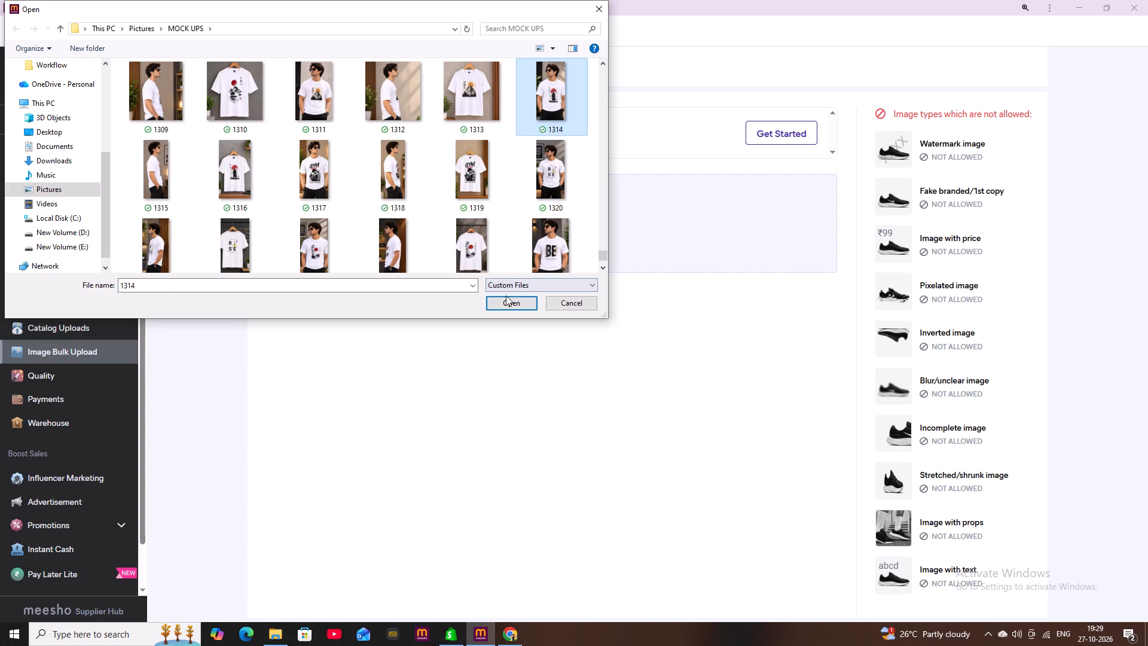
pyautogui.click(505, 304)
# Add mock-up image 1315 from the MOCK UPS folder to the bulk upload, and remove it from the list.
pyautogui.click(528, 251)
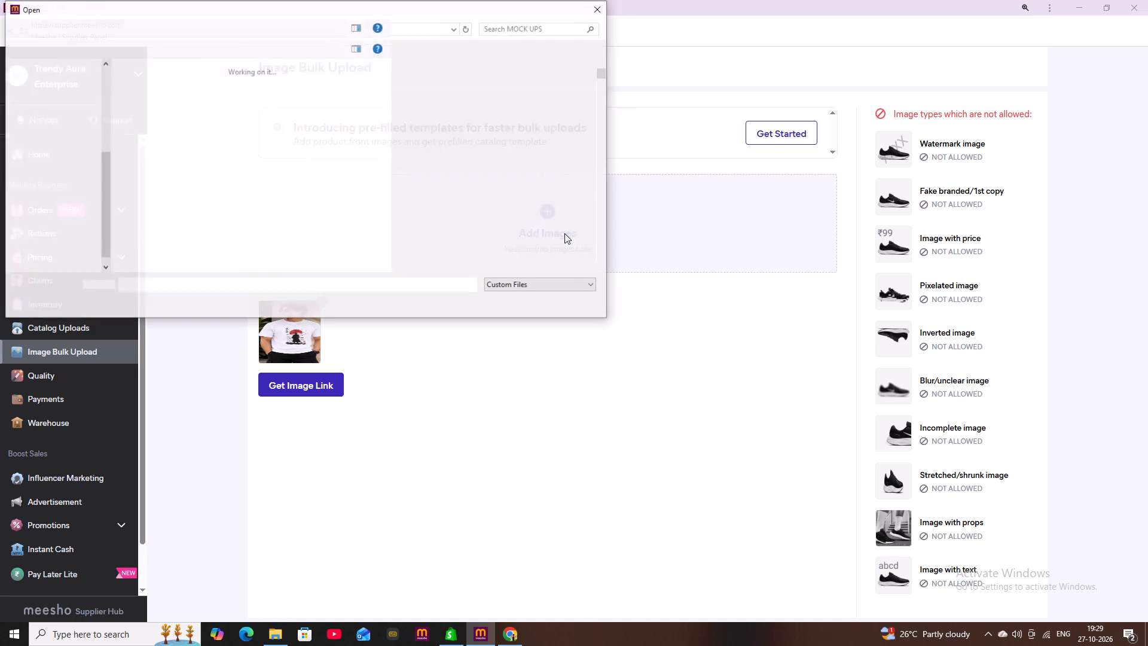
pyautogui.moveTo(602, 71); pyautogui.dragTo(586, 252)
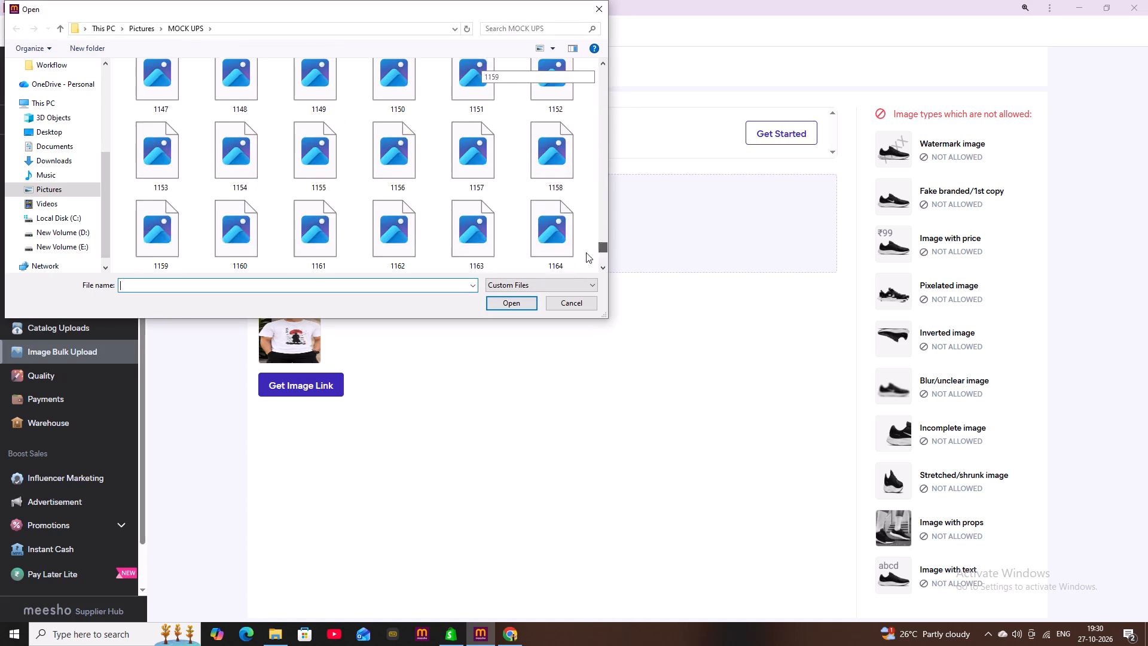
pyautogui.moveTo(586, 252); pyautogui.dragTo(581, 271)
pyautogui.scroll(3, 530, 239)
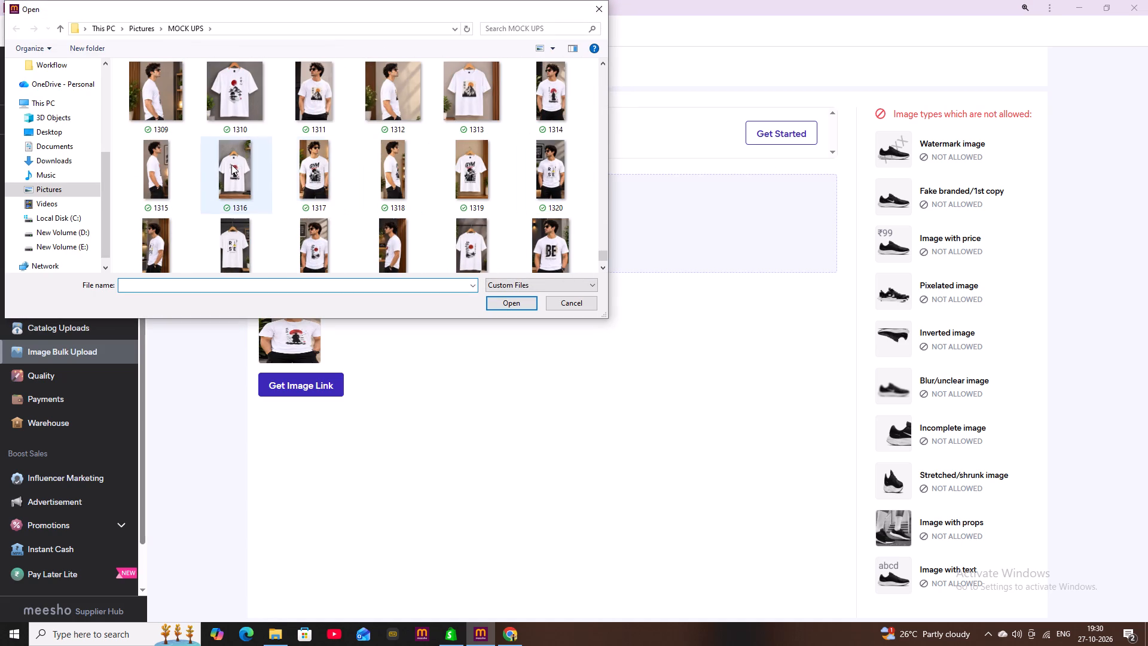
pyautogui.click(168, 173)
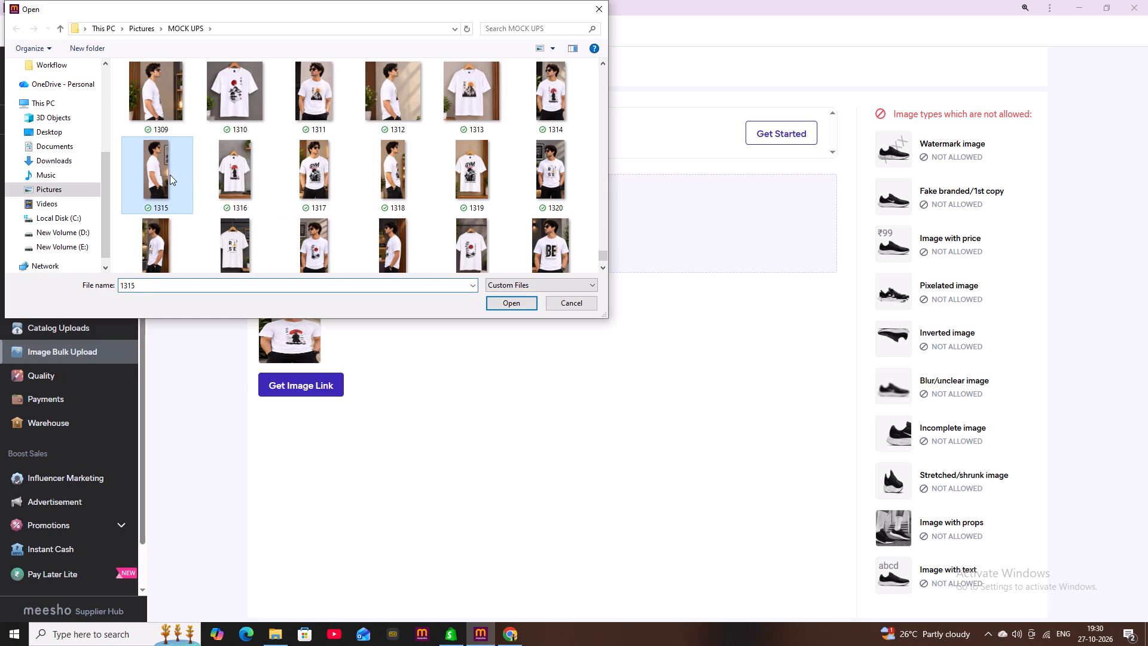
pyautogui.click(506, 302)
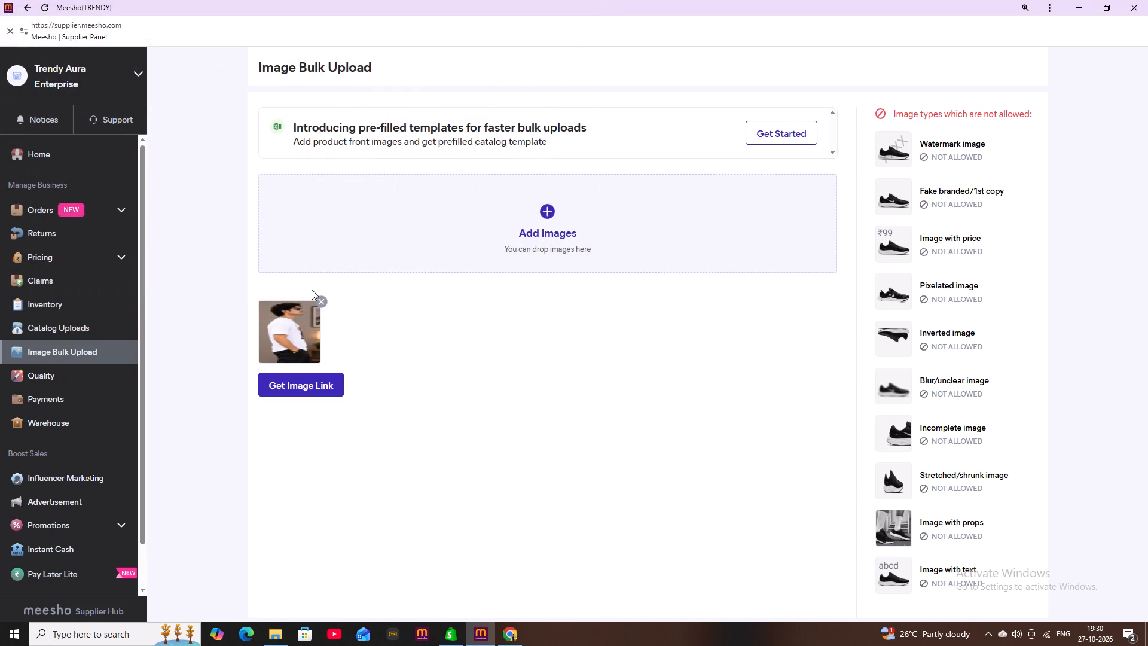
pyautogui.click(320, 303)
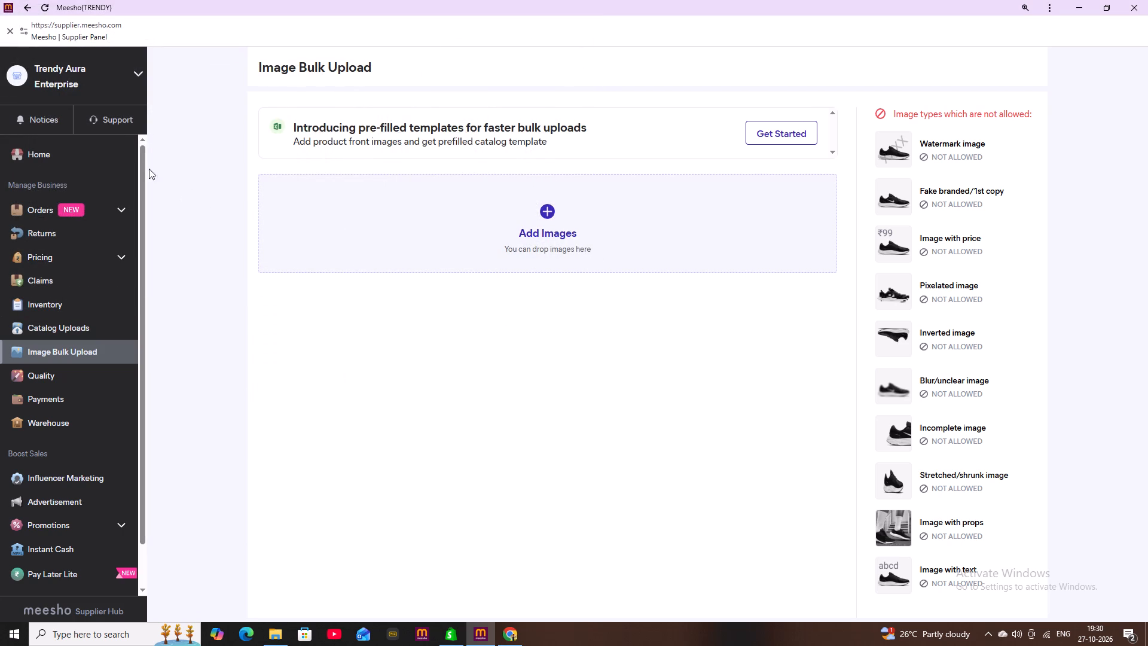
# Display the single catalog uploads of Trendy Aura Enterprise.
pyautogui.click(96, 327)
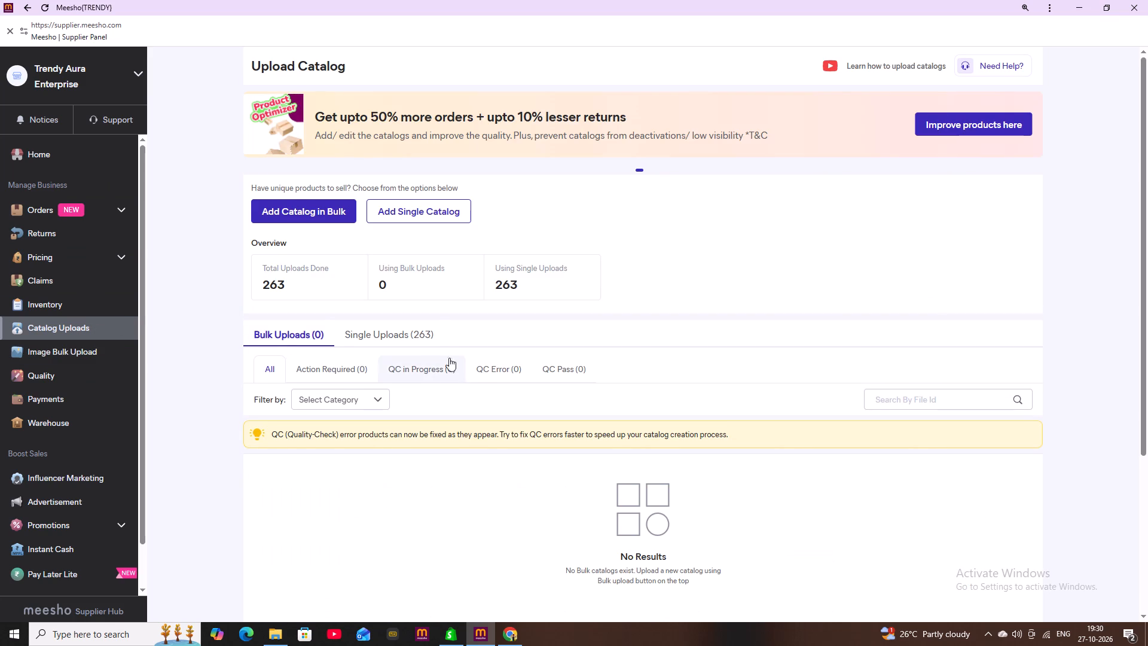
pyautogui.click(401, 338)
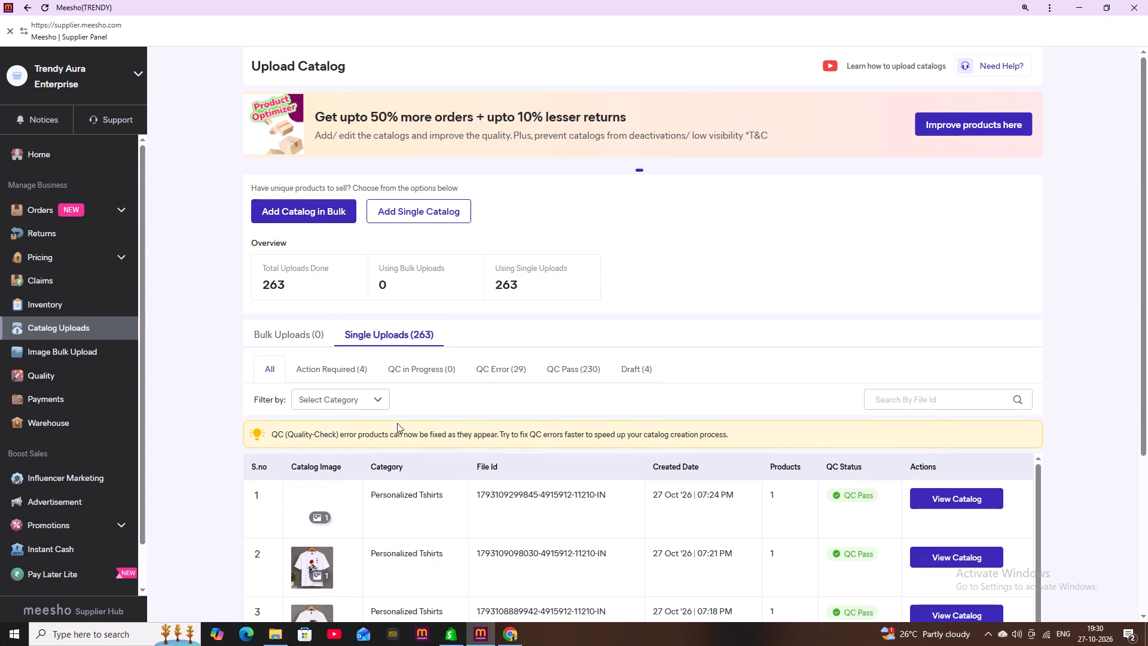
# Check Trendy Aura Enterprise's blocked inventory and look through its active catalogs.
pyautogui.click(55, 303)
pyautogui.click(468, 244)
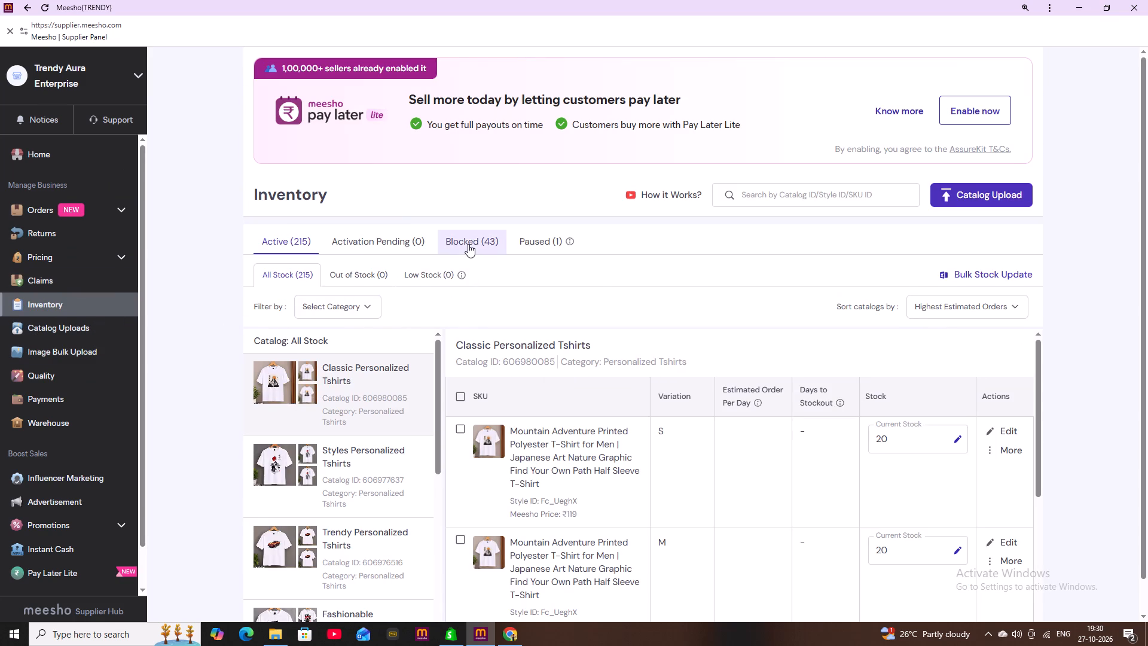
pyautogui.click(263, 228)
pyautogui.click(273, 244)
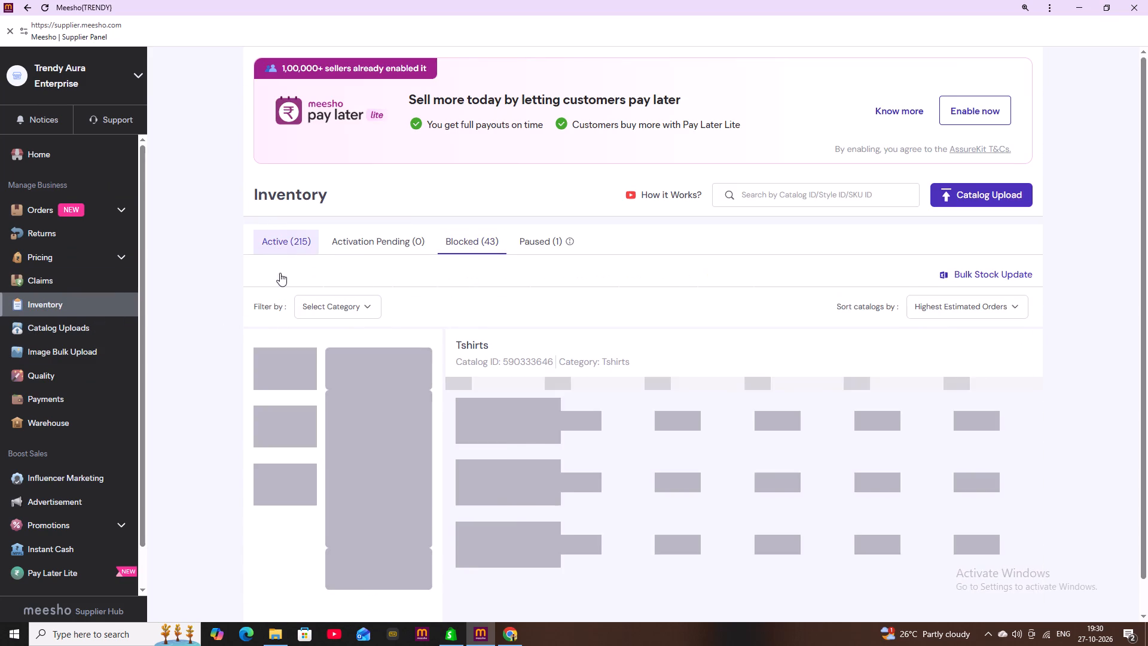
pyautogui.scroll(-3, 354, 394)
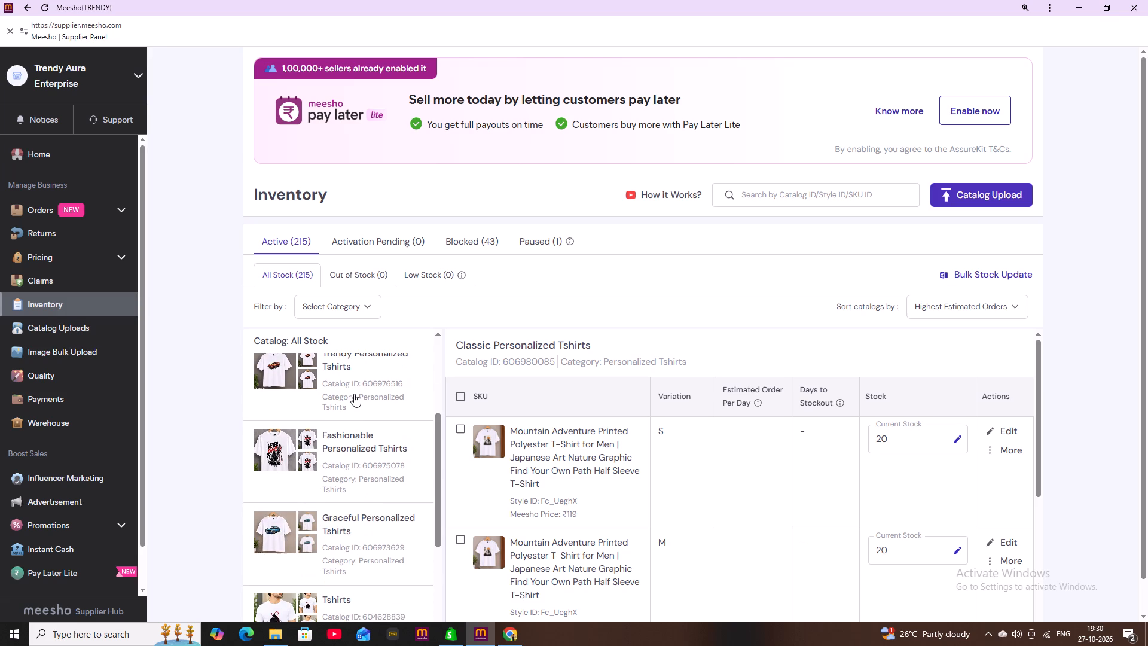
# Switch to Sharma Fashions Hub's supplier panel and choose to participate in the Flash Sale offer.
pyautogui.click(510, 638)
pyautogui.click(420, 628)
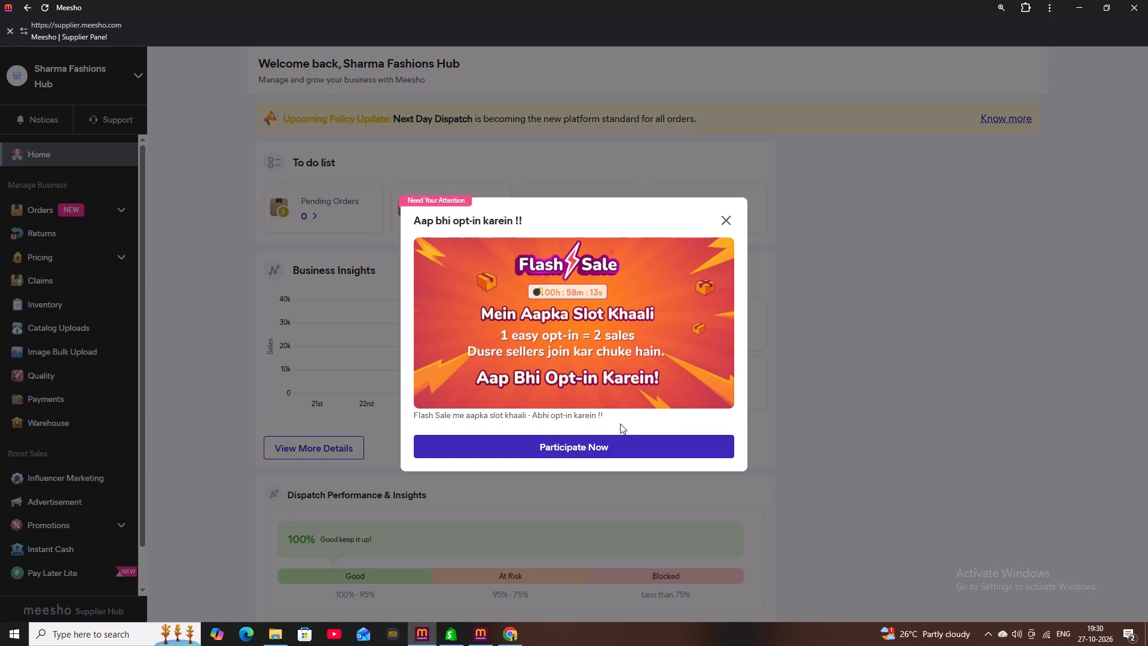
pyautogui.click(613, 441)
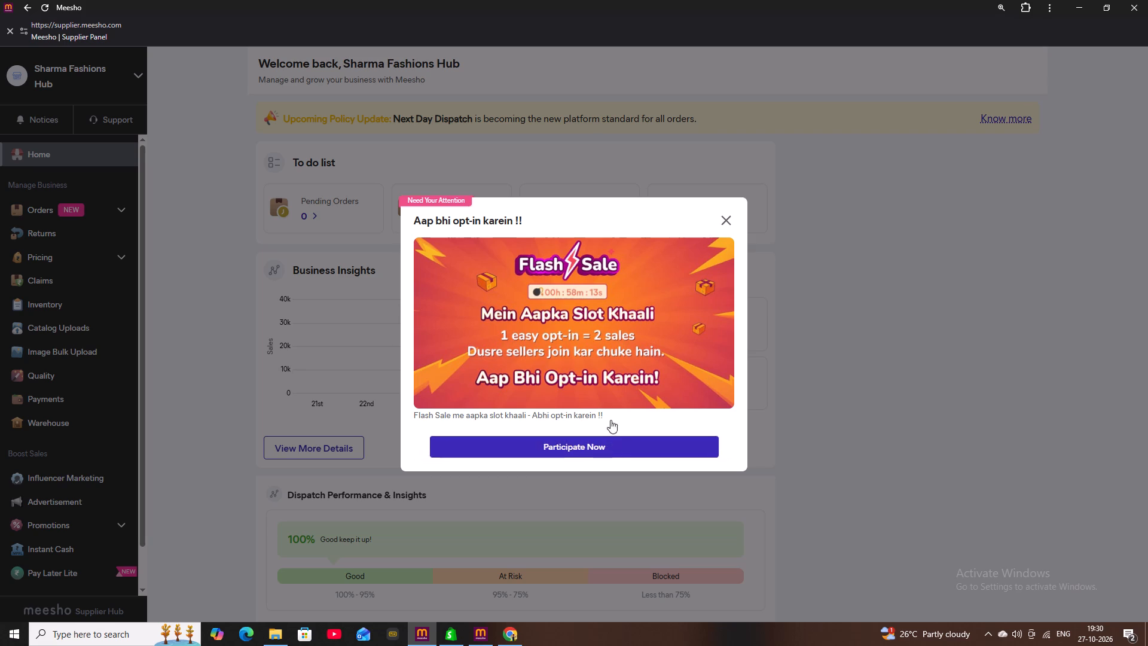